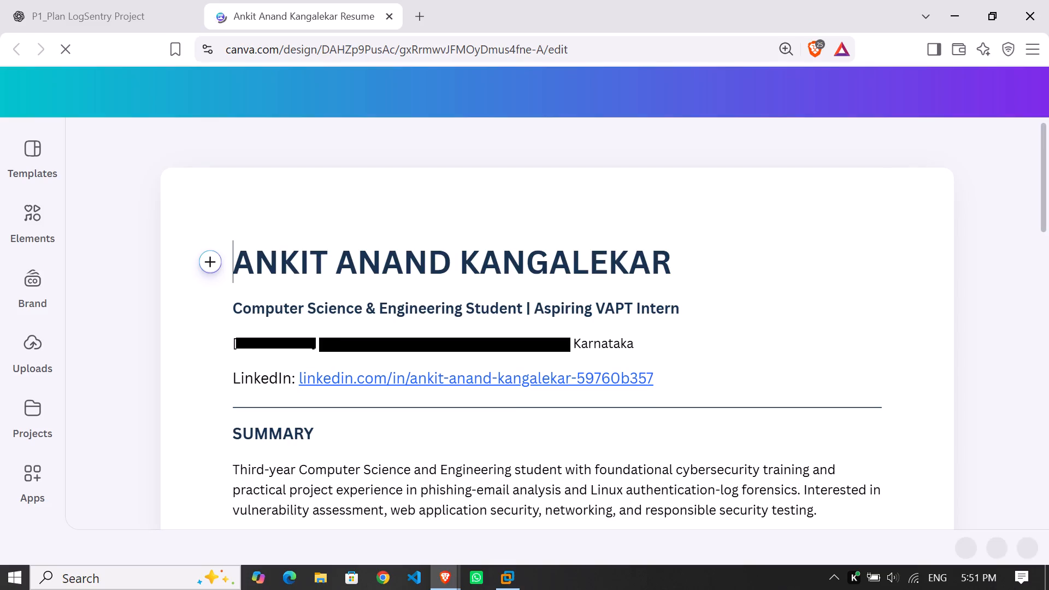
scroll(370, 312, "up", 1, "ctrl")
scroll(370, 312, "down", 3, "ctrl")
scroll(370, 312, "down", 3)
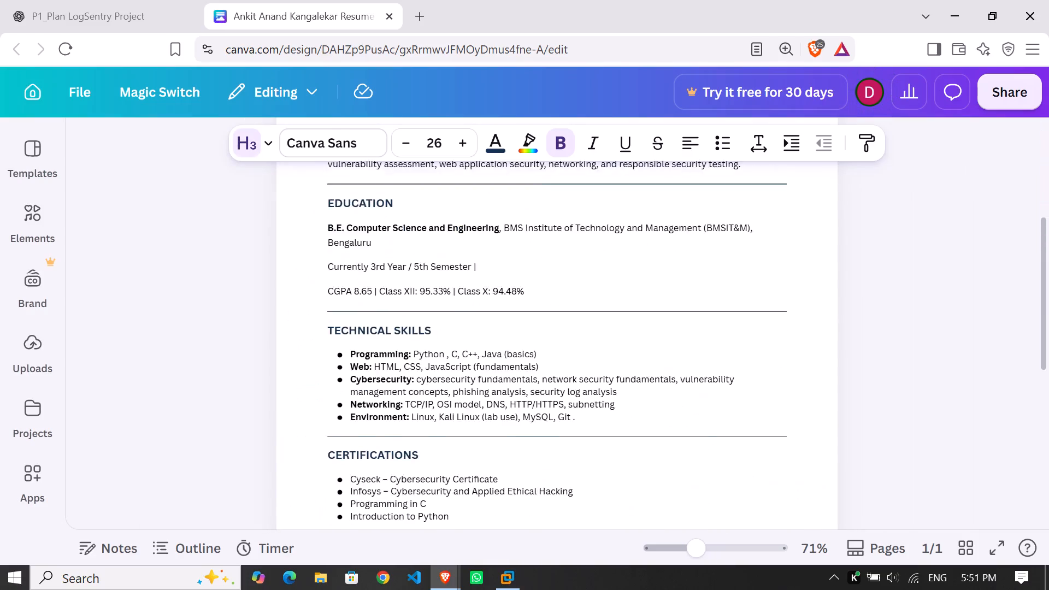
scroll(370, 312, "down", 8)
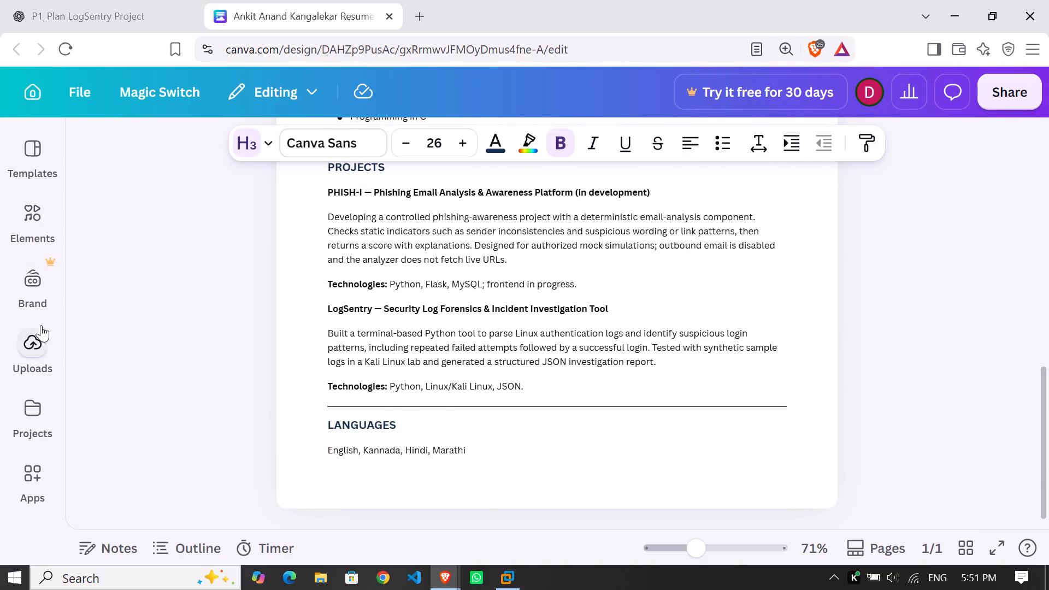
Go to the Canva home page and open the A4 cybersecurity internship resume from its access-request notification, with Can edit selected as permission.
left_click(25, 86)
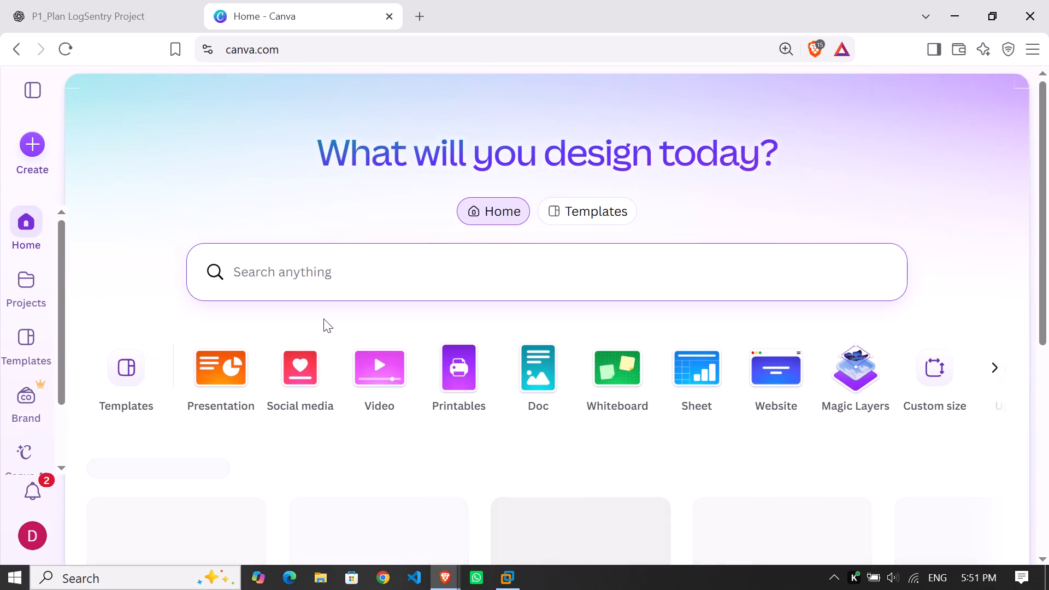
scroll(323, 318, "down", 5)
left_click(43, 488)
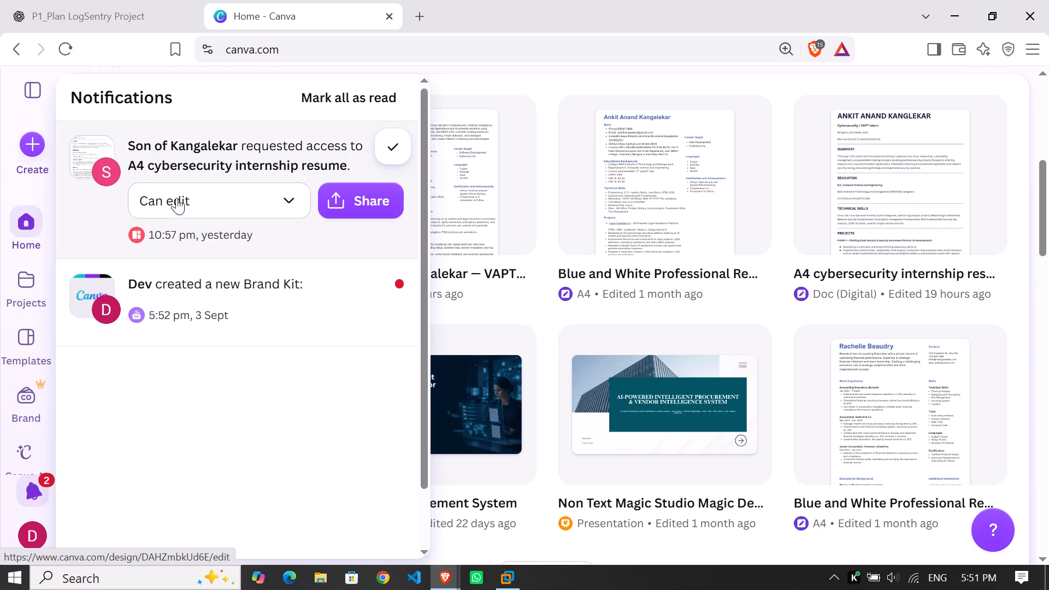
left_click_drag(179, 205, 184, 205)
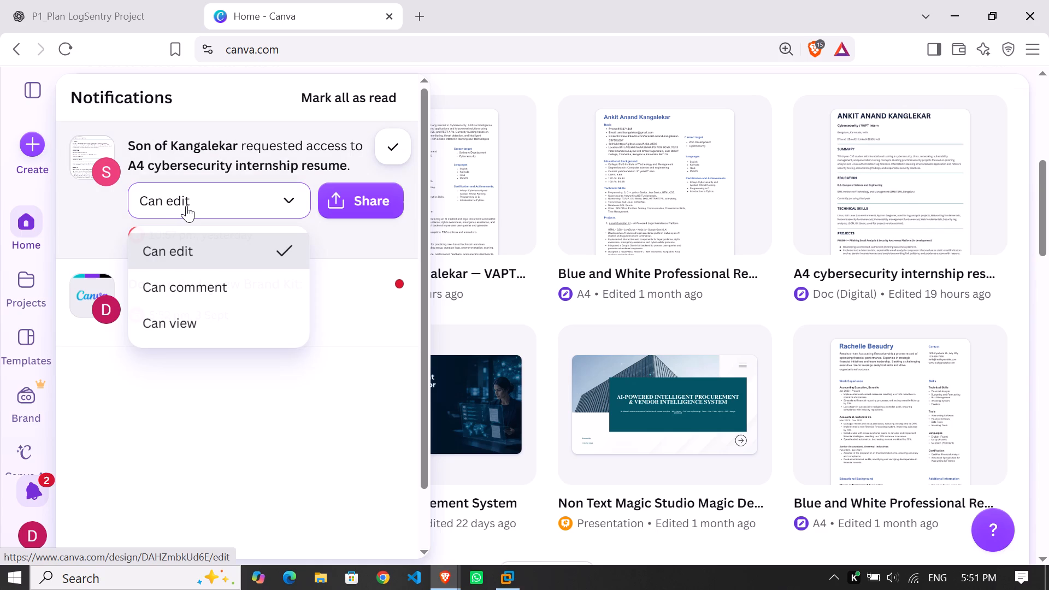
left_click(210, 243)
left_click(220, 167)
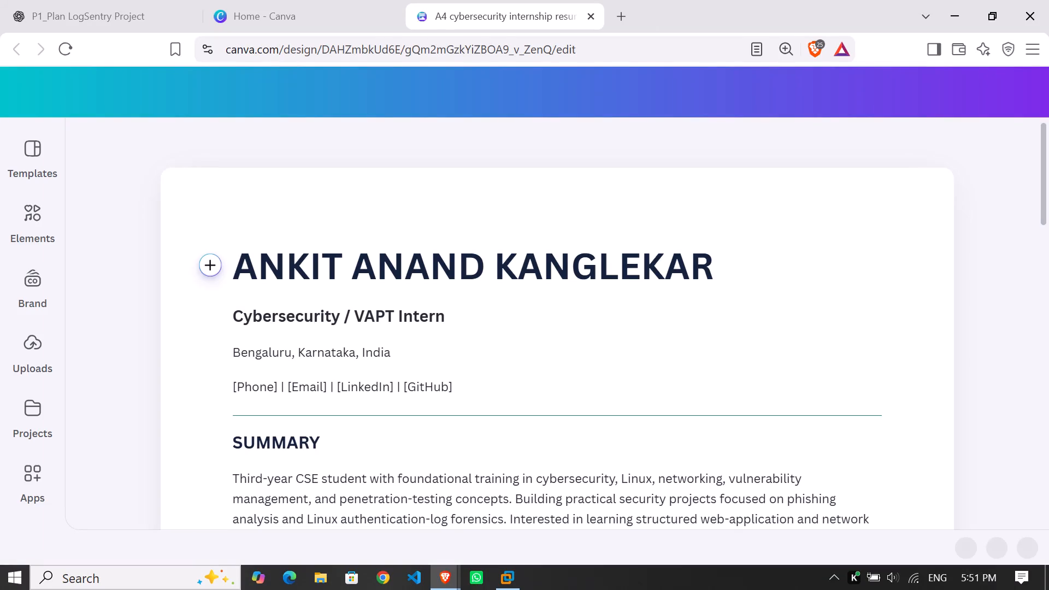
Review the A4 cybersecurity internship resume from the summary through Projects to Strengths, and close it.
scroll(249, 316, "down", 2, "ctrl")
scroll(249, 316, "down", 2)
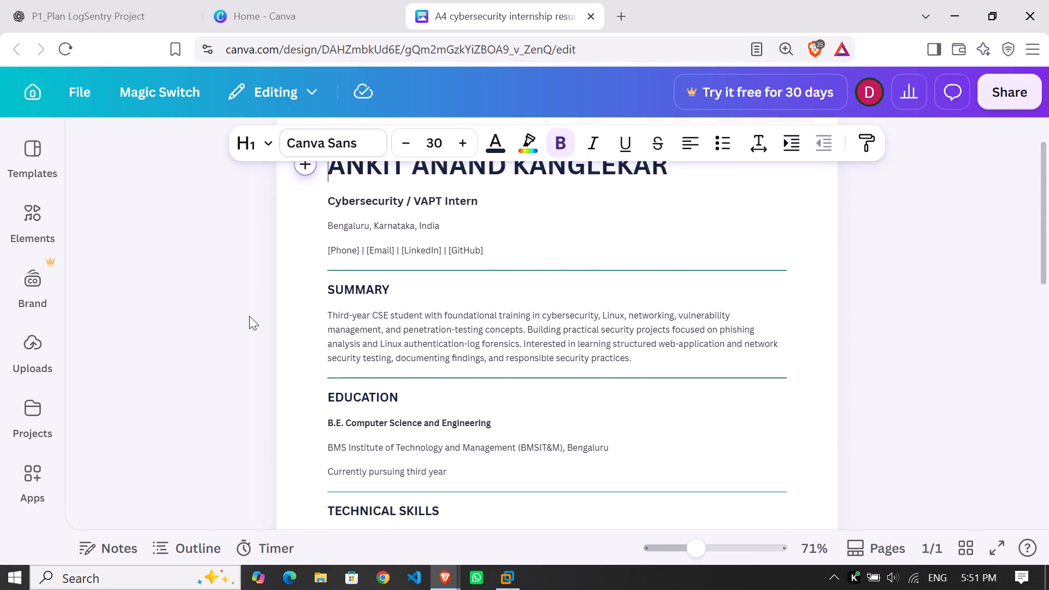
scroll(252, 312, "up", 2)
scroll(252, 312, "down", 4)
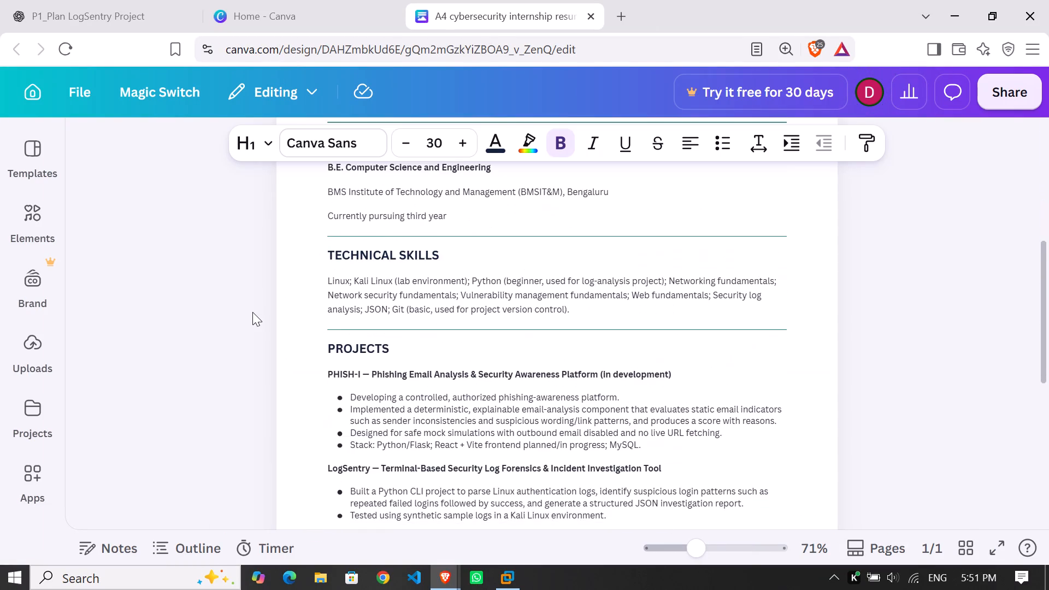
scroll(252, 312, "down", 6)
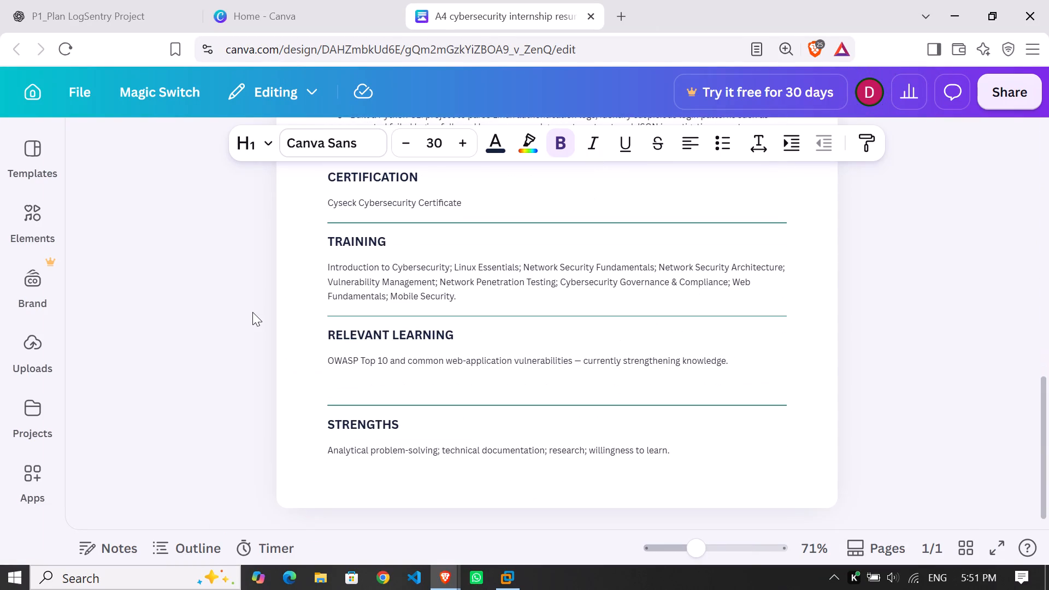
scroll(252, 312, "down", 1)
left_click(593, 14)
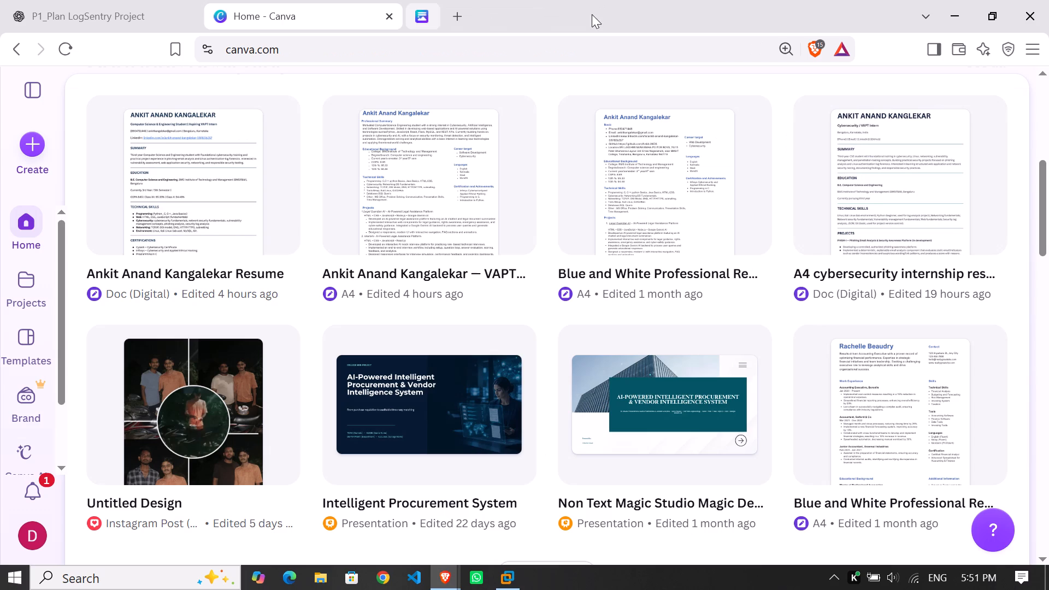
Check the Brand Kit notification, reopen the A4 cybersecurity internship resume from its access request, and close only that design.
left_click(37, 478)
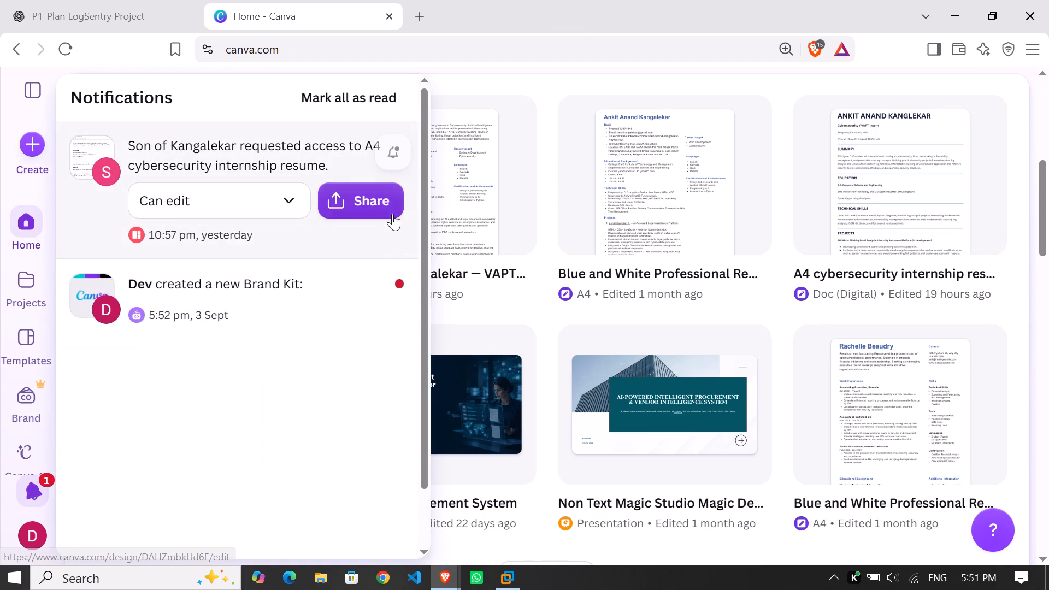
left_click(280, 297)
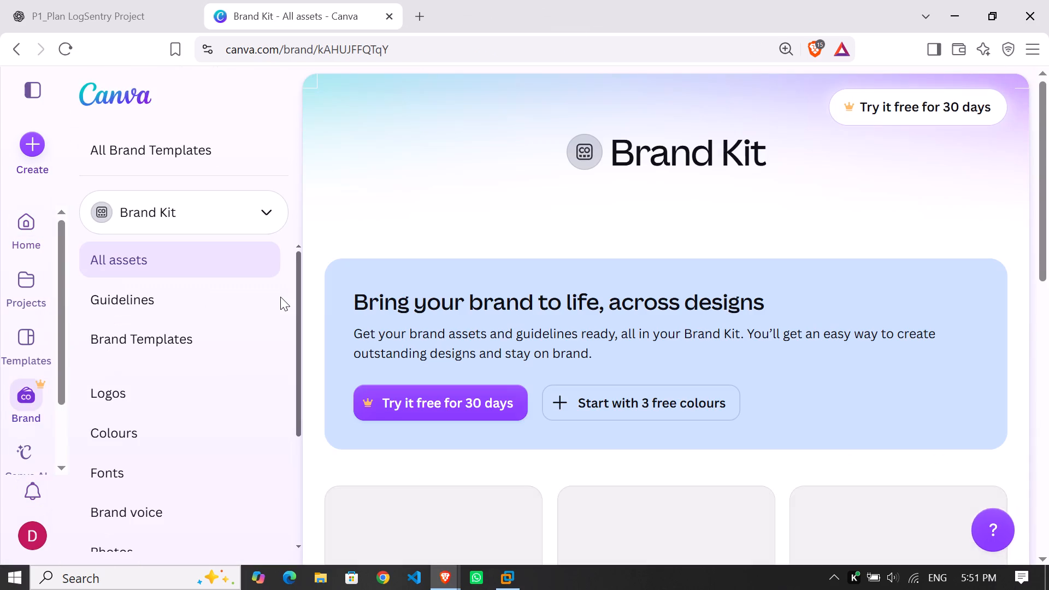
left_click(26, 483)
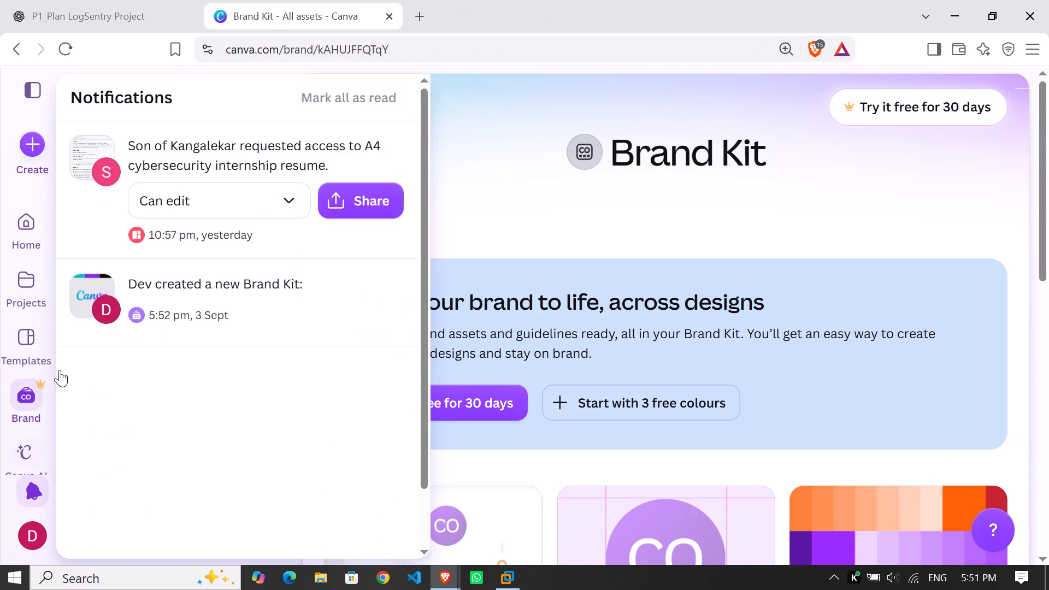
left_click(128, 159)
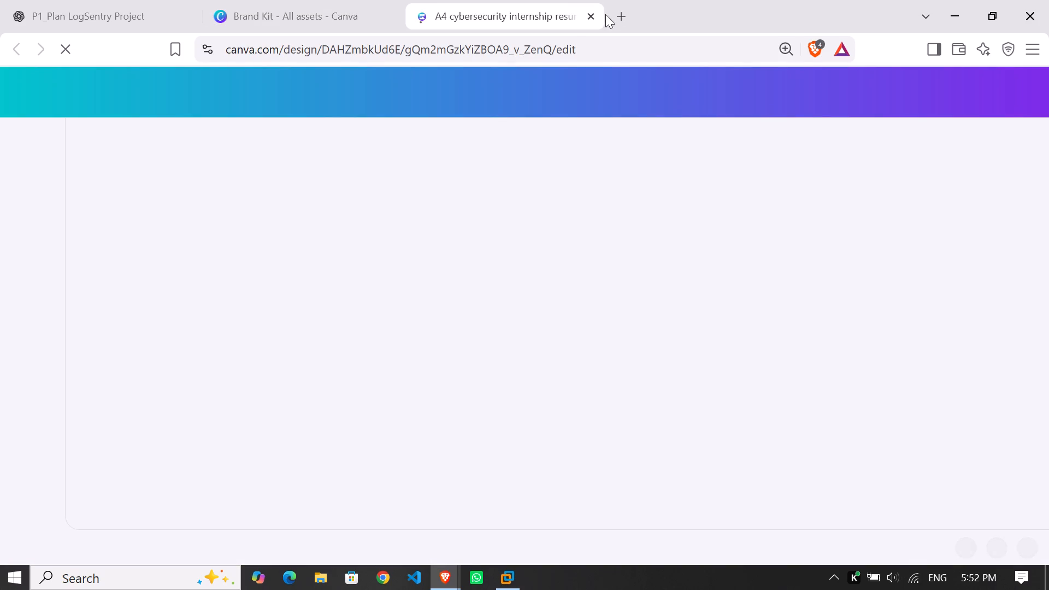
left_click(1048, 15)
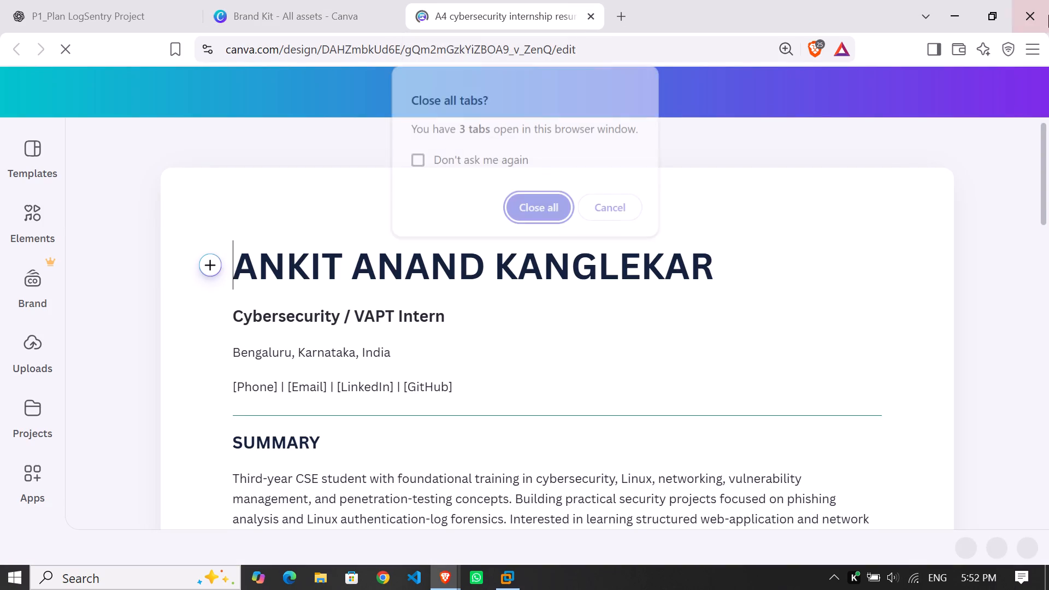
left_click(590, 215)
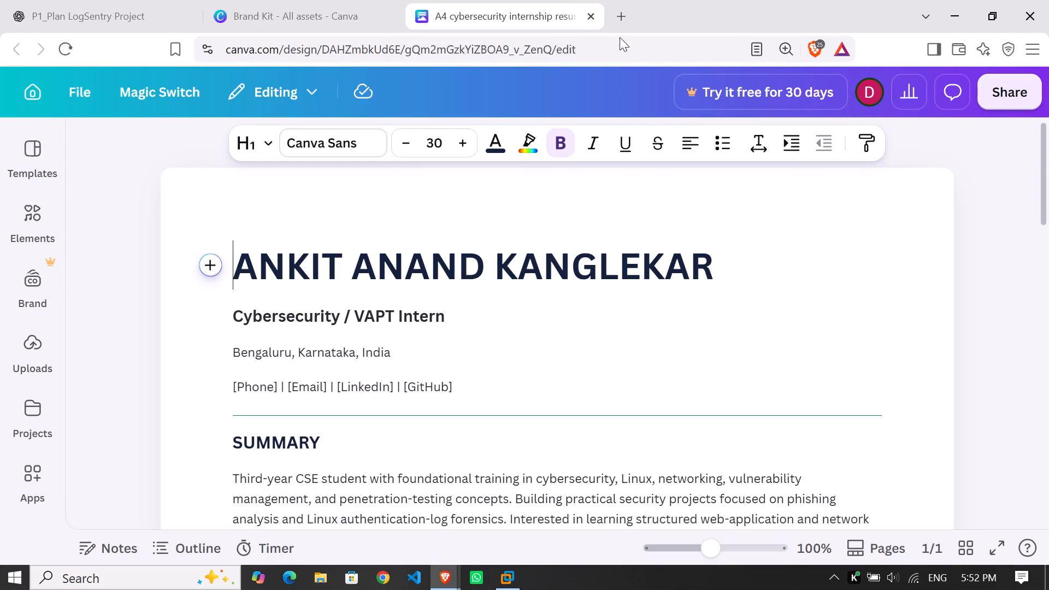
left_click(591, 20)
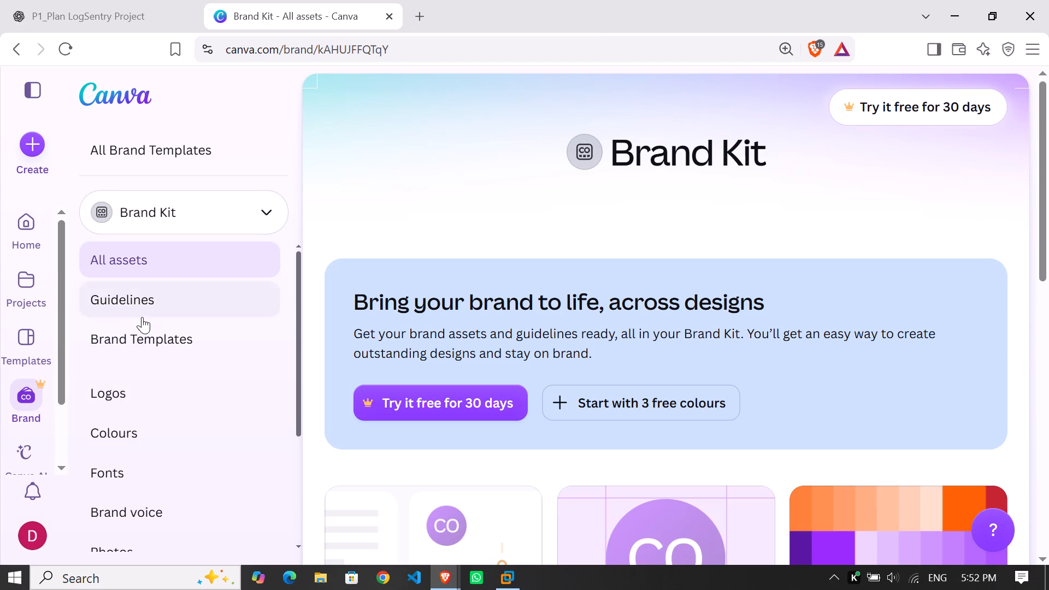
Go to all Canva projects, open the A4 cybersecurity internship resume from Recents, check its project entries, and close it.
left_click(31, 100)
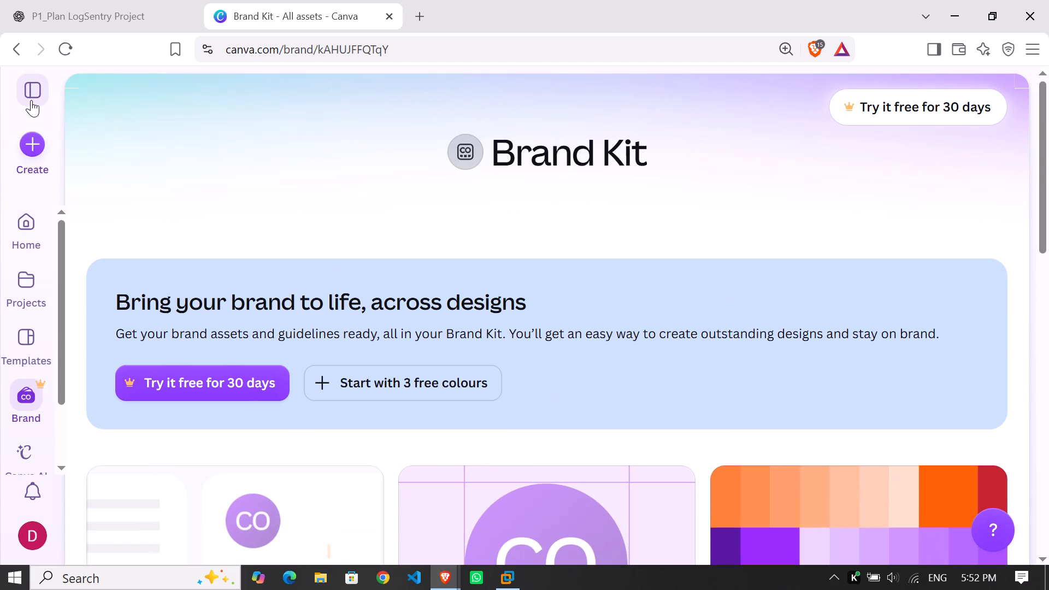
left_click(34, 284)
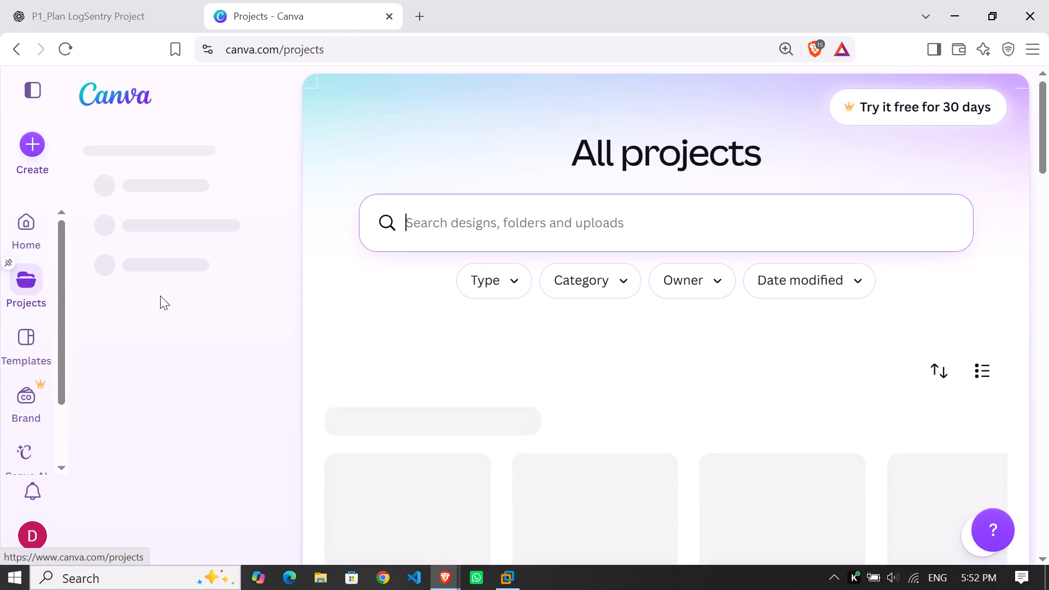
scroll(397, 374, "down", 2)
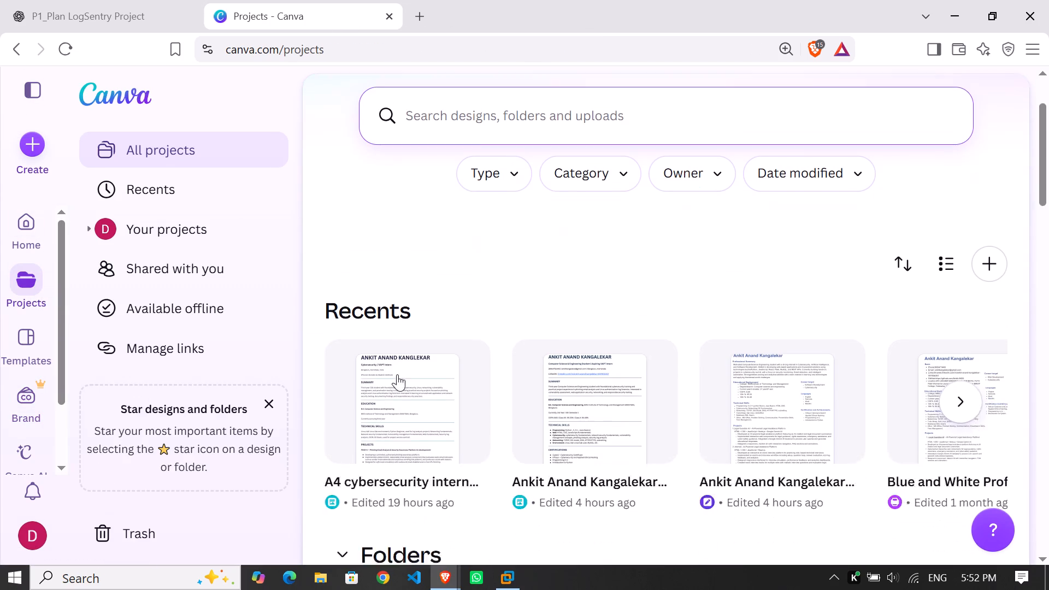
scroll(397, 374, "down", 1)
left_click(393, 288)
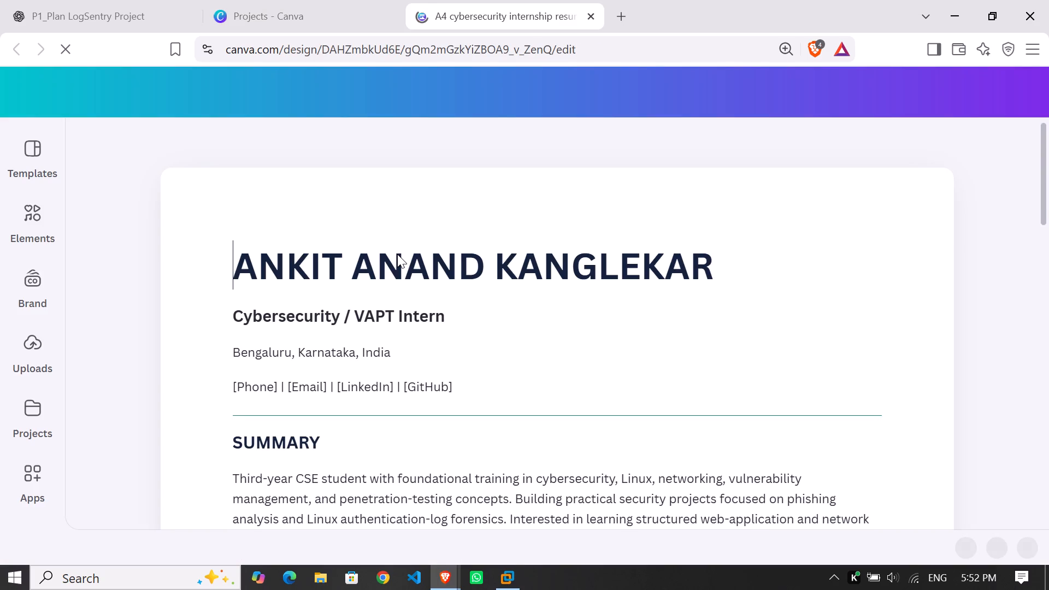
scroll(397, 254, "down", 10)
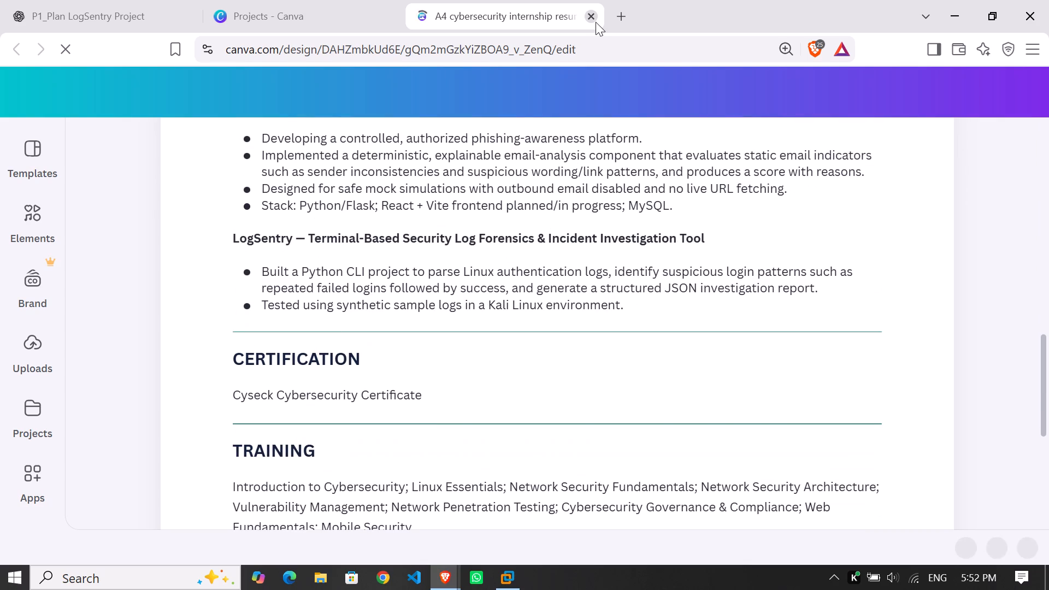
left_click(596, 22)
left_click(521, 310)
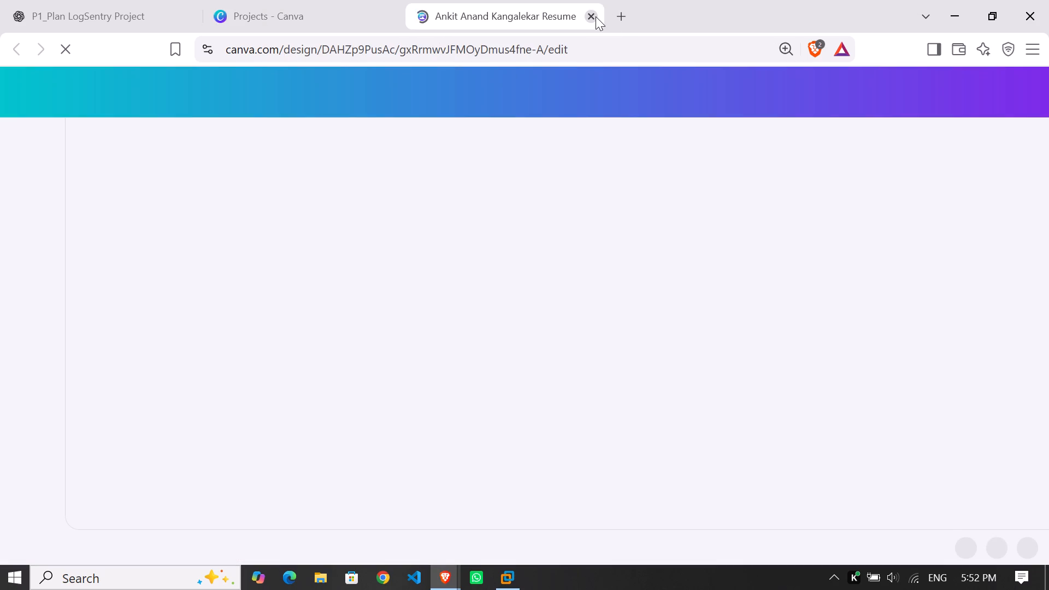
scroll(585, 288, "down", 8)
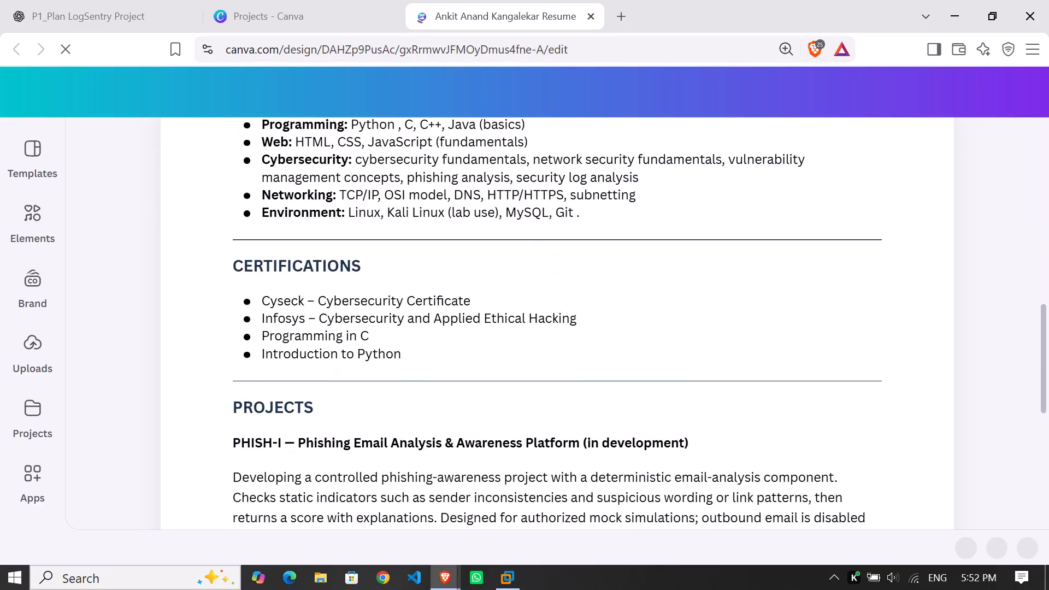
scroll(585, 288, "down", 3)
left_click(592, 17)
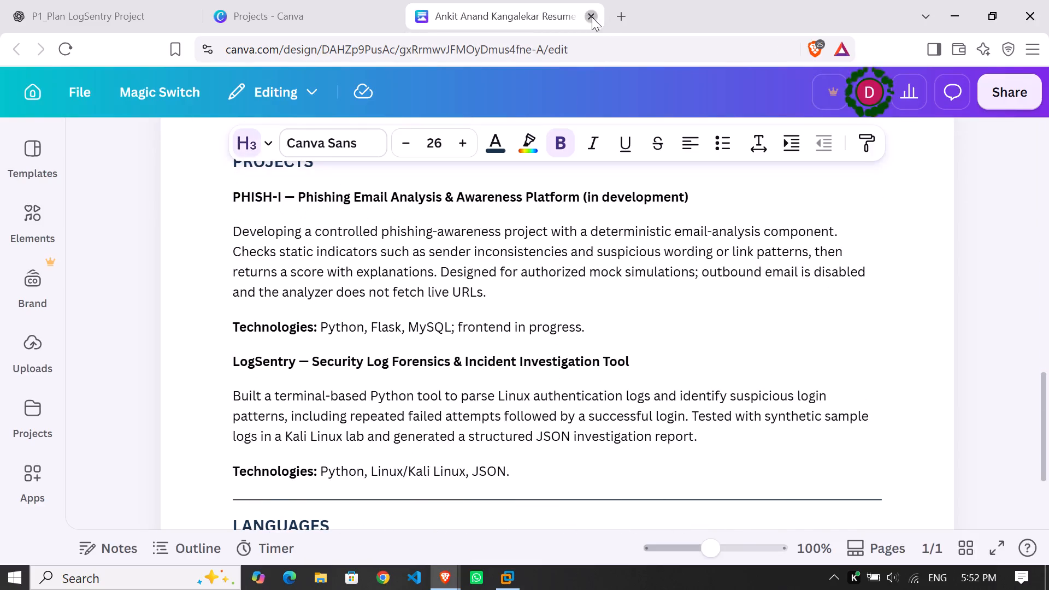
scroll(687, 393, "down", 4)
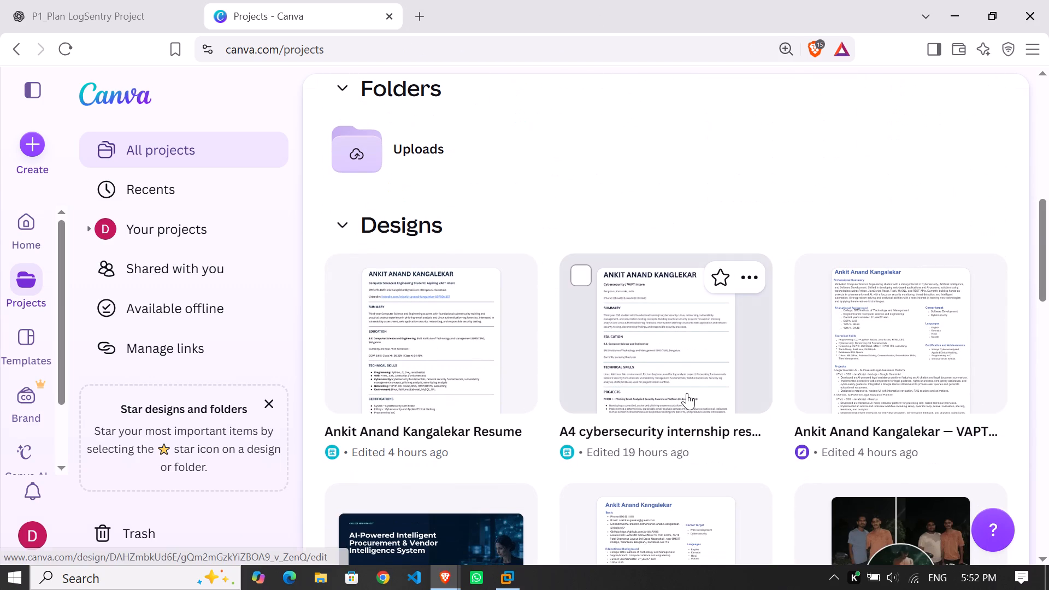
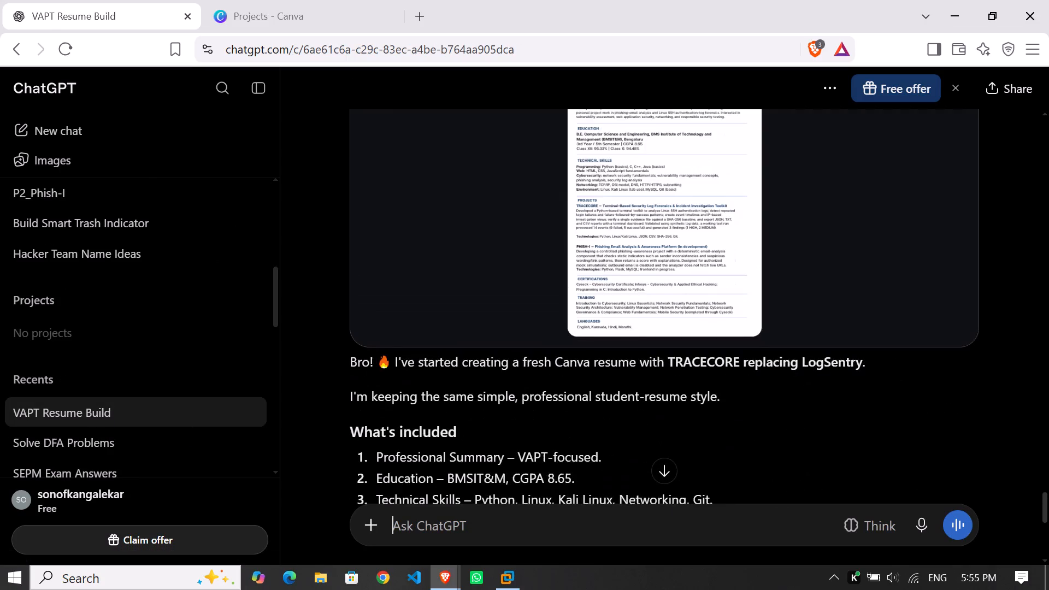
scroll(447, 376, "up", 2)
left_click(885, 193)
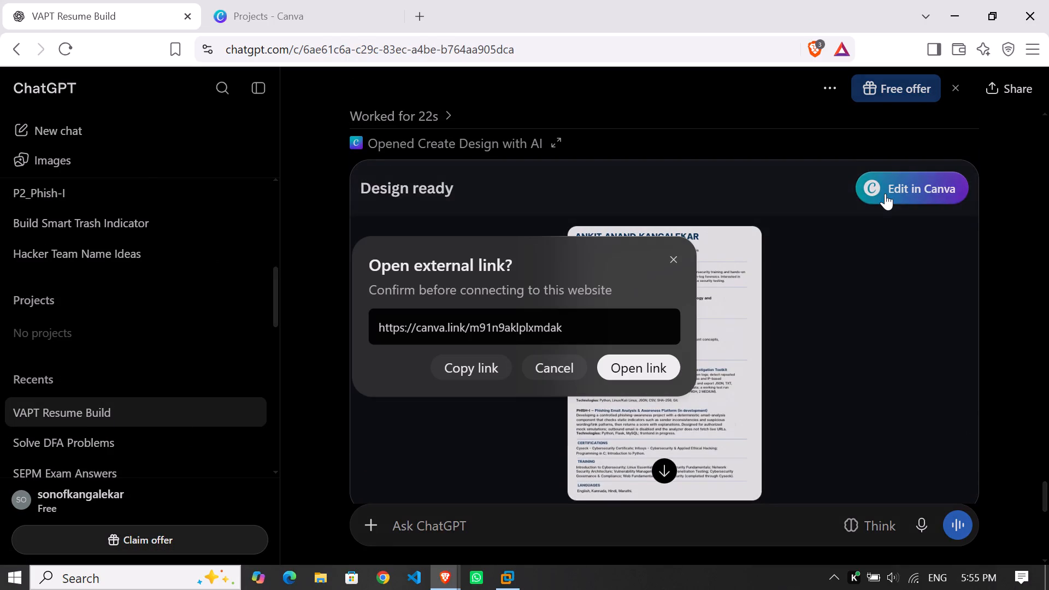
left_click(621, 361)
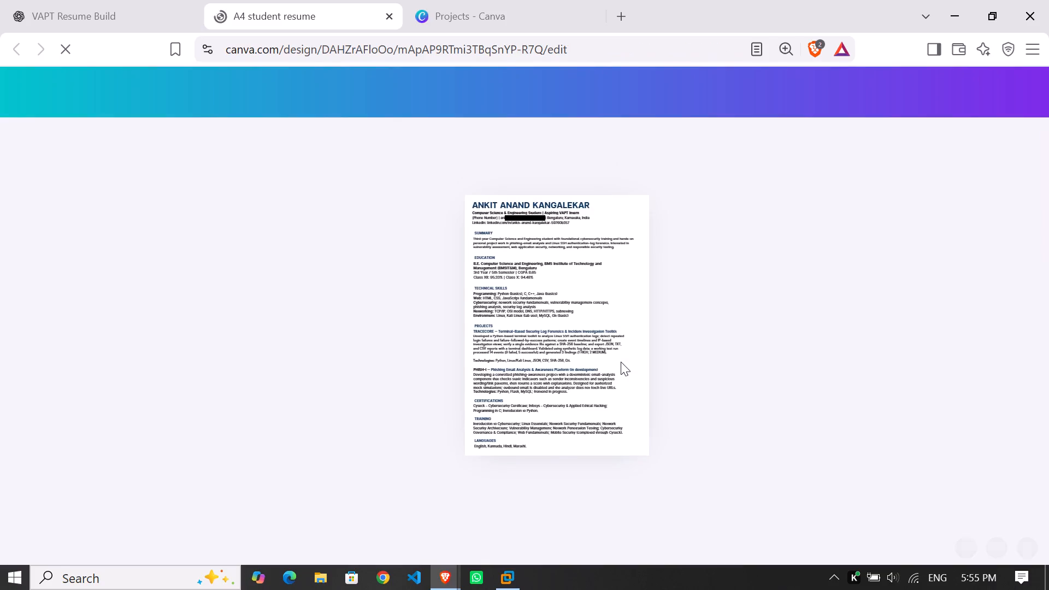
Review the whole generated resume in Canva, from the contact header and summary through skills, projects, certifications, training and languages.
scroll(558, 310, "up", 3, "ctrl")
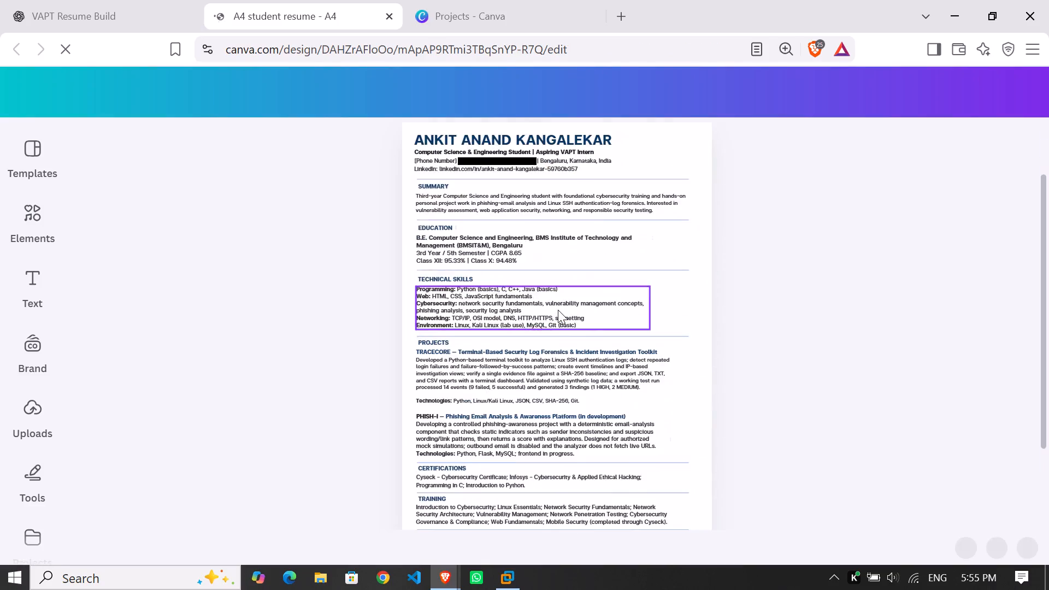
scroll(558, 310, "up", 3, "ctrl")
scroll(271, 321, "up", 1)
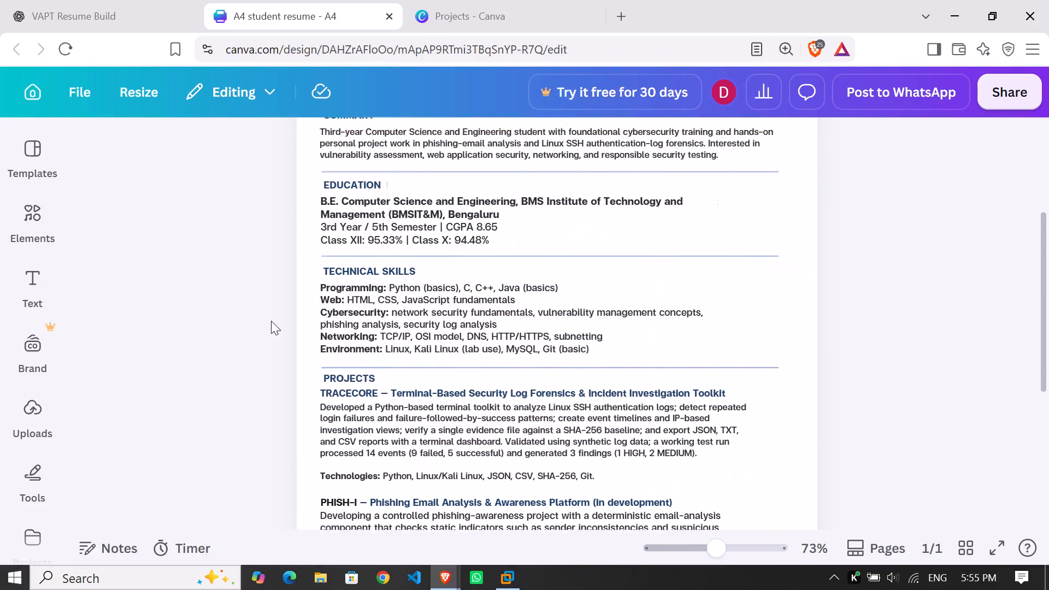
scroll(271, 321, "up", 1)
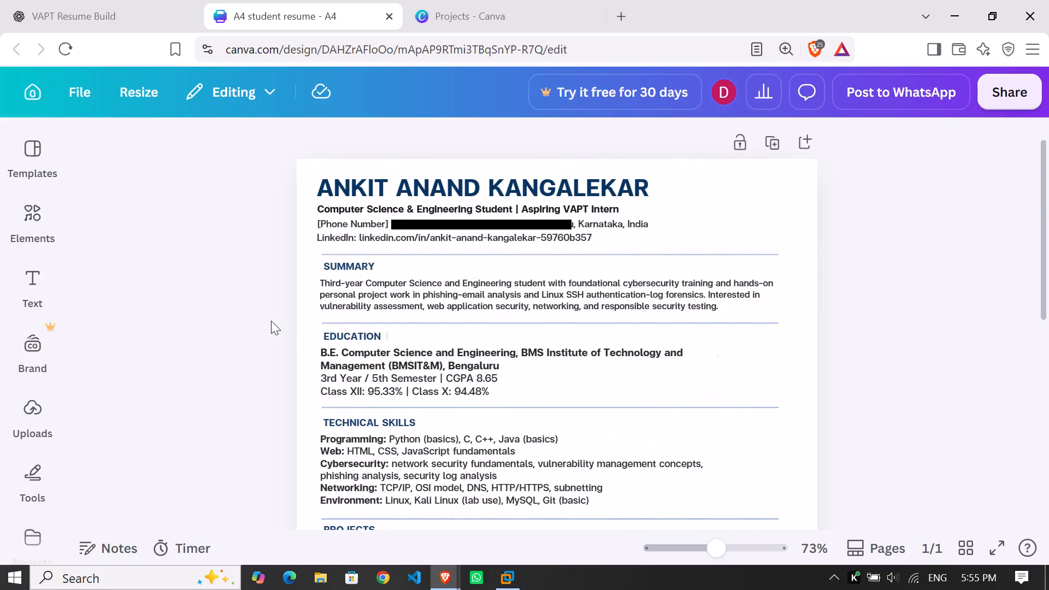
scroll(271, 320, "down", 1)
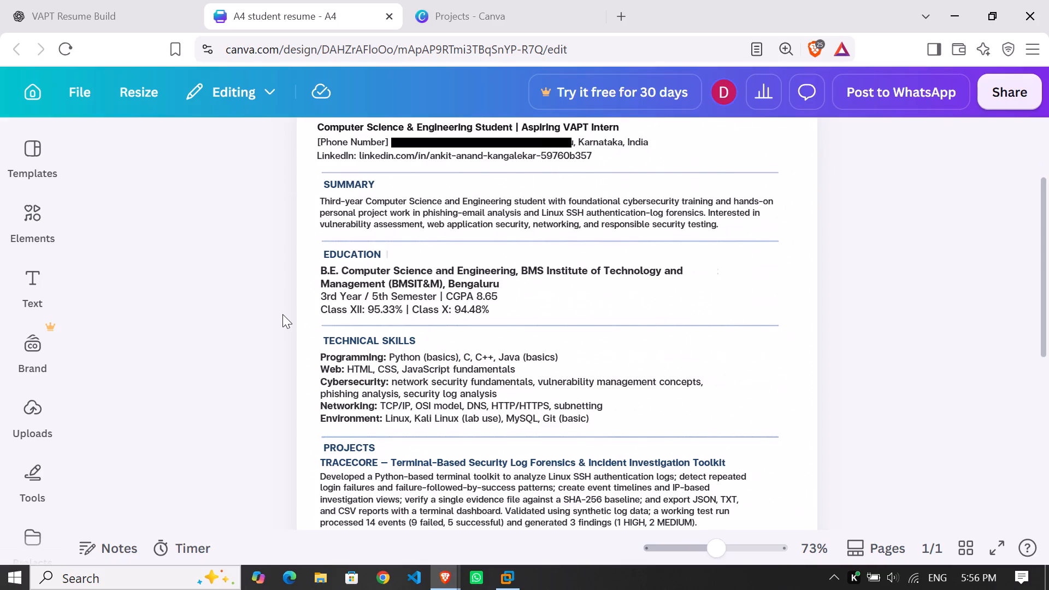
scroll(282, 314, "down", 1)
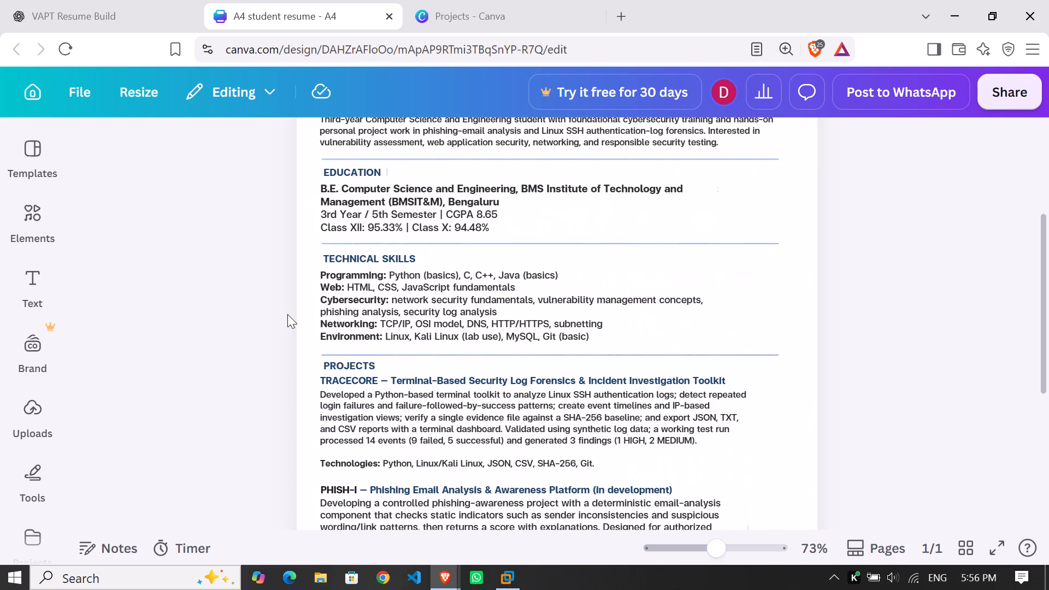
scroll(287, 315, "down", 1)
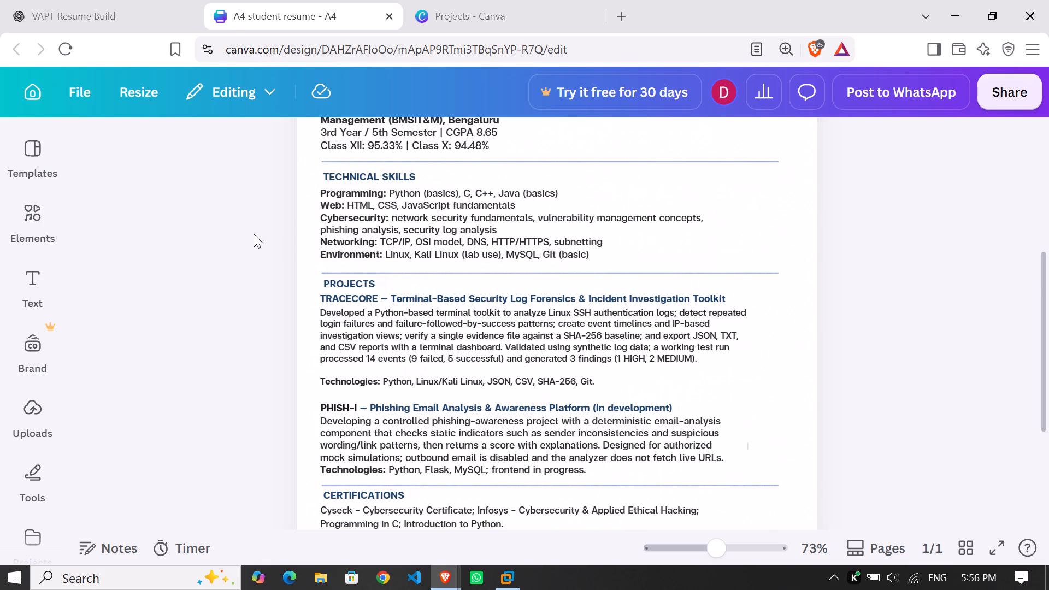
scroll(254, 234, "down", 1)
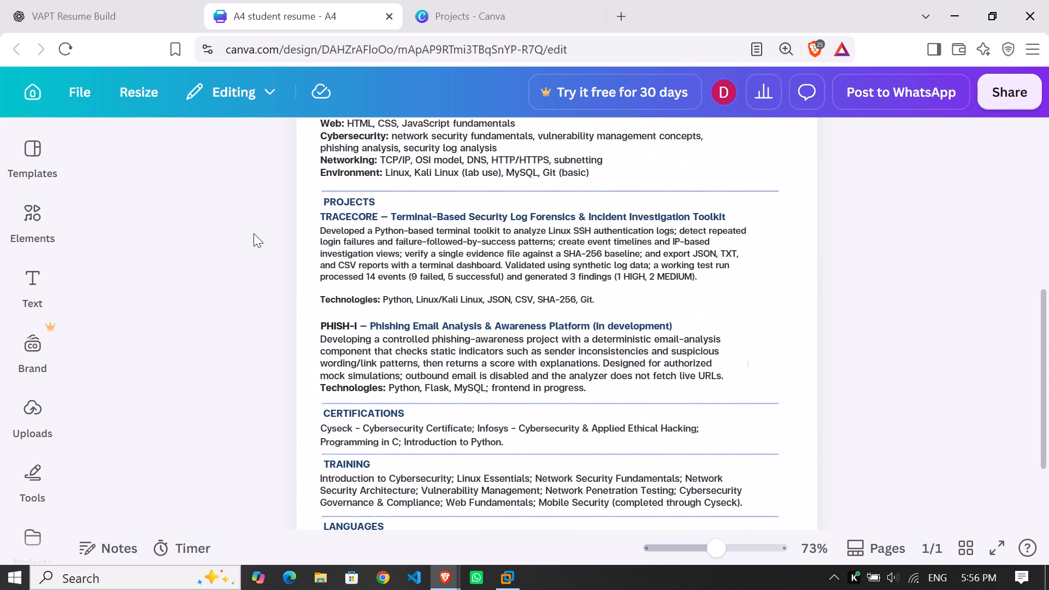
scroll(254, 233, "down", 1)
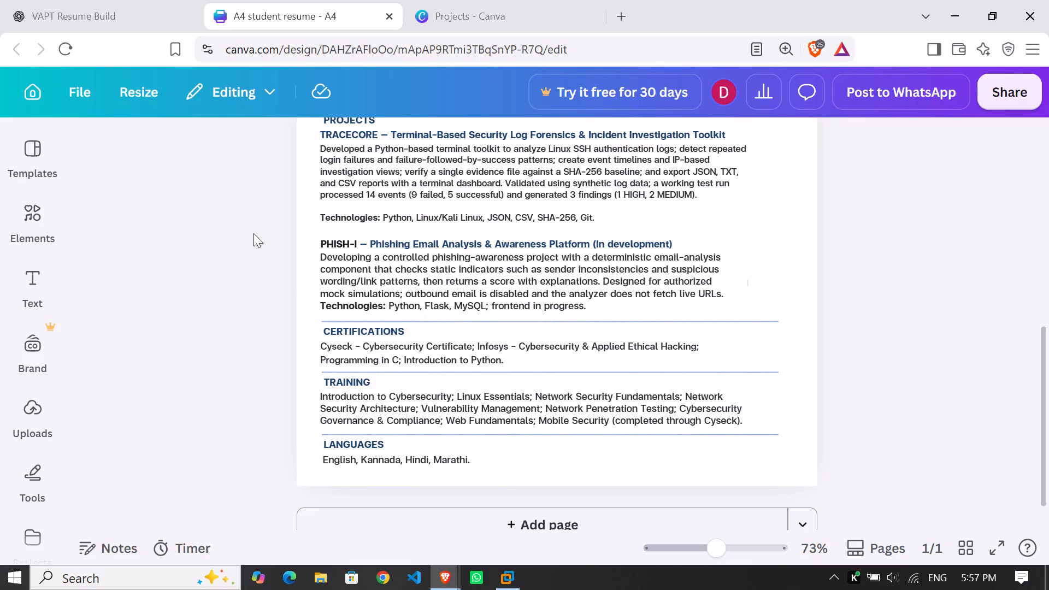
scroll(254, 233, "up", 4)
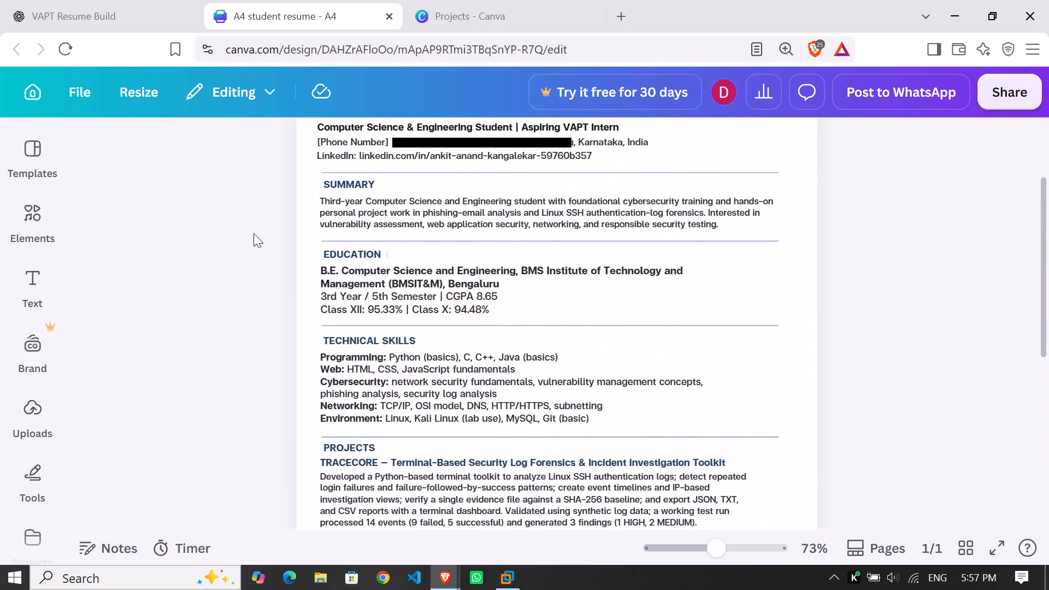
scroll(254, 233, "up", 3)
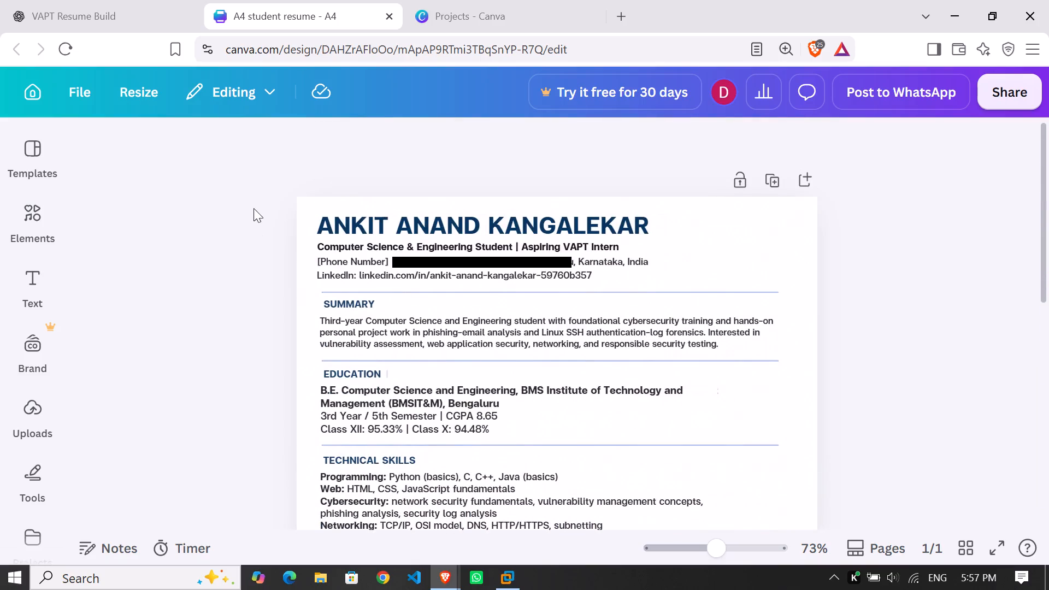
key("alt+Tab")
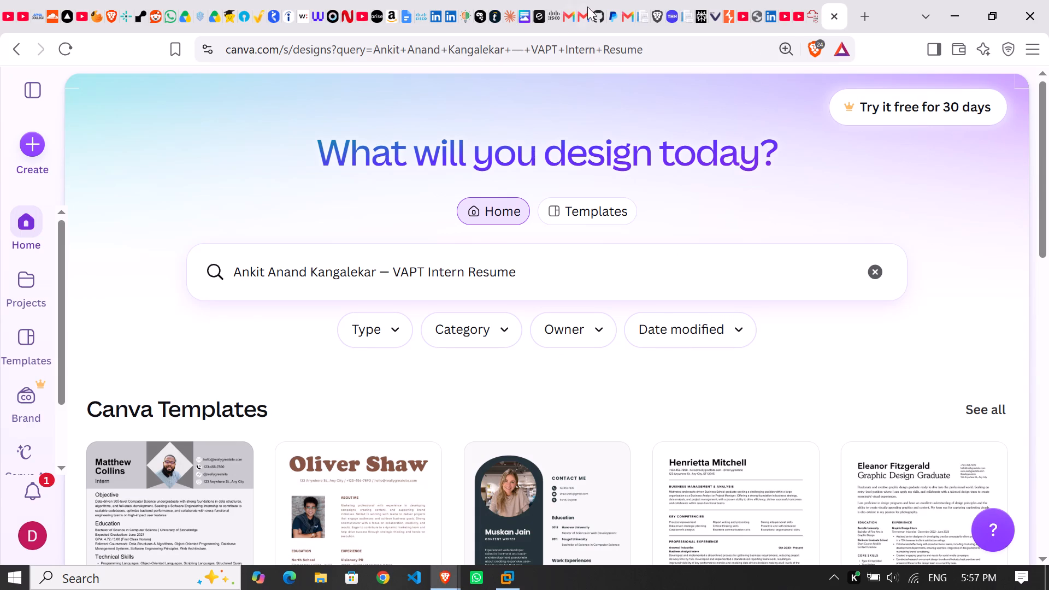
key("alt+Tab")
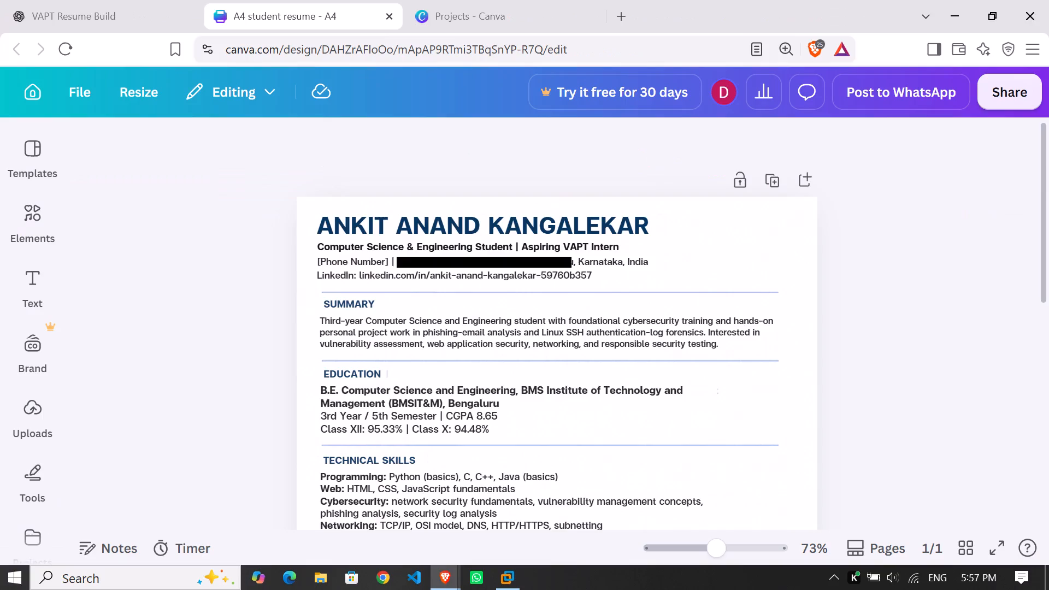
left_click(107, 0)
scroll(479, 270, "down", 7)
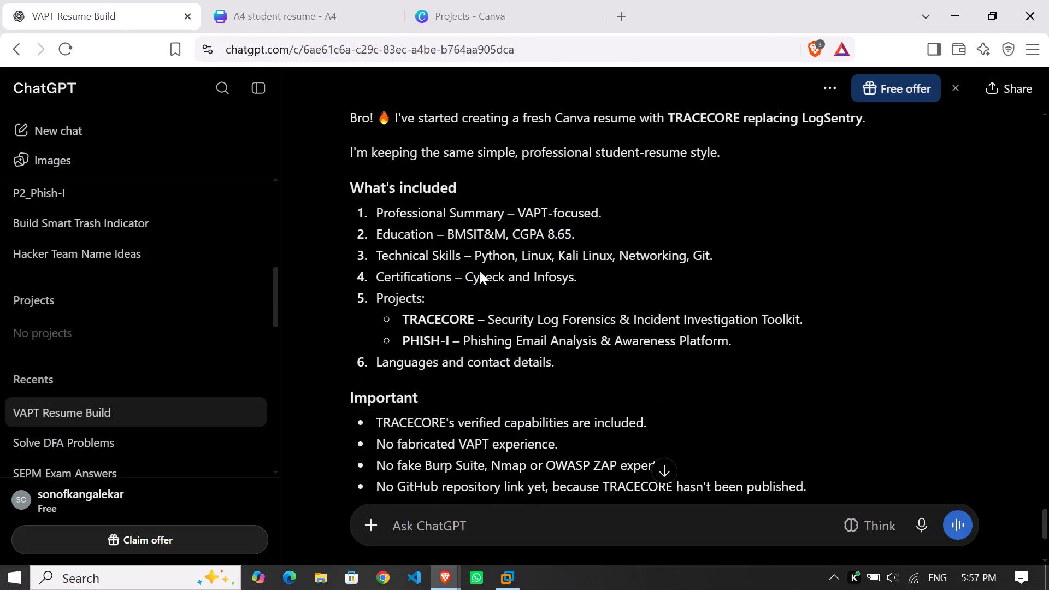
scroll(480, 271, "down", 2)
left_click(471, 539)
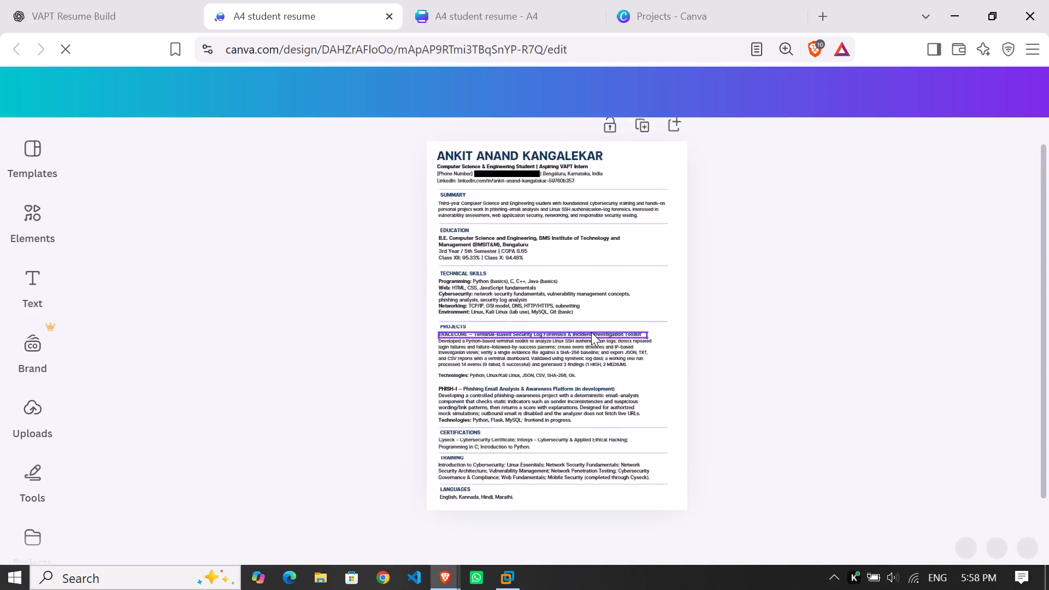
scroll(591, 332, "up", 2, "ctrl")
scroll(524, 275, "up", 3)
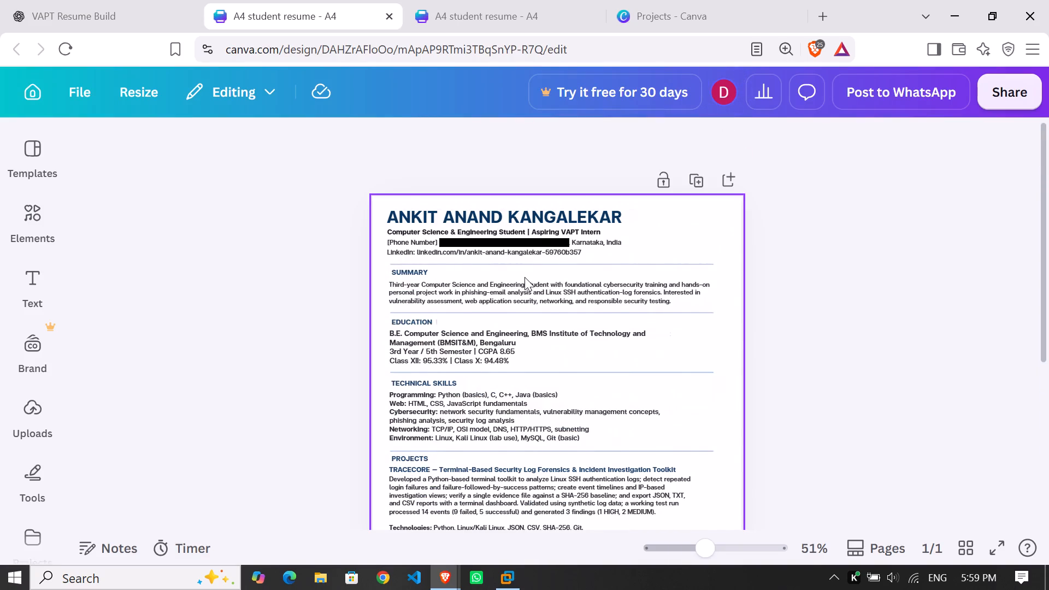
scroll(524, 277, "up", 1, "ctrl")
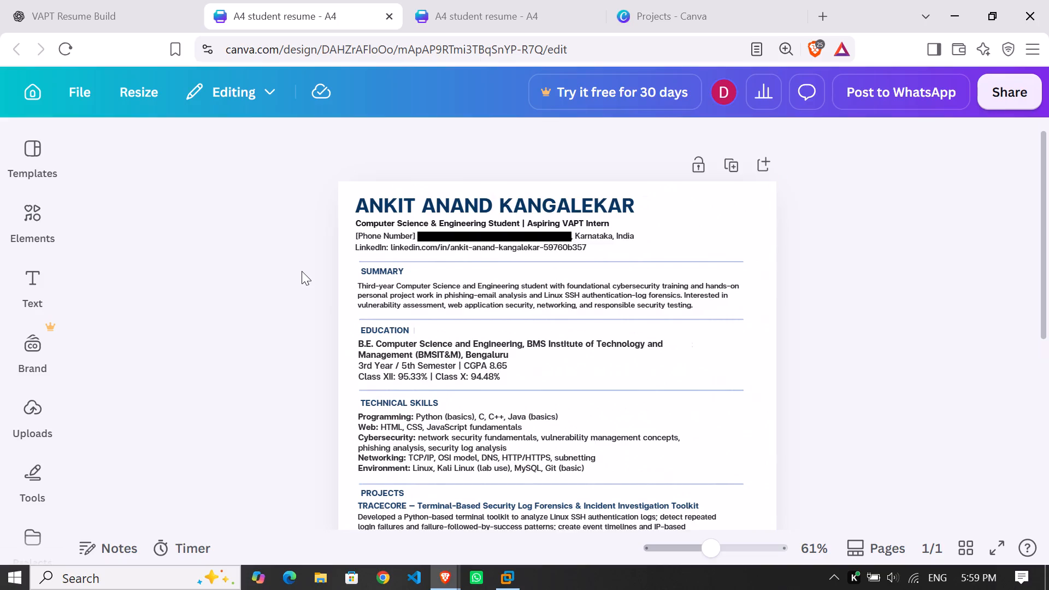
scroll(302, 271, "down", 3)
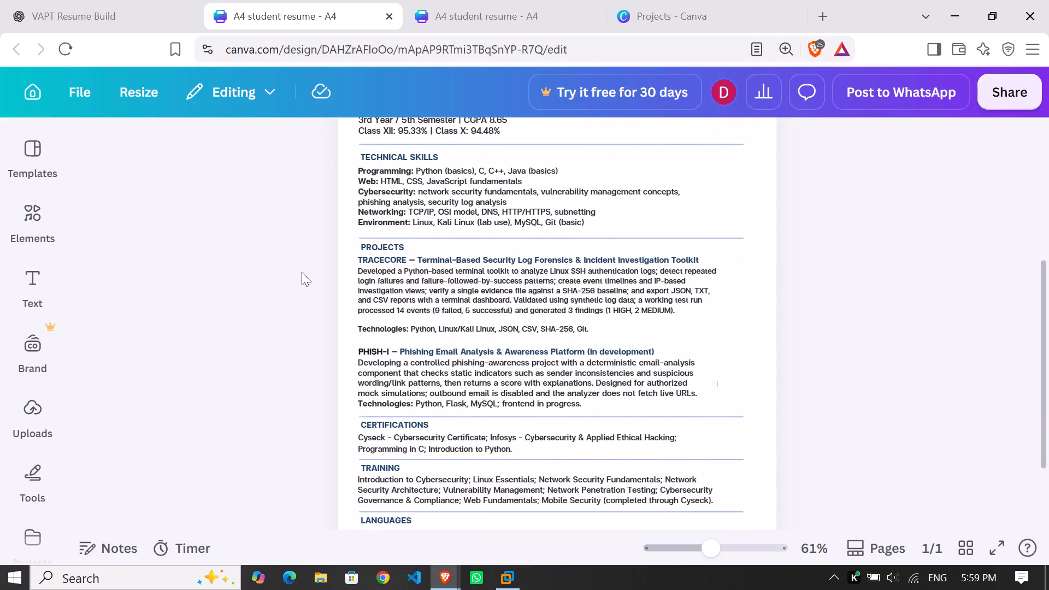
scroll(300, 270, "down", 2)
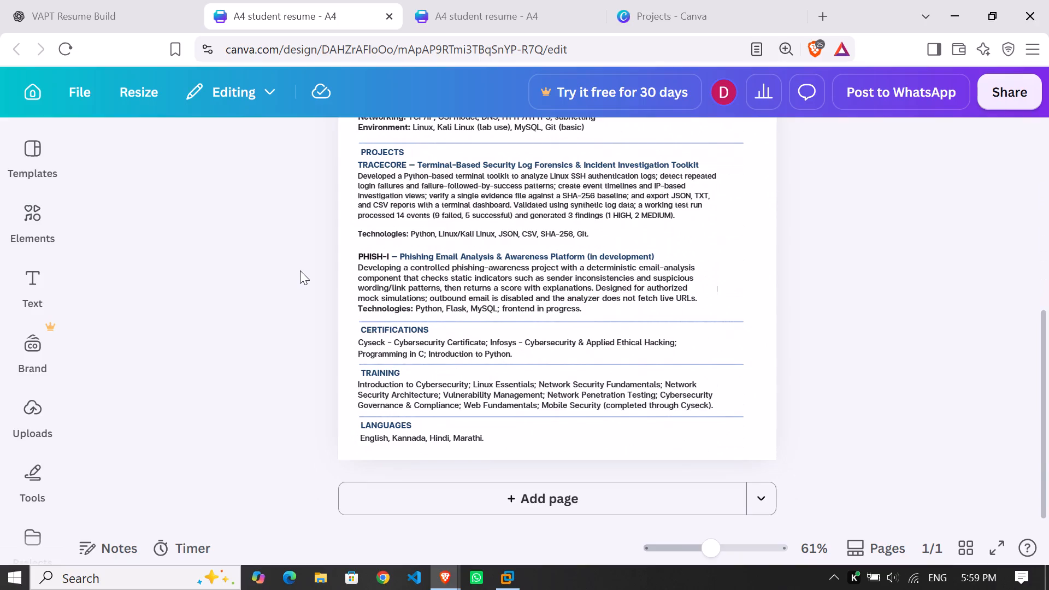
scroll(300, 270, "up", 5)
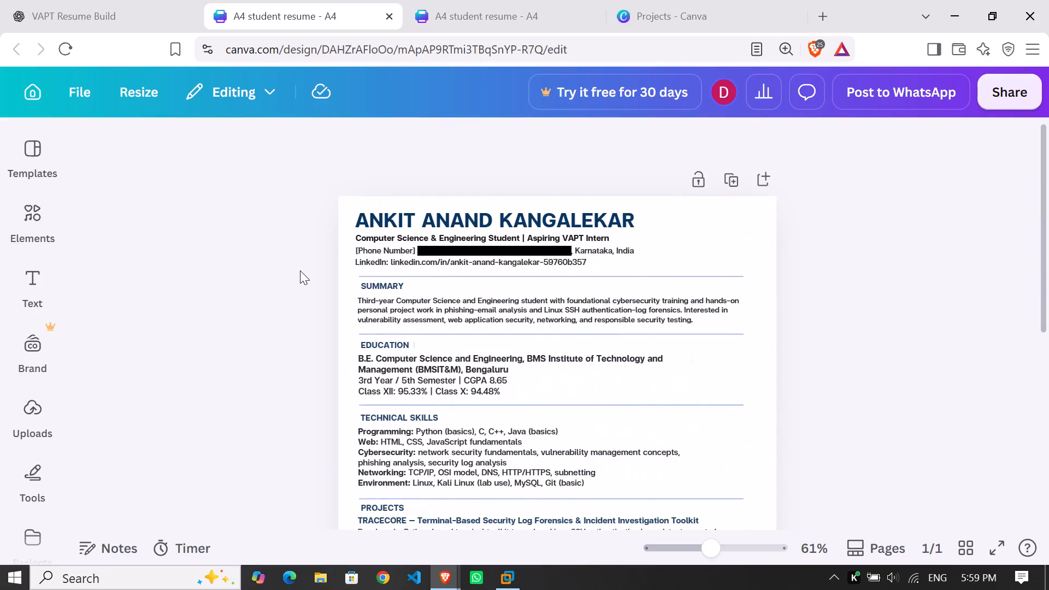
scroll(300, 270, "down", 1)
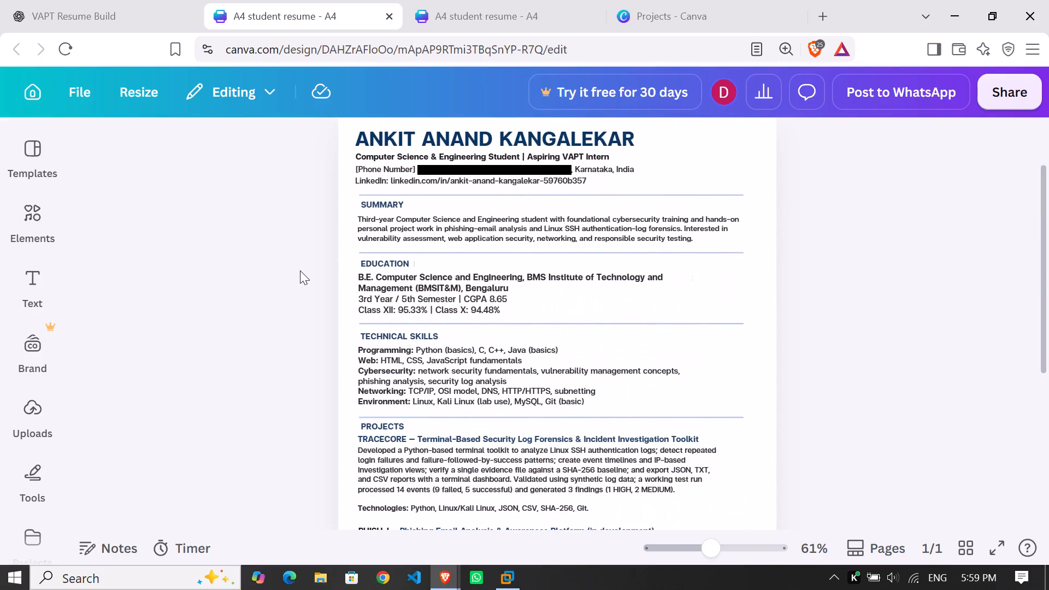
scroll(300, 270, "down", 1, "ctrl")
scroll(300, 270, "up", 2, "ctrl")
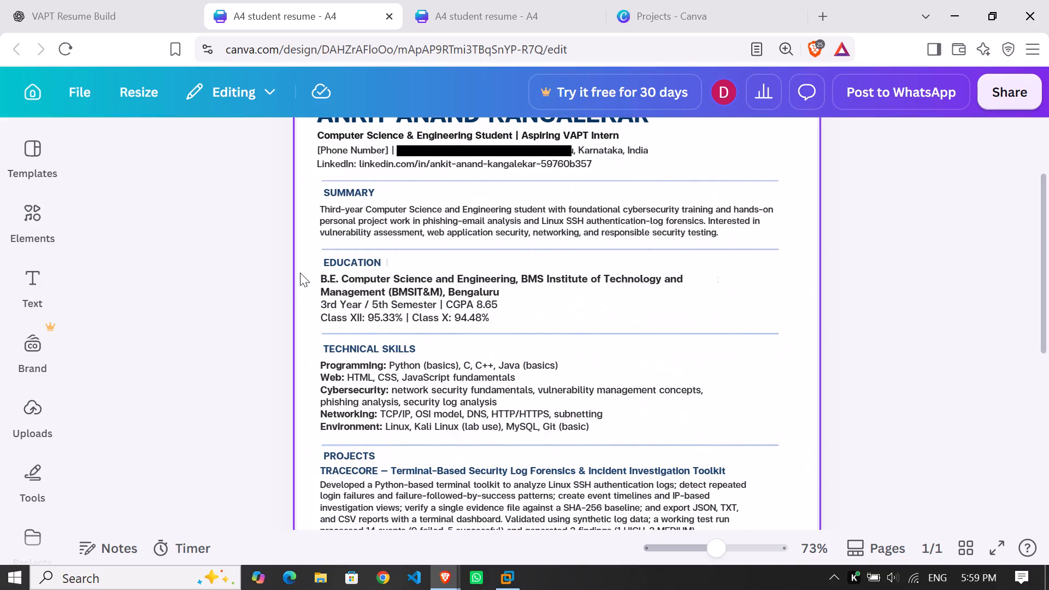
scroll(259, 286, "up", 1)
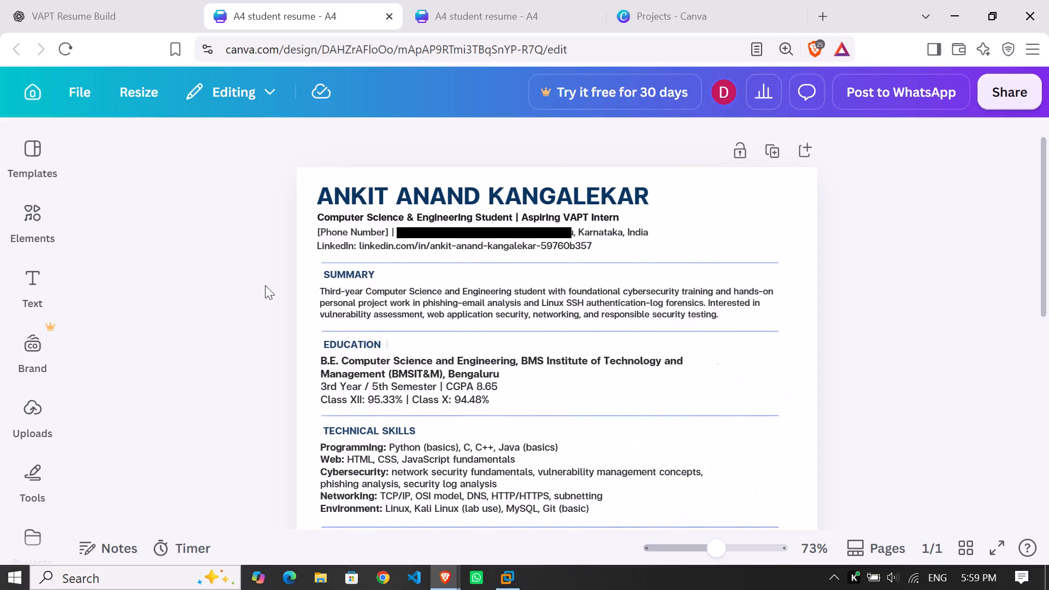
scroll(265, 285, "down", 2)
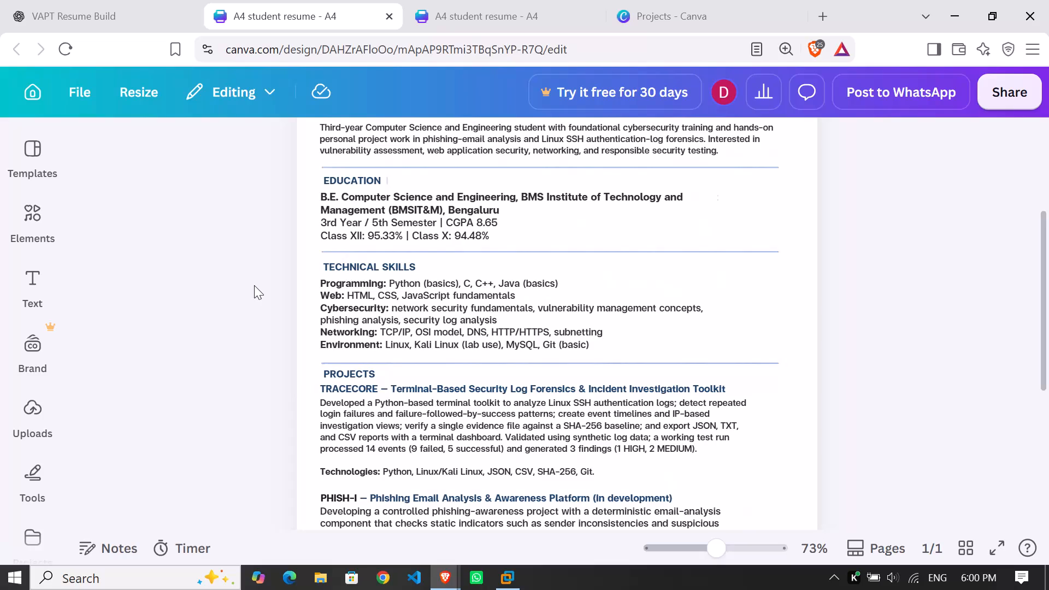
scroll(254, 284, "down", 1)
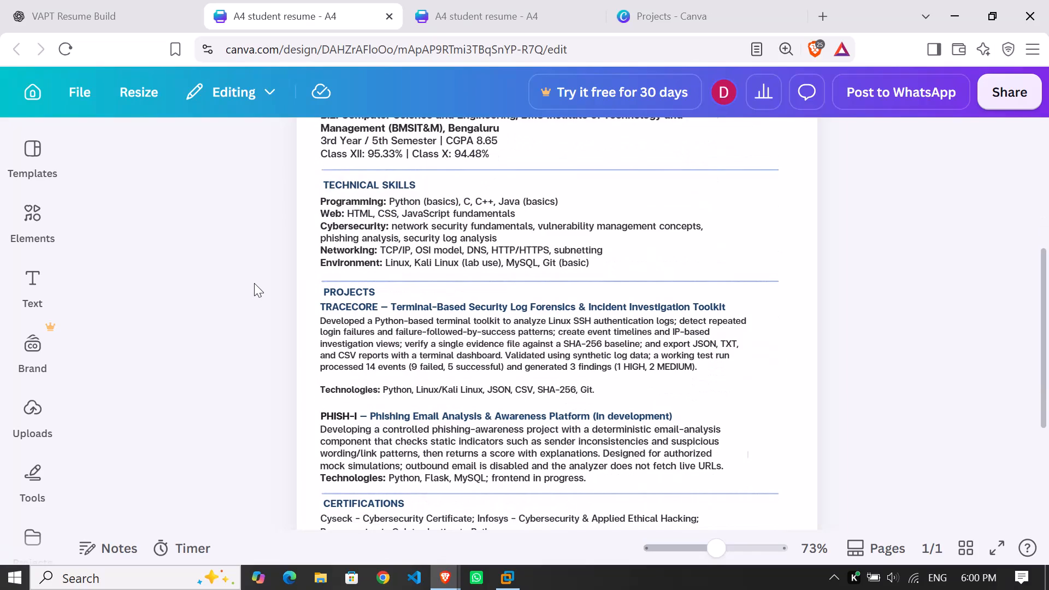
scroll(254, 283, "down", 1)
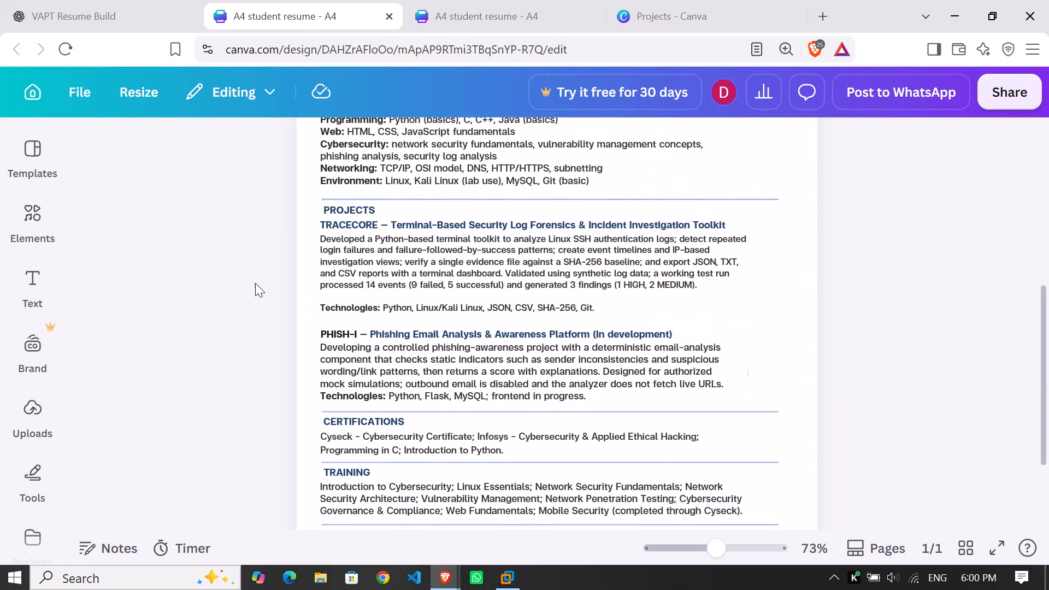
scroll(255, 283, "down", 1)
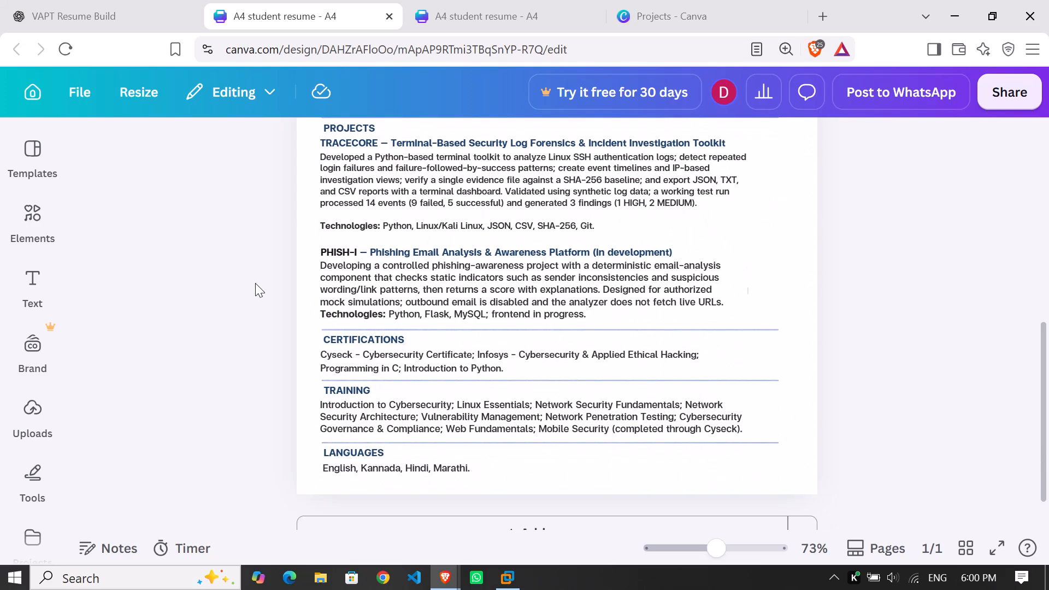
scroll(255, 283, "down", 1)
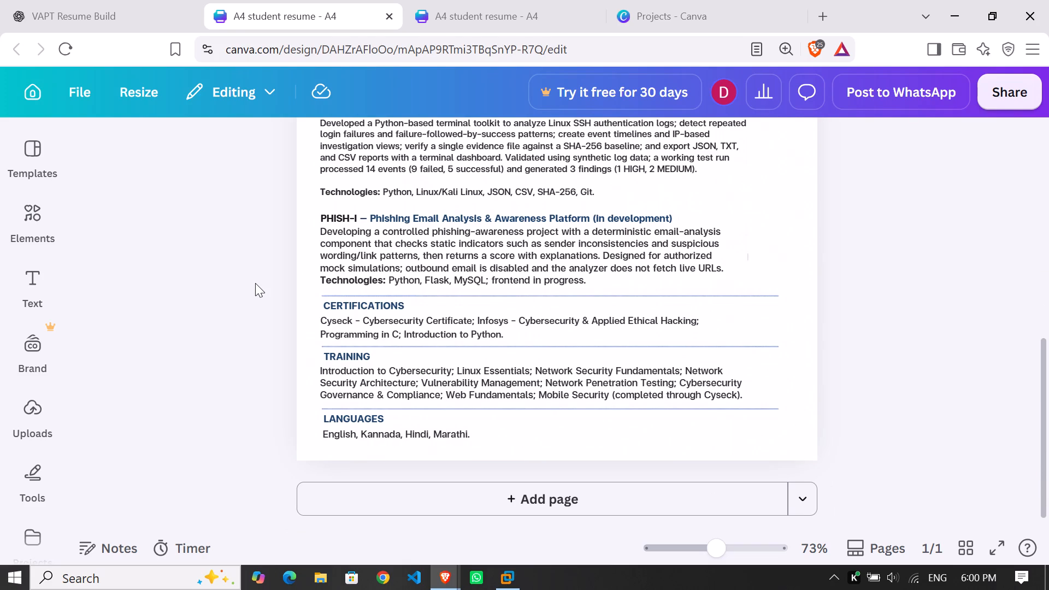
scroll(255, 283, "up", 3)
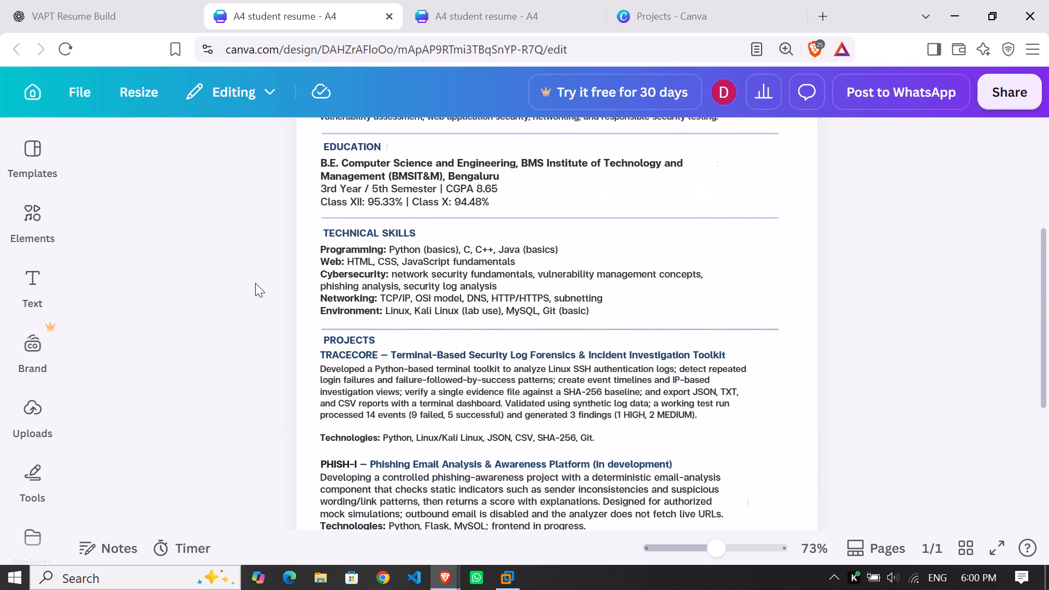
Delete "(in development)" from the end of the PHISH-I project heading and add a line break after the heading.
scroll(257, 282, "down", 1)
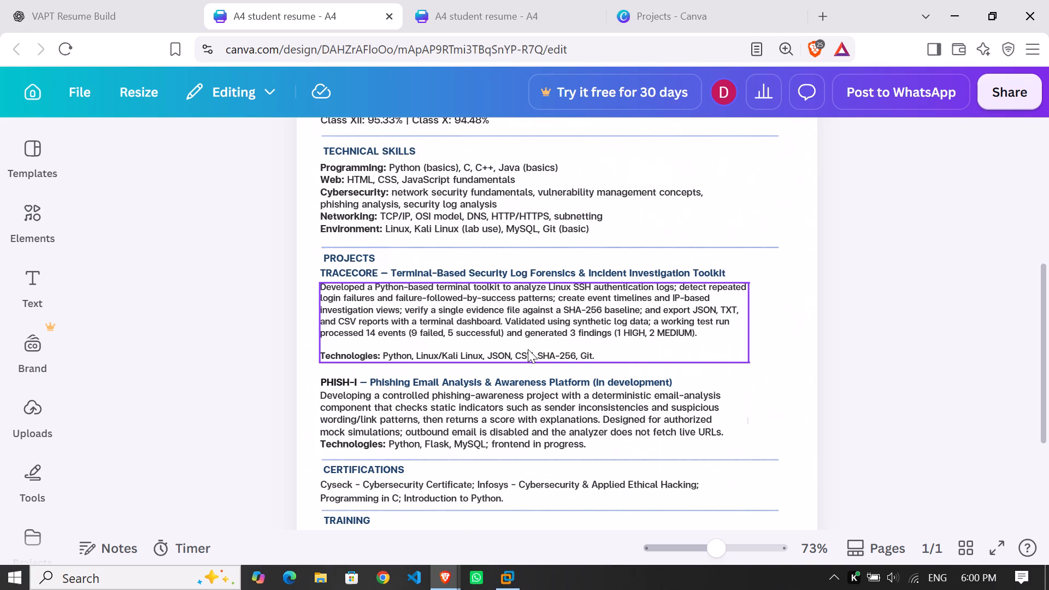
left_click(531, 387)
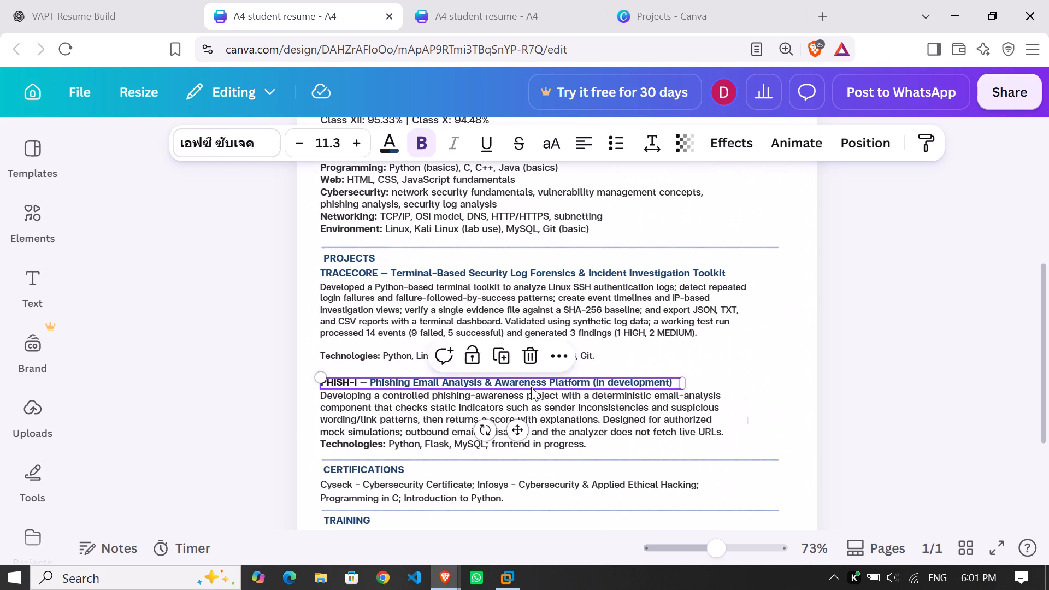
left_click(670, 379)
left_click(674, 379)
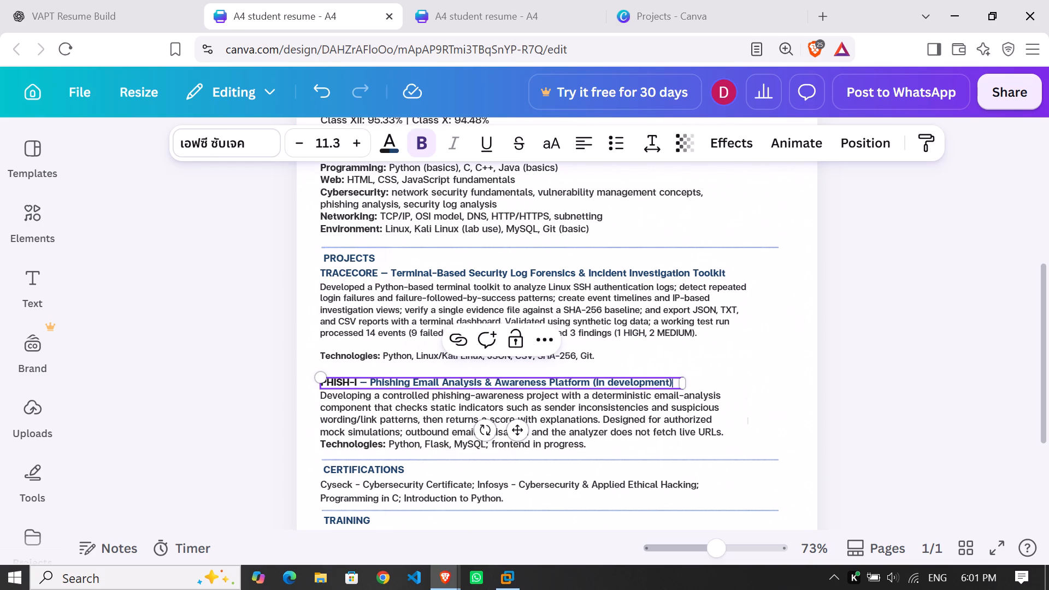
key("BackSpace")
key("BackSpace")
key("BackSpace")
key("BackSpace")
key("BackSpace")
key("BackSpace")
key("BackSpace")
key("BackSpace")
key("BackSpace")
key("BackSpace")
key("BackSpace")
key("BackSpace")
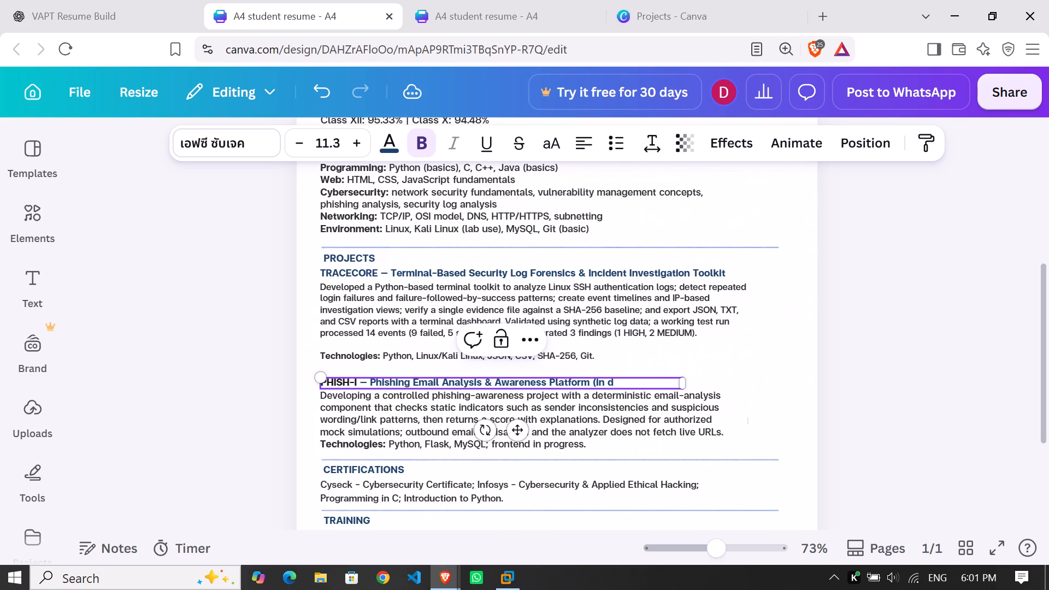
key("BackSpace")
key("BackSpace")
key("BackSpace")
key("BackSpace")
key("Return")
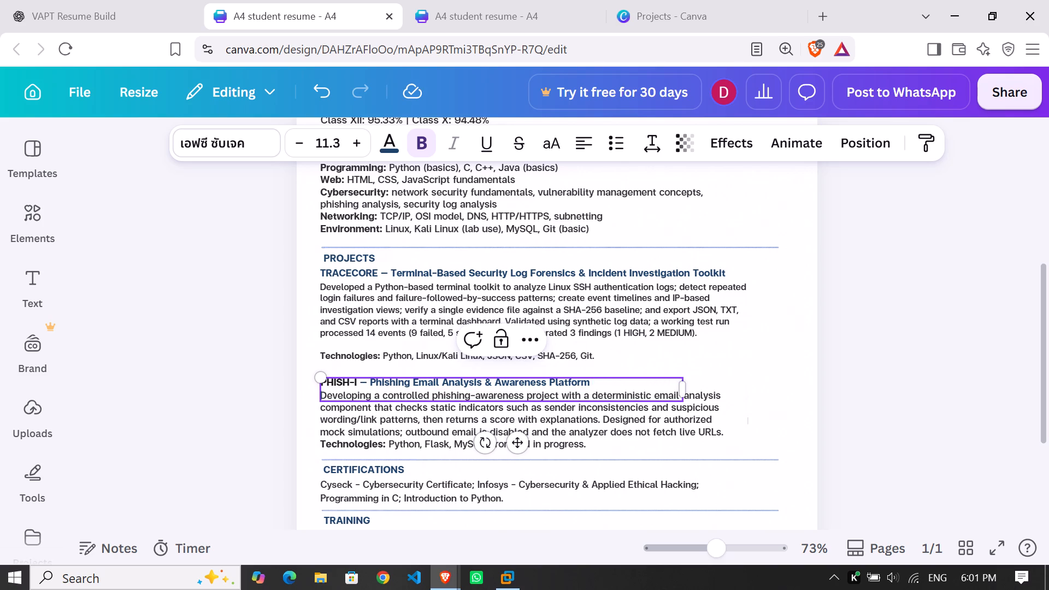
key("BackSpace")
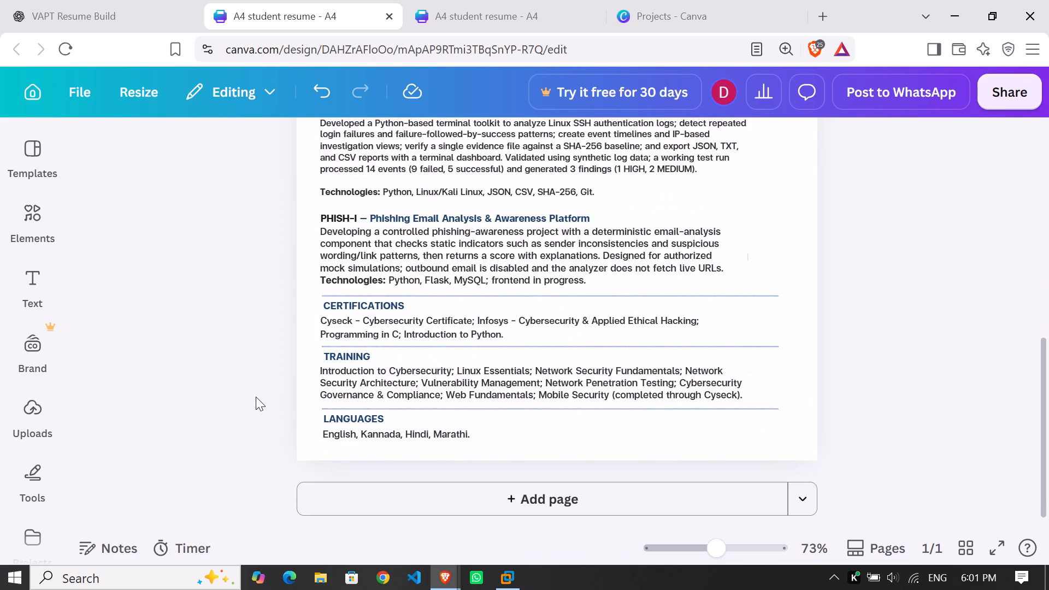
scroll(256, 397, "up", 3)
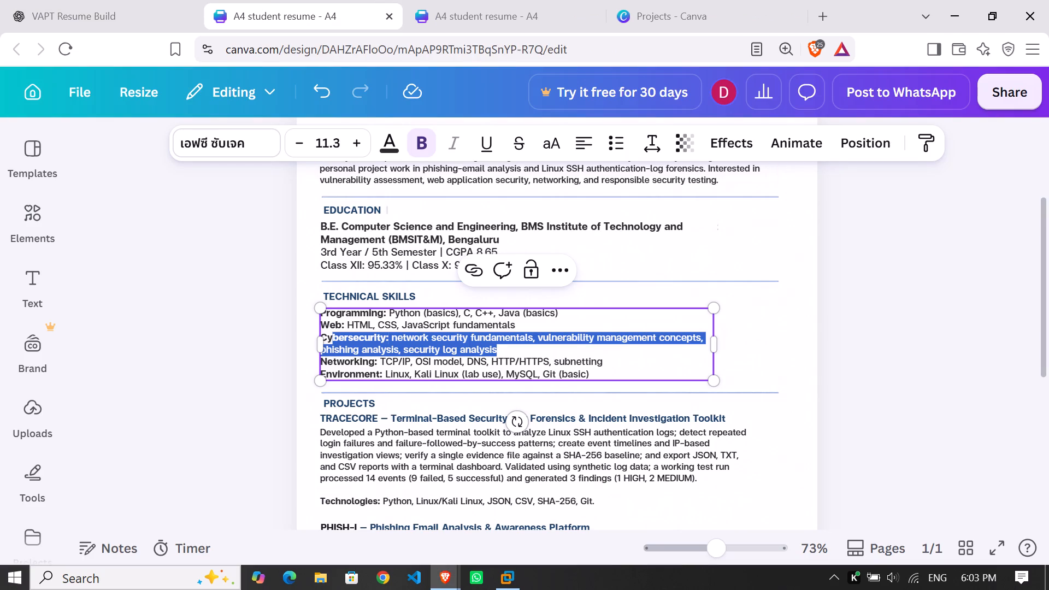
left_click(512, 349)
left_click(512, 349)
left_click_drag(512, 349, 406, 322)
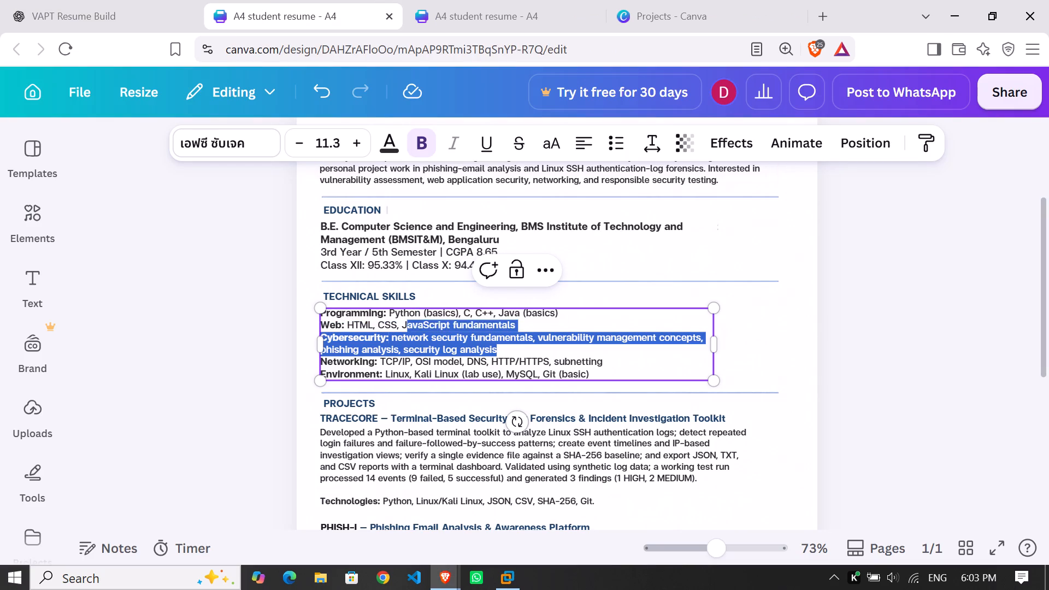
left_click_drag(406, 322, 392, 335)
key("BackSpace")
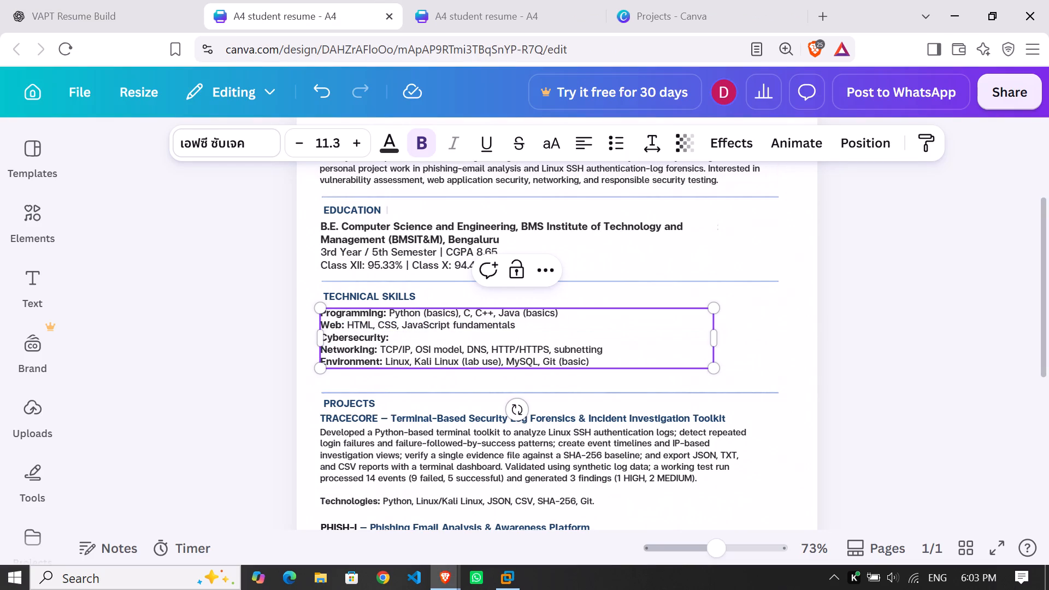
key("ctrl+v")
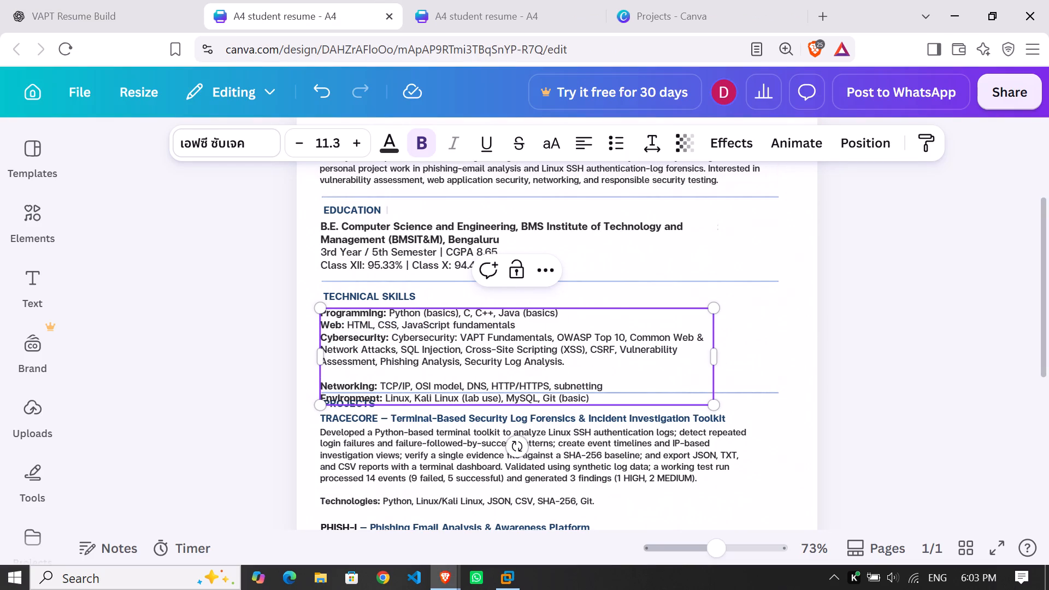
Widen the Technical Skills text box to about the section divider's end and remove the blank line above Networking.
left_click_drag(715, 362, 800, 349)
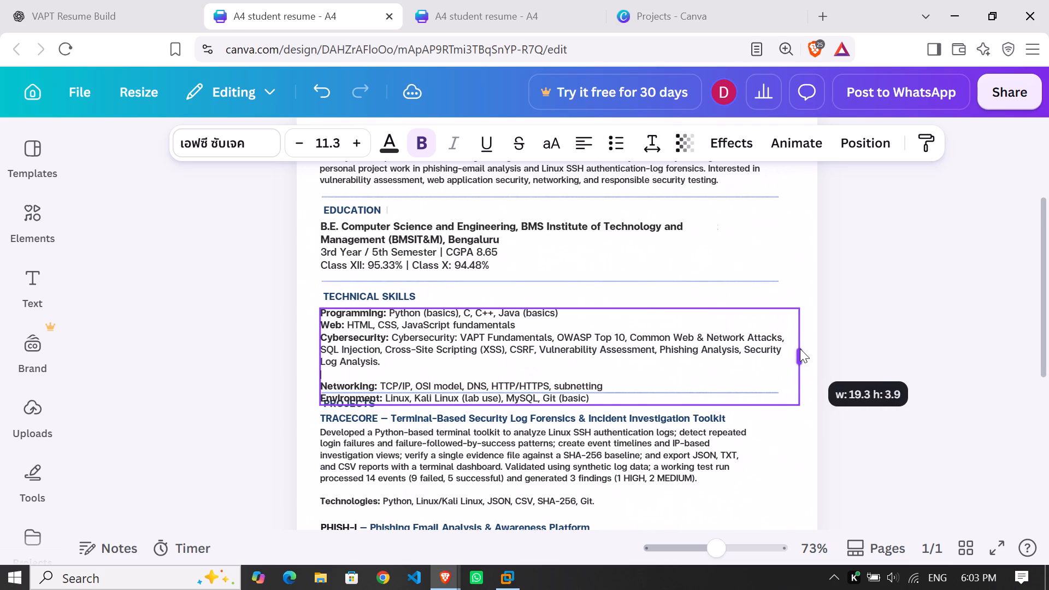
left_click_drag(800, 349, 748, 338)
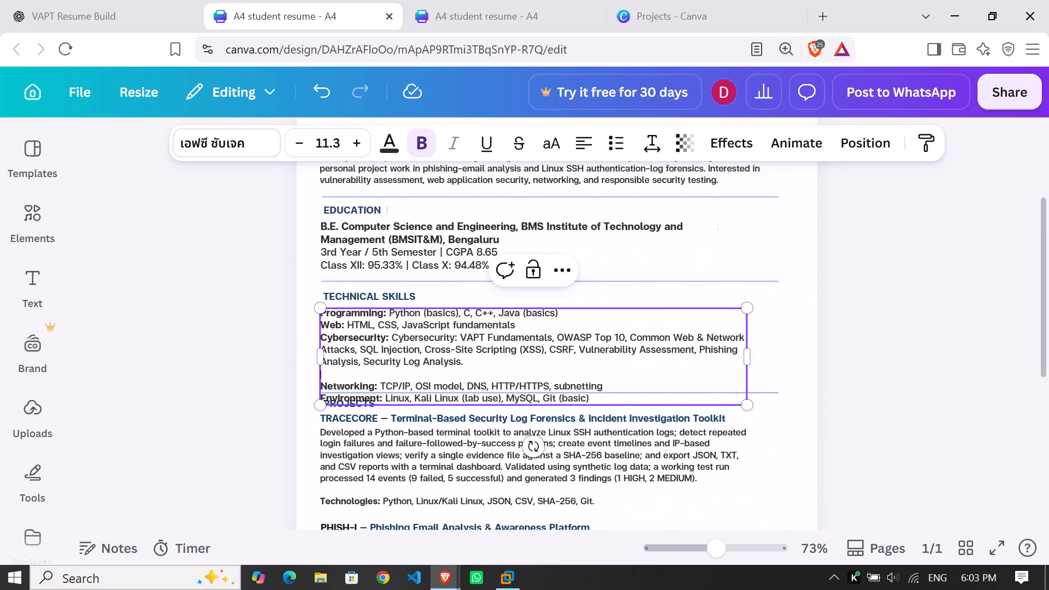
key("BackSpace")
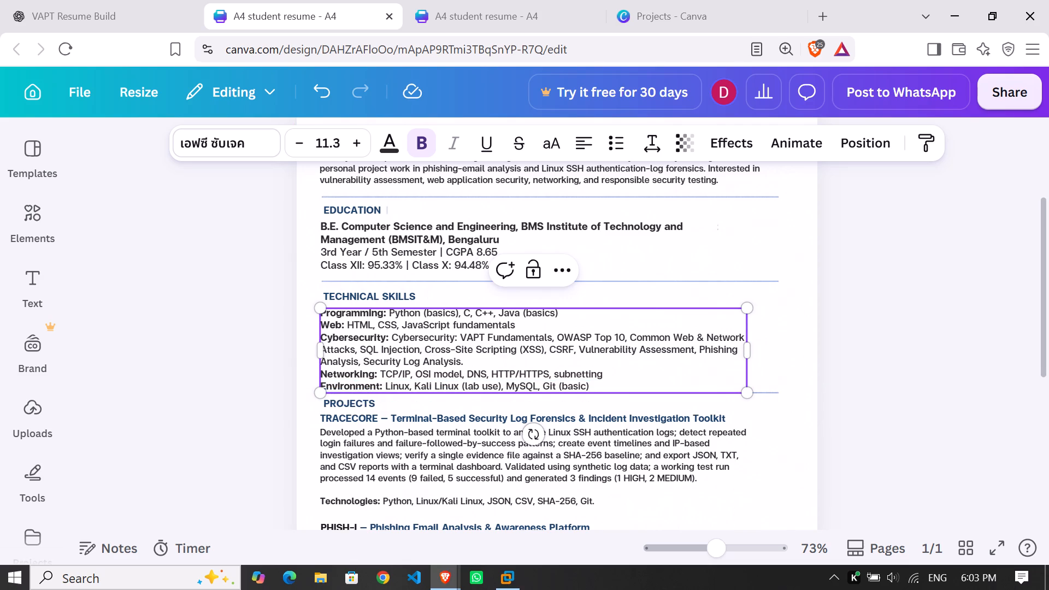
left_click_drag(748, 358, 787, 356)
left_click(924, 369)
Delete "Cross-Site Scripting (XSS), CSRF" from the Cybersecurity line under Technical Skills, keeping SQL Injection before Vulnerability Assessment, and save.
scroll(836, 331, "down", 3)
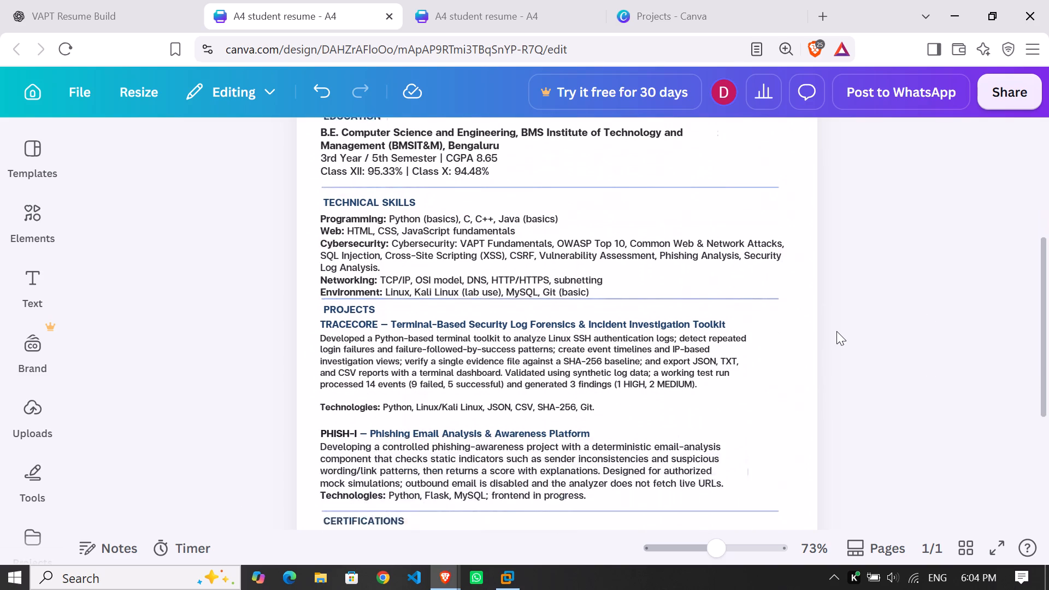
scroll(836, 331, "down", 1)
scroll(836, 332, "up", 3)
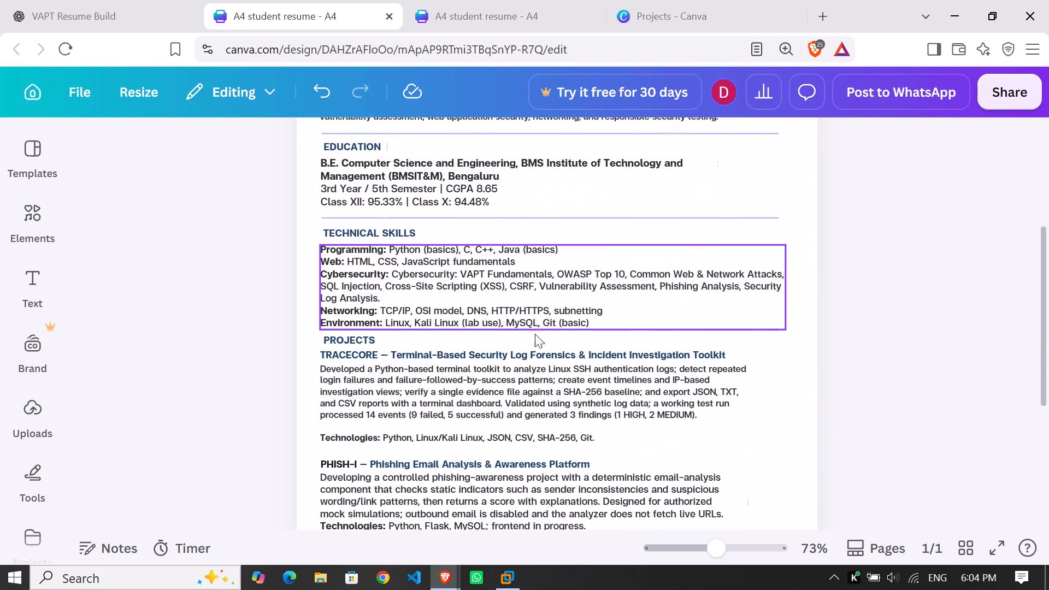
left_click(534, 287)
left_click(534, 287)
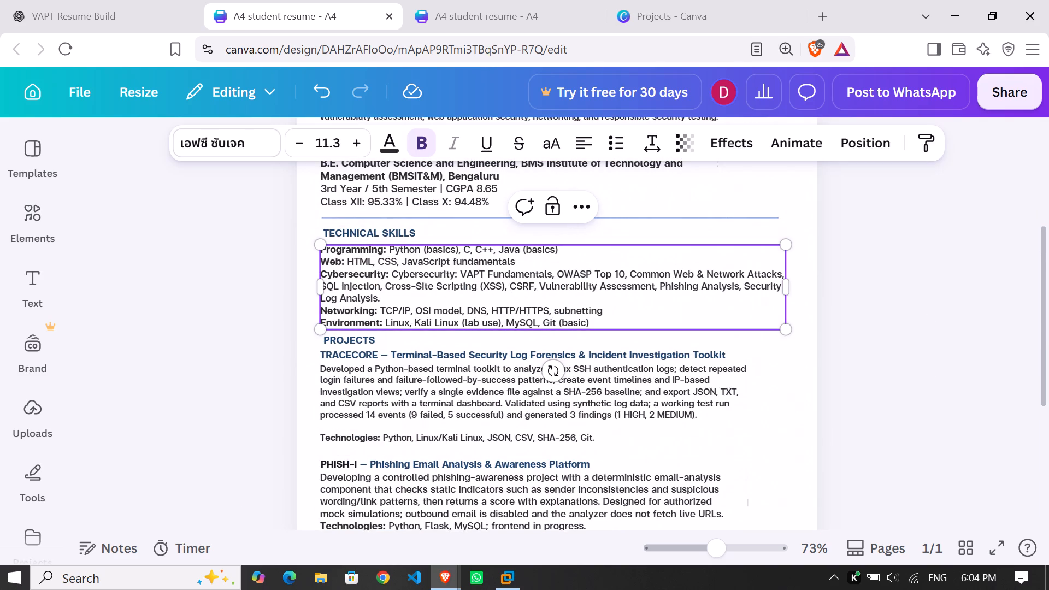
key("BackSpace")
key("BackSpace")
key("BackSpace")
key("BackSpace")
key("BackSpace")
key("BackSpace")
key("BackSpace")
key("BackSpace")
key("BackSpace")
key("BackSpace")
key("BackSpace")
key("BackSpace")
key("BackSpace")
key("BackSpace")
key("BackSpace")
key("BackSpace")
key("BackSpace")
key("BackSpace")
key("BackSpace")
key("BackSpace")
key("BackSpace")
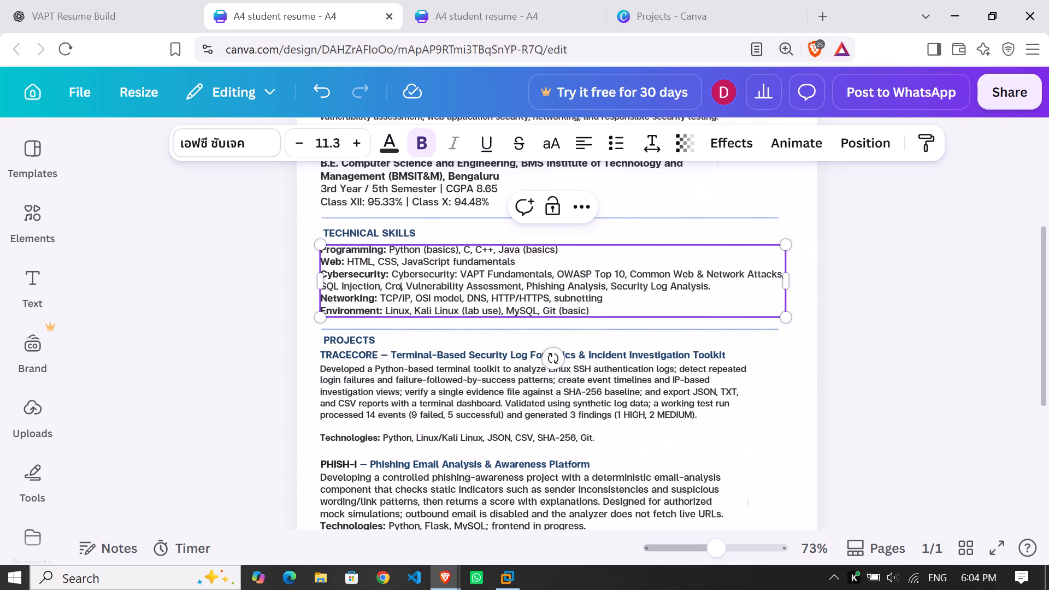
key("BackSpace")
key("BackSpace")
key("BackSpace")
key("BackSpace")
key("BackSpace")
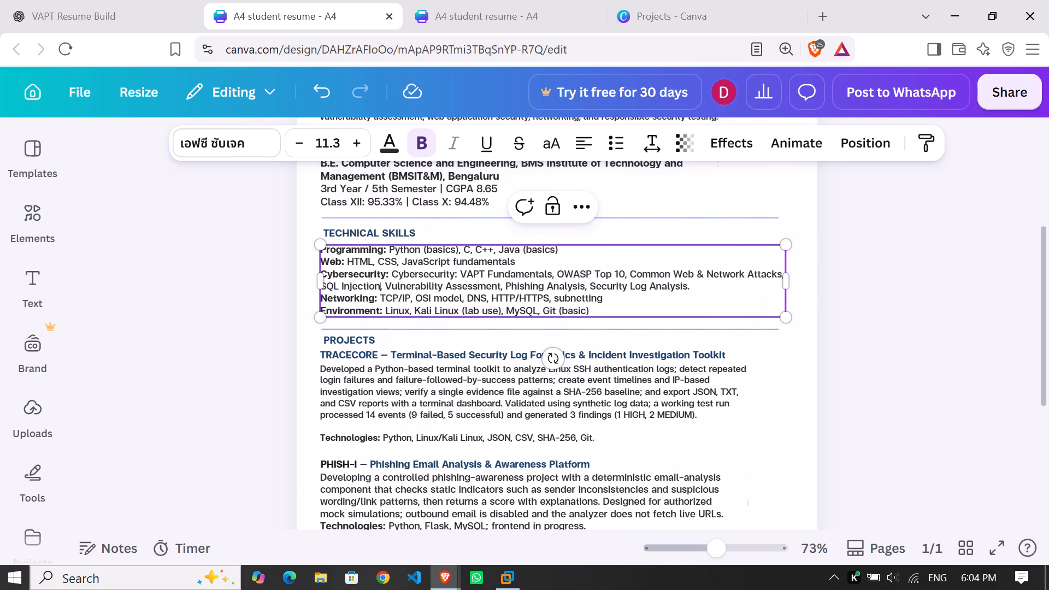
key("ctrl+s")
left_click(899, 453)
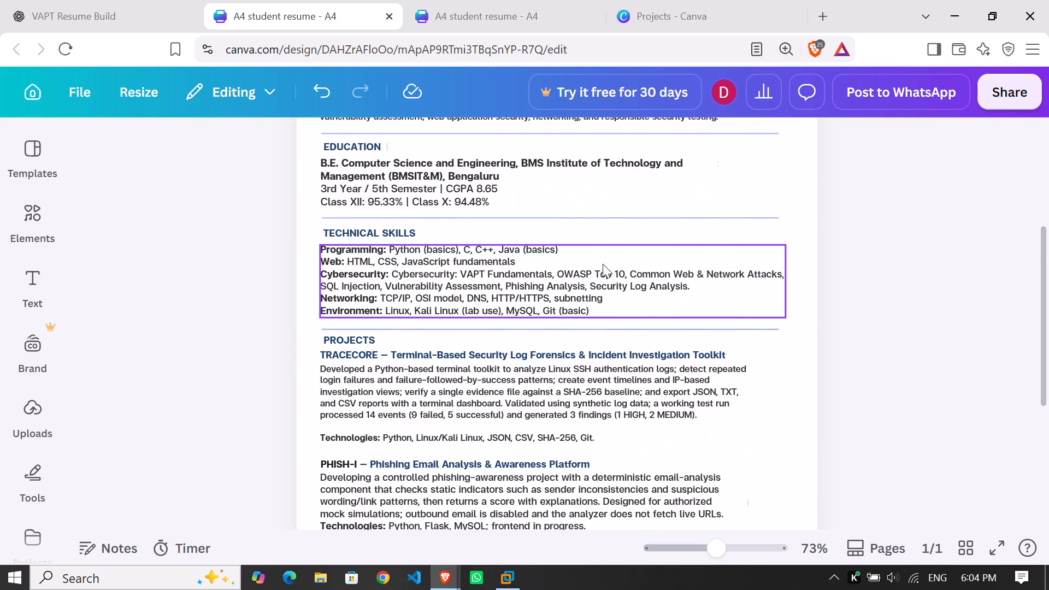
Remove the full stop after "Security Log Analysis" at the end of the Cybersecurity skills.
left_click(696, 287)
left_click(696, 287)
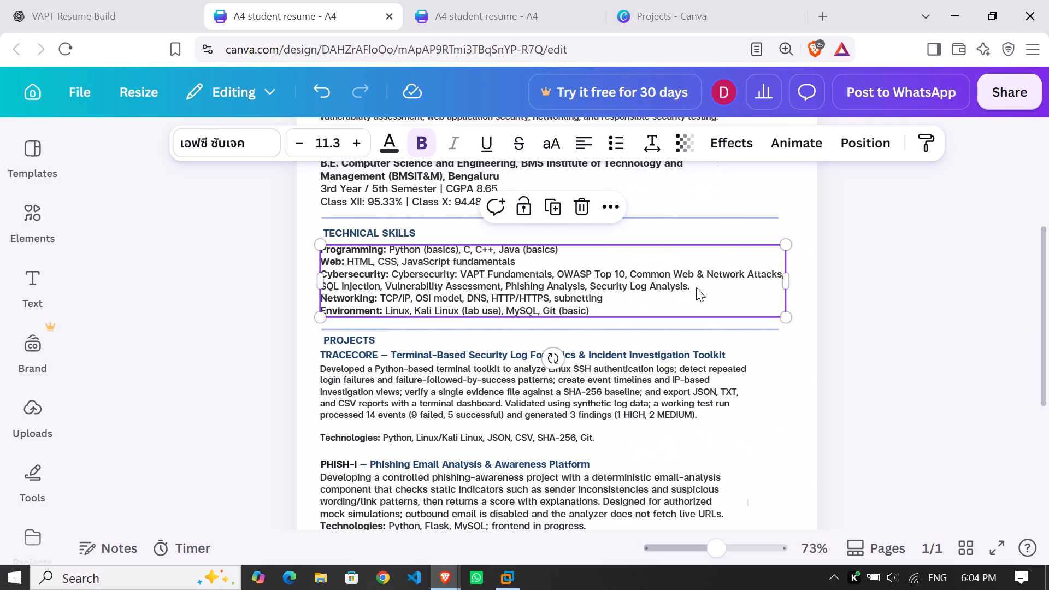
key("BackSpace")
left_click(901, 345)
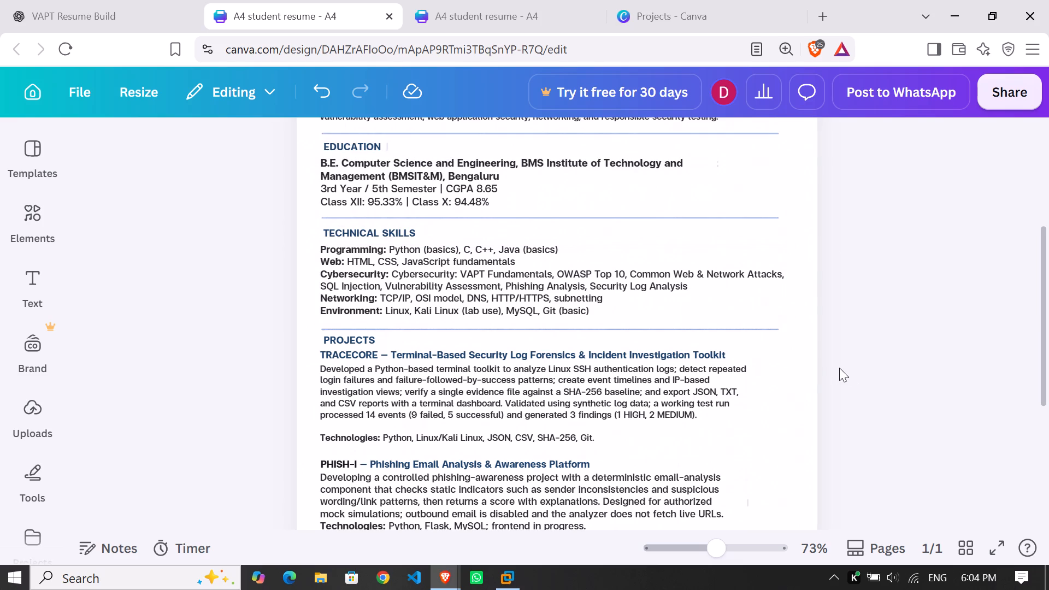
Remove the standalone "C" entry from the Programming line under Technical Skills, leaving C++ in place.
left_click(459, 248)
left_click(459, 248)
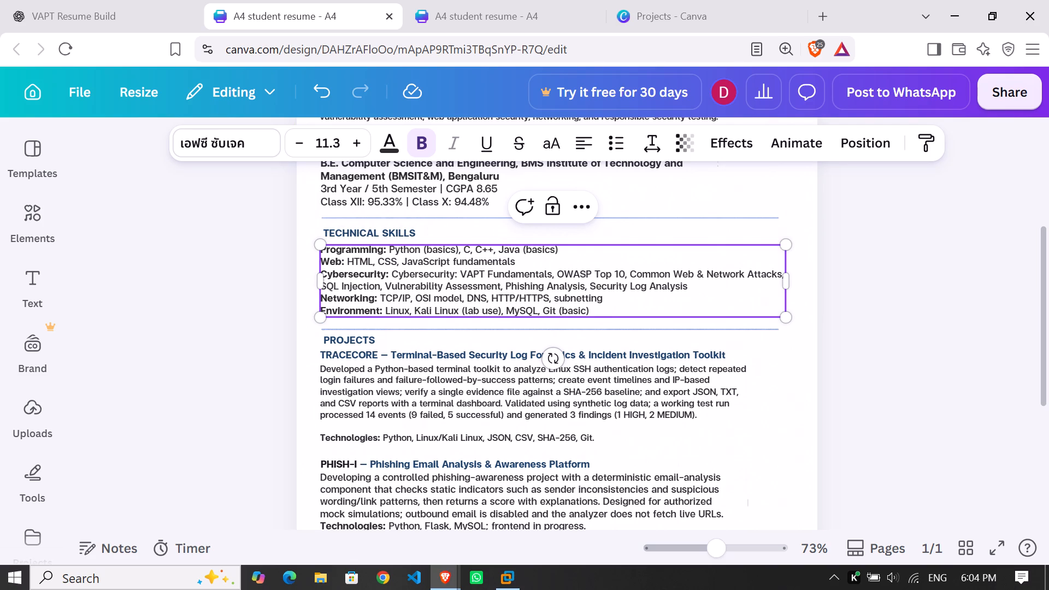
left_click(472, 246)
key("BackSpace")
key("BackSpace")
key("BackSpace")
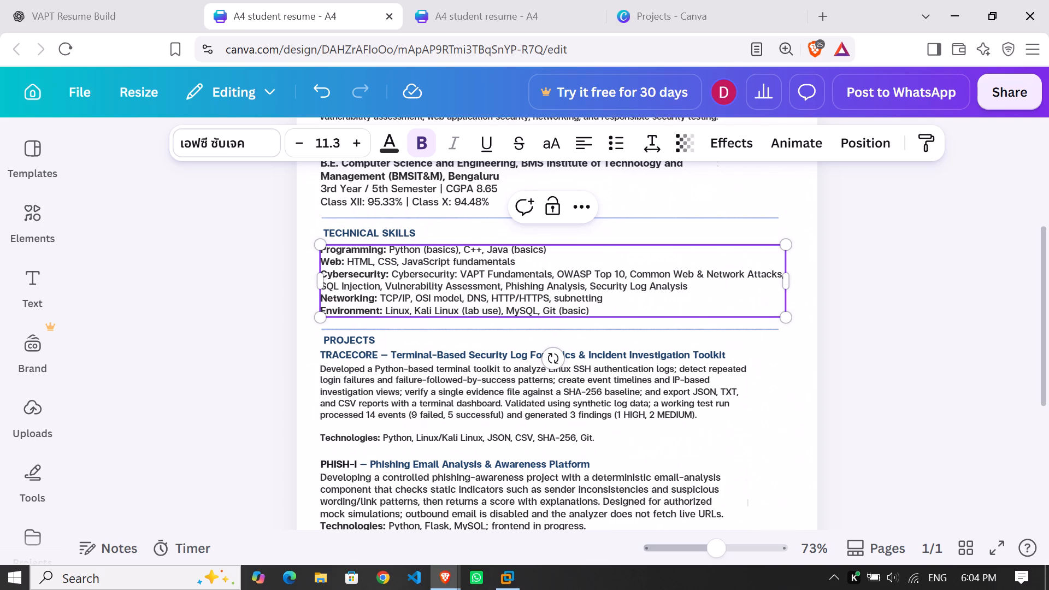
Remove "(basics)" after Python in the Programming line so it reads "Python, C++, Java (basics)", with no space before the comma.
key("Left")
key("BackSpace")
key("BackSpace")
key("BackSpace")
key("BackSpace")
key("BackSpace")
key("BackSpace")
key("BackSpace")
key("BackSpace")
key("BackSpace")
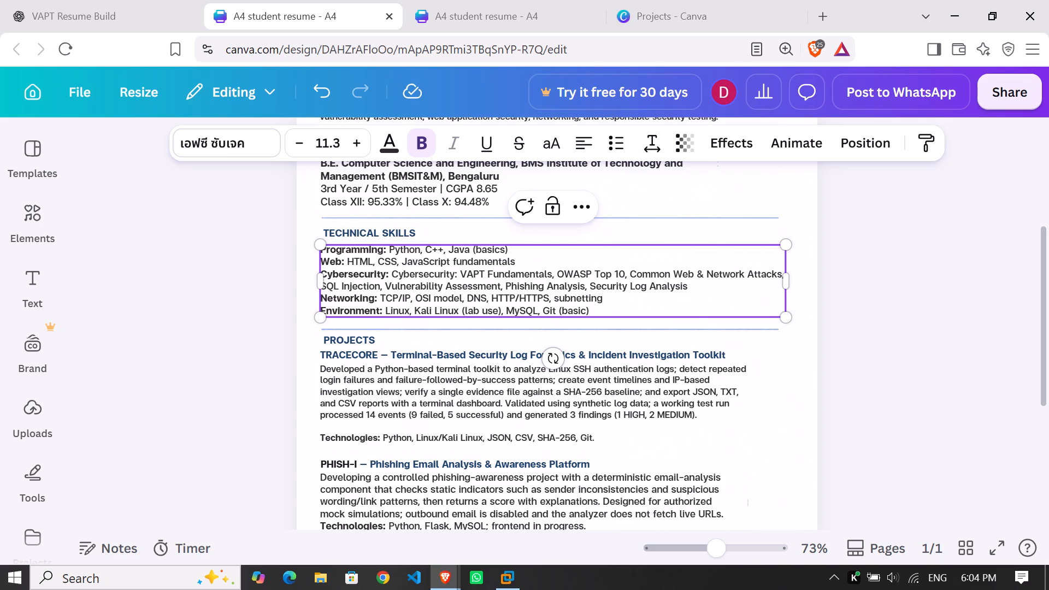
key("space")
key("ctrl+s")
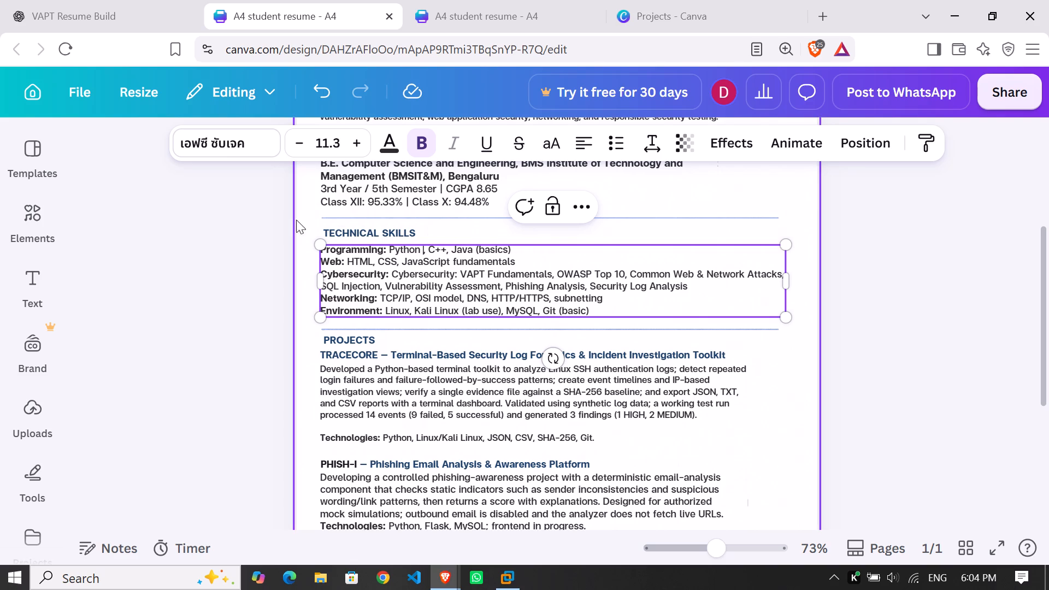
left_click(265, 246)
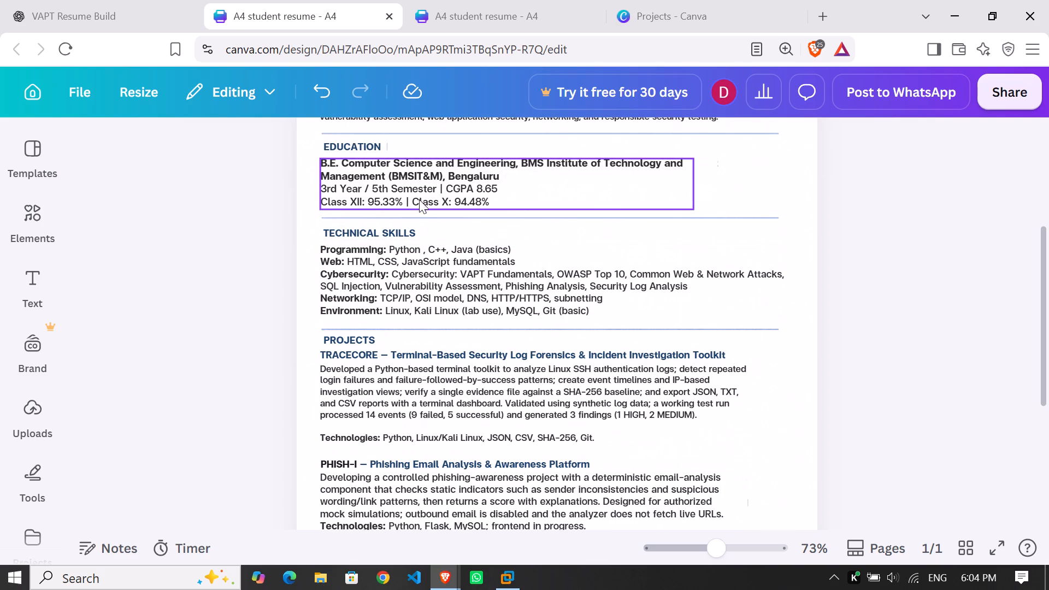
left_click(421, 252)
left_click(422, 252)
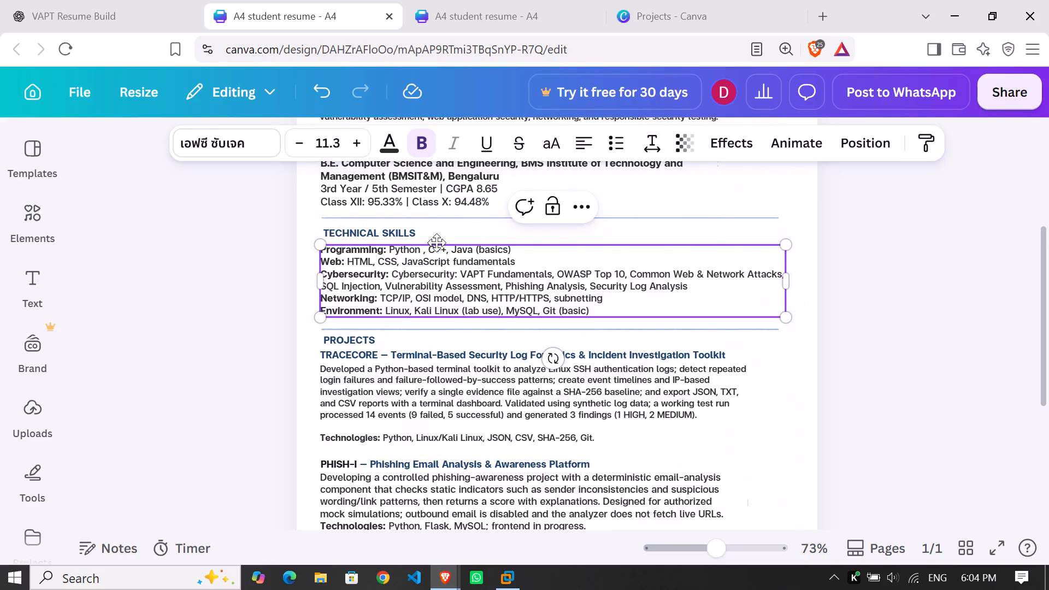
key("BackSpace")
left_click(861, 352)
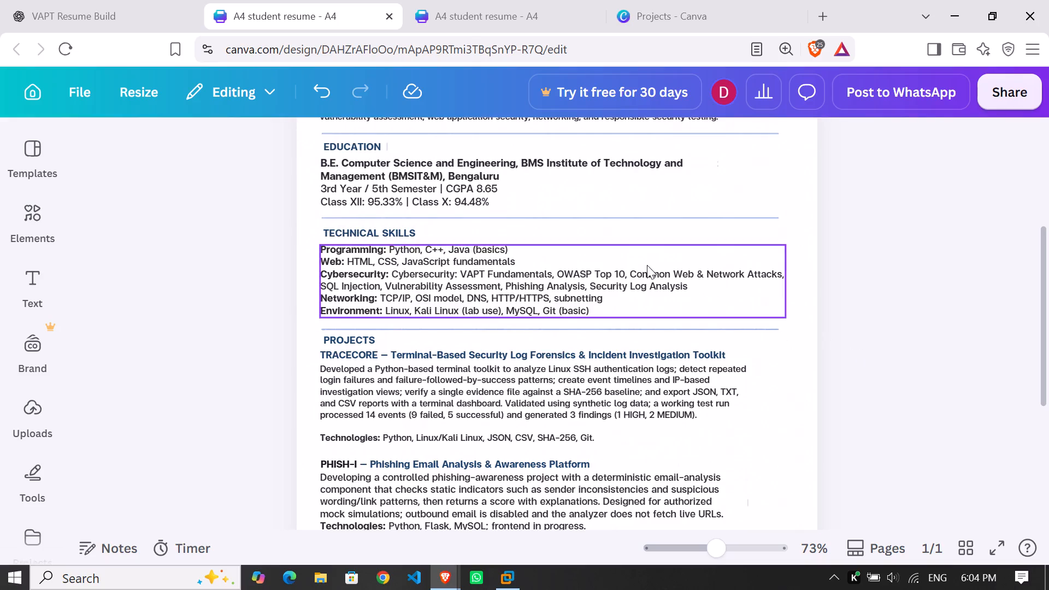
Delete the duplicated "Cybersecurity:" text after the bold label so the skills start with "VAPT Fundamentals".
scroll(647, 265, "up", 1)
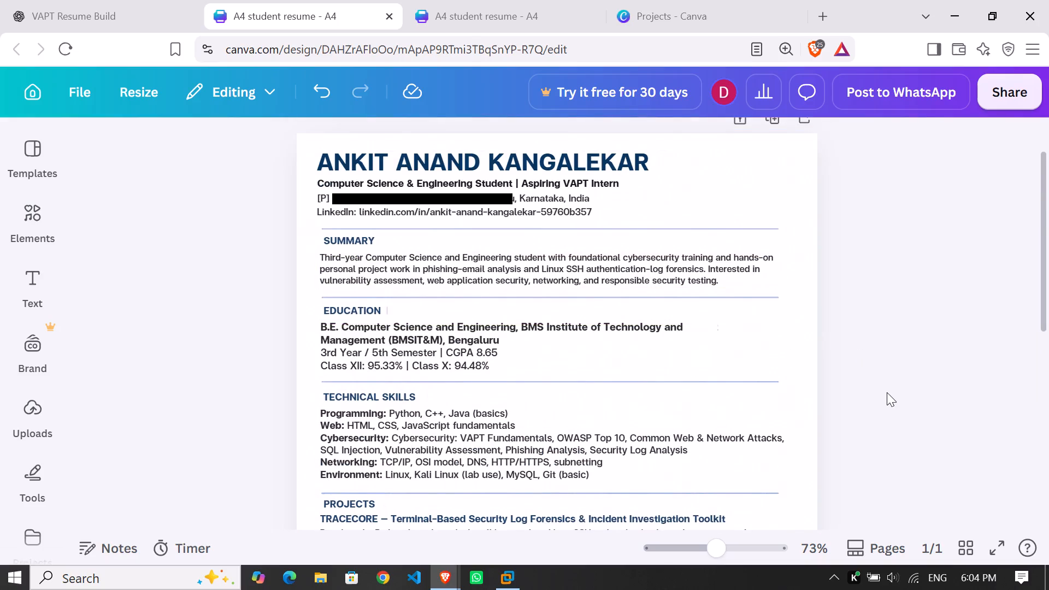
scroll(887, 392, "down", 1)
scroll(887, 392, "up", 1)
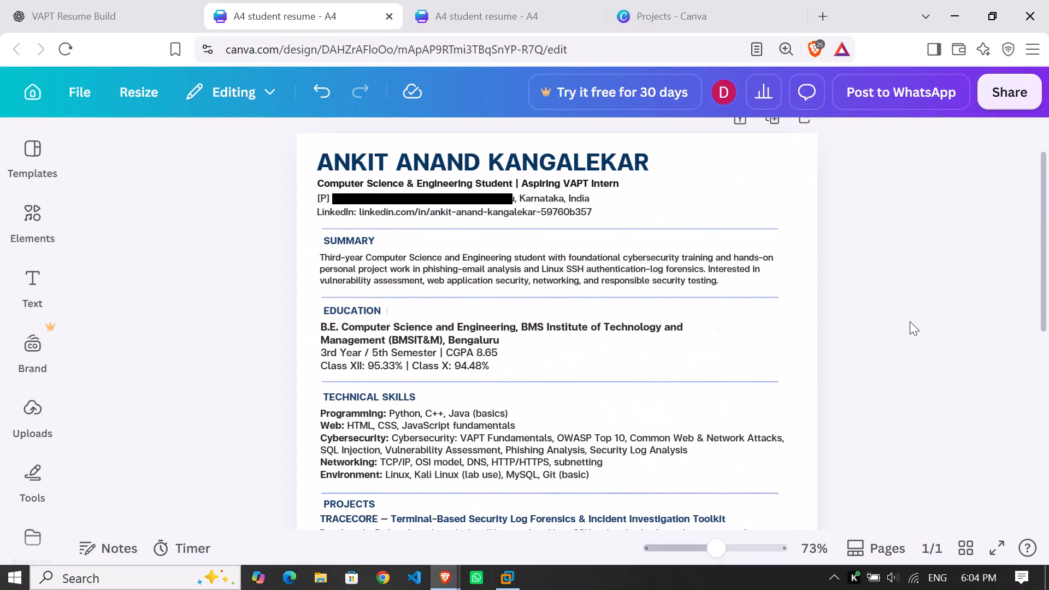
scroll(910, 321, "down", 3)
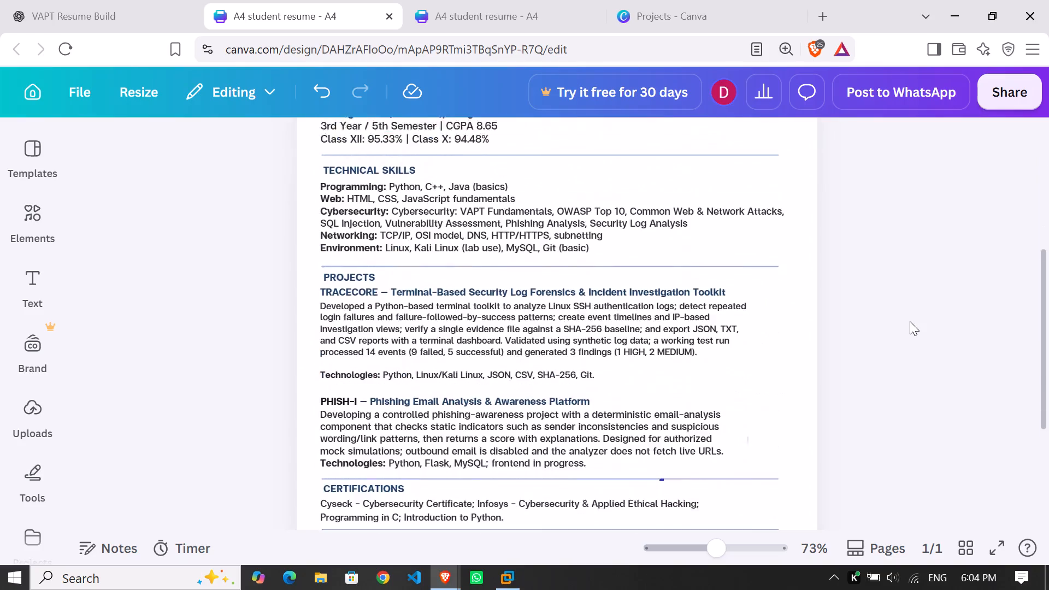
scroll(910, 321, "up", 1)
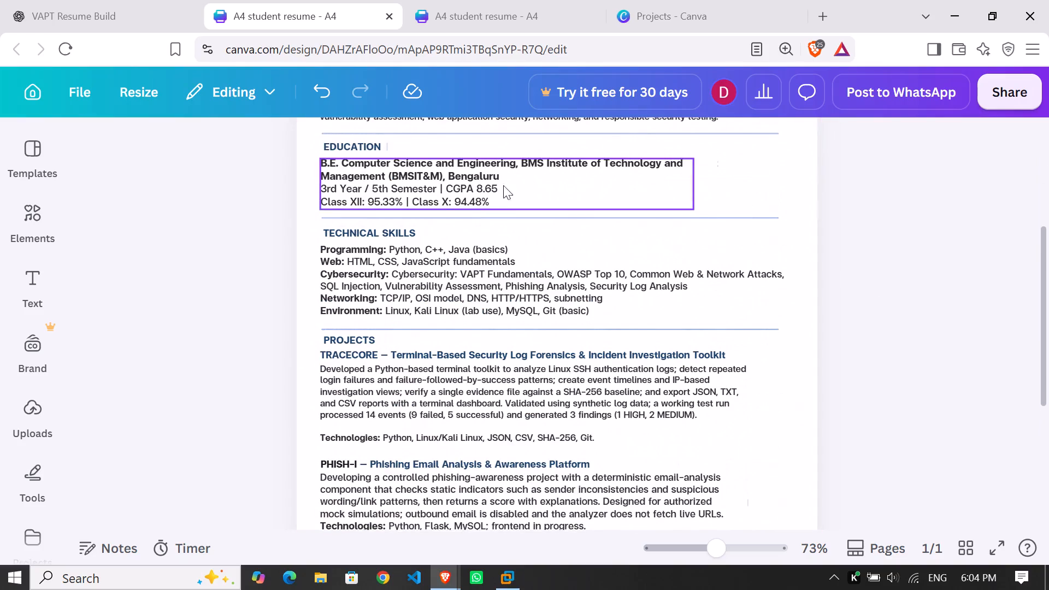
left_click(457, 270)
left_click(457, 271)
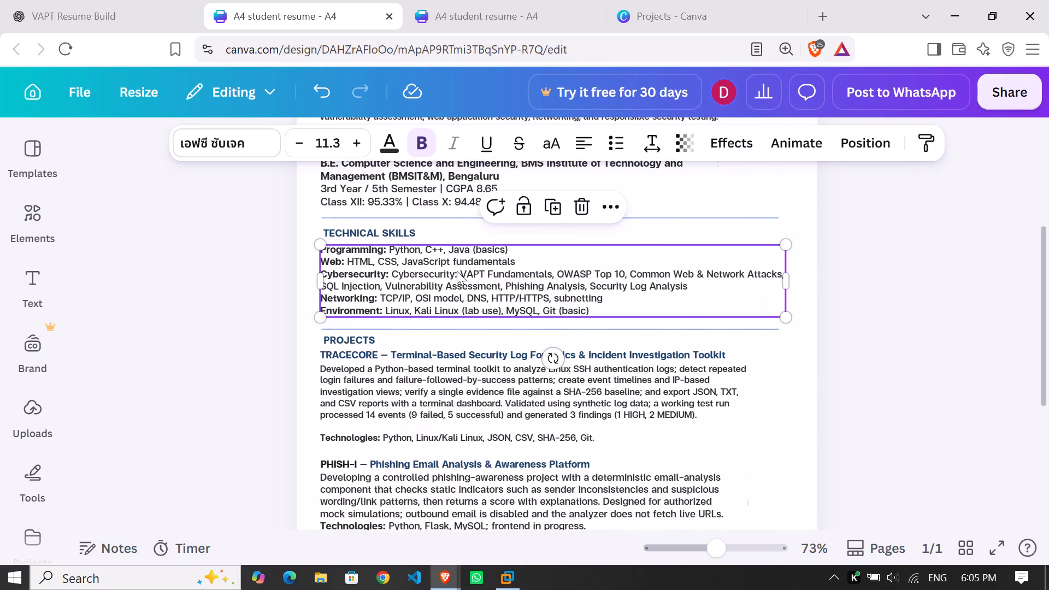
key("BackSpace")
key("BackSpace")
key("BackSpace")
key("BackSpace")
key("BackSpace")
key("BackSpace")
key("BackSpace")
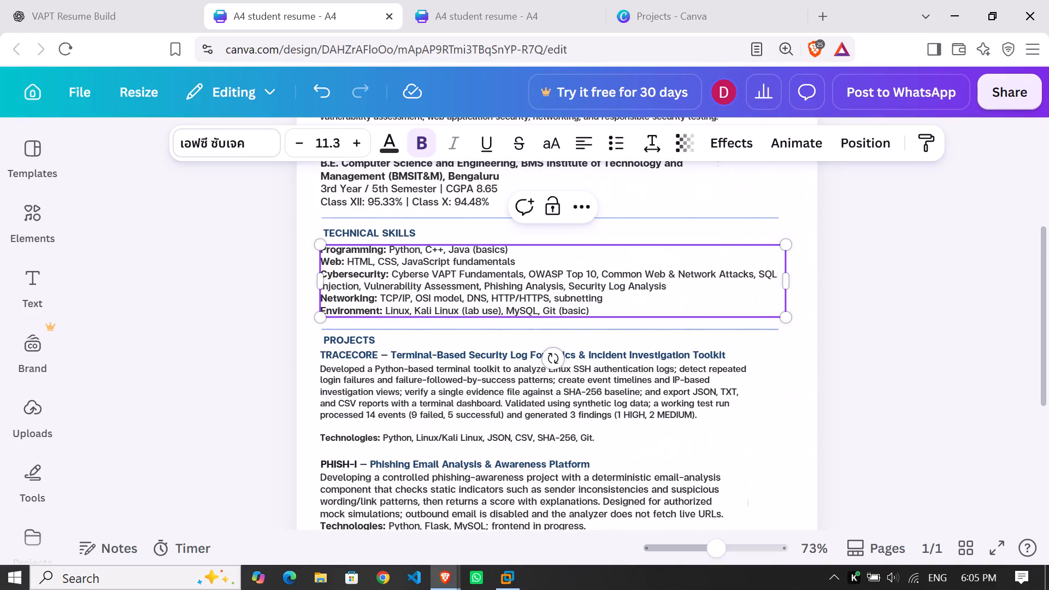
key("BackSpace")
key("BackSpace")
key("BackSpace")
key("BackSpace")
key("BackSpace")
key("BackSpace")
key("BackSpace")
key("BackSpace")
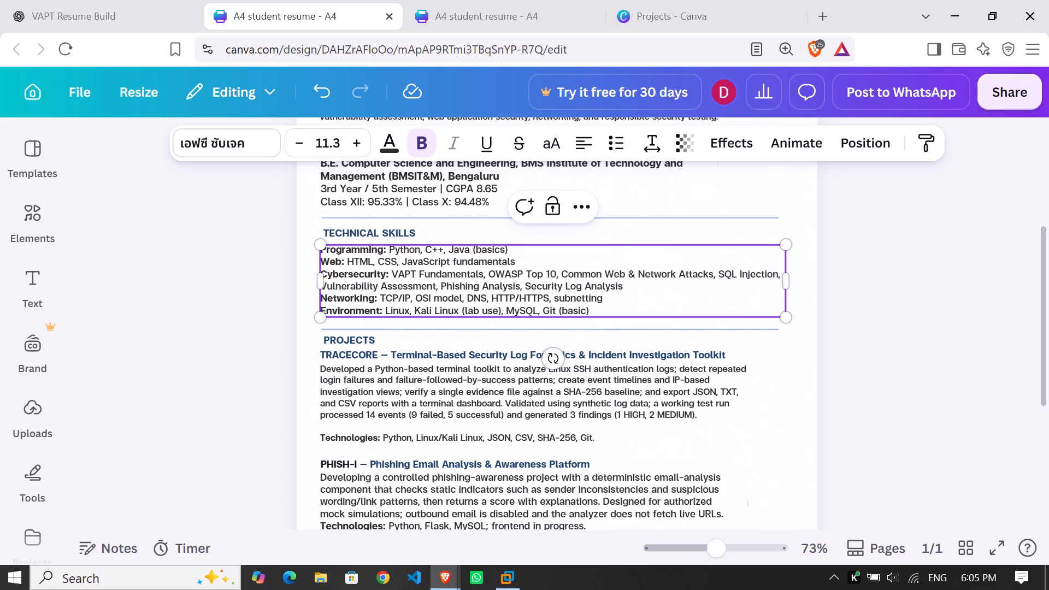
left_click_drag(918, 483, 920, 478)
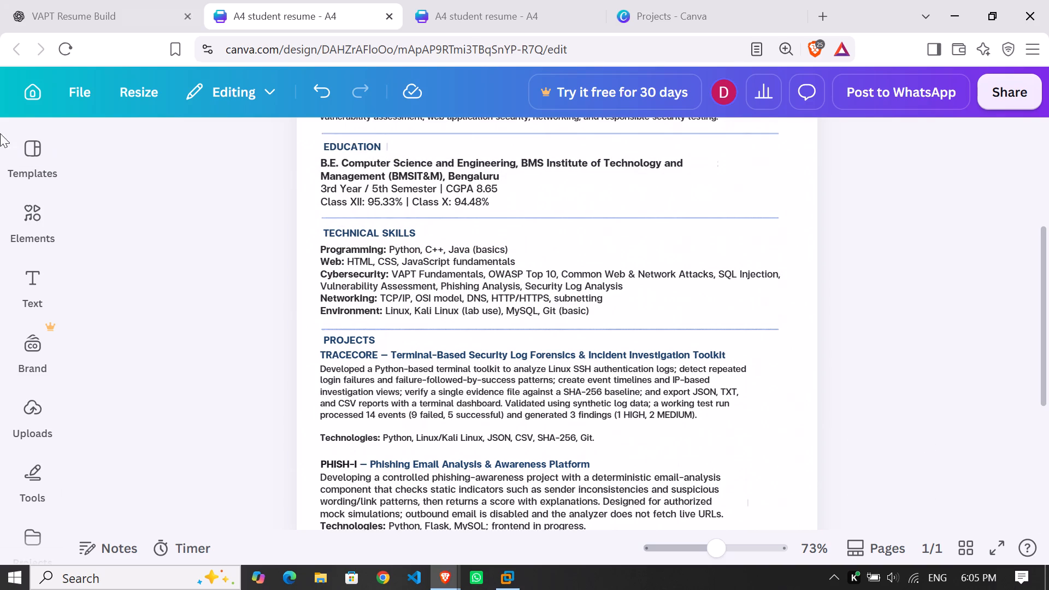
scroll(904, 180, "down", 3)
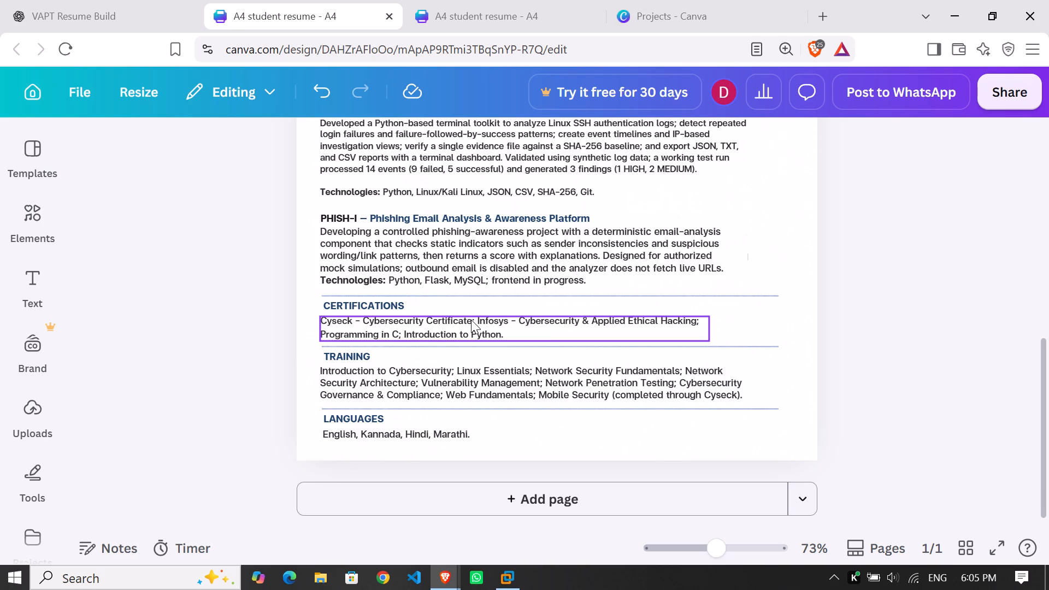
left_click(851, 414)
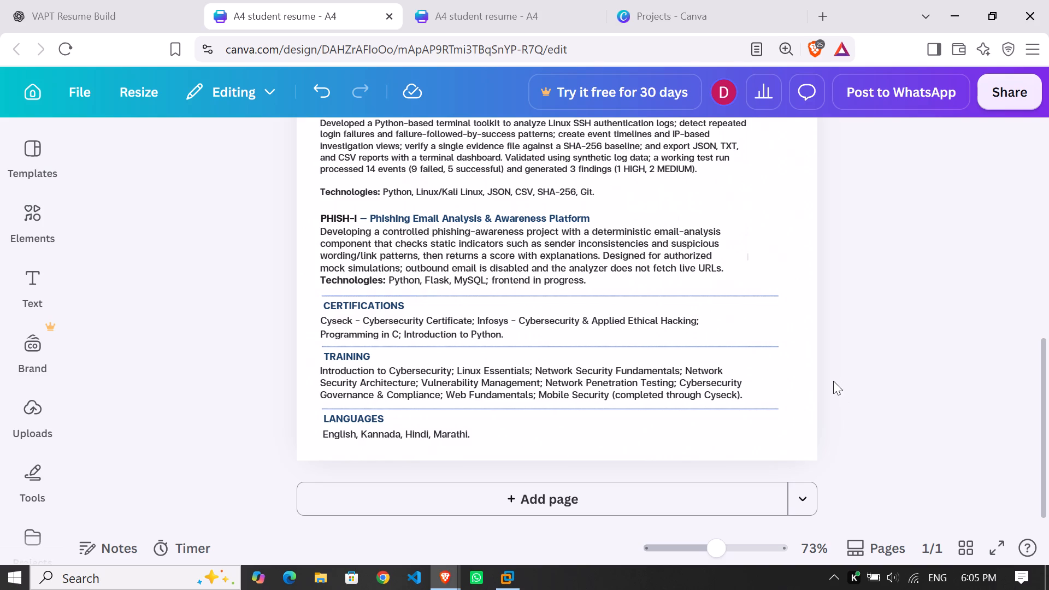
scroll(837, 393, "up", 1)
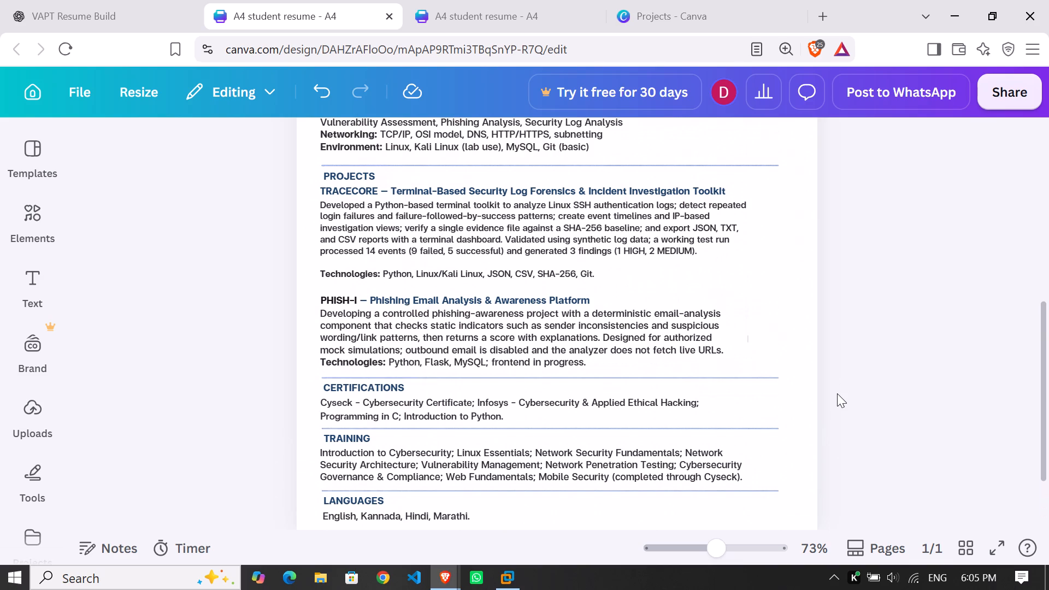
scroll(838, 387, "up", 2)
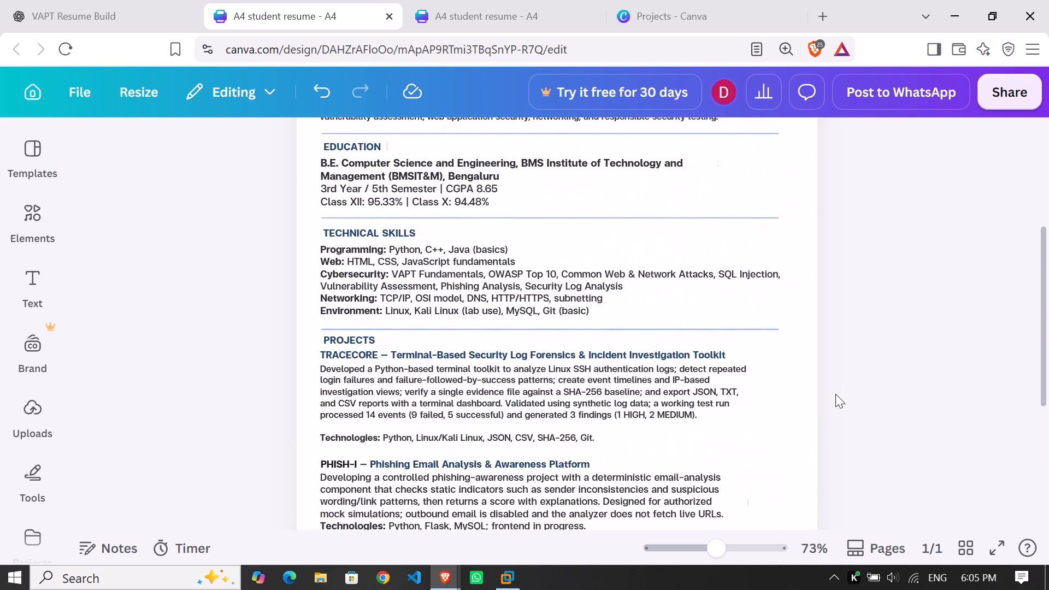
scroll(835, 395, "up", 1)
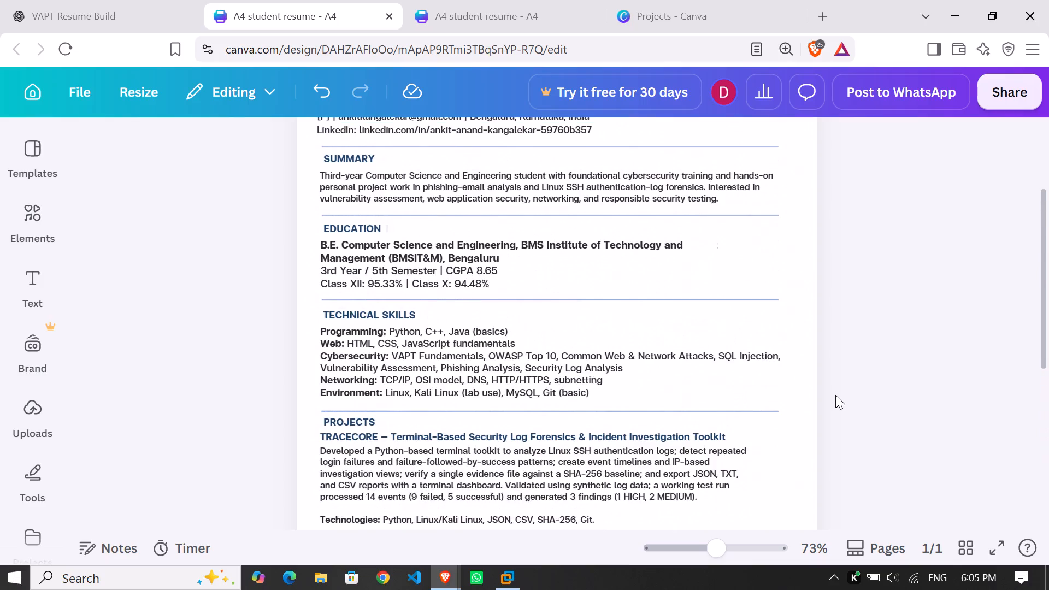
scroll(830, 393, "up", 1)
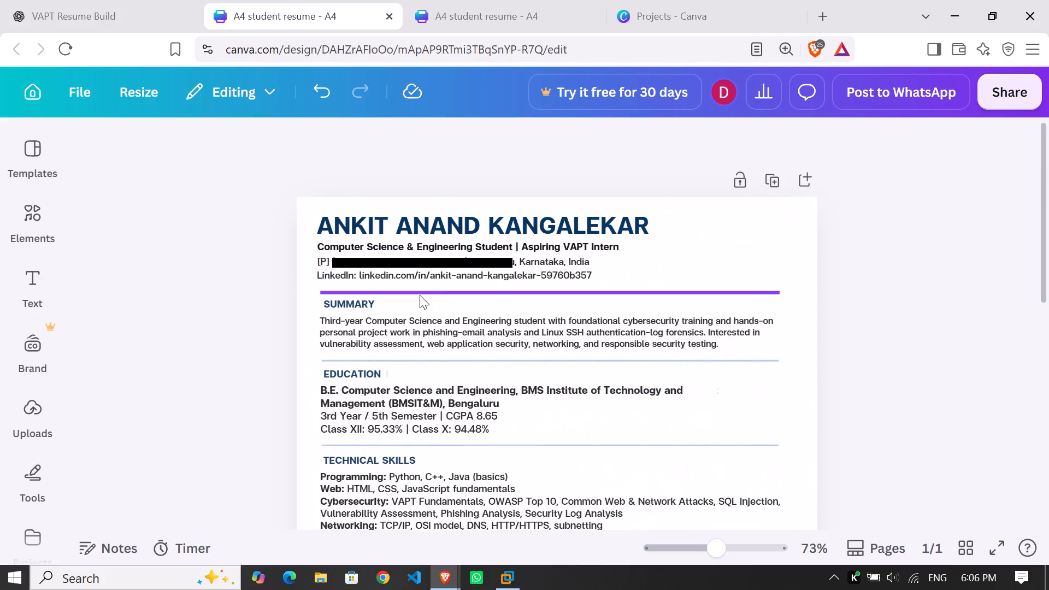
Add a new line below the LinkedIn link in the resume header's contact block and start it with "Git".
left_click(598, 266)
left_click(598, 272)
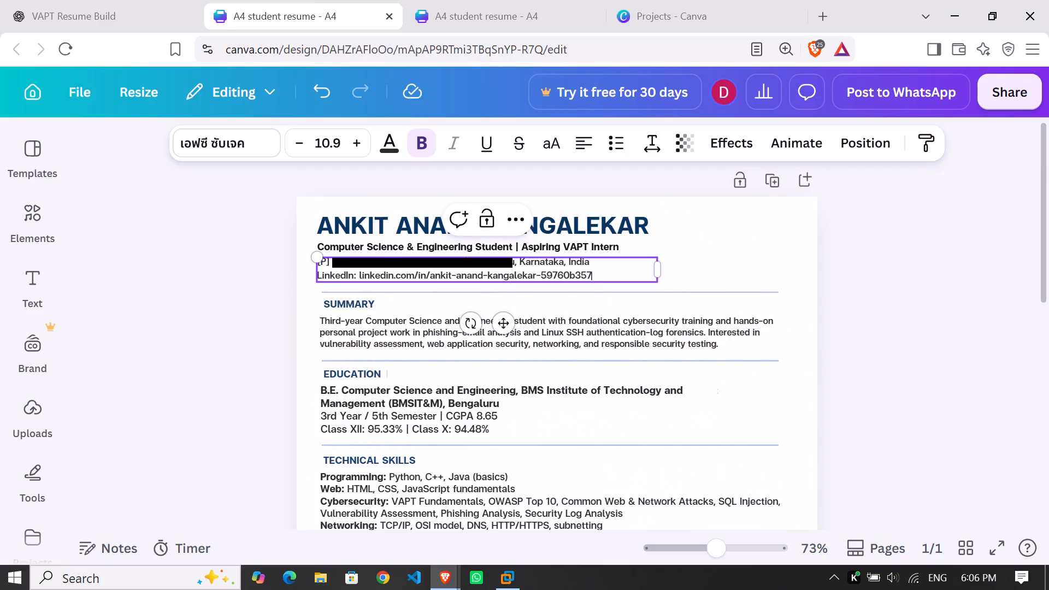
key("Return")
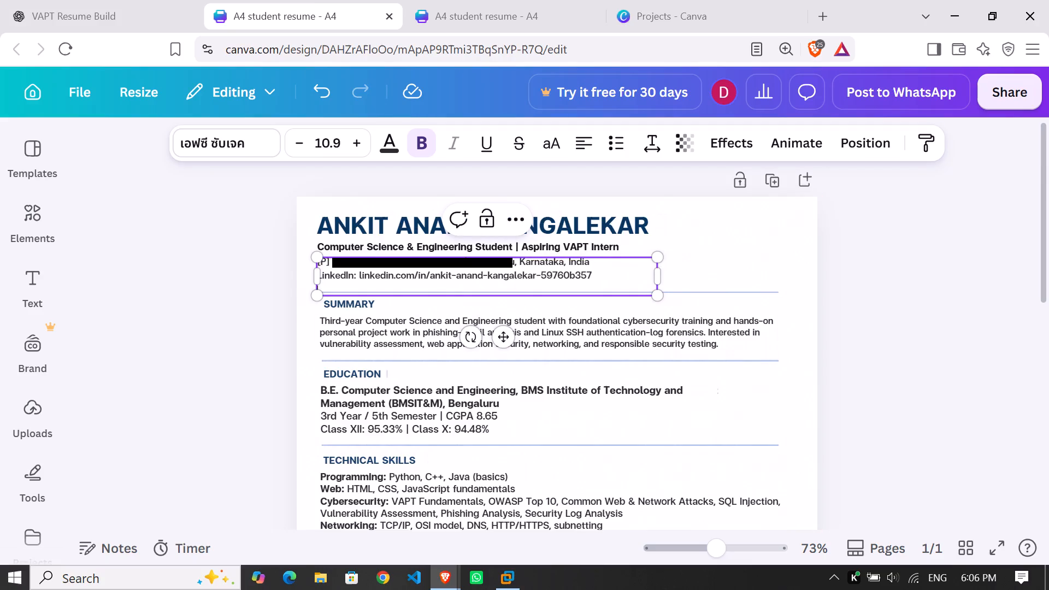
type("gi")
key("BackSpace")
key("BackSpace")
type("Git")
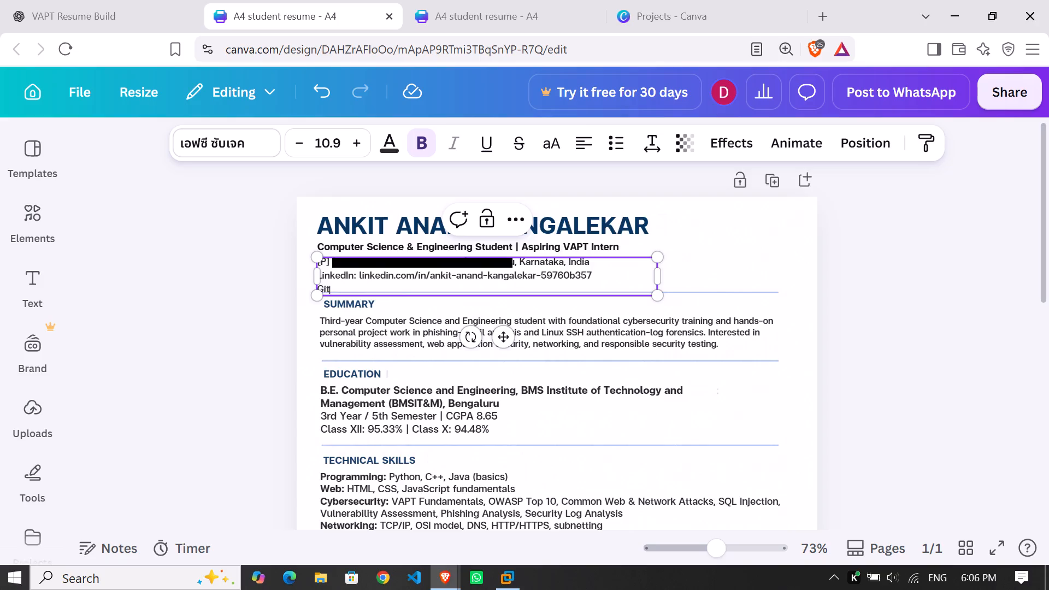
In the other browser window, go from the TRACECORE README to the GitHub profile page and check its address.
key("alt+Tab")
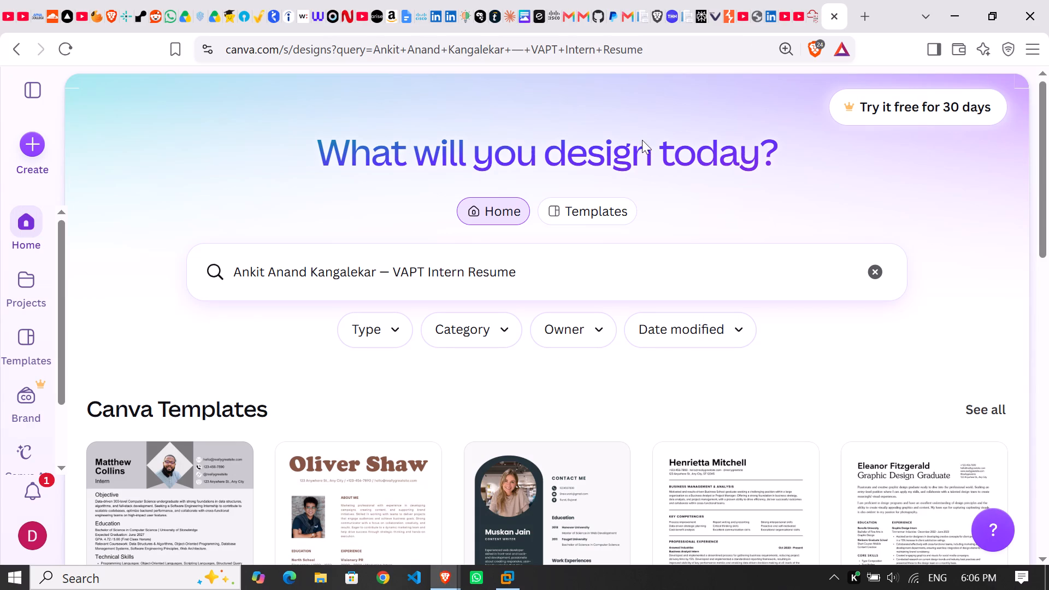
left_click(596, 0)
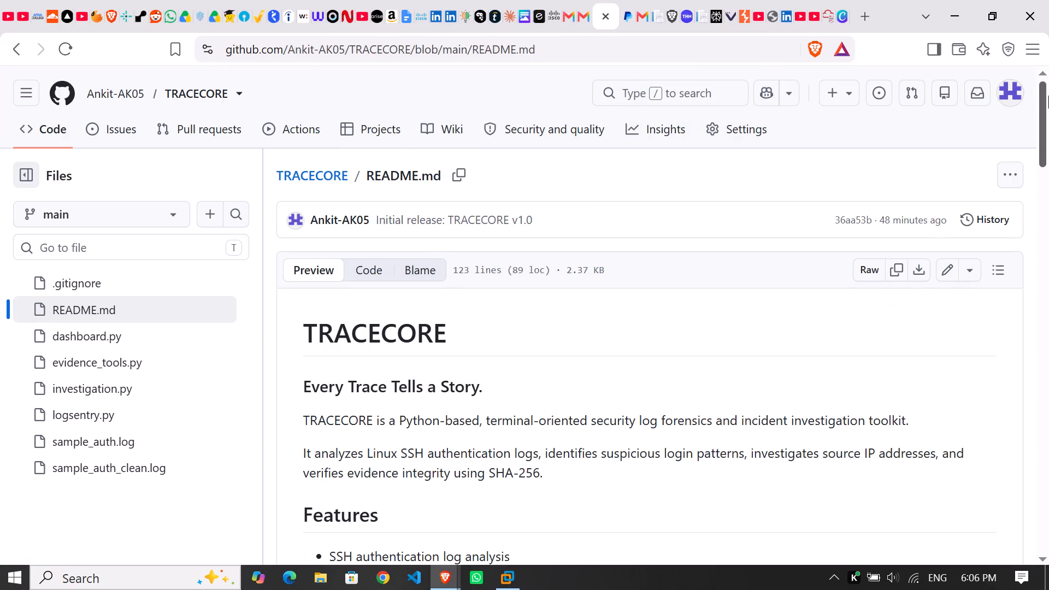
left_click(1009, 104)
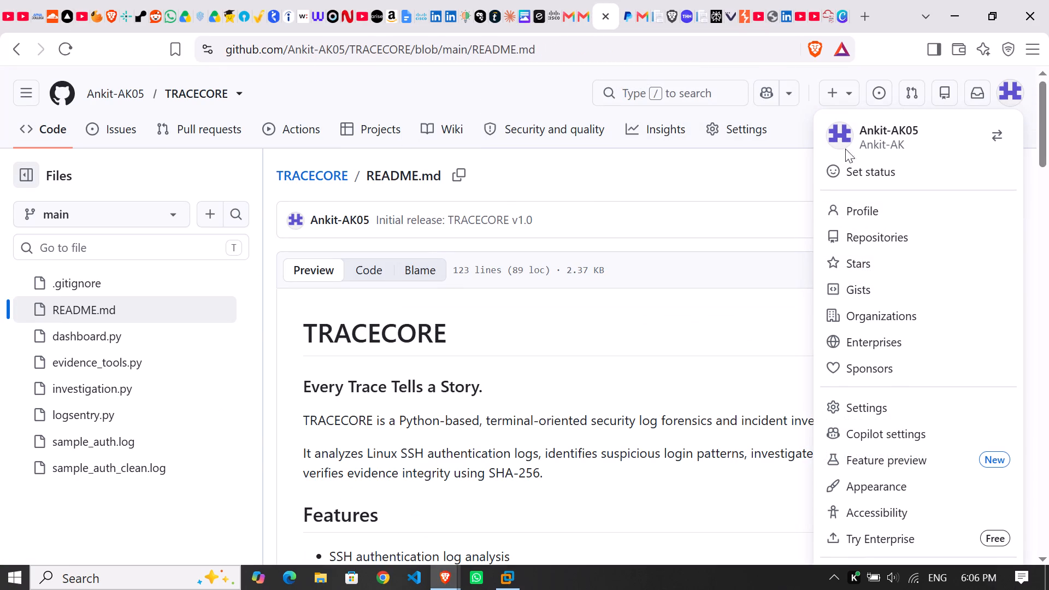
left_click(862, 211)
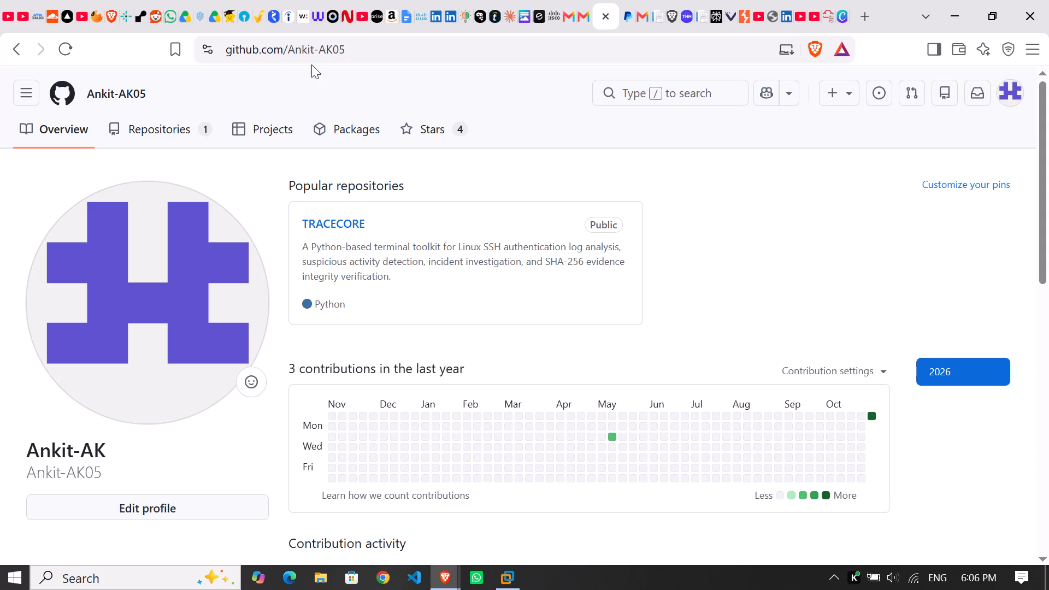
left_click(17, 105)
left_click(25, 96)
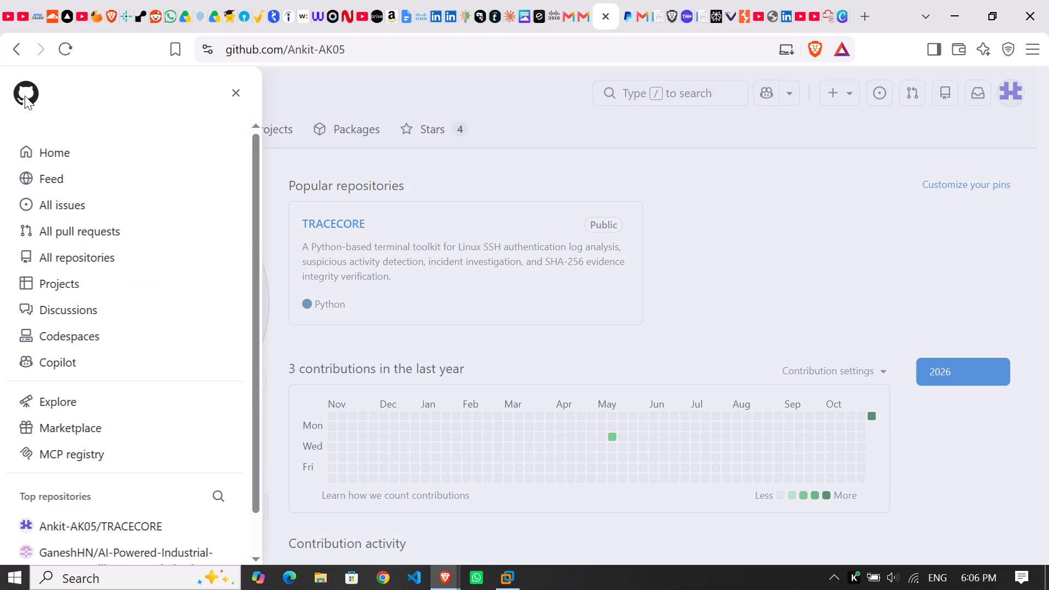
left_click(317, 110)
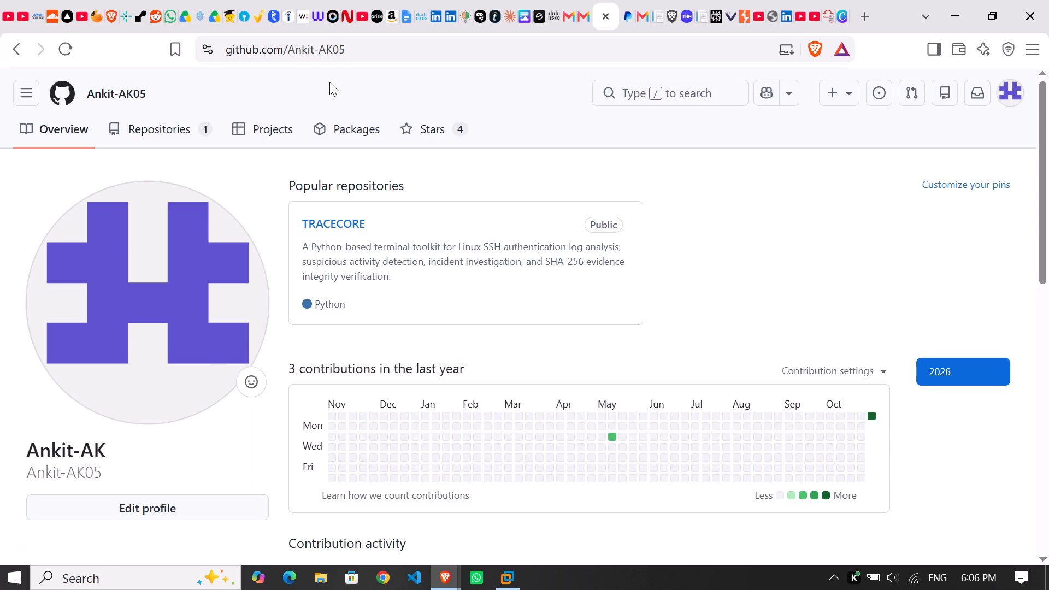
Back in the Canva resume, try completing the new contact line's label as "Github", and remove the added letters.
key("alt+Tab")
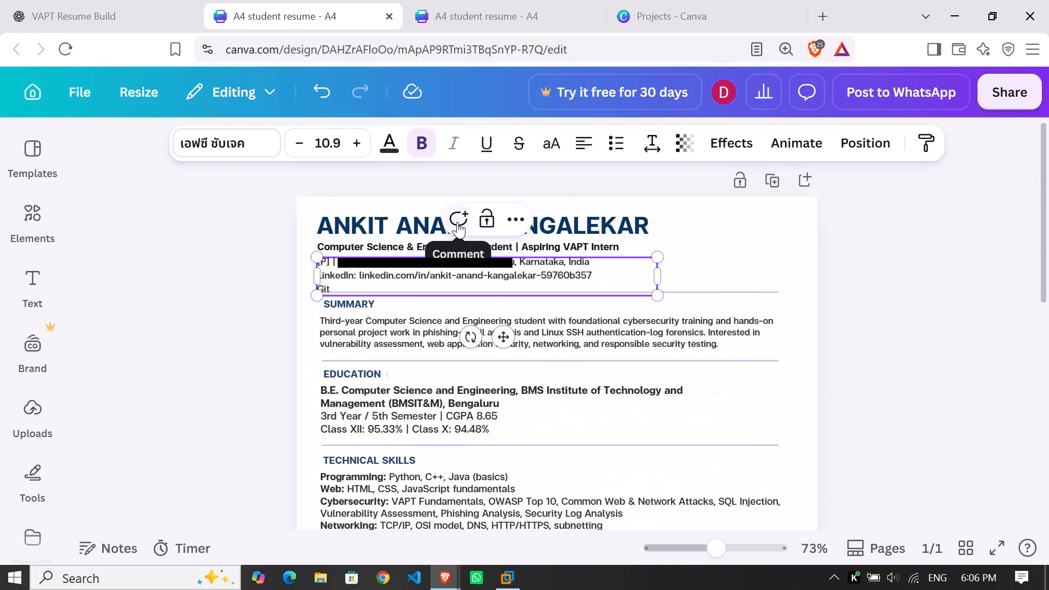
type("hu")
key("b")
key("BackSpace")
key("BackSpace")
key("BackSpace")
Return to GitHub and look through its dashboard, navigation menu and account menu for how the site's name is written.
key("alt+Tab")
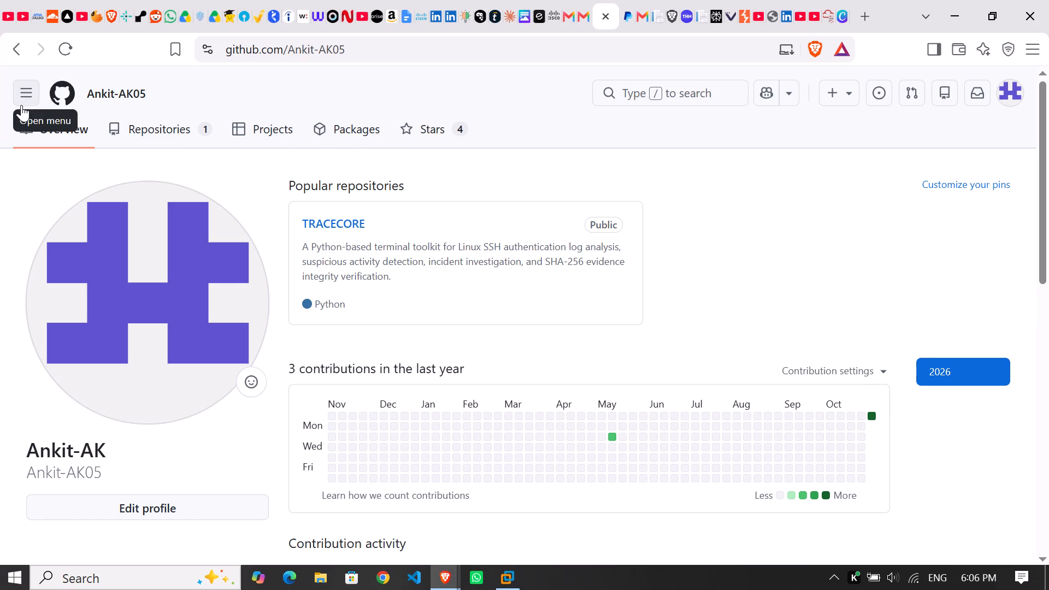
left_click(64, 96)
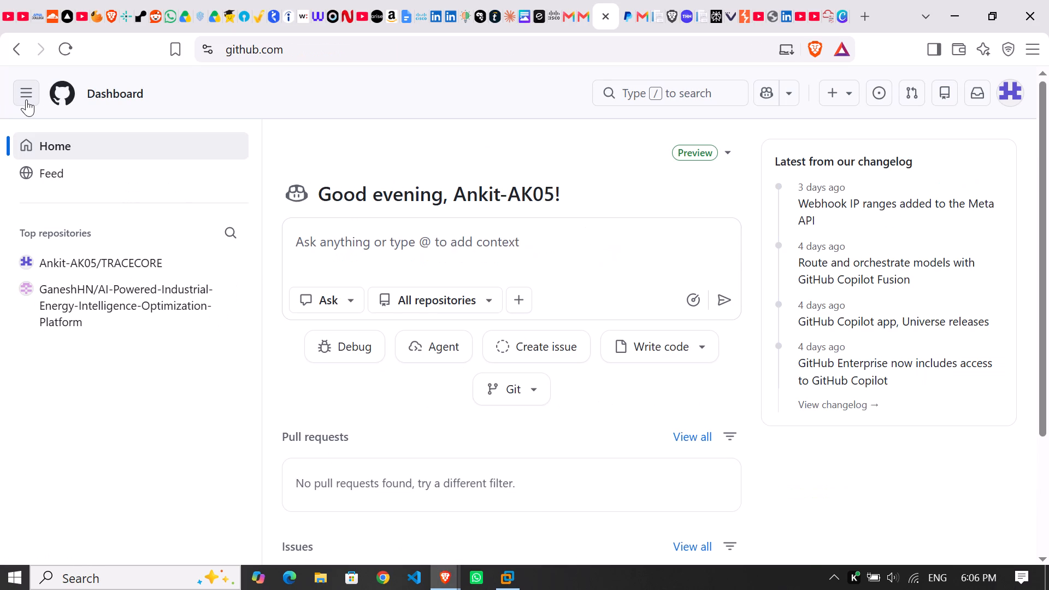
left_click(26, 99)
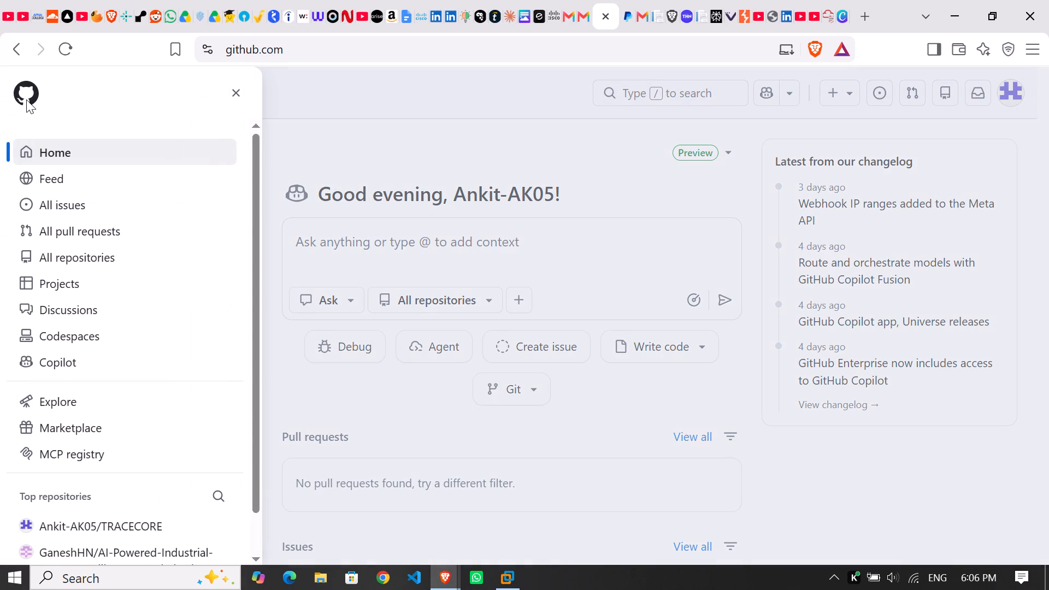
scroll(150, 275, "down", 2)
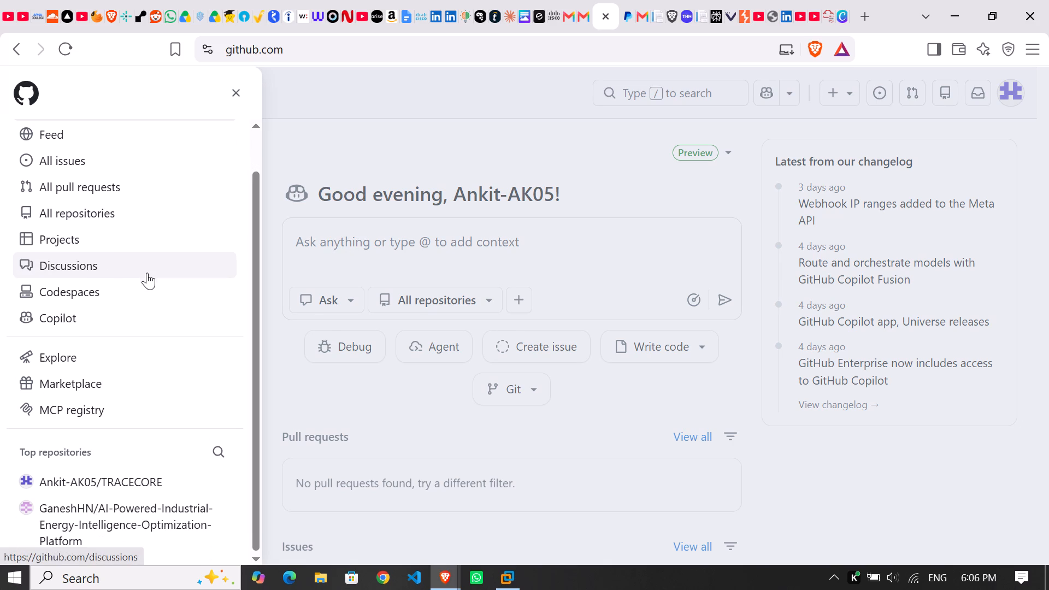
scroll(147, 273, "down", 2)
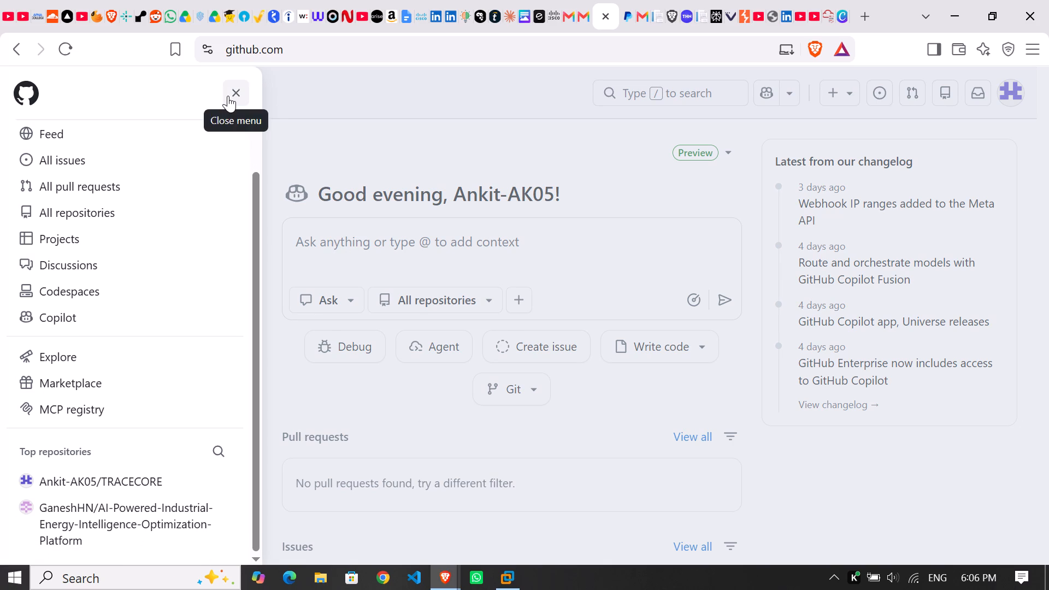
left_click(228, 96)
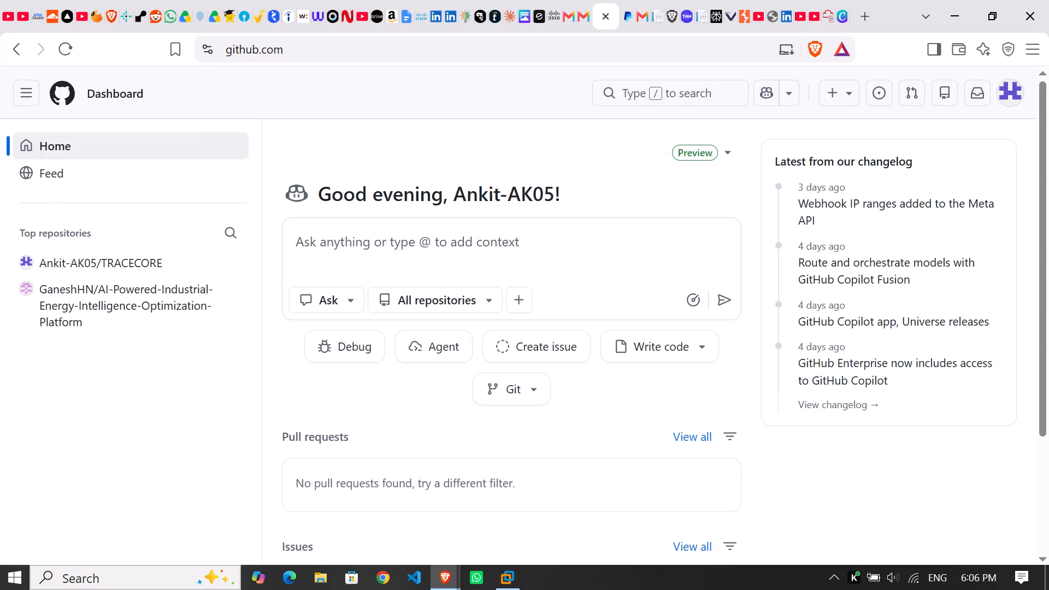
left_click(1008, 101)
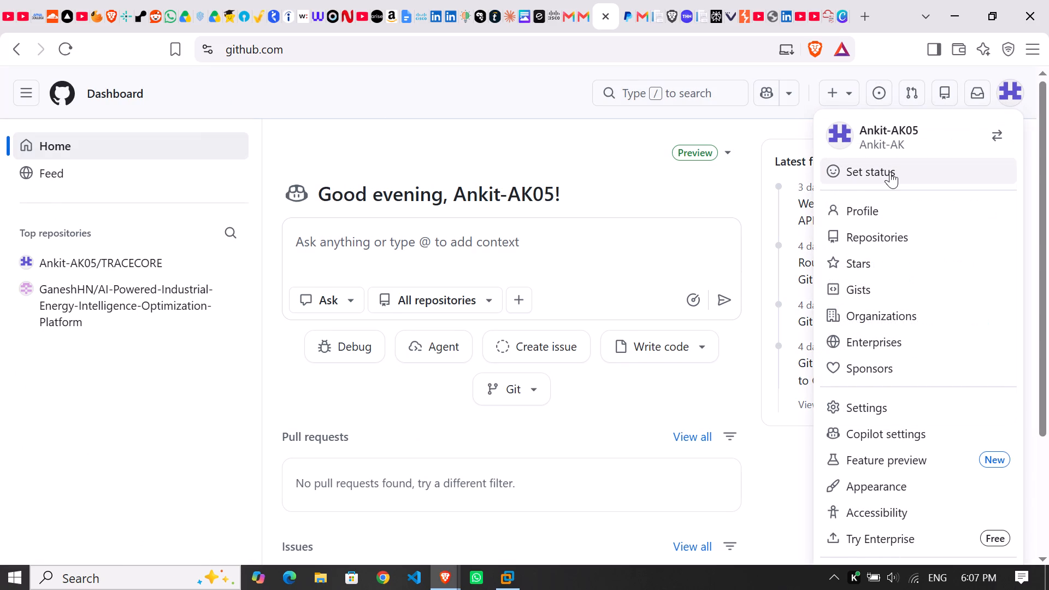
left_click(562, 110)
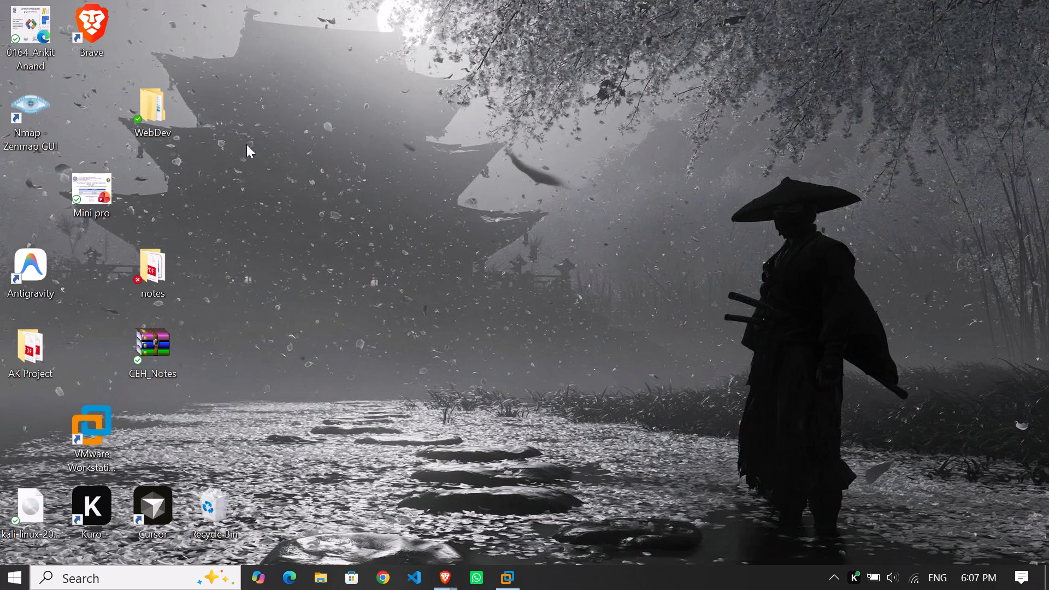
Look through the project folders in the desktop's WebDev folder and close it.
triple_click(165, 121)
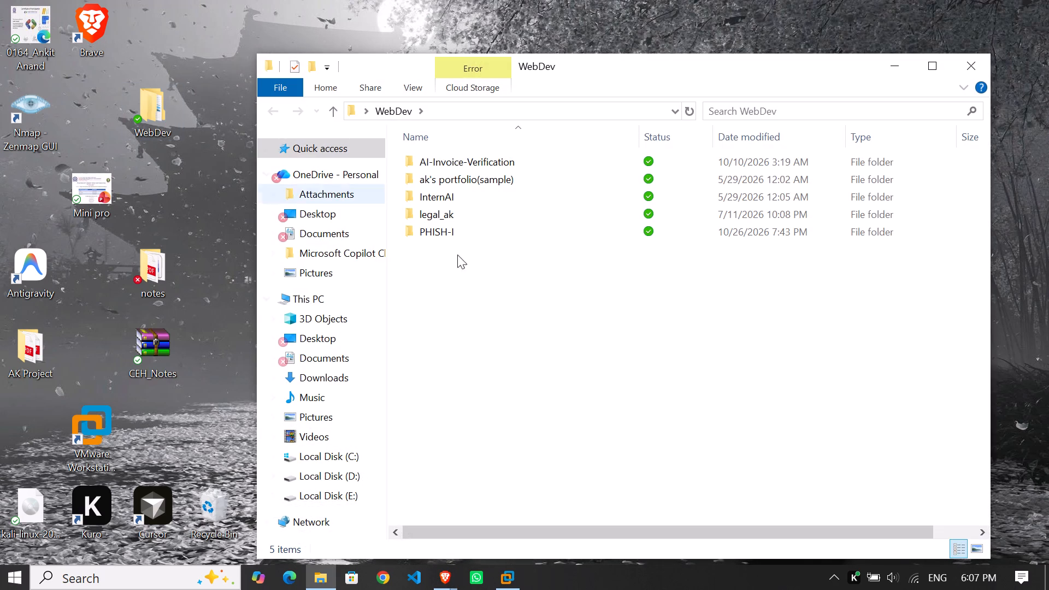
left_click(576, 300)
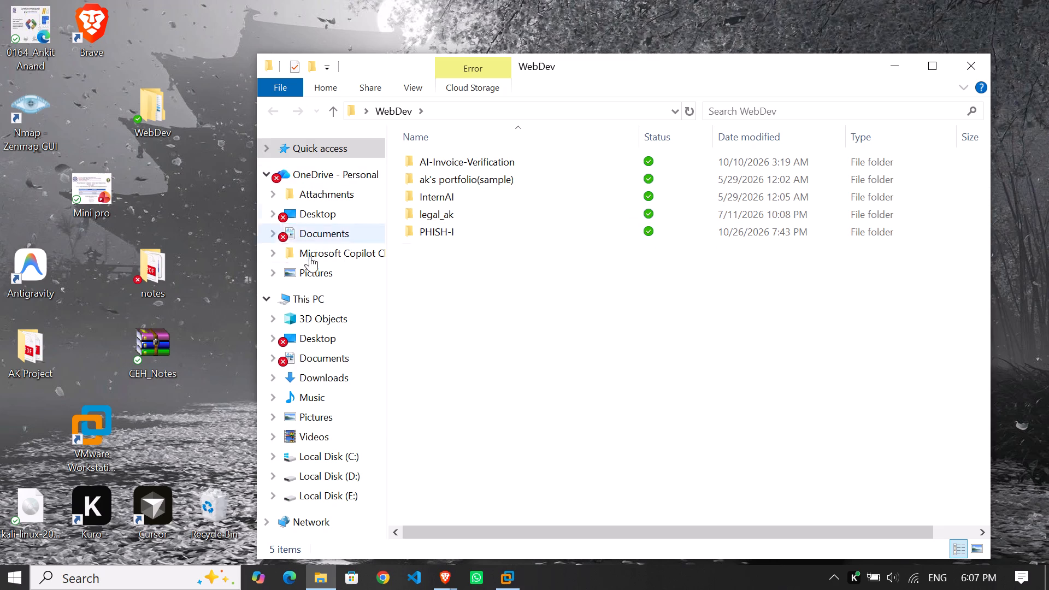
left_click(966, 65)
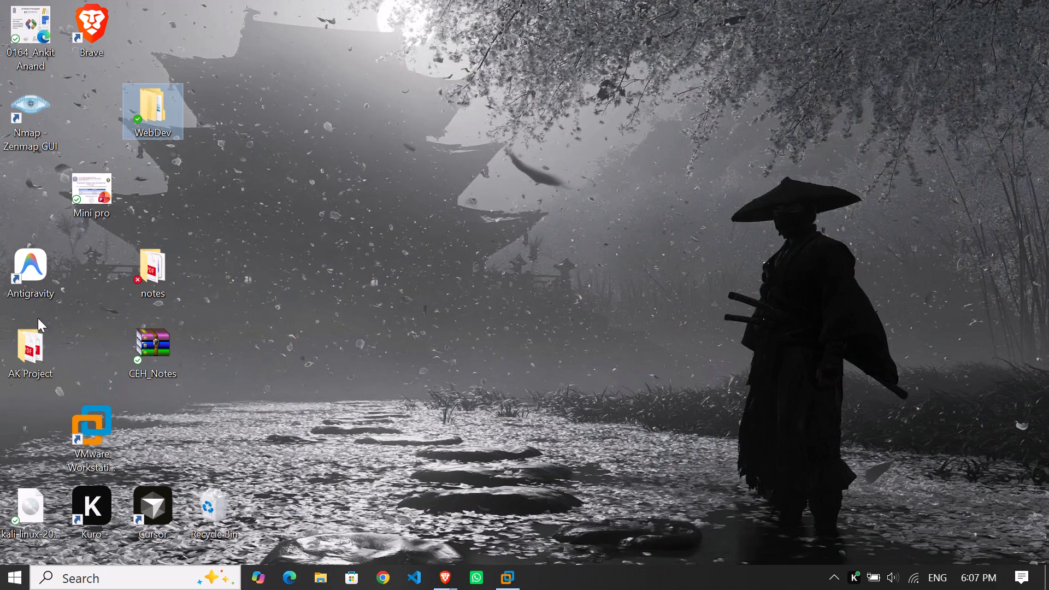
Open AK Resume.pdf from the desktop's AK Project folder, check the GitHub entry in its contact details, and close both windows.
double_click(35, 345)
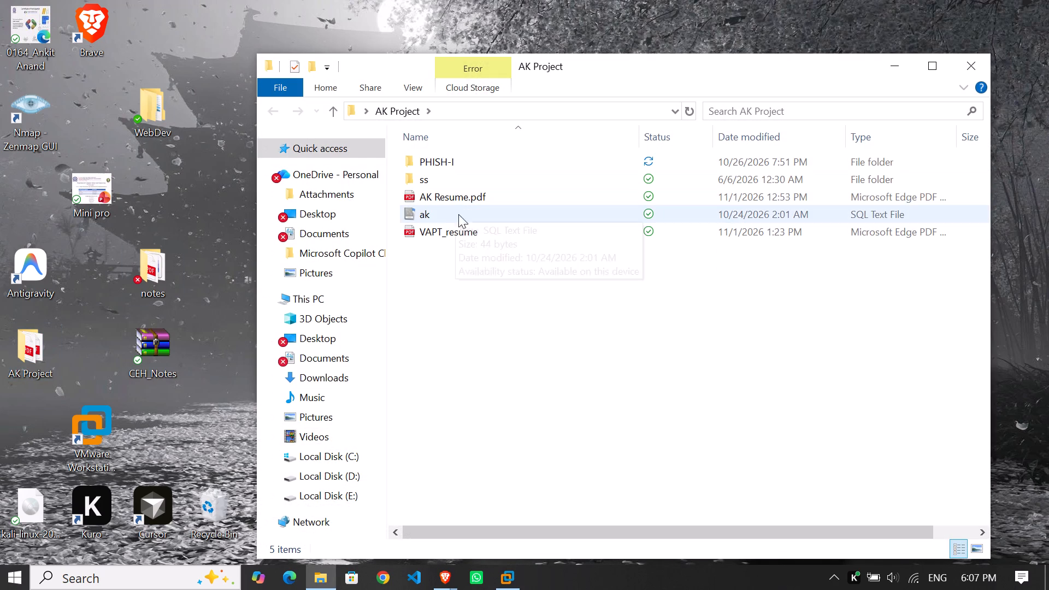
double_click(462, 200)
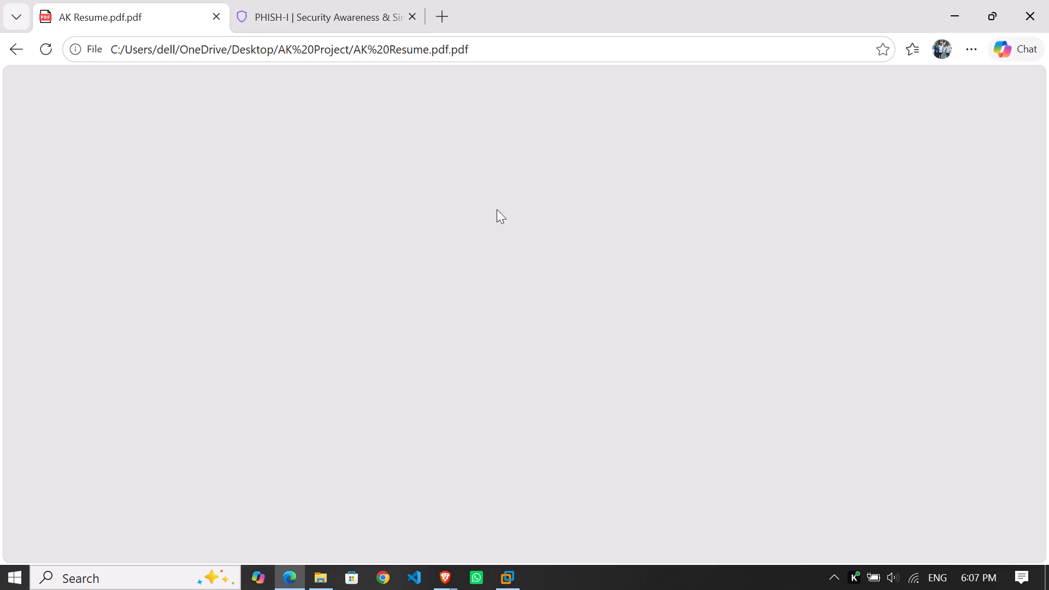
scroll(511, 388, "down", 10)
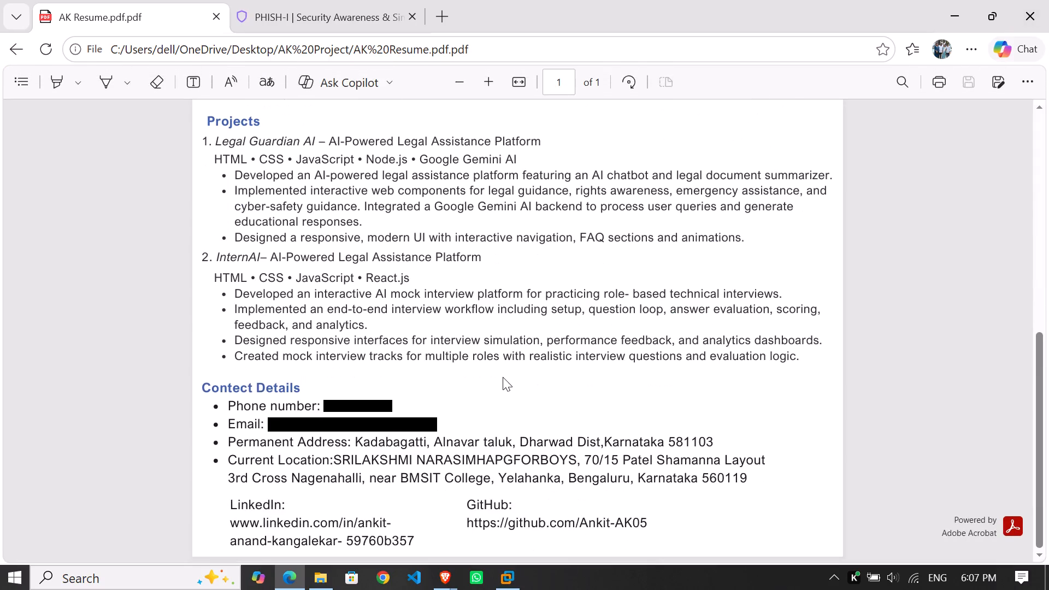
scroll(503, 377, "down", 6)
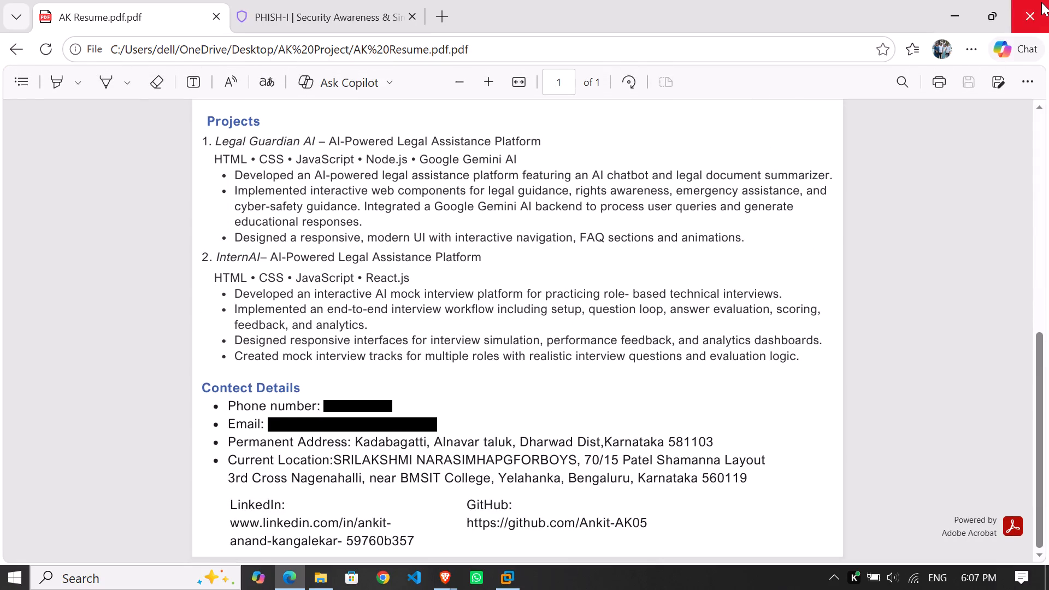
left_click(1041, 2)
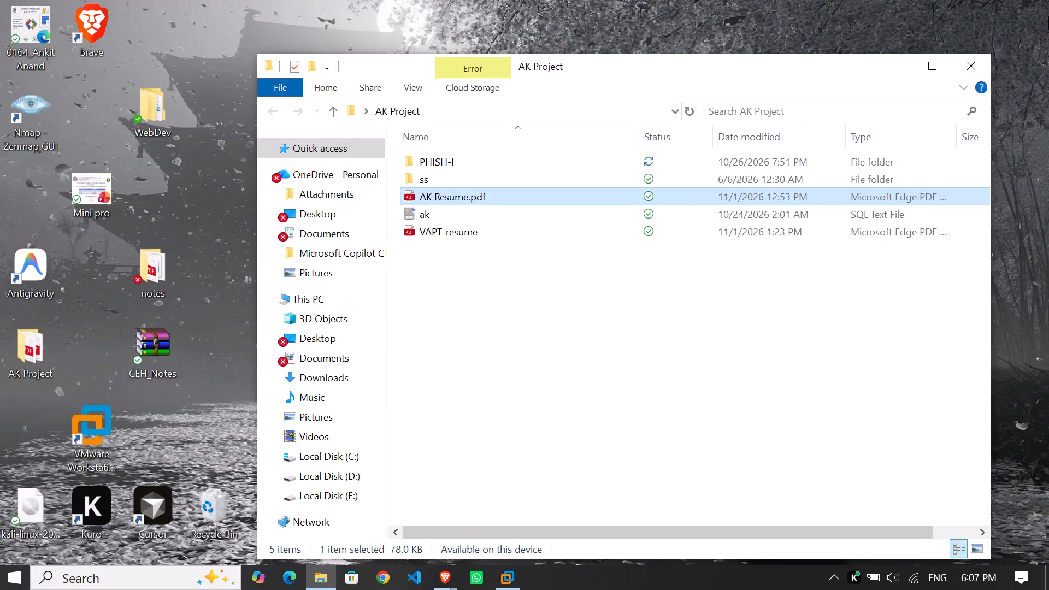
left_click(959, 56)
Return to the Canva resume and complete the new contact line's label as "GitHub: ".
key("alt+Tab")
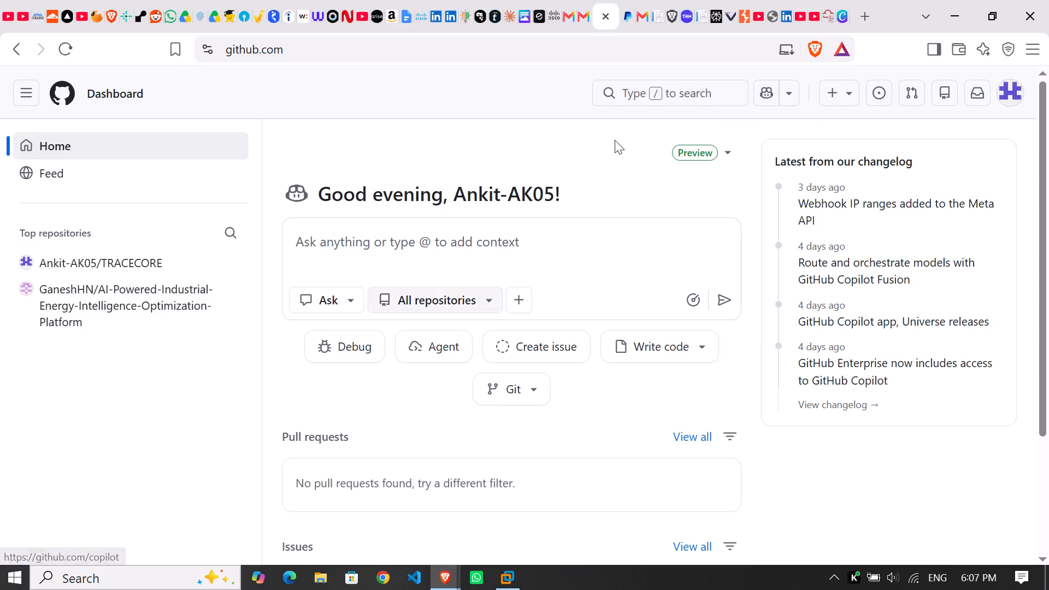
key("alt+Tab")
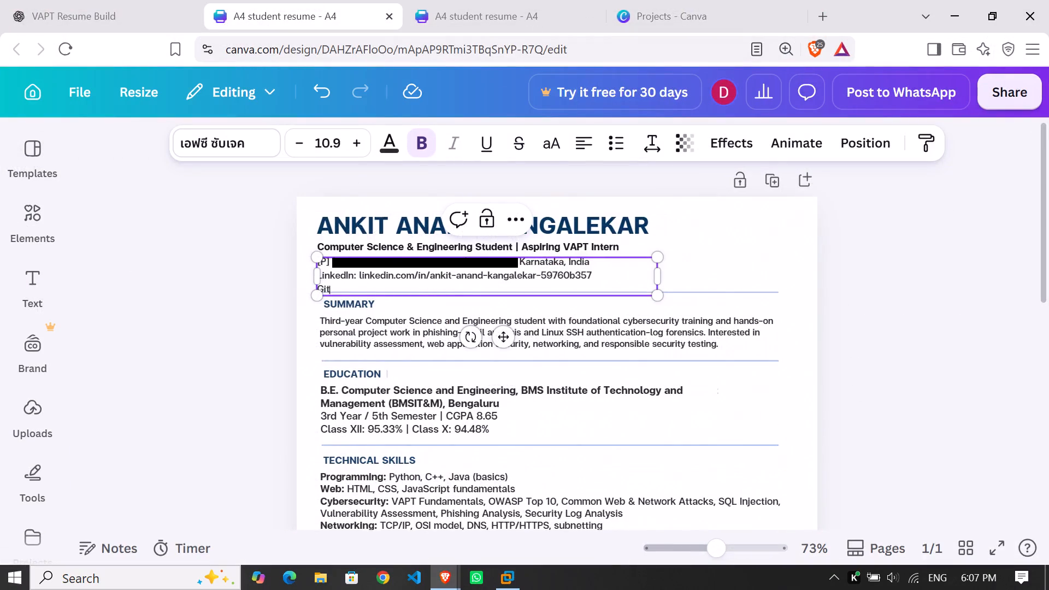
type("Hub")
type(":")
key("space")
Copy the web address of the account's GitHub profile page and paste it after the "GitHub:" label in the Canva resume.
key("alt+Tab")
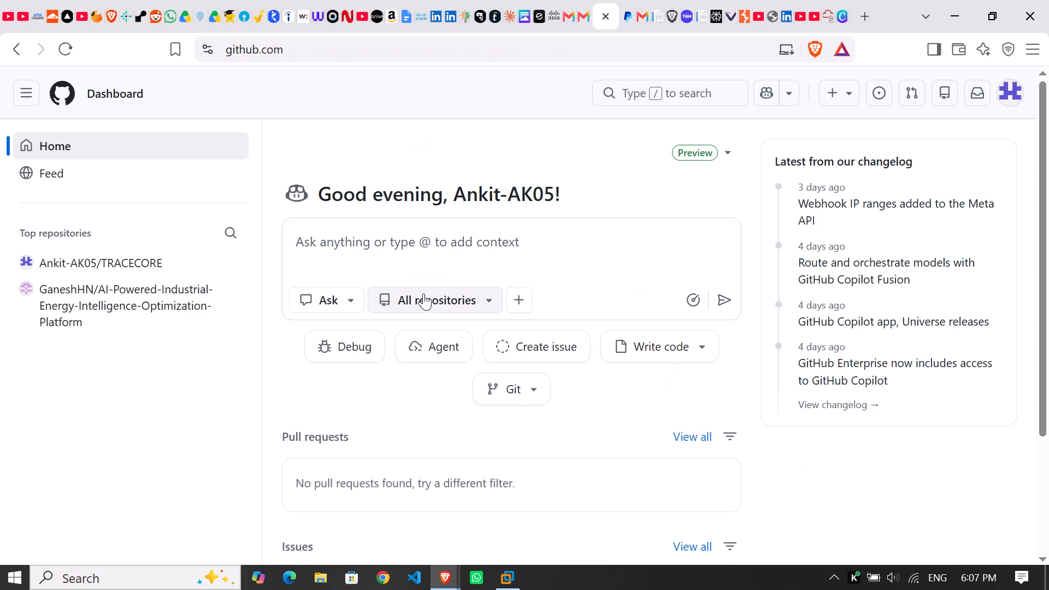
left_click(1023, 96)
left_click(994, 96)
left_click(999, 96)
left_click(876, 199)
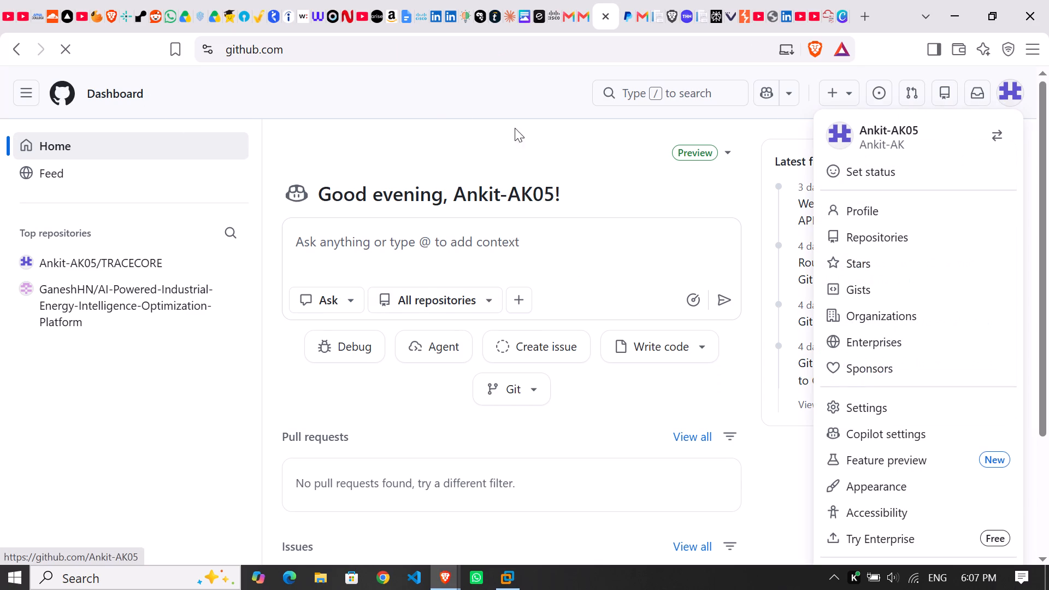
left_click(355, 53)
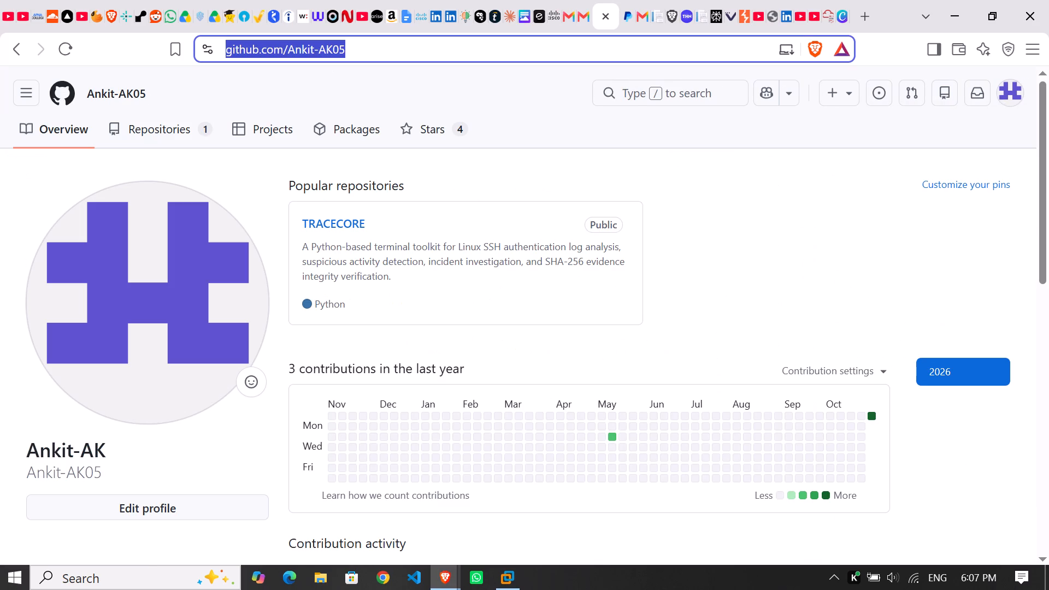
key("ctrl+a")
key("ctrl+c")
key("alt+Tab")
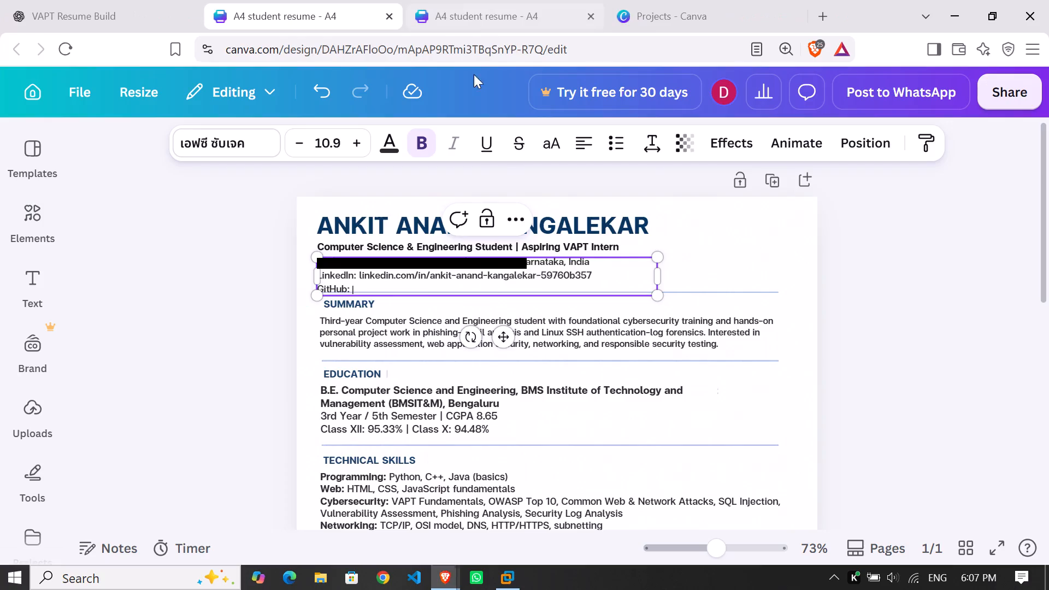
key("ctrl+v")
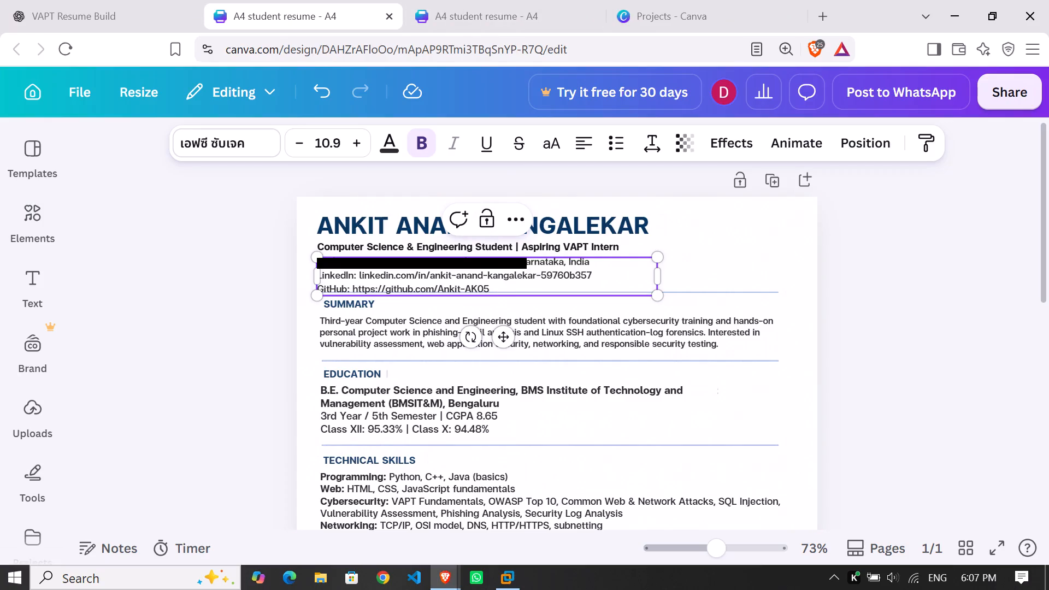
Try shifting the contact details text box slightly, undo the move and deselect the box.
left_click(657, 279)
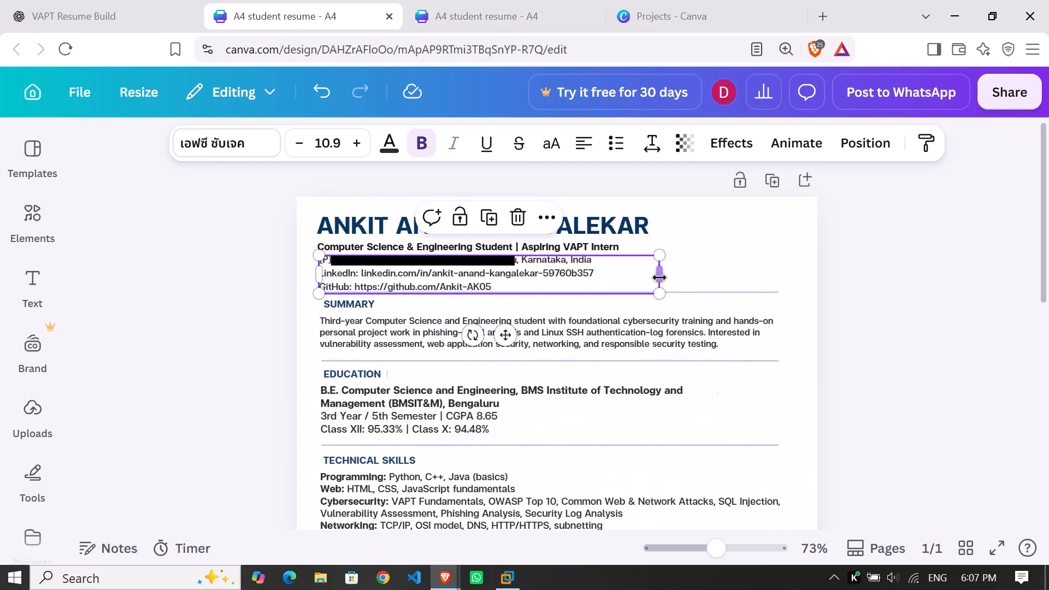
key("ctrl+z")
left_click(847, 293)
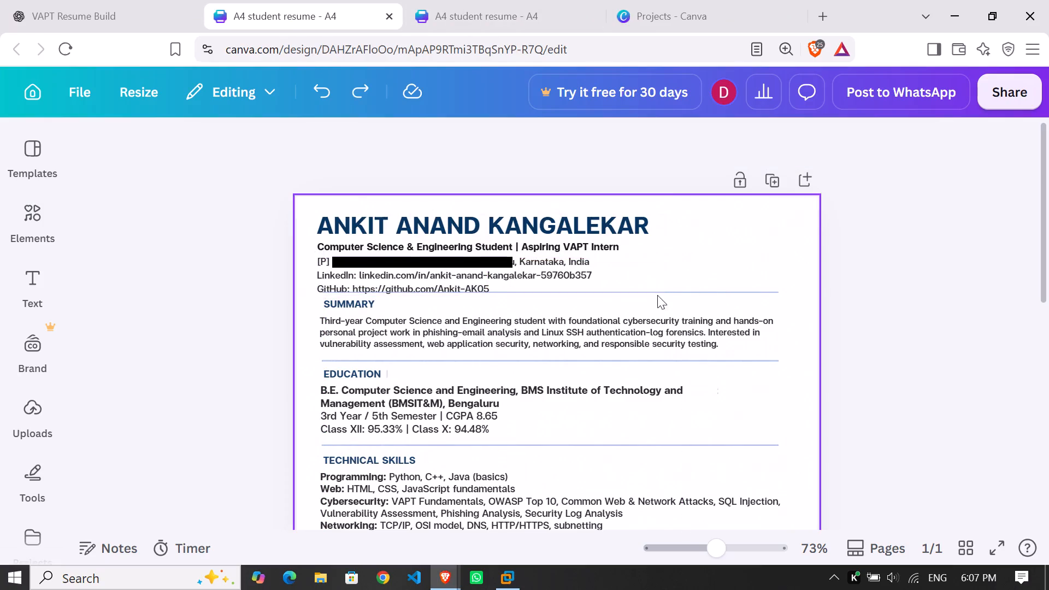
Shift the SUMMARY heading and the divider line above it slightly down and to the left, clear of the GitHub line.
left_click(690, 292)
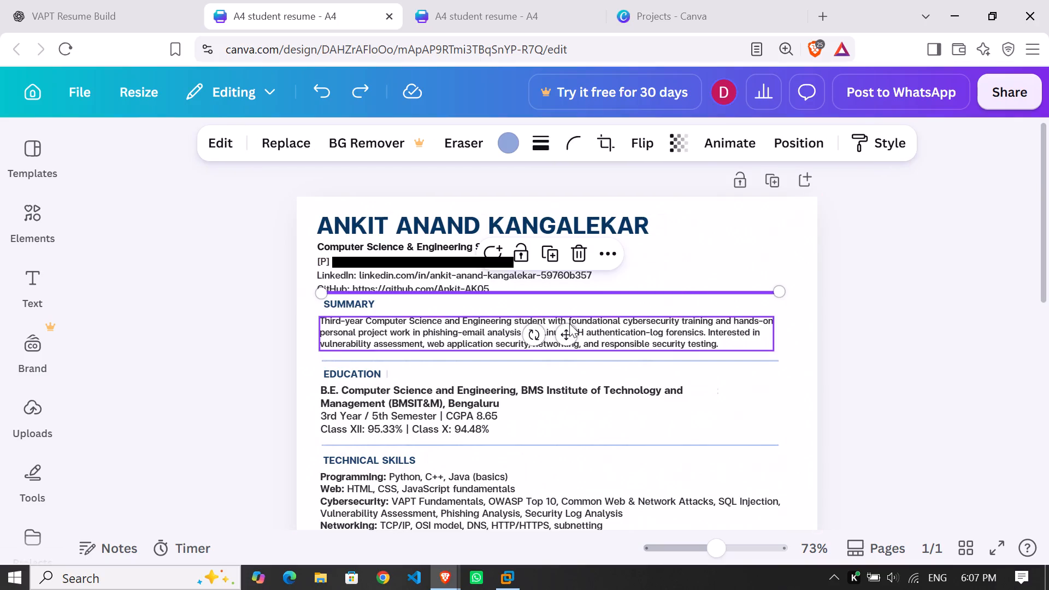
left_click_drag(368, 306, 363, 306)
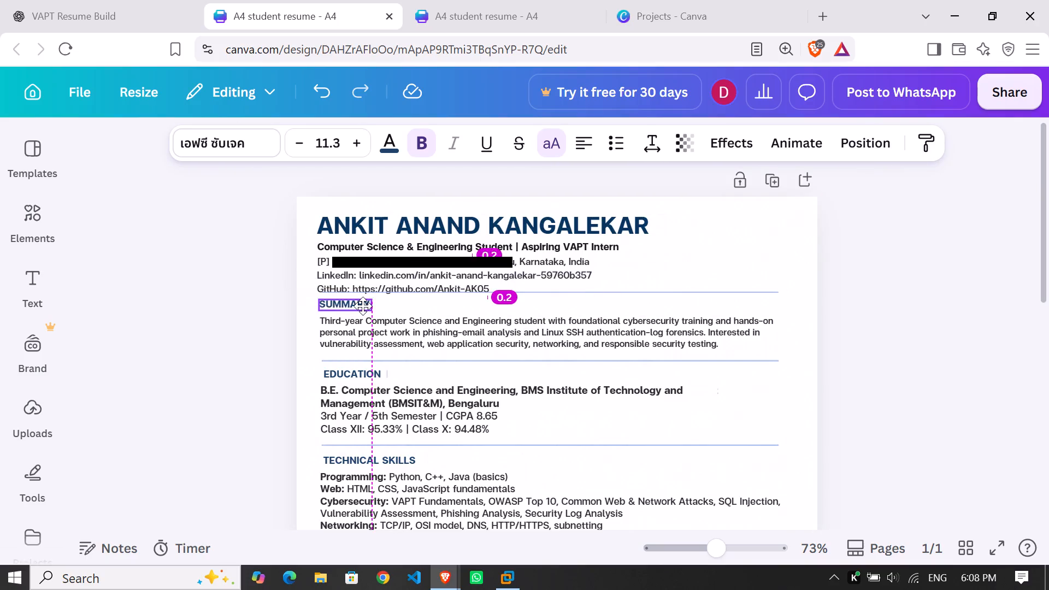
left_click_drag(363, 306, 360, 310)
left_click_drag(521, 292, 518, 296)
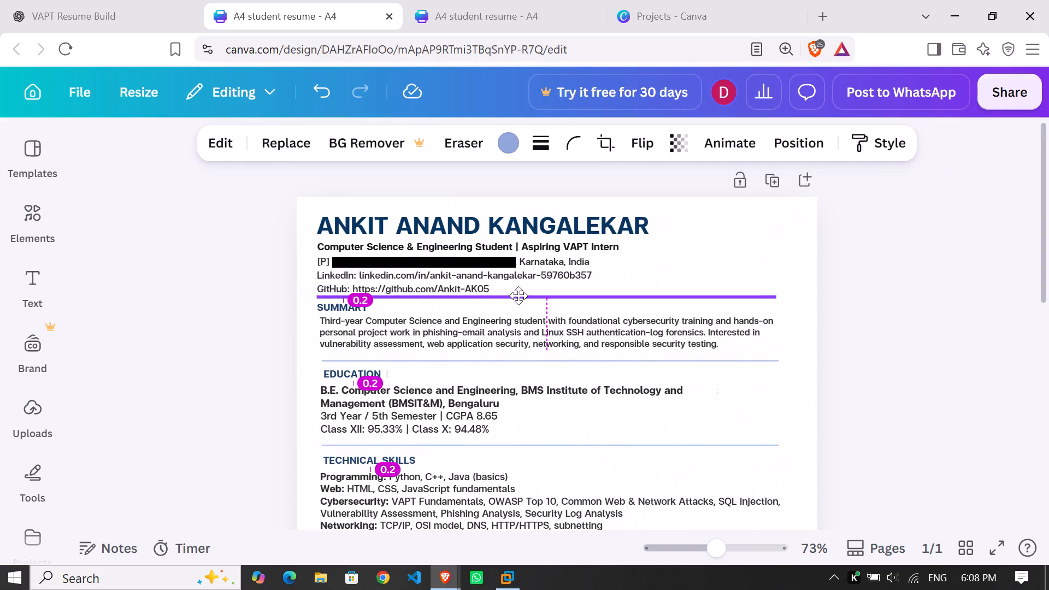
left_click_drag(518, 296, 517, 297)
left_click(202, 336)
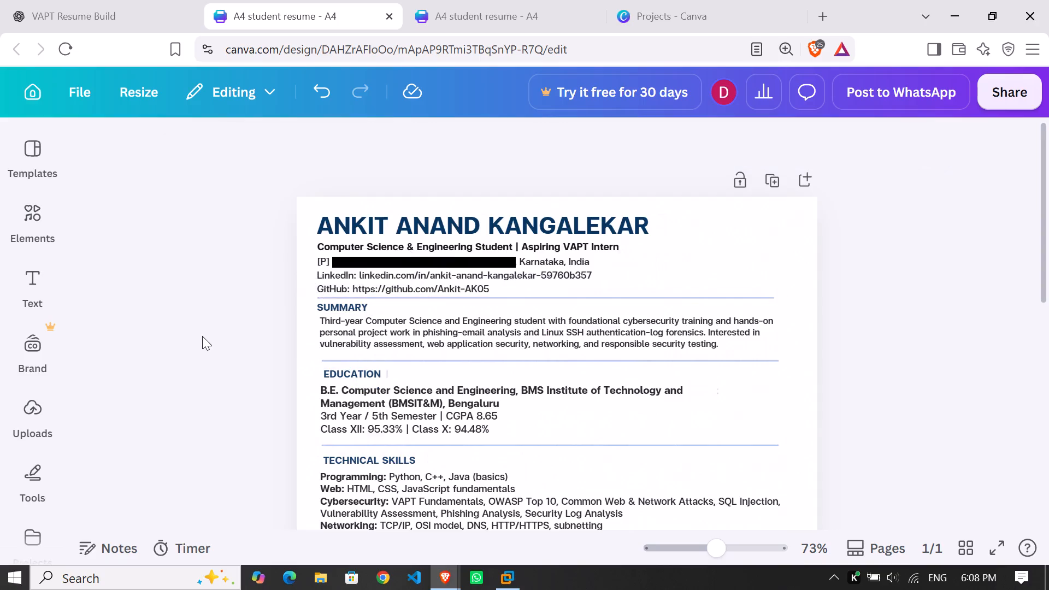
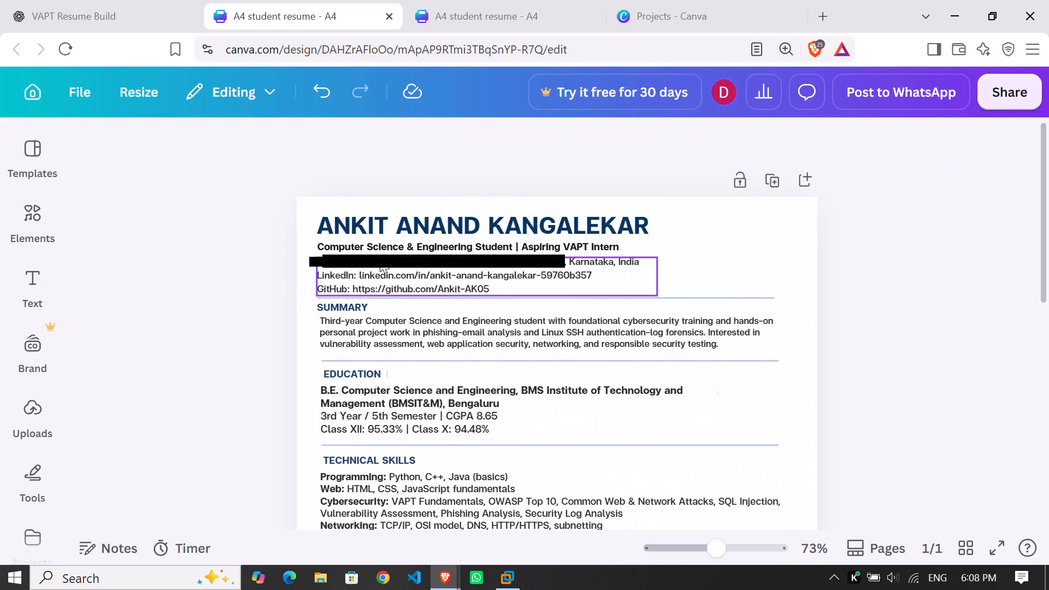
Remove two surplus characters from the first contact line, ahead of the location, and save the design.
key("BackSpace")
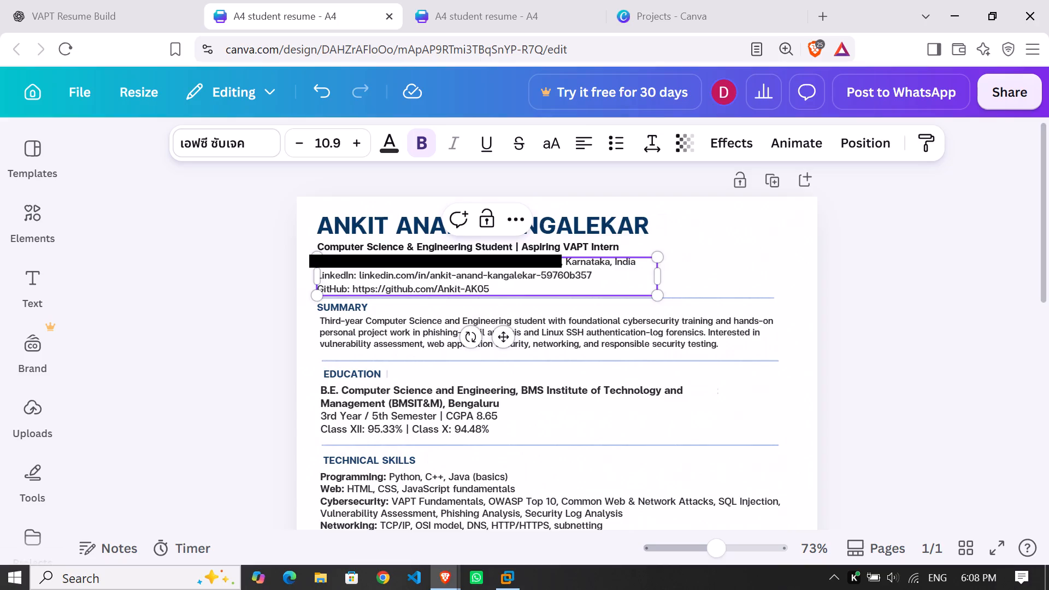
key("Left")
key("Left")
key("Left")
key("Left")
key("Left")
key("Left")
key("Left")
key("Left")
key("Left")
key("Left")
key("BackSpace")
left_click(210, 303)
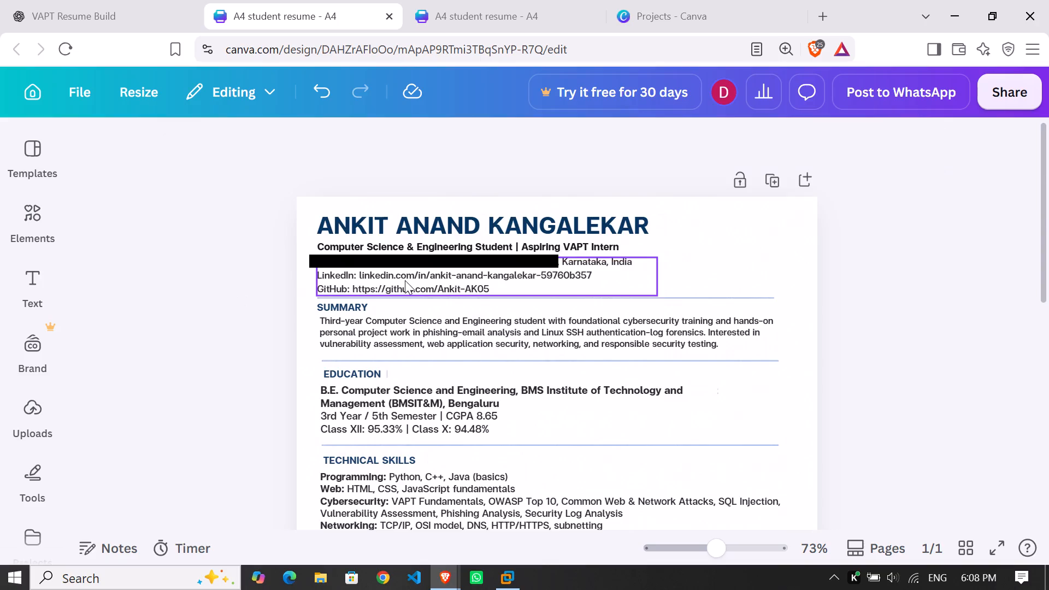
left_click(250, 300)
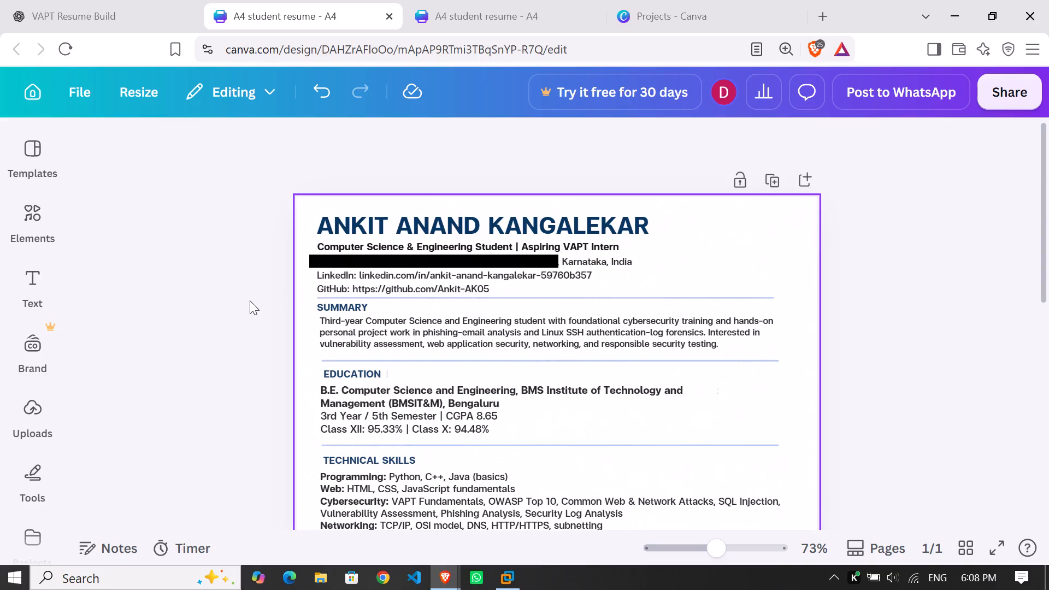
key("ctrl+s")
Switch to the other browser window, open the account's own LinkedIn profile page and copy its web address.
left_click(387, 278)
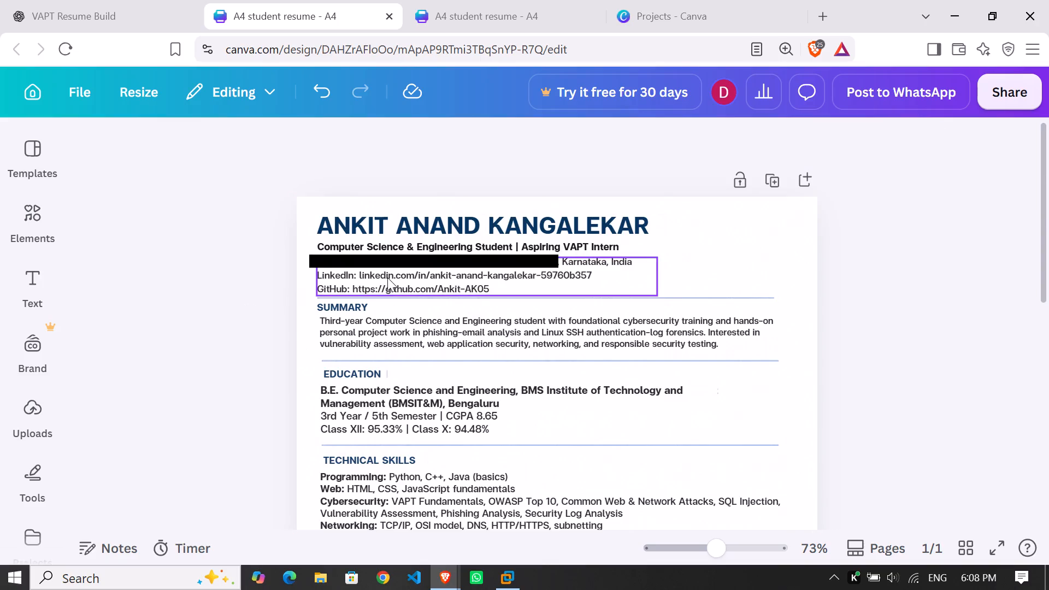
left_click(362, 278)
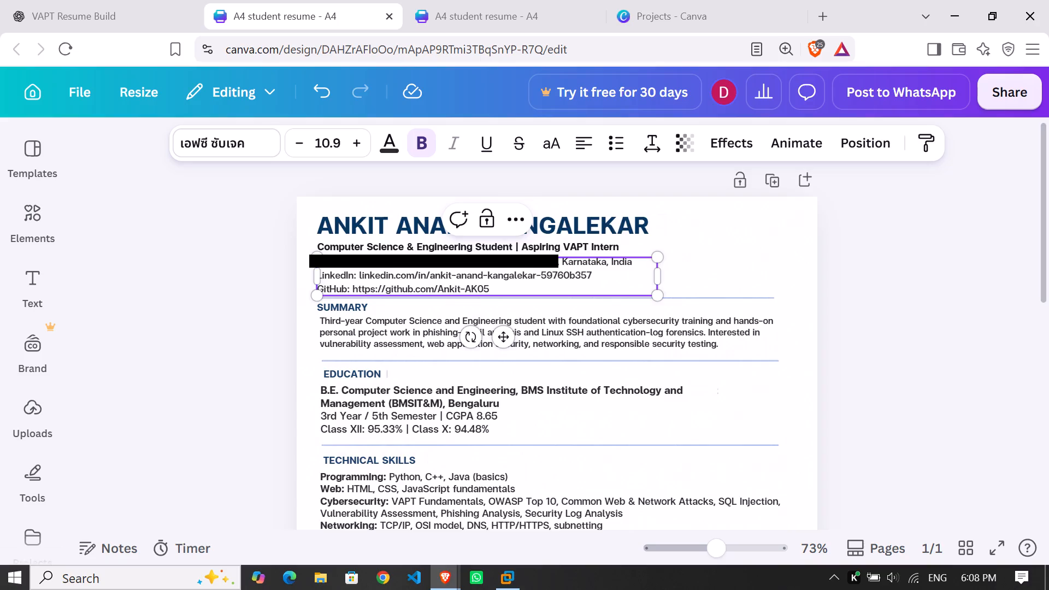
left_click_drag(356, 273, 590, 282)
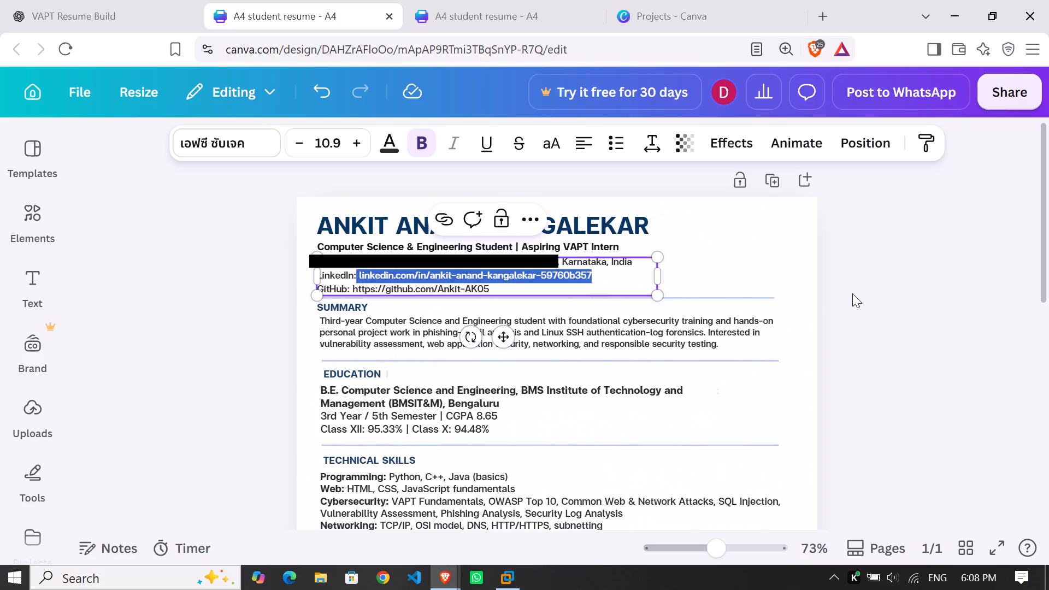
left_click(852, 294)
key("alt+Tab")
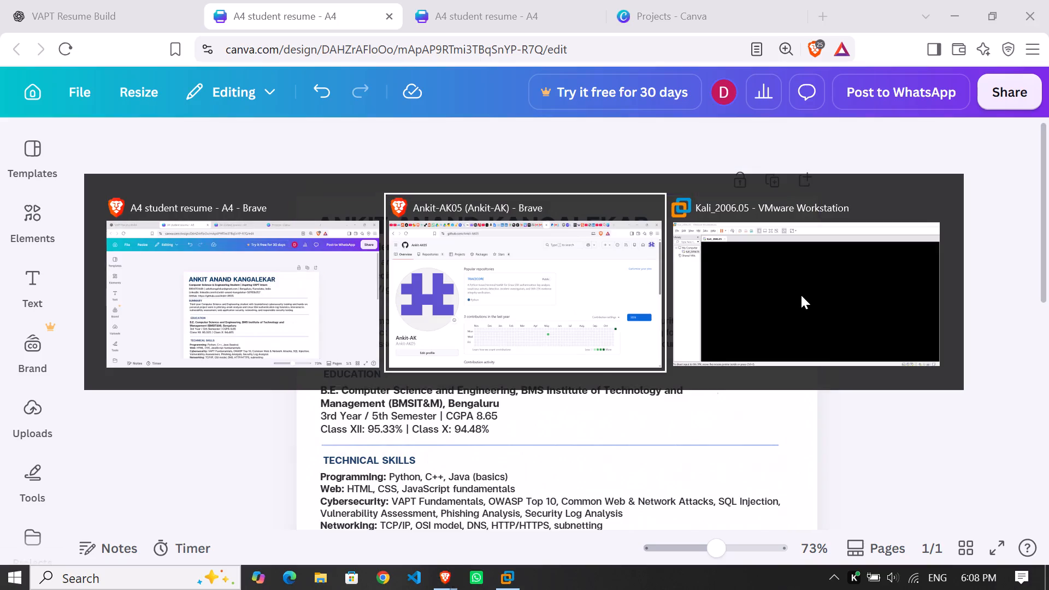
left_click(437, 3)
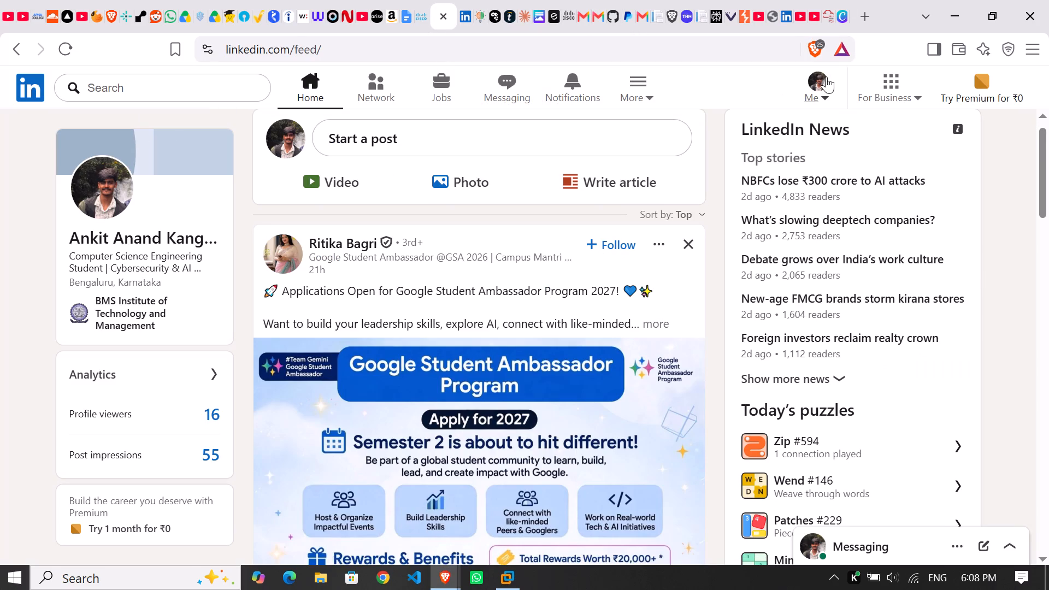
left_click(821, 85)
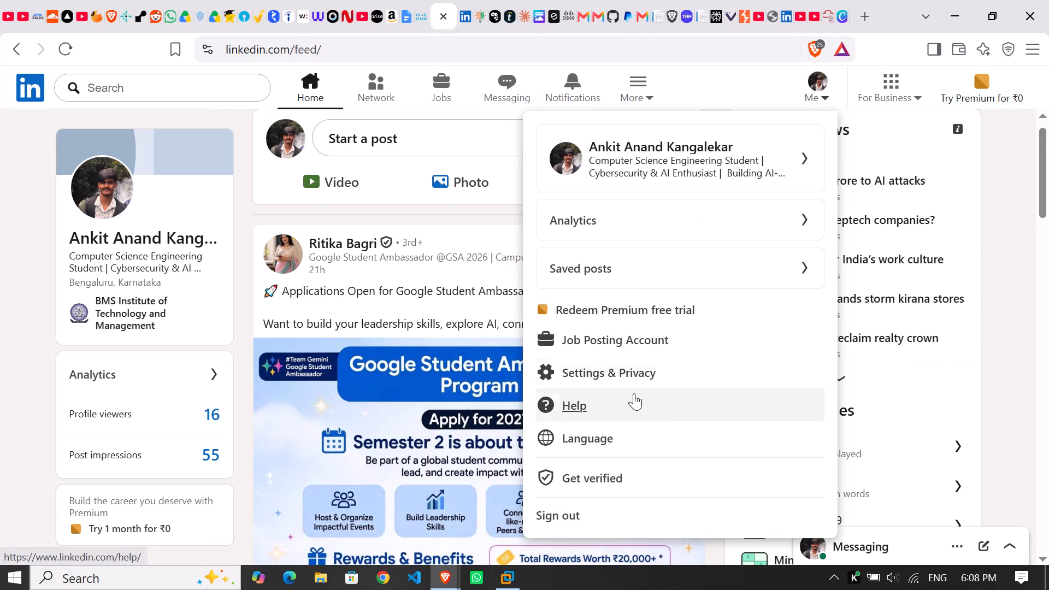
left_click(611, 149)
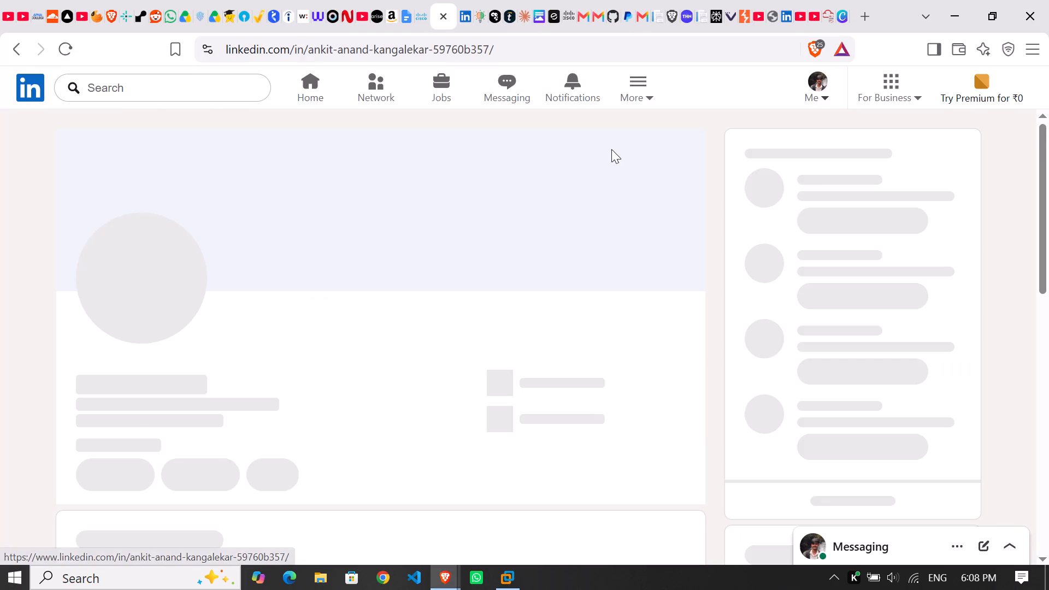
left_click(497, 48)
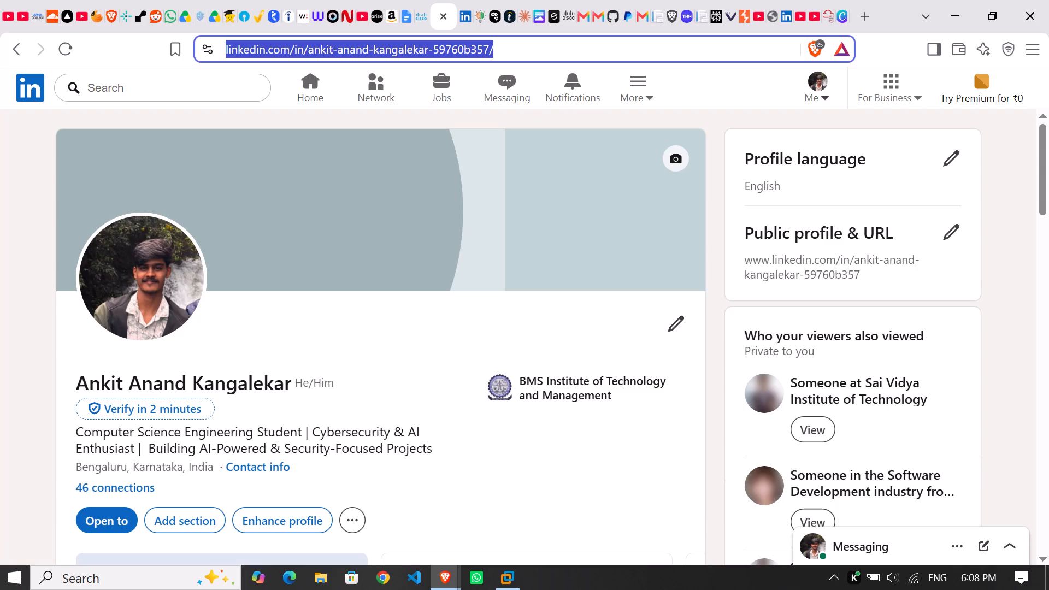
key("ctrl+a")
key("ctrl+c")
Back in the Canva resume, replace the address after the "LinkedIn:" label with the copied profile link.
key("alt+Tab")
left_click(441, 276)
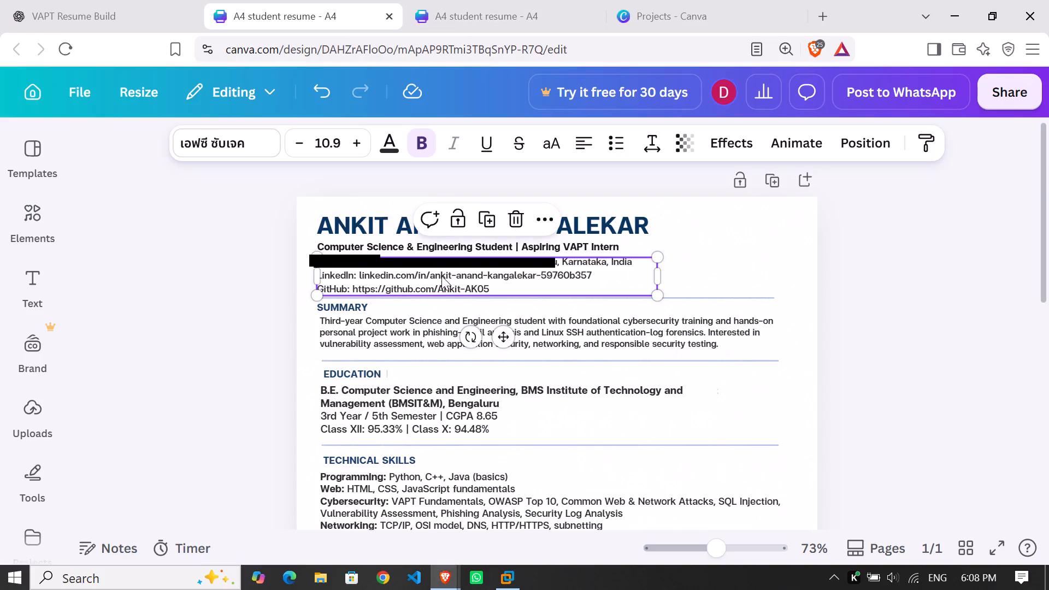
left_click(597, 276)
left_click_drag(595, 275, 460, 276)
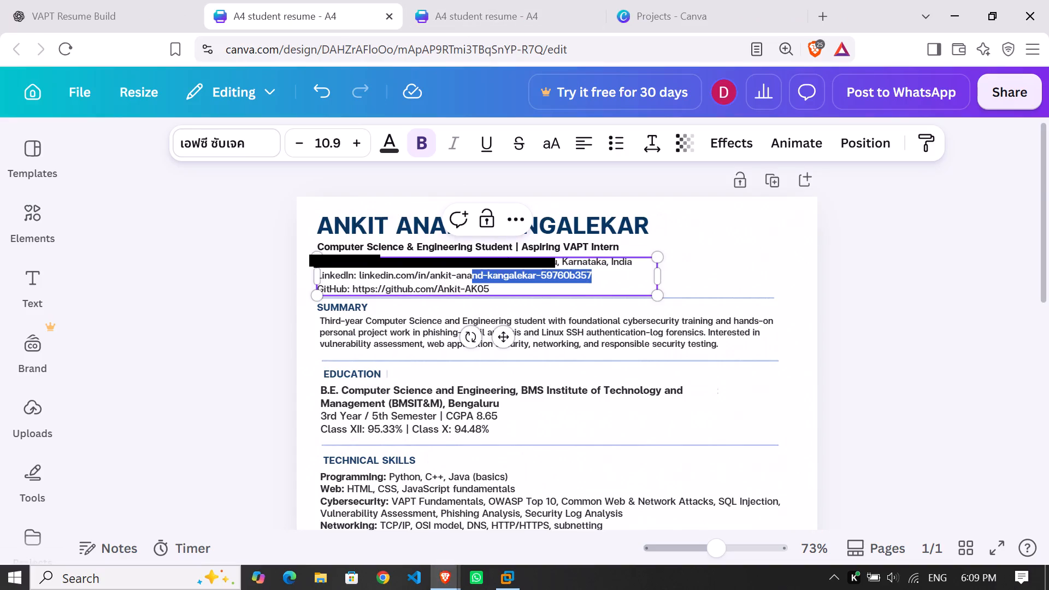
left_click_drag(460, 276, 360, 280)
key("ctrl+v")
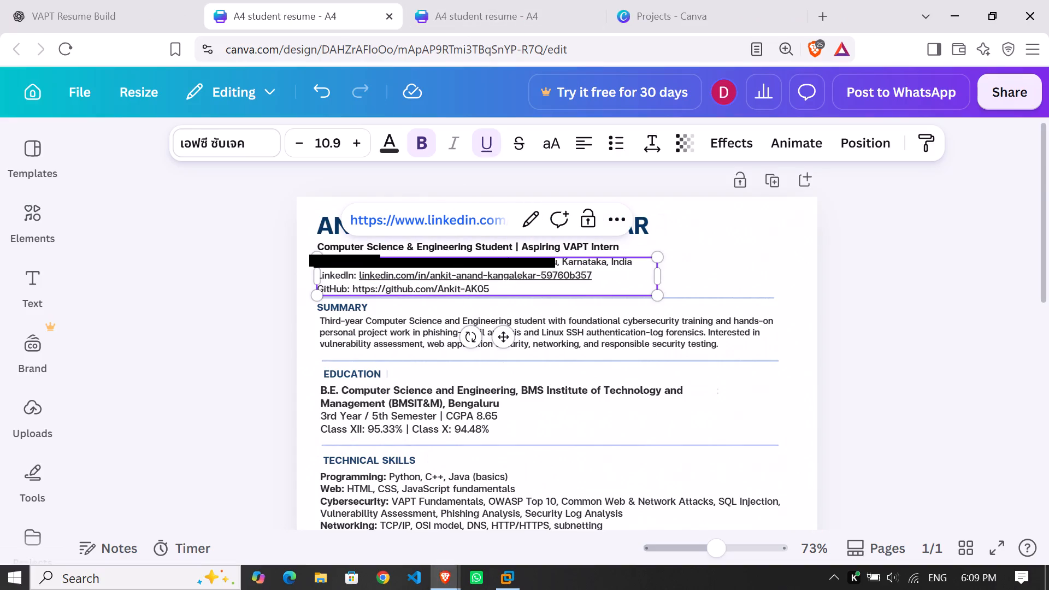
left_click(221, 273)
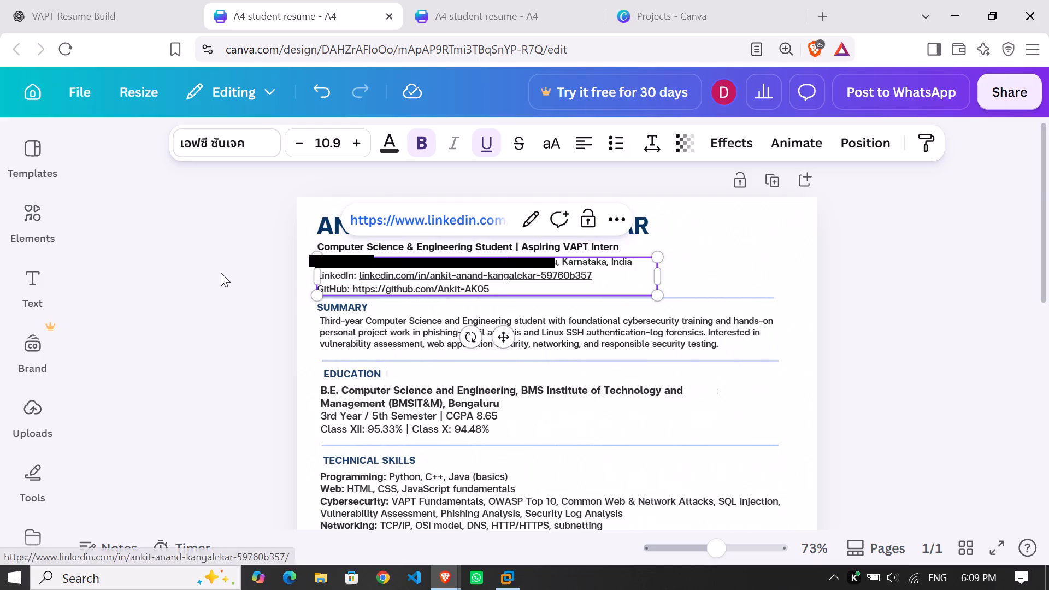
Underline the web address after the "GitHub:" label in the contact details, matching the LinkedIn line.
left_click(598, 273)
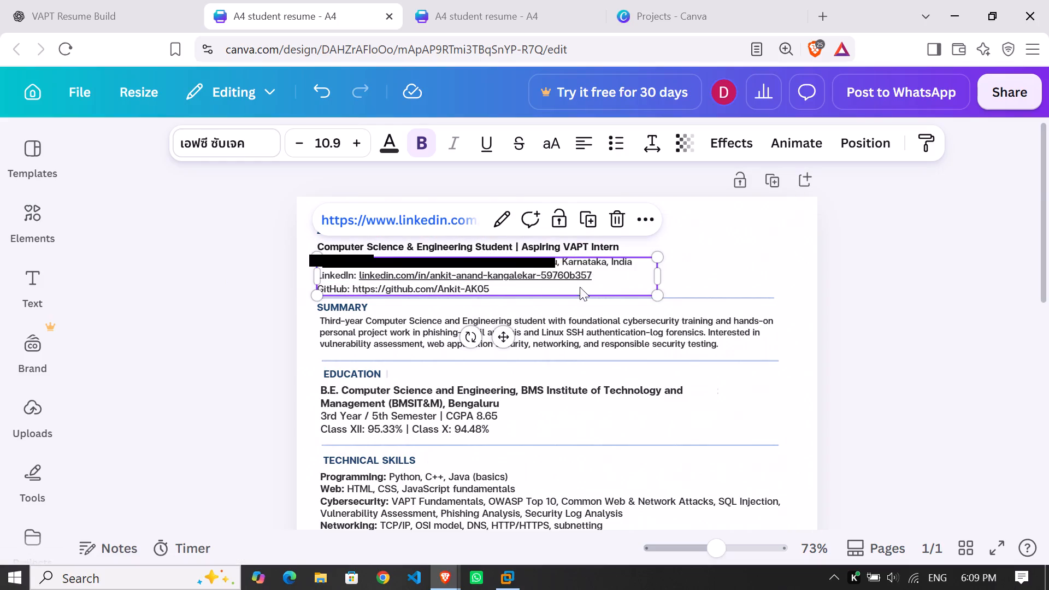
left_click(493, 286)
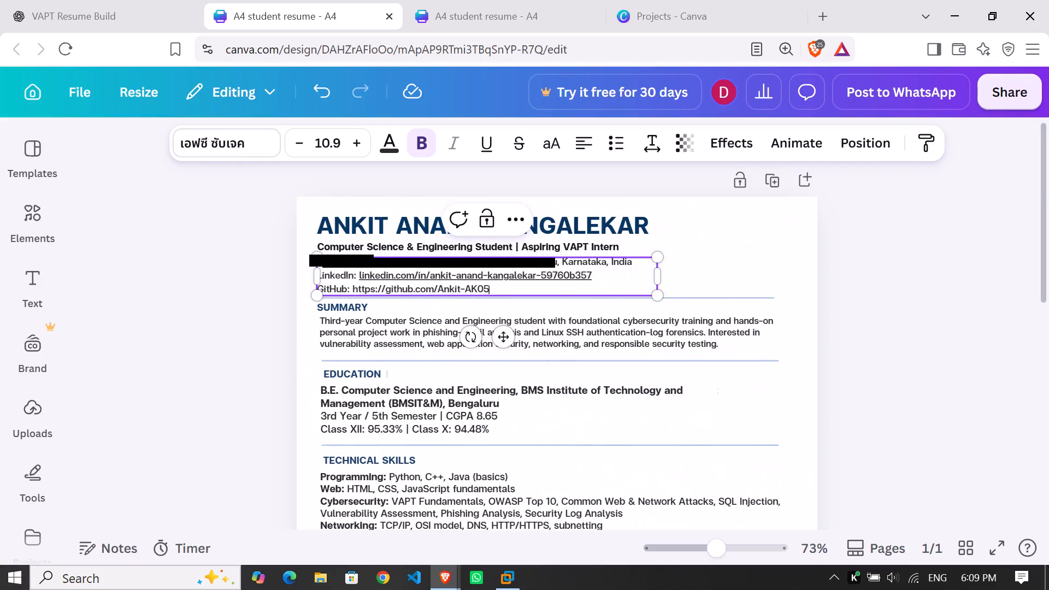
left_click_drag(598, 278, 360, 278)
left_click(276, 287)
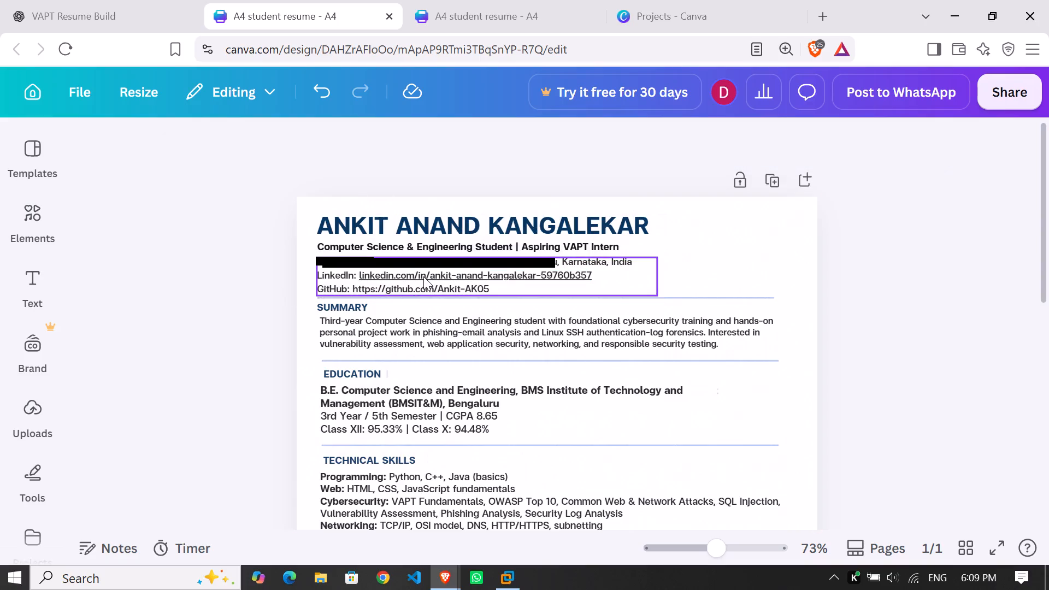
left_click_drag(496, 285, 415, 285)
key("ctrl+z")
left_click(494, 285)
left_click_drag(494, 286, 421, 287)
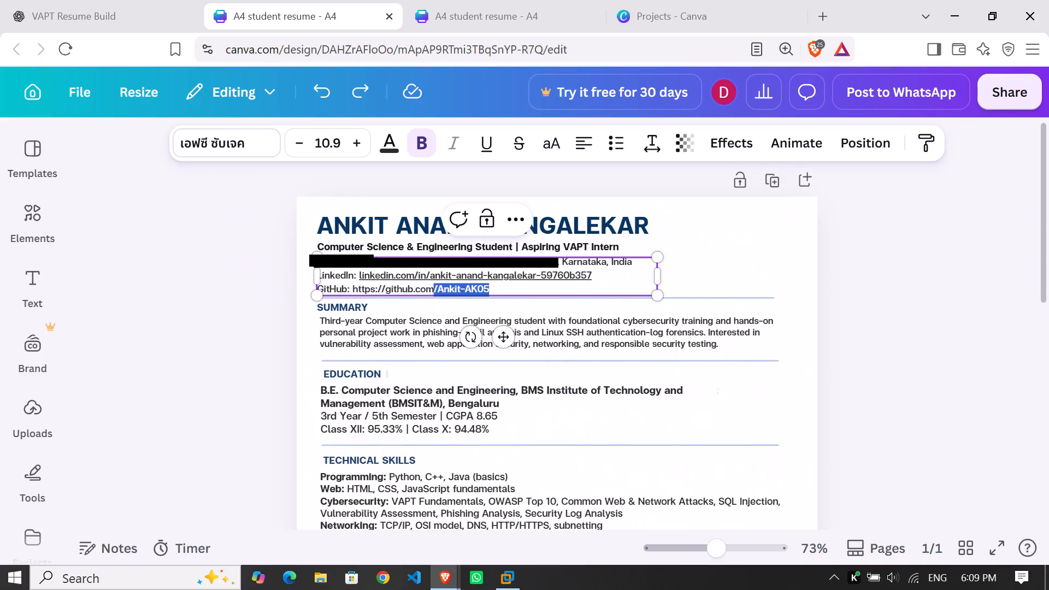
left_click_drag(421, 287, 364, 287)
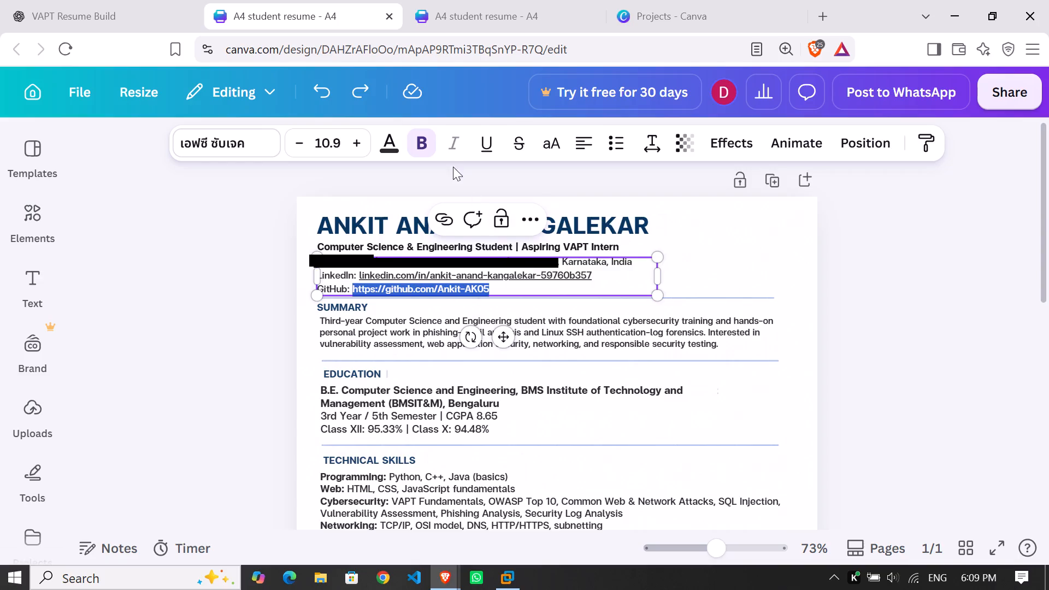
left_click(482, 144)
left_click(230, 279)
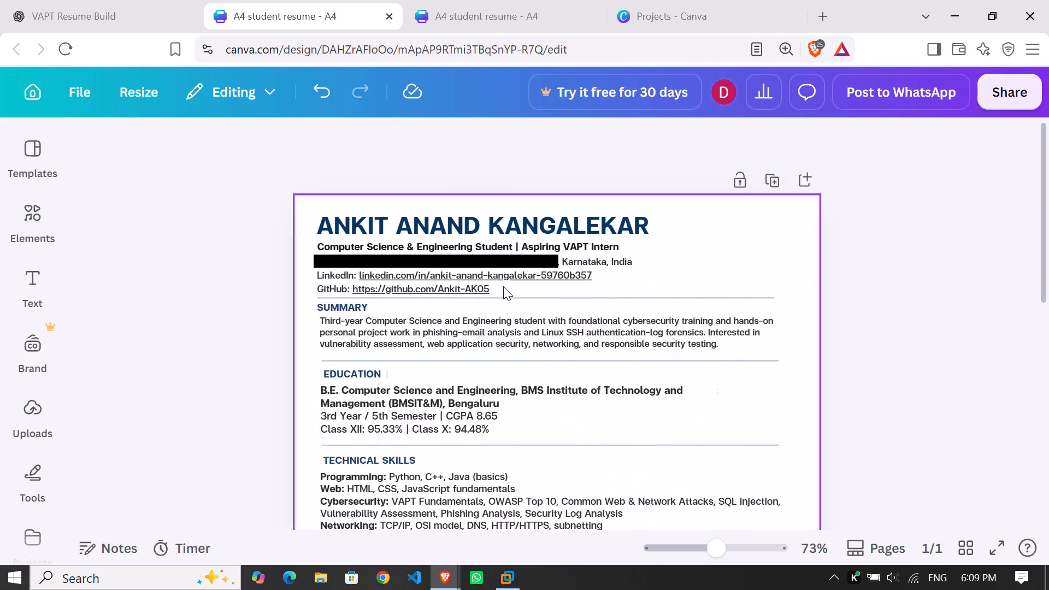
Check the GitHub and LinkedIn addresses for attached links, test-open the LinkedIn one and close the page it opens.
left_click(503, 286)
left_click(497, 288)
left_click_drag(498, 286, 373, 290)
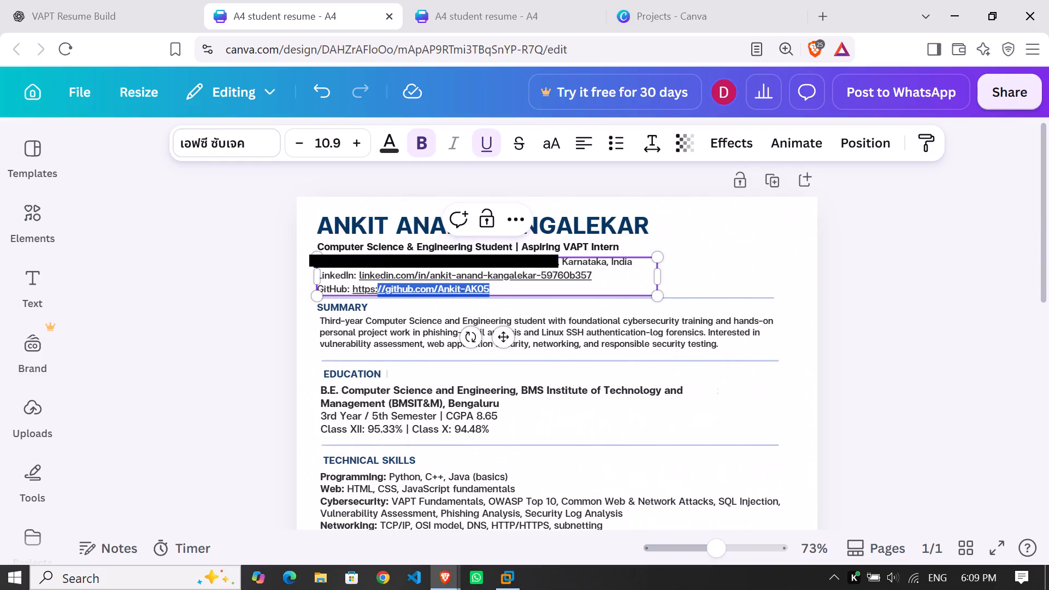
left_click_drag(373, 290, 355, 291)
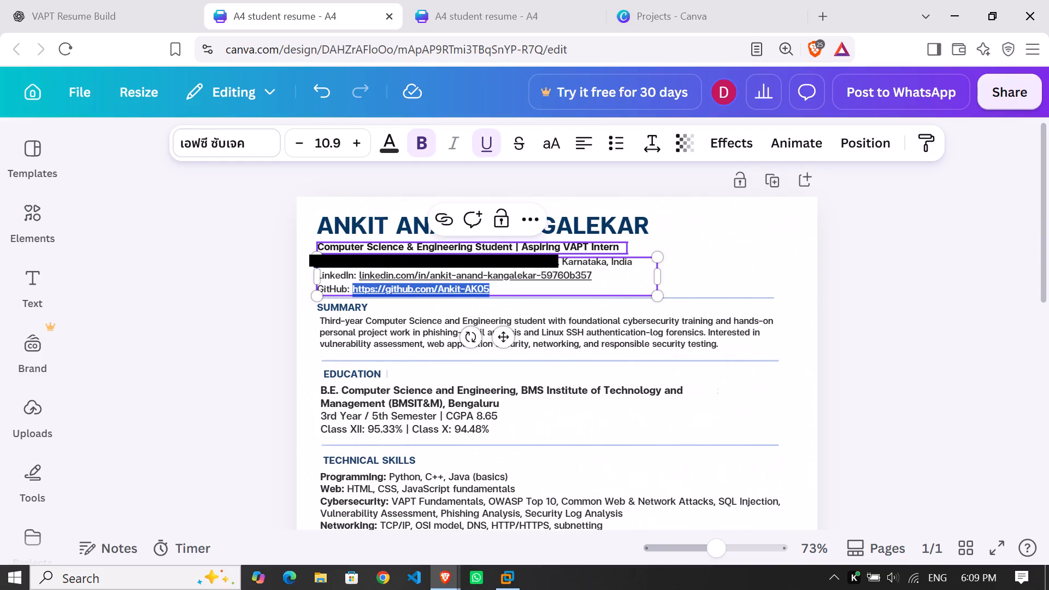
left_click(598, 278)
left_click_drag(598, 278, 329, 279)
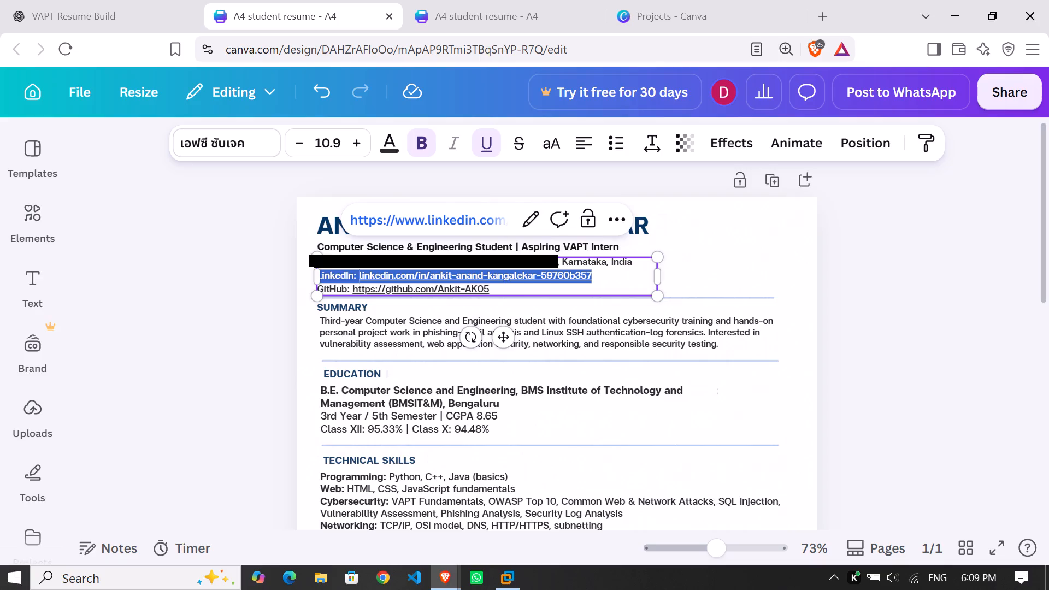
left_click_drag(329, 279, 357, 275)
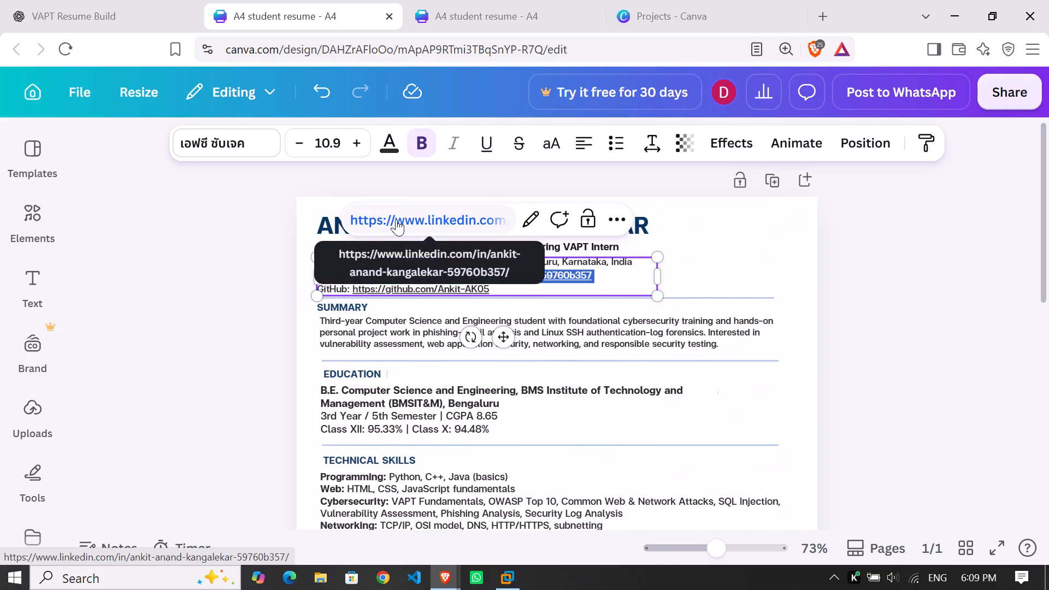
left_click(396, 219)
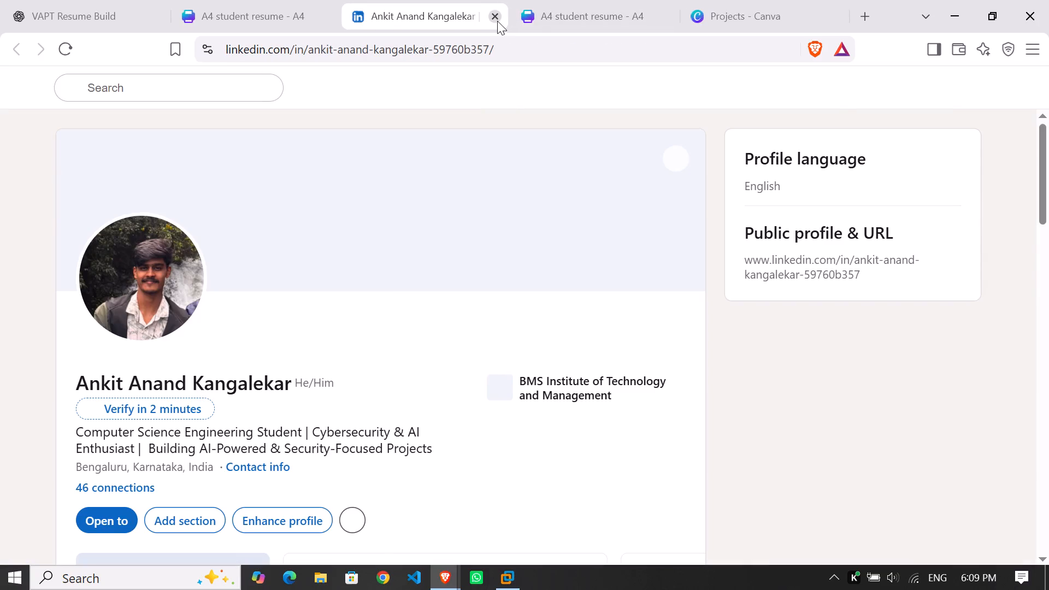
left_click(497, 21)
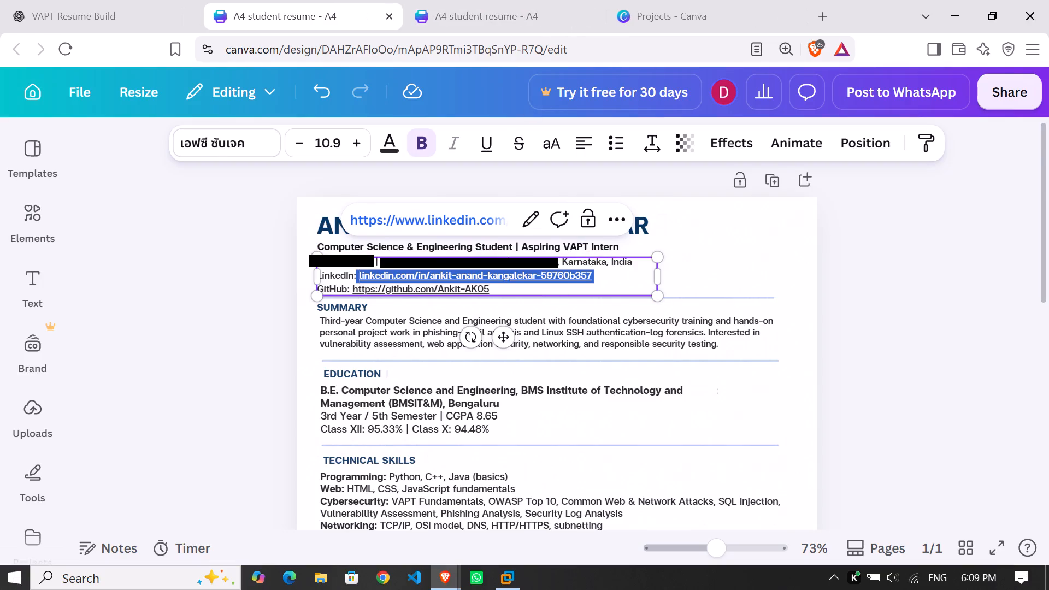
Link the address after the "GitHub:" label to the GitHub profile page, using the web address copied from the other browser window.
left_click(514, 290)
left_click_drag(509, 290, 364, 292)
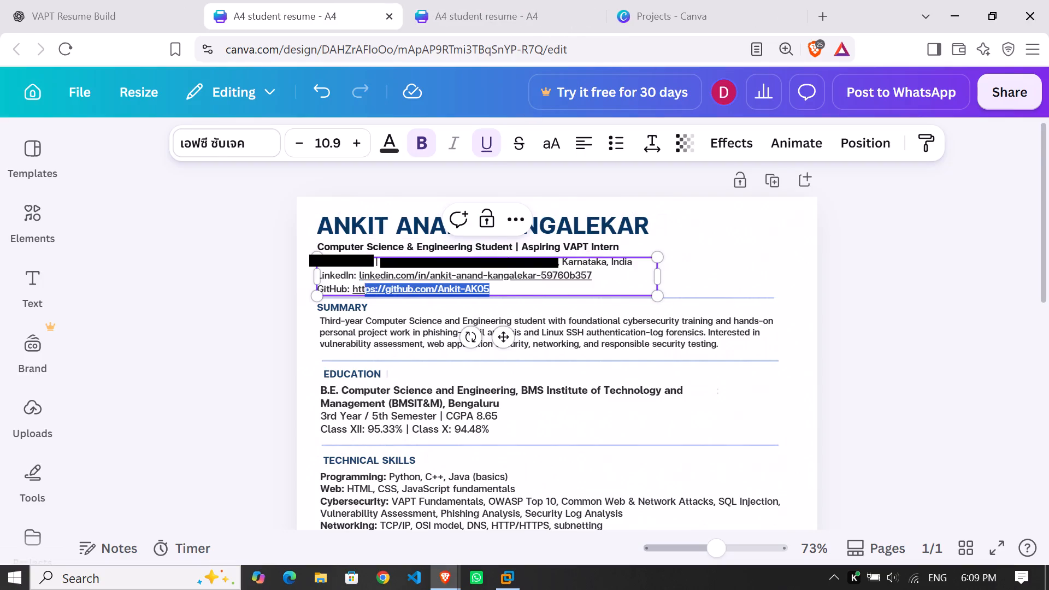
left_click_drag(364, 292, 352, 292)
key("alt+Tab")
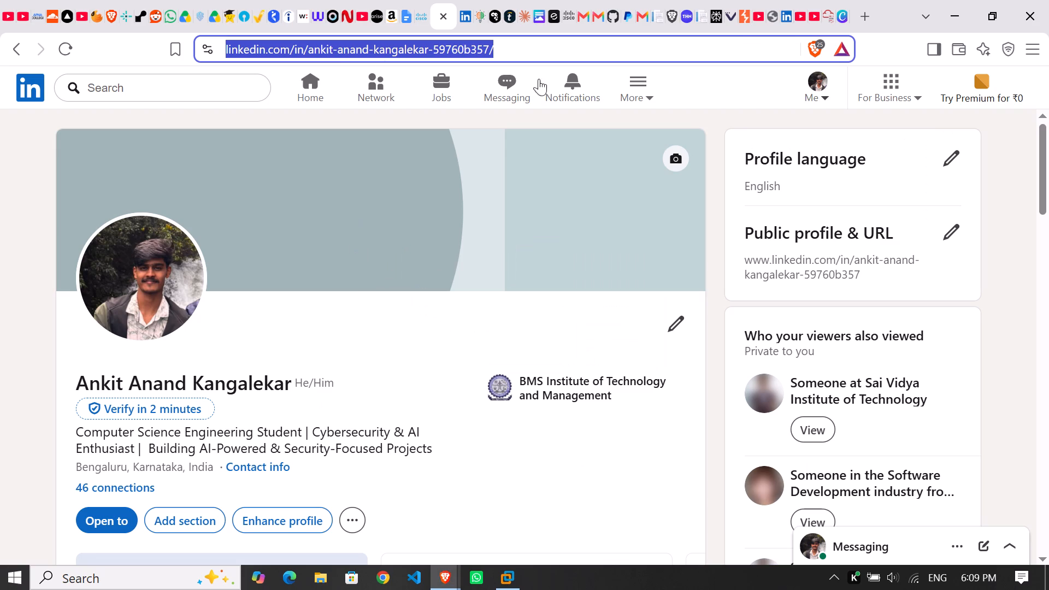
left_click(609, 19)
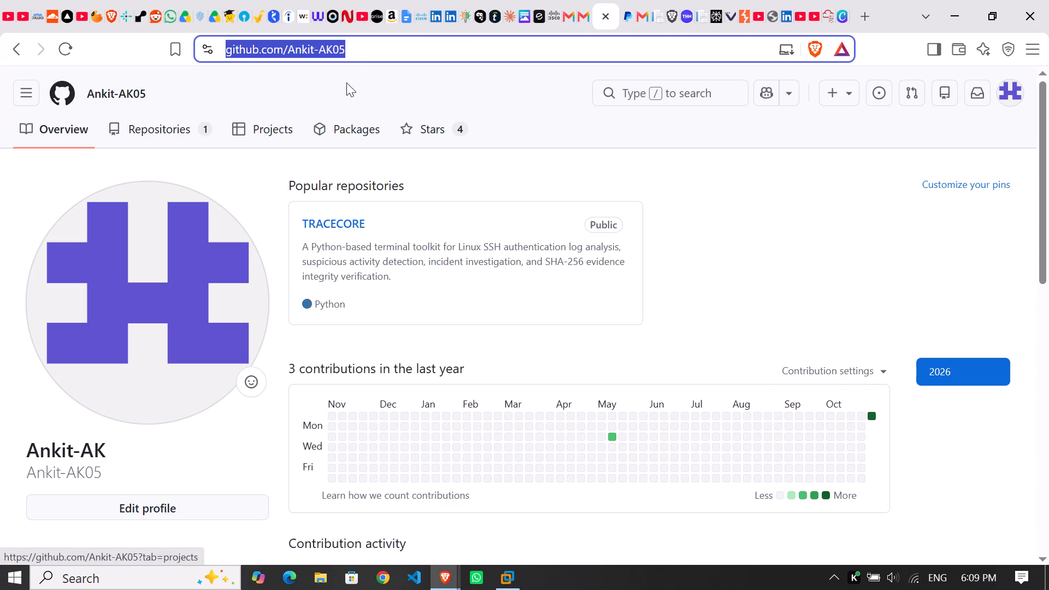
left_click(361, 56)
key("ctrl+a")
key("ctrl+c")
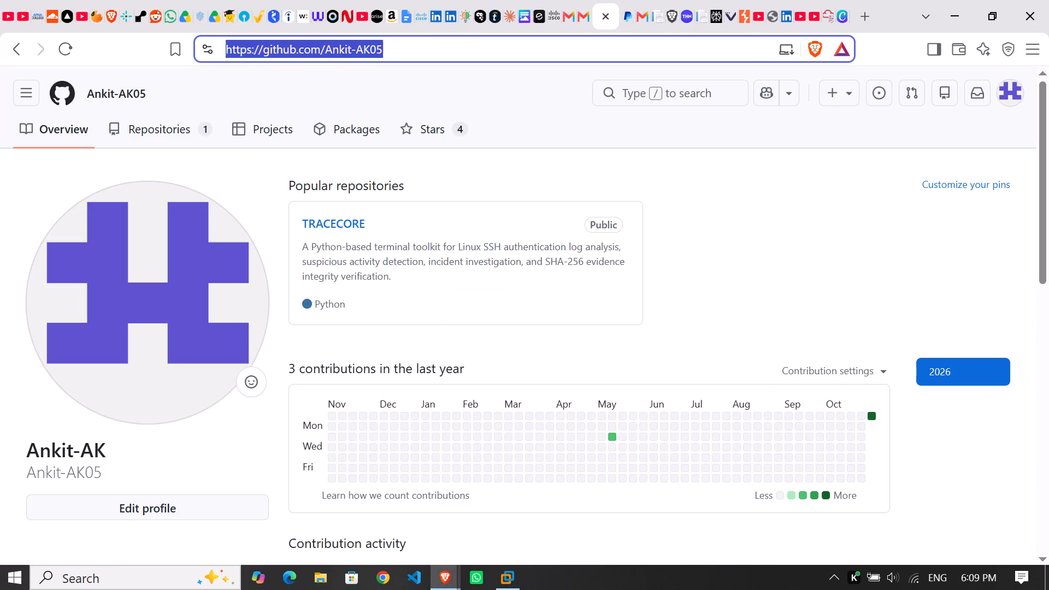
key("alt+Tab")
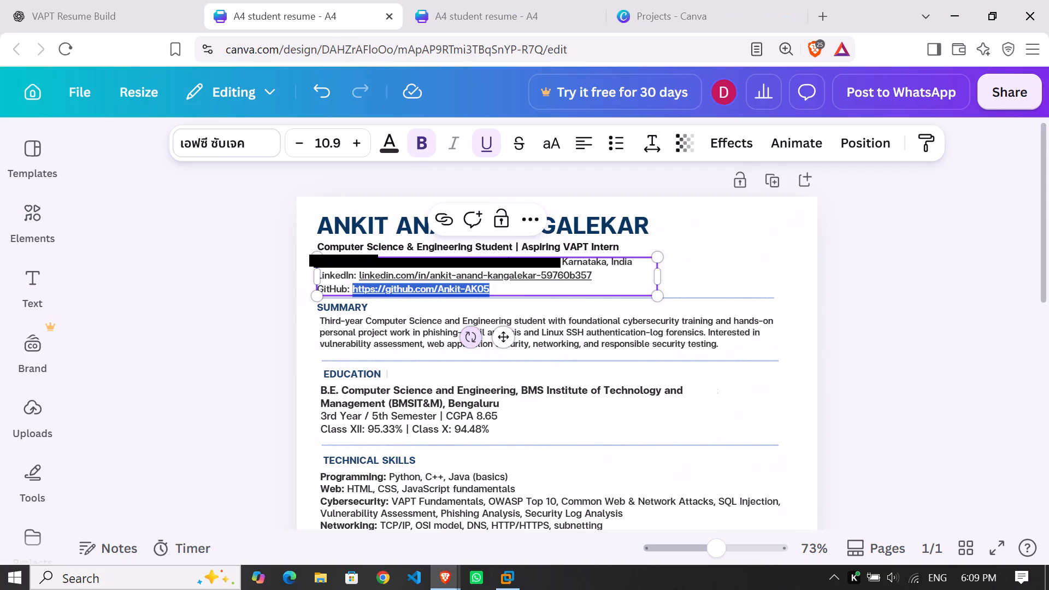
key("ctrl+v")
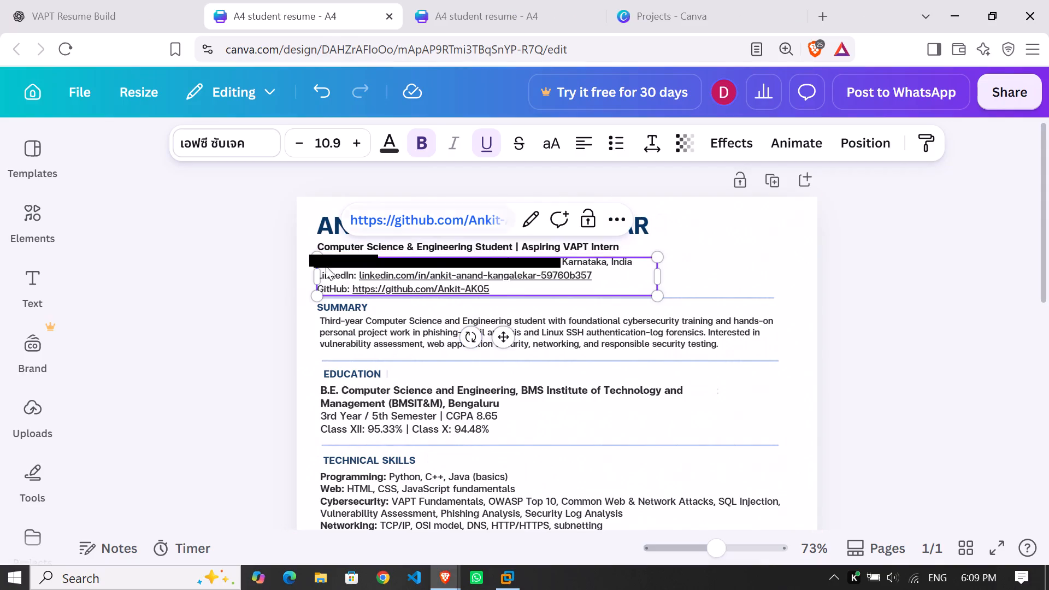
left_click(272, 289)
double_click(498, 288)
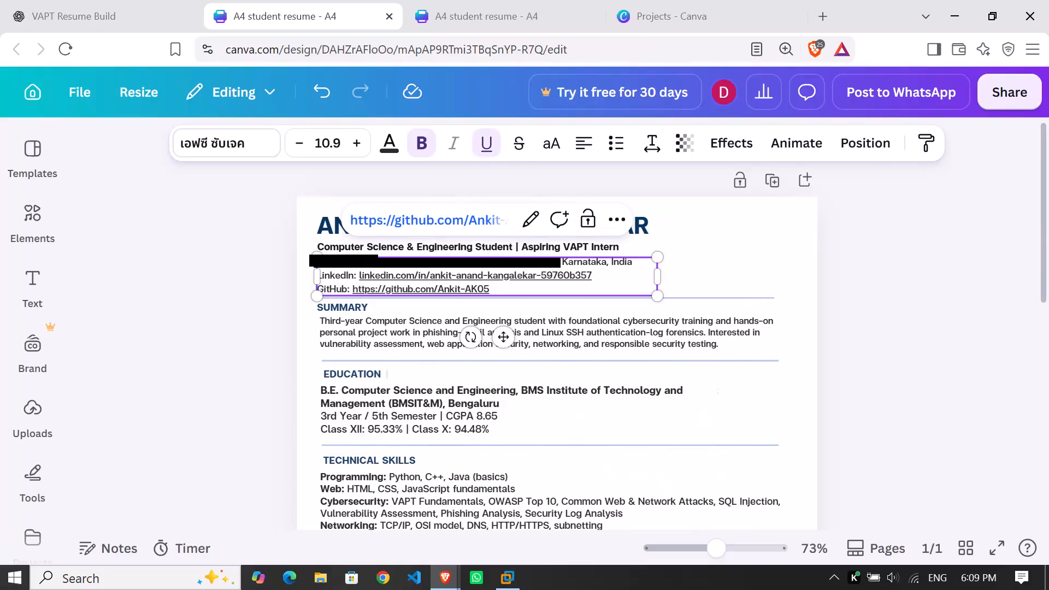
left_click(255, 279)
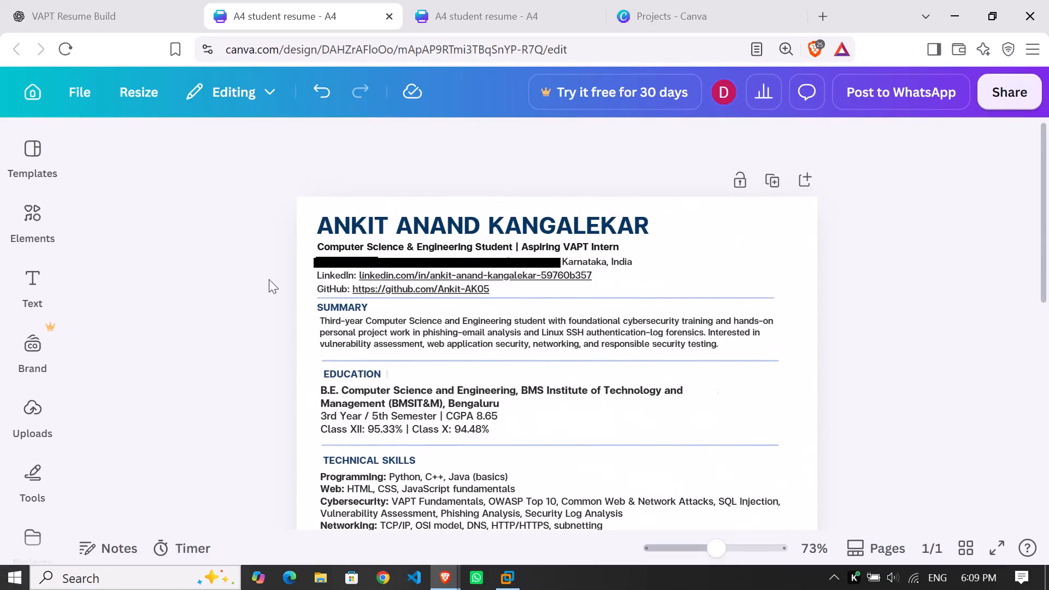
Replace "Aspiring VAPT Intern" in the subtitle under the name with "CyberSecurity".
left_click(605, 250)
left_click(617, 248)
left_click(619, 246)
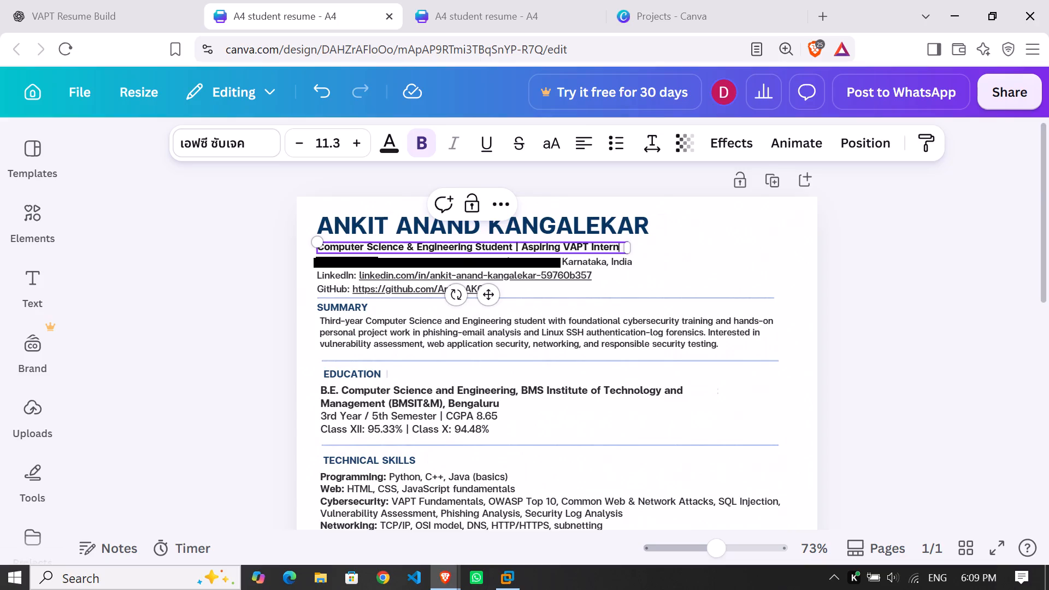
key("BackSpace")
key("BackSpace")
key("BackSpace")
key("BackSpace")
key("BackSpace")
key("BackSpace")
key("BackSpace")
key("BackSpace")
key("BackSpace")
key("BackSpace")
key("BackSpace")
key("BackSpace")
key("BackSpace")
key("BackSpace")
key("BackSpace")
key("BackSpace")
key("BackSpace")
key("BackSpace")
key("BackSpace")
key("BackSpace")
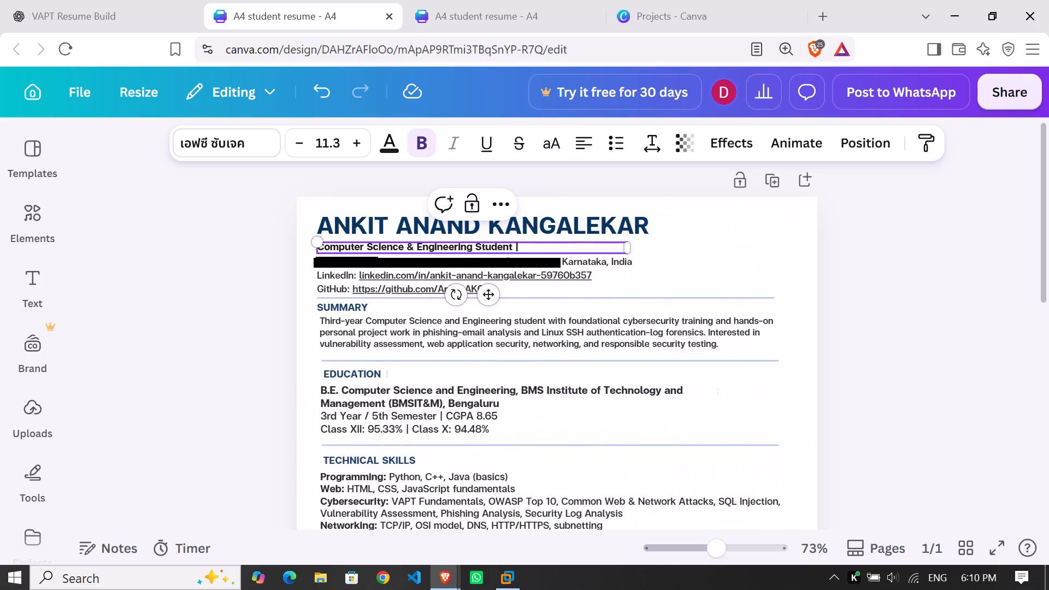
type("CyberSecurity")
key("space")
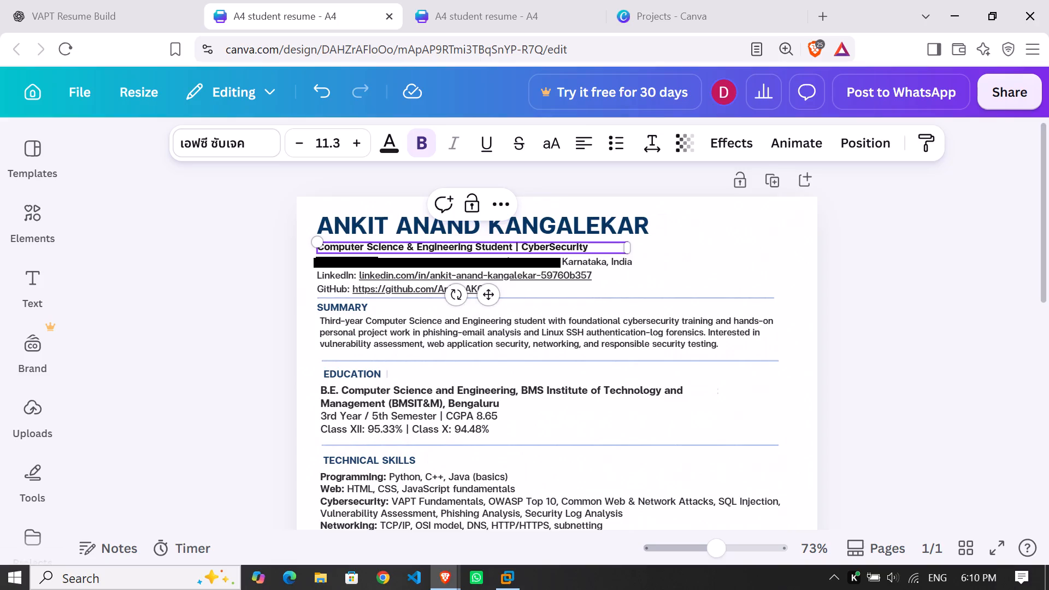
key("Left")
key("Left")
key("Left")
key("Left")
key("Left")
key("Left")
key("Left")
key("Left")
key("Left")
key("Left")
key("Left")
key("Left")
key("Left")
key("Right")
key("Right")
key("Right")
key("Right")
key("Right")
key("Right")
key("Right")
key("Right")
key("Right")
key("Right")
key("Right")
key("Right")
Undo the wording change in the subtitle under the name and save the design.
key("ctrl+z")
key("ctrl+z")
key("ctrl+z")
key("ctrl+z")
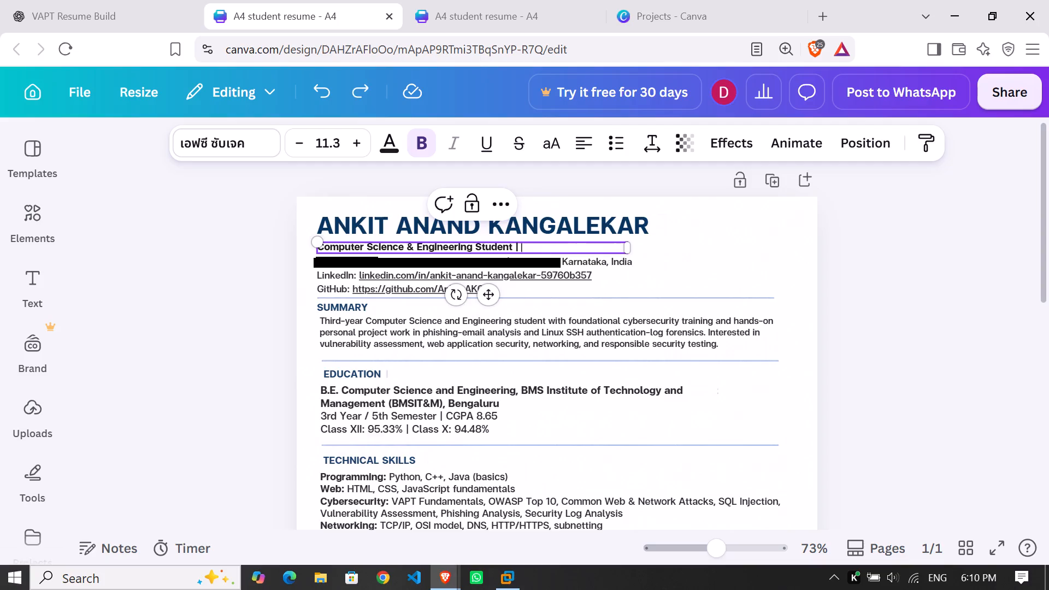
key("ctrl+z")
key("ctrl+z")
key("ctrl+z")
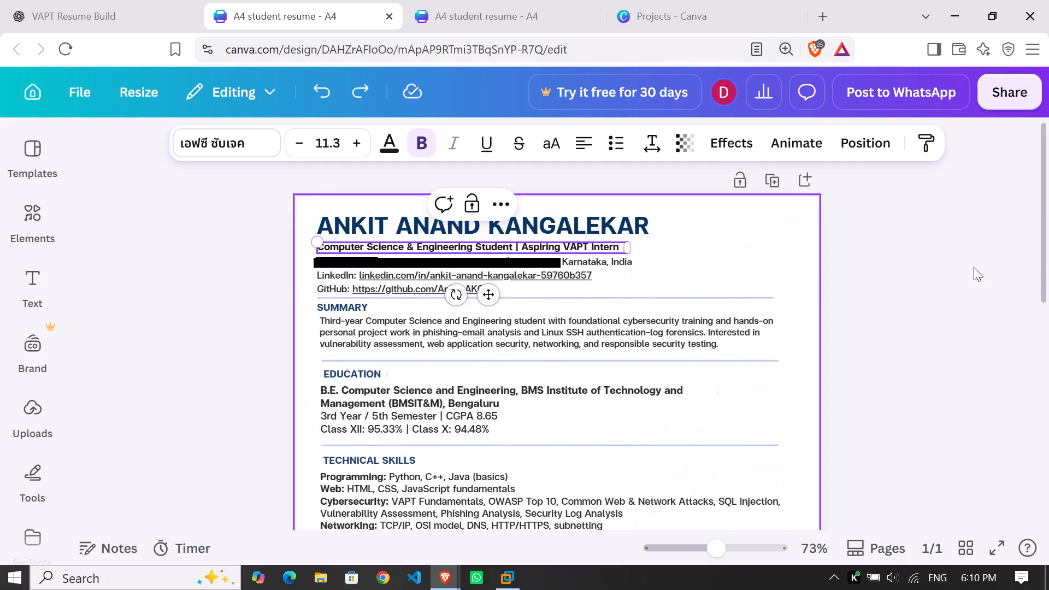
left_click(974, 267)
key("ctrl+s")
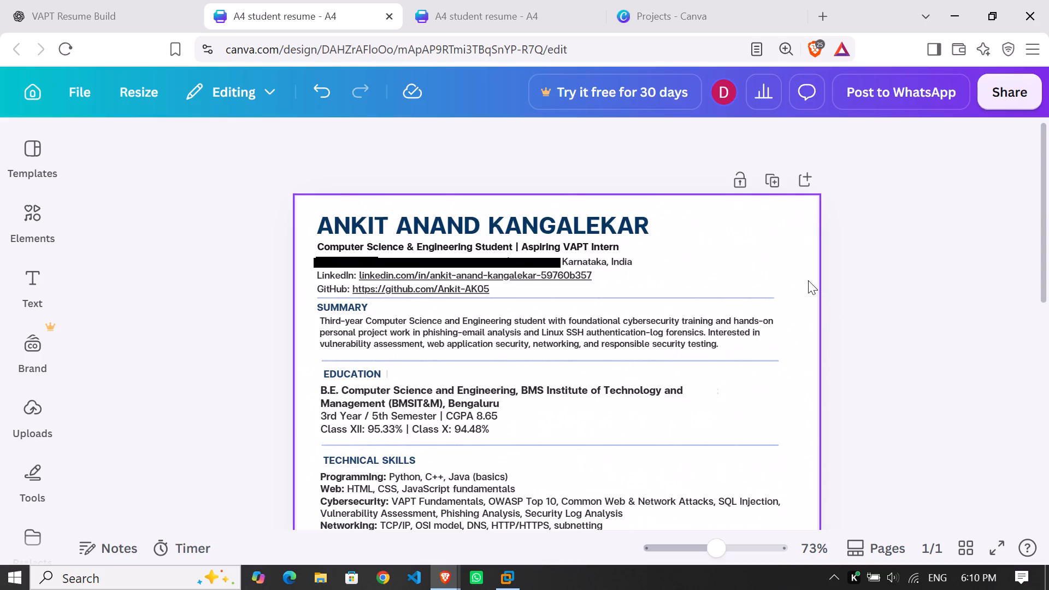
In the Education entry, insert a line break so "BMS Institute of Technology and Management (BMSIT&M), Bengaluru" starts its own line.
scroll(808, 277, "down", 1)
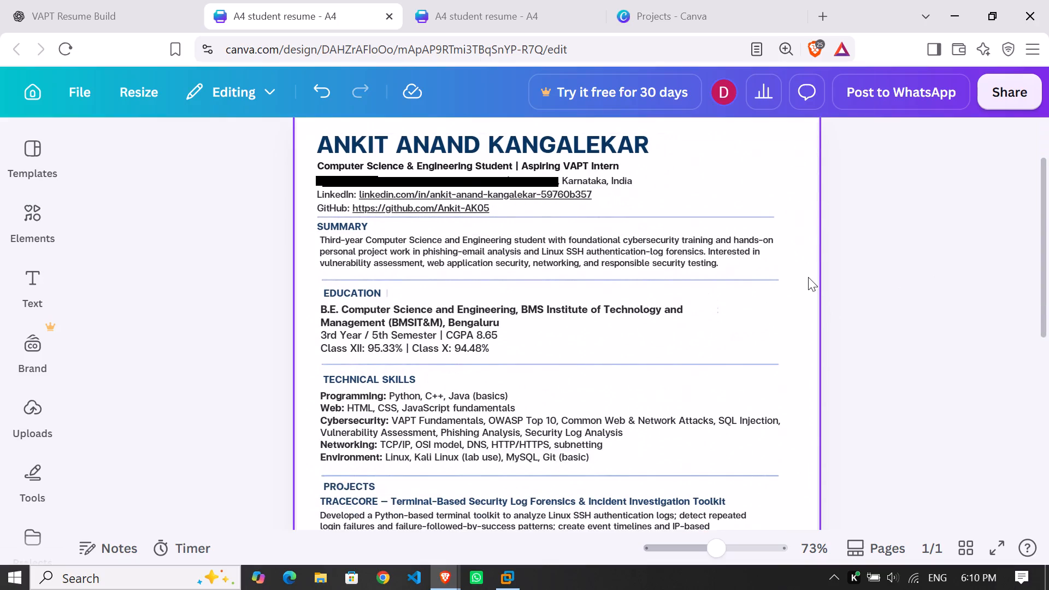
left_click(848, 280)
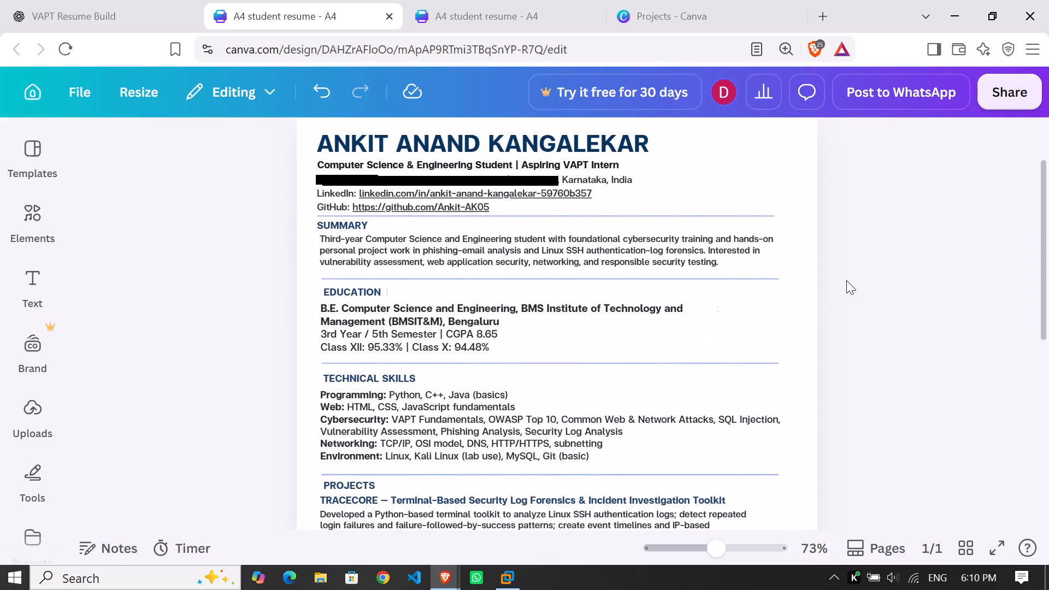
scroll(846, 280, "down", 1)
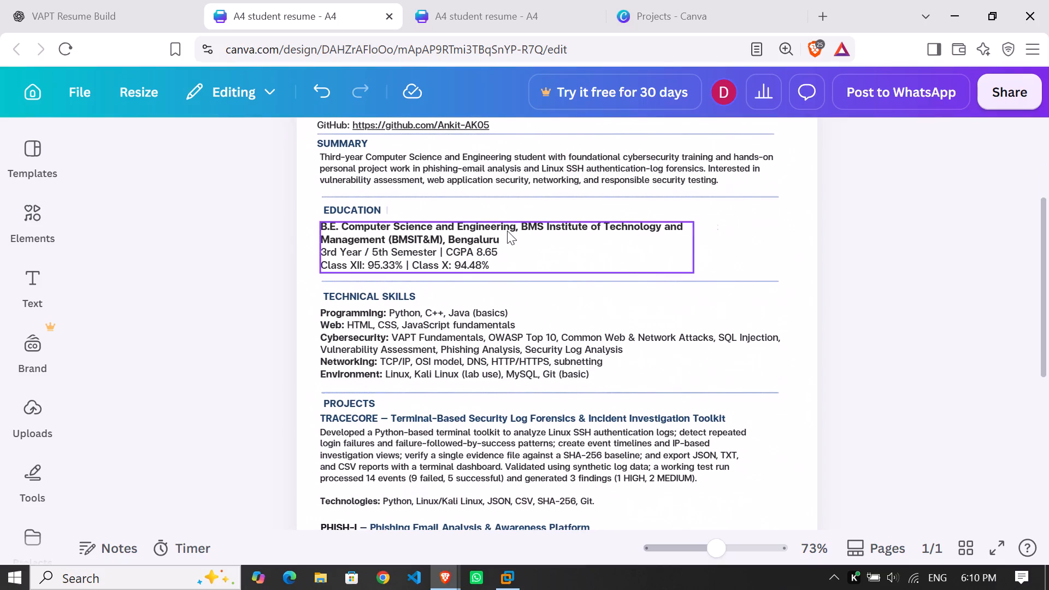
left_click(521, 228)
left_click(521, 228)
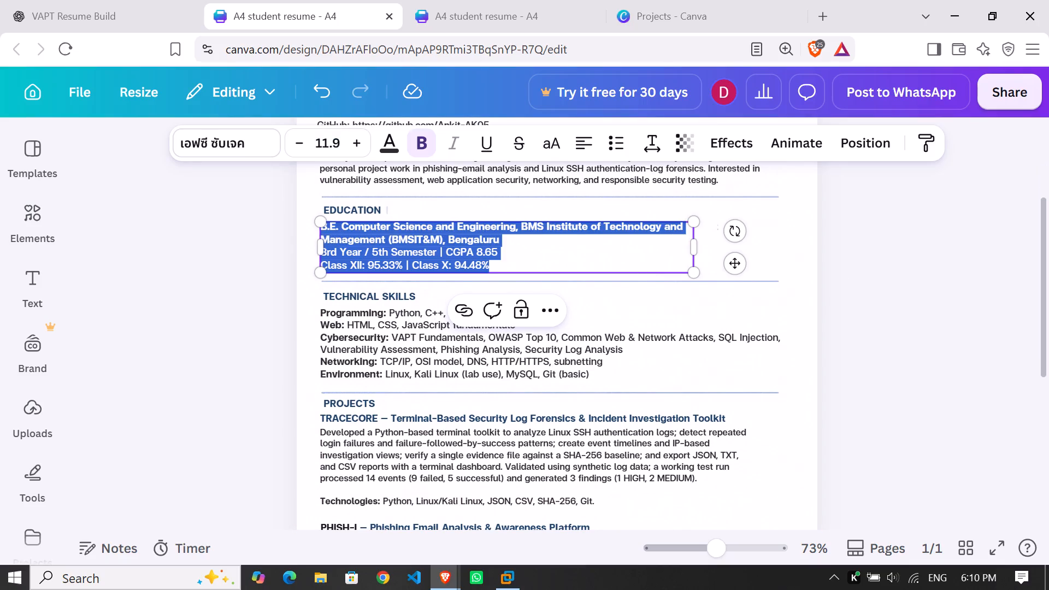
left_click(521, 228)
key("Return")
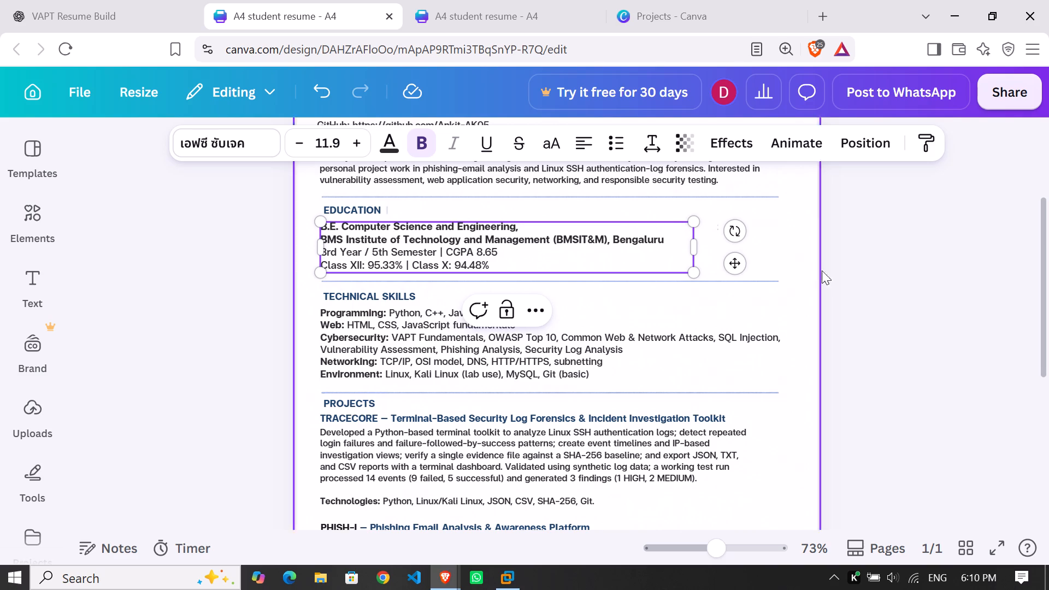
left_click(874, 281)
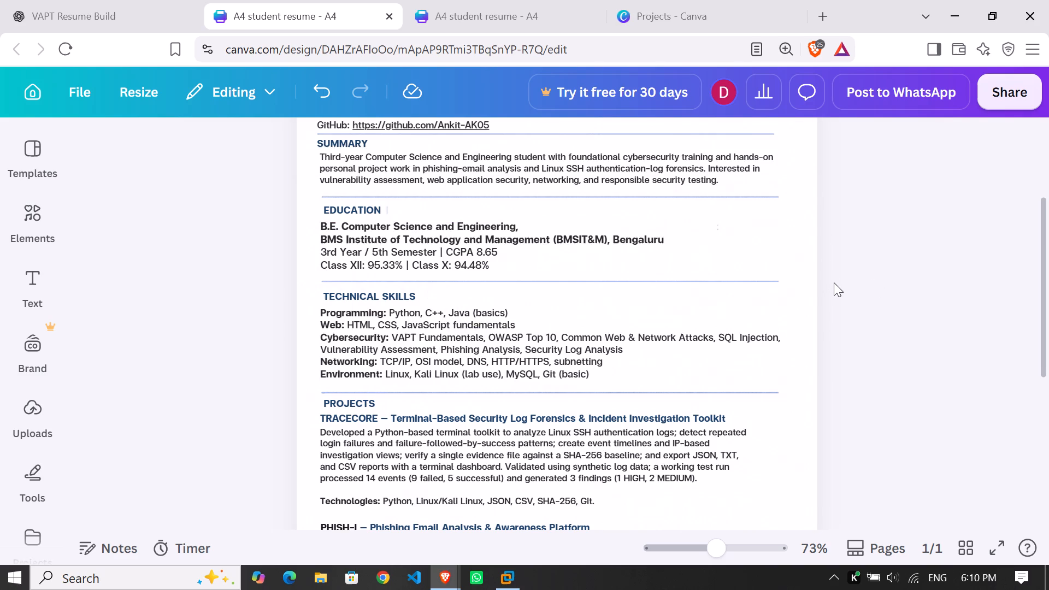
Read through the resume's remaining sections down to Languages and save the design.
scroll(834, 282, "down", 1)
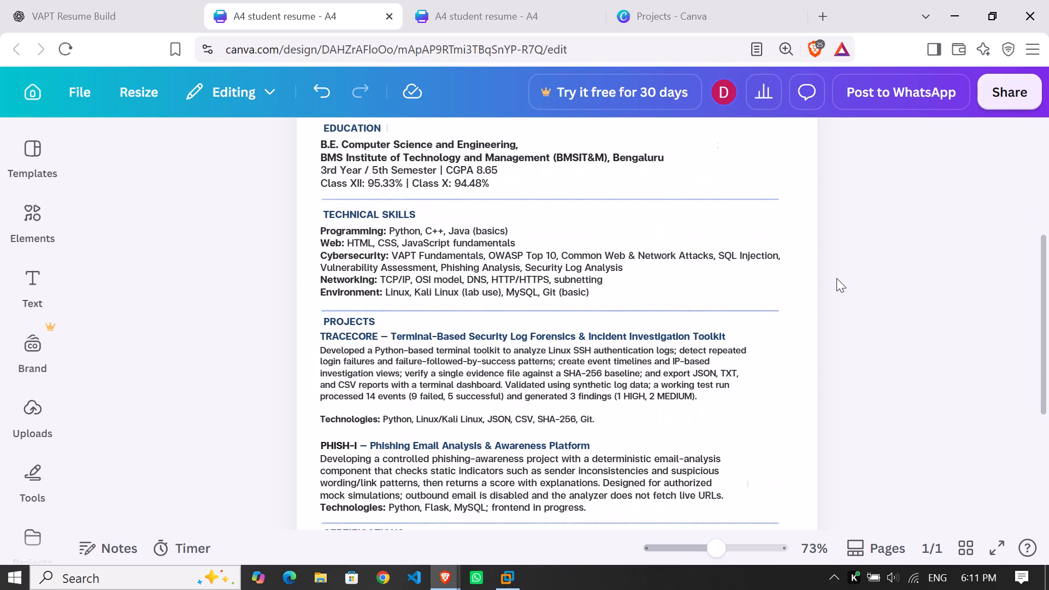
scroll(836, 278, "down", 1)
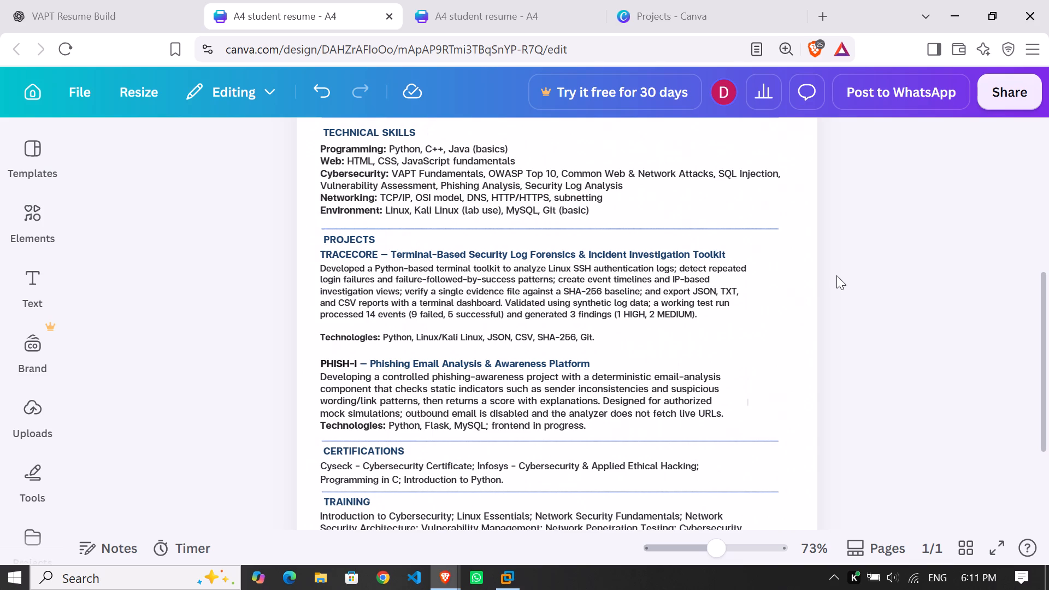
scroll(836, 275, "down", 1)
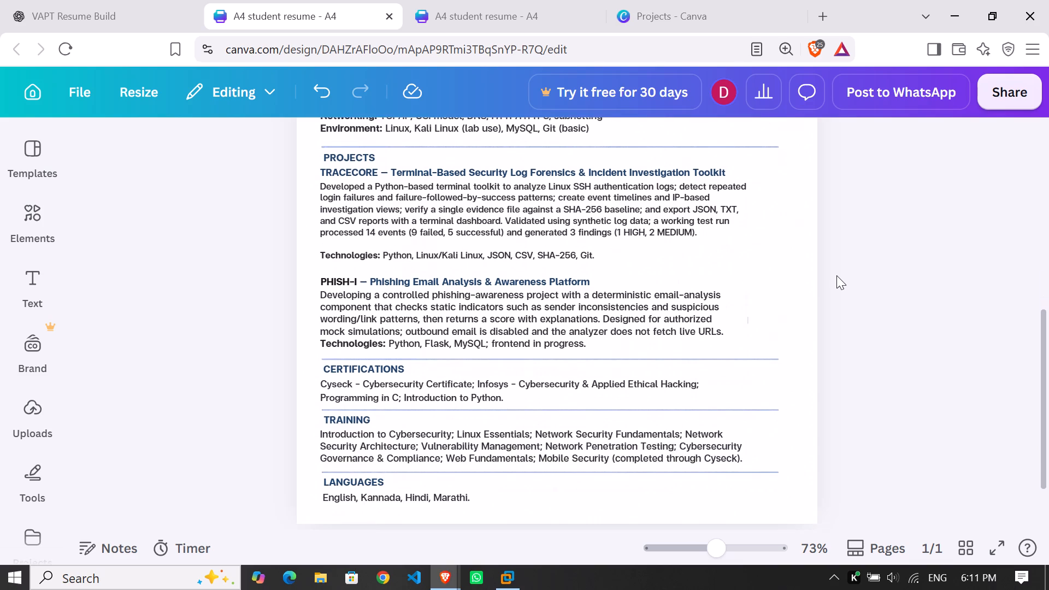
scroll(836, 275, "down", 1)
scroll(836, 275, "up", 1)
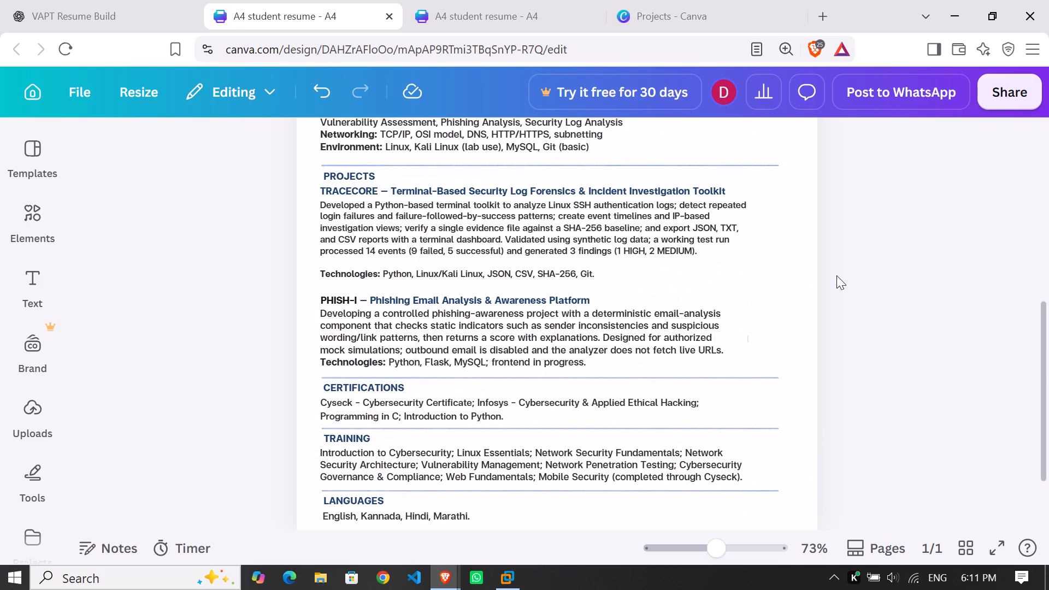
scroll(836, 276, "down", 1)
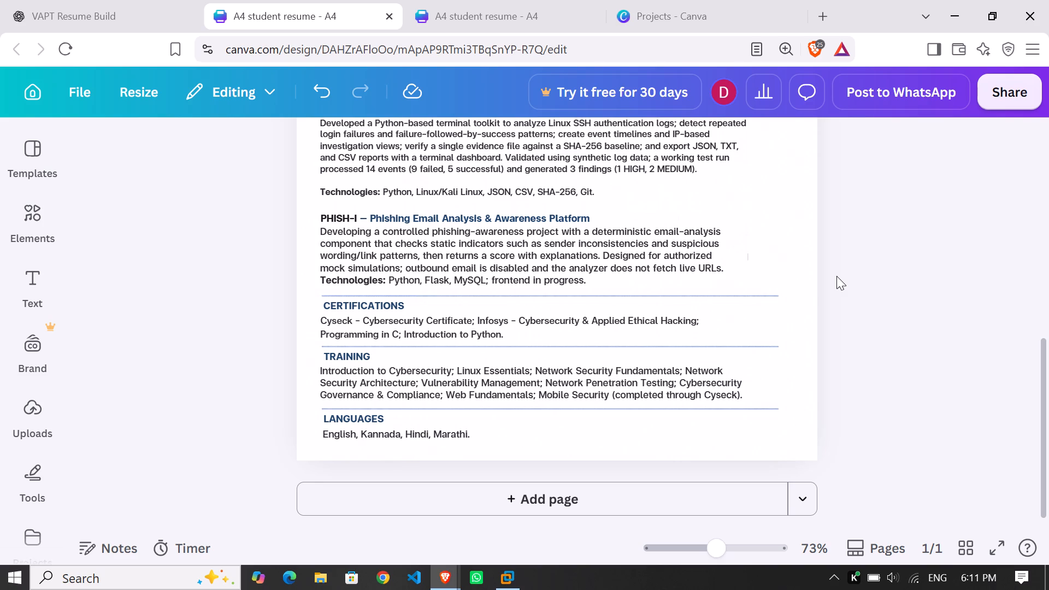
key("ctrl+s")
key("ctrl+s")
key("ctrl+s")
key("ctrl+s")
key("ctrl+s")
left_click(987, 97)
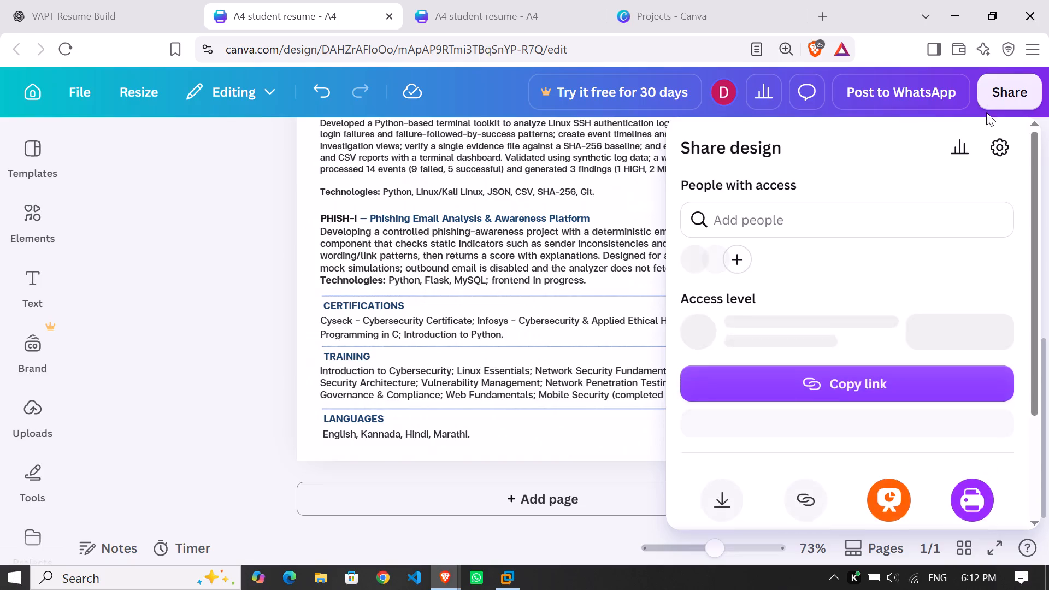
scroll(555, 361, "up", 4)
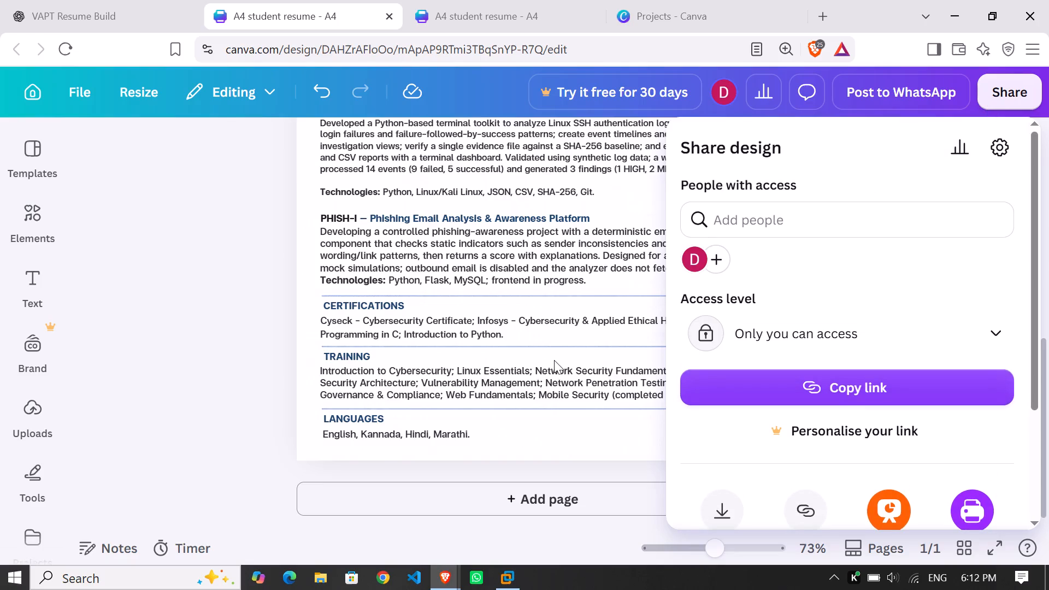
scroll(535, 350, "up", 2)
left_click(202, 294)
Download the resume as a Digital-preset PDF and save it in the AK Project folder as Ankit_VAPT.
scroll(222, 297, "up", 1)
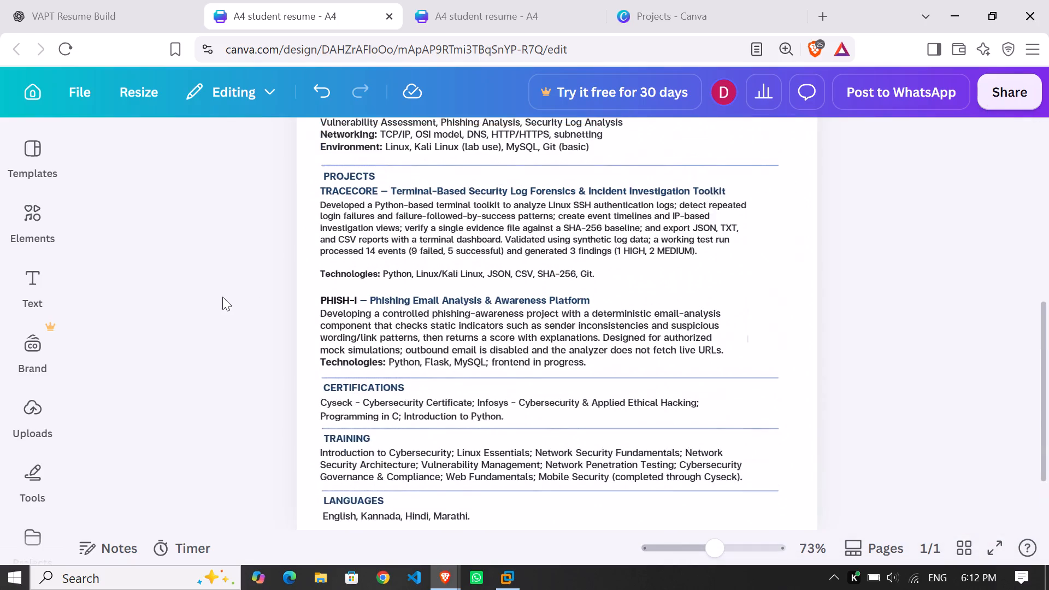
scroll(222, 297, "up", 5)
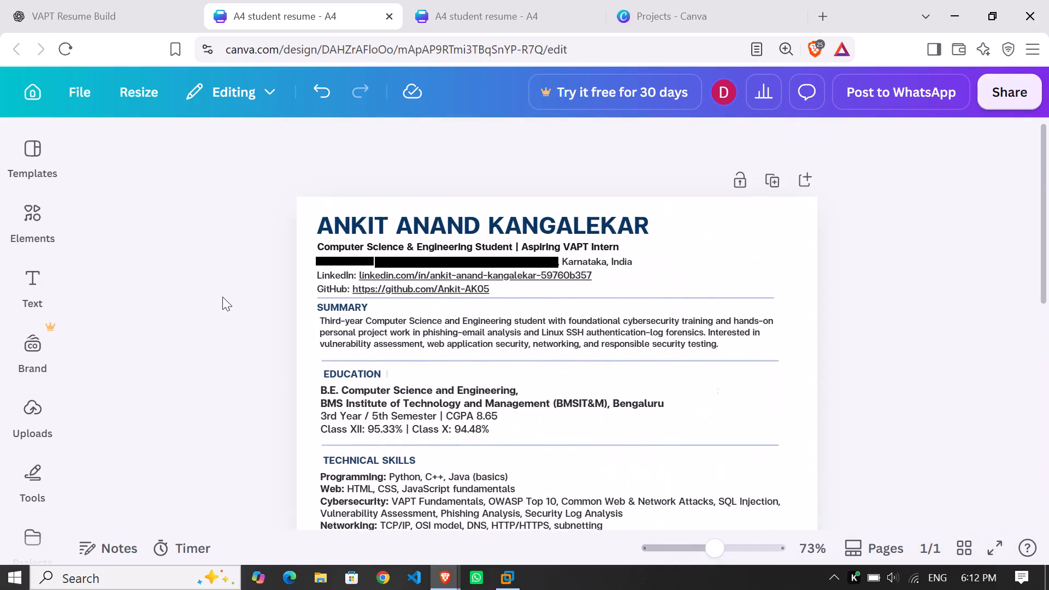
scroll(222, 297, "down", 1)
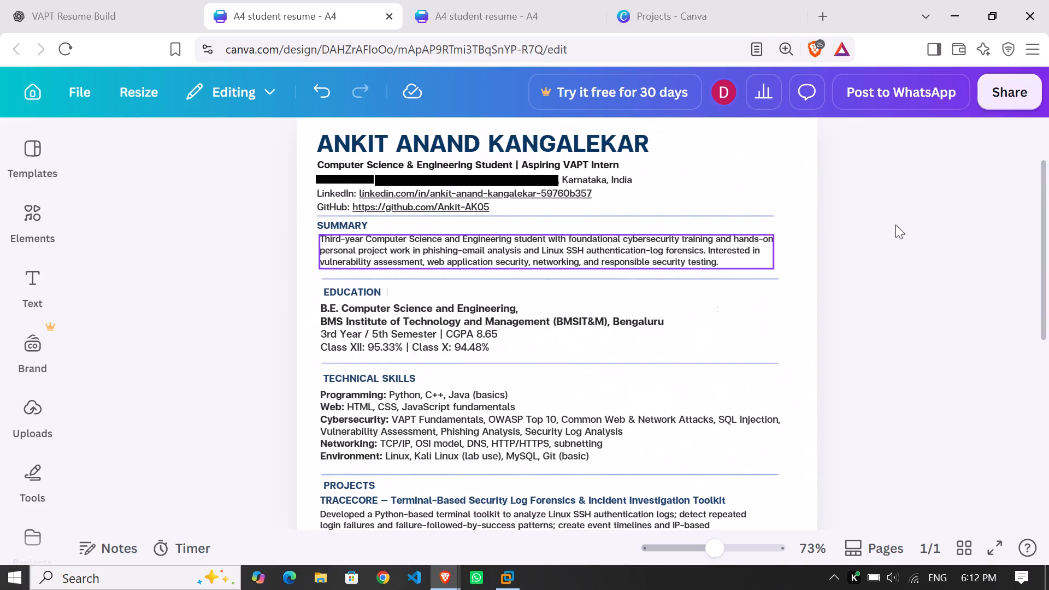
left_click(996, 95)
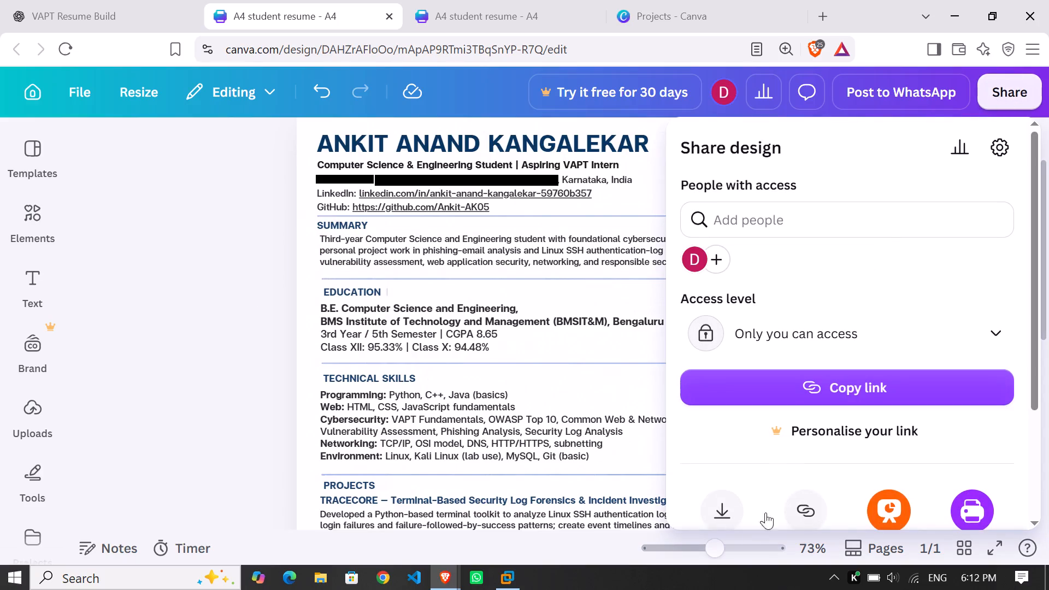
left_click(726, 515)
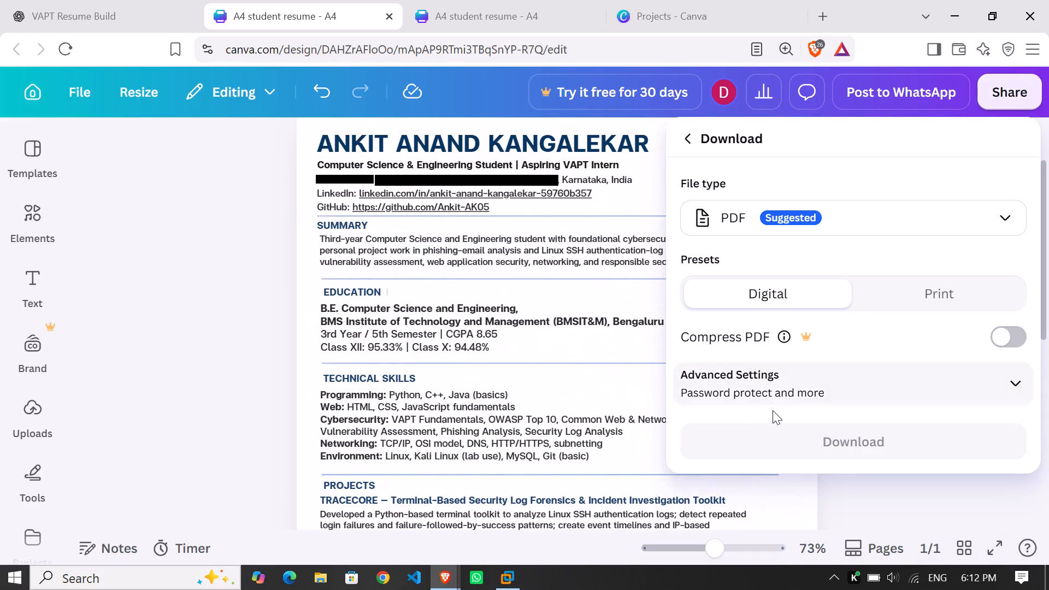
left_click(773, 428)
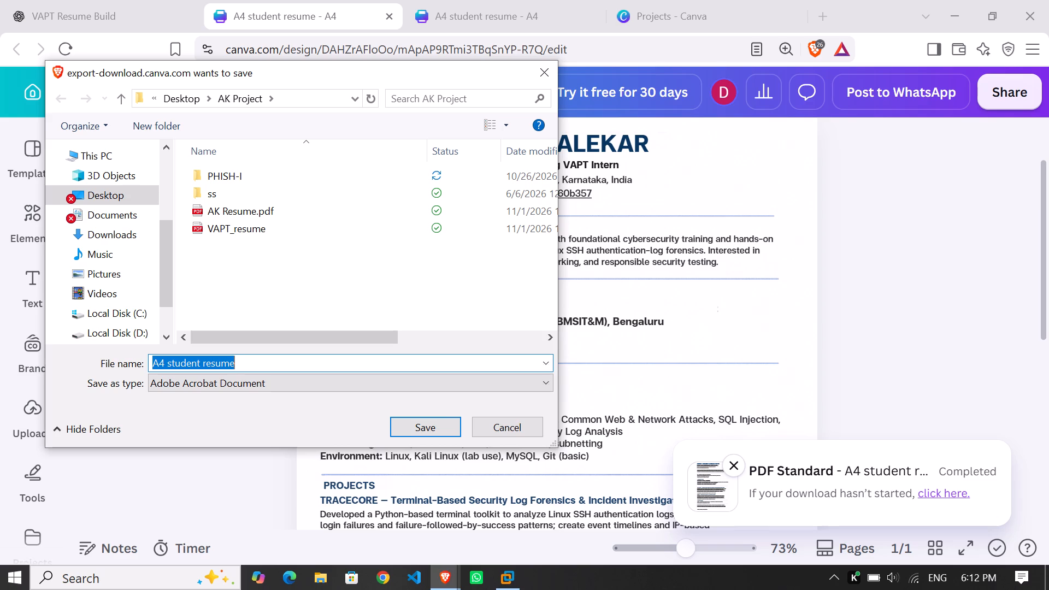
type("Ankit_")
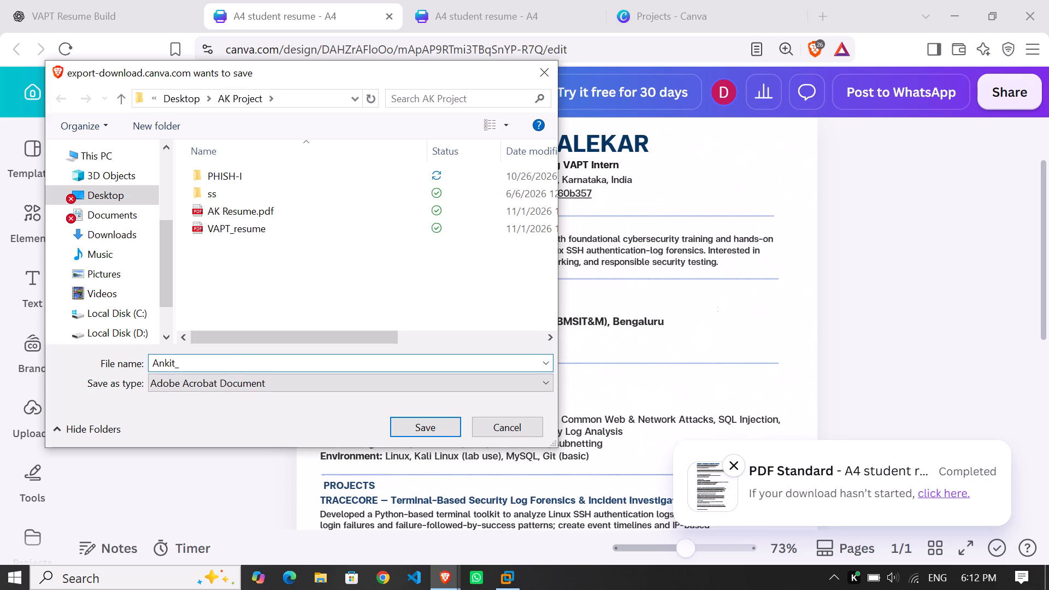
type("VAPT")
key("Return")
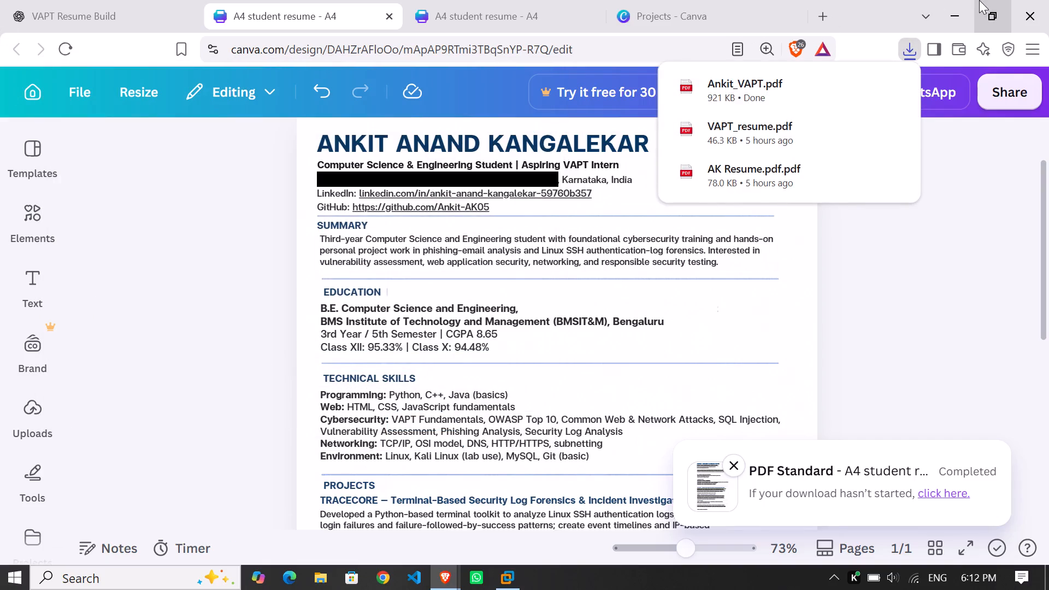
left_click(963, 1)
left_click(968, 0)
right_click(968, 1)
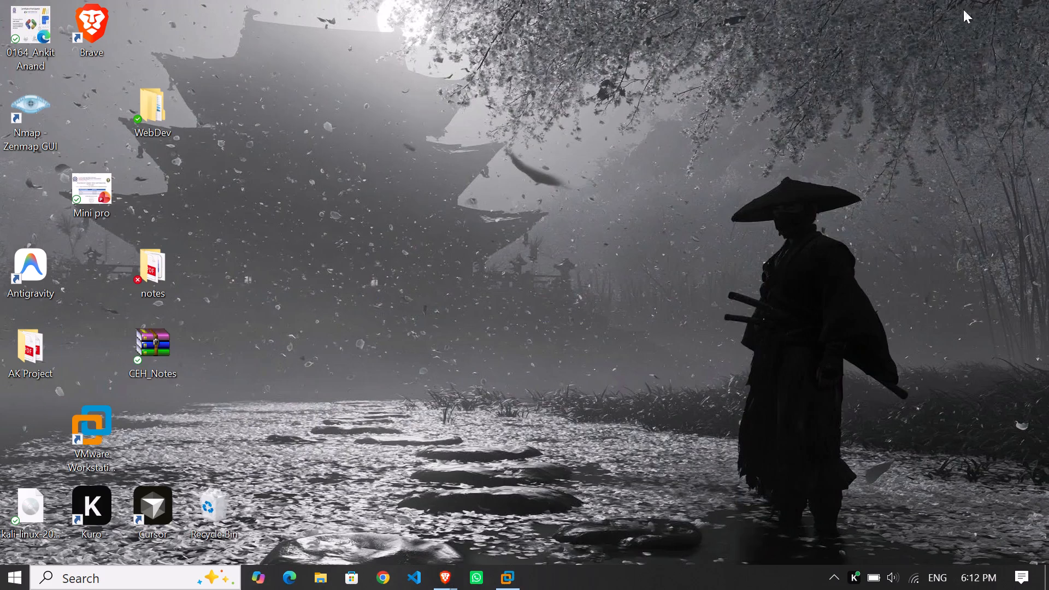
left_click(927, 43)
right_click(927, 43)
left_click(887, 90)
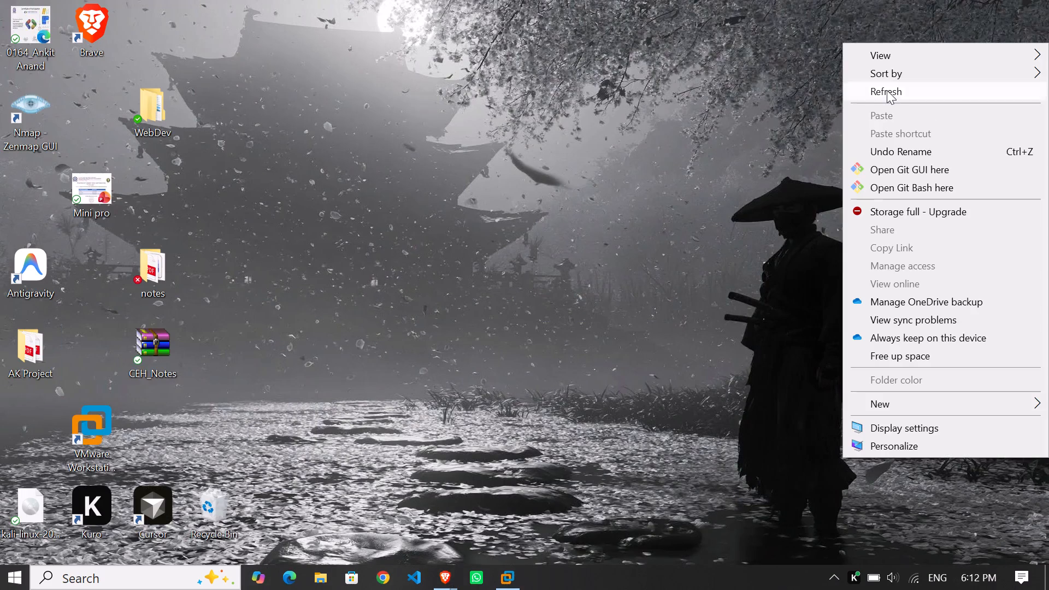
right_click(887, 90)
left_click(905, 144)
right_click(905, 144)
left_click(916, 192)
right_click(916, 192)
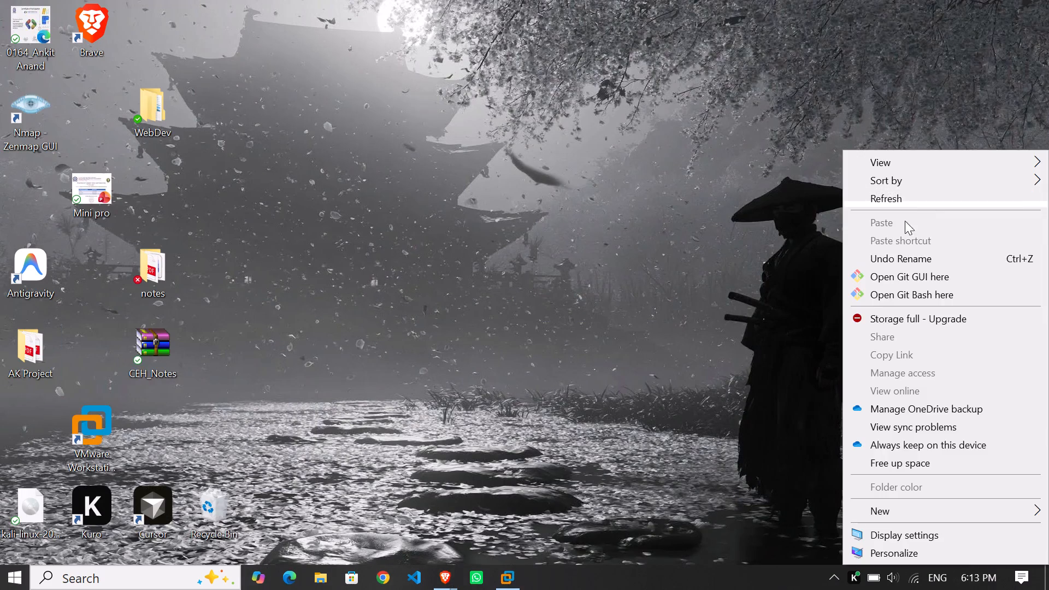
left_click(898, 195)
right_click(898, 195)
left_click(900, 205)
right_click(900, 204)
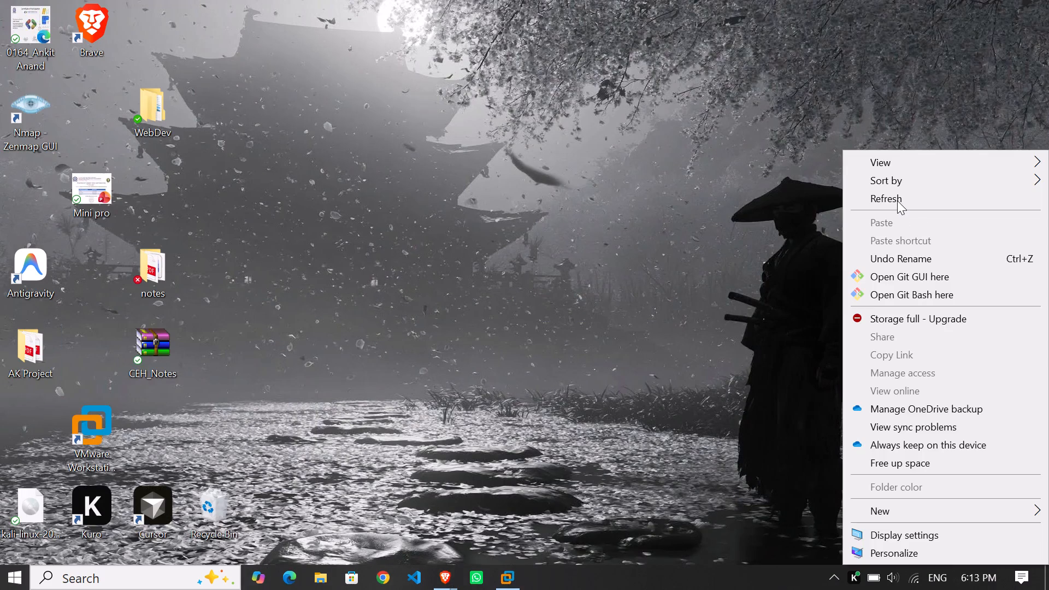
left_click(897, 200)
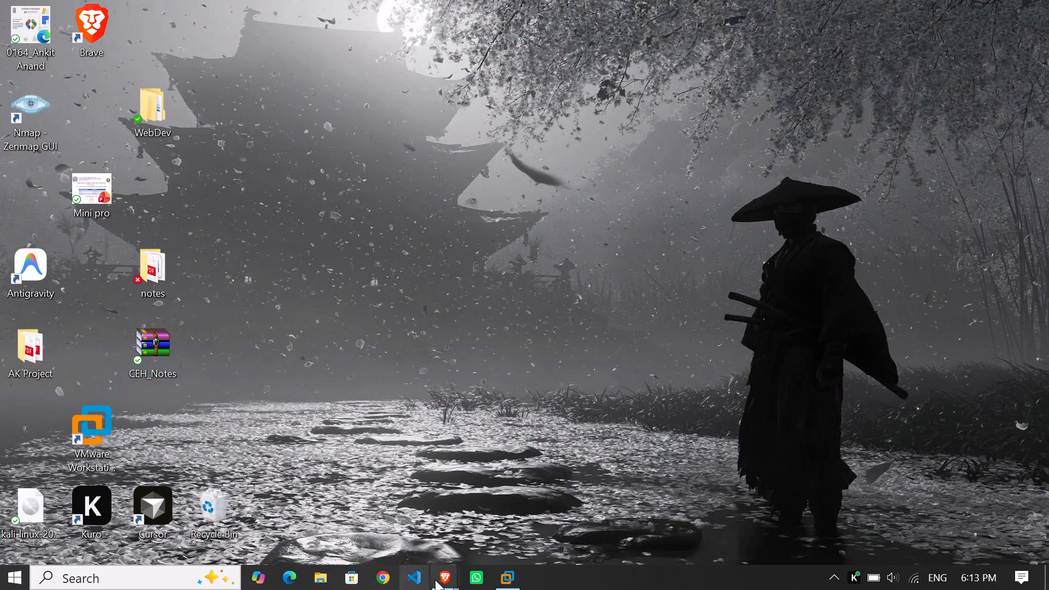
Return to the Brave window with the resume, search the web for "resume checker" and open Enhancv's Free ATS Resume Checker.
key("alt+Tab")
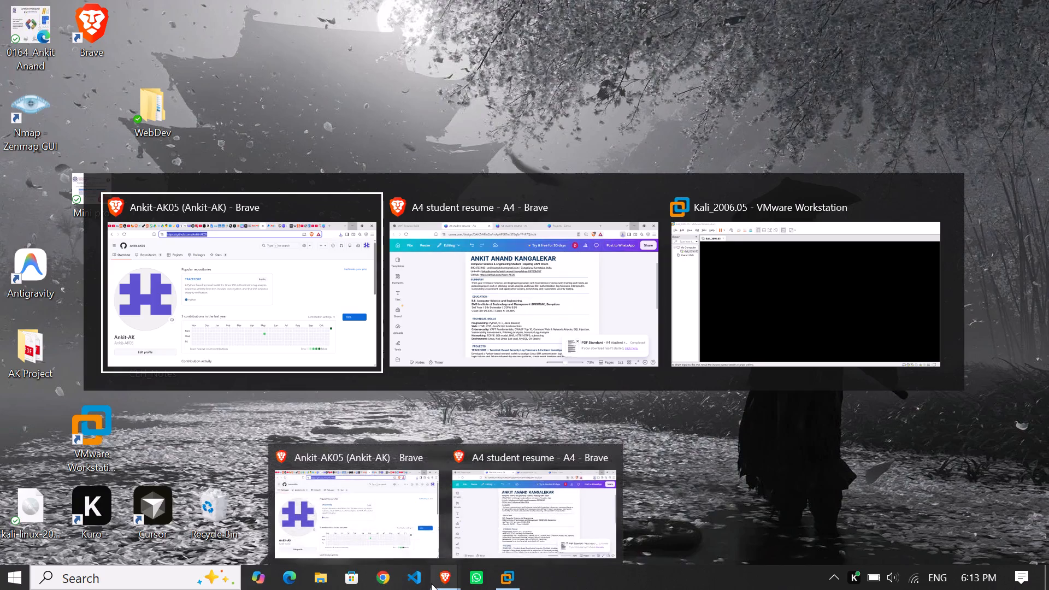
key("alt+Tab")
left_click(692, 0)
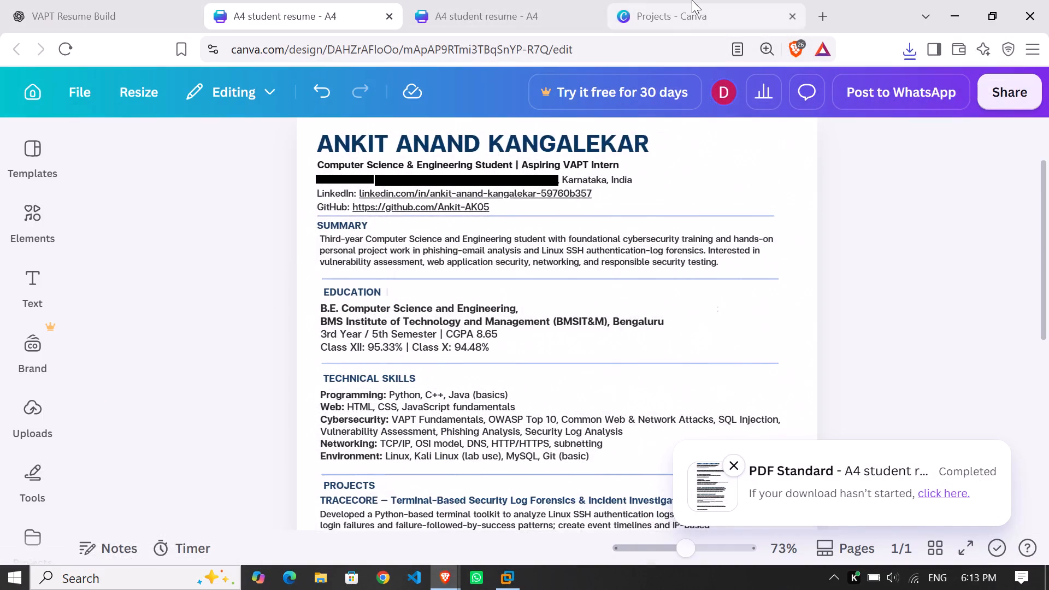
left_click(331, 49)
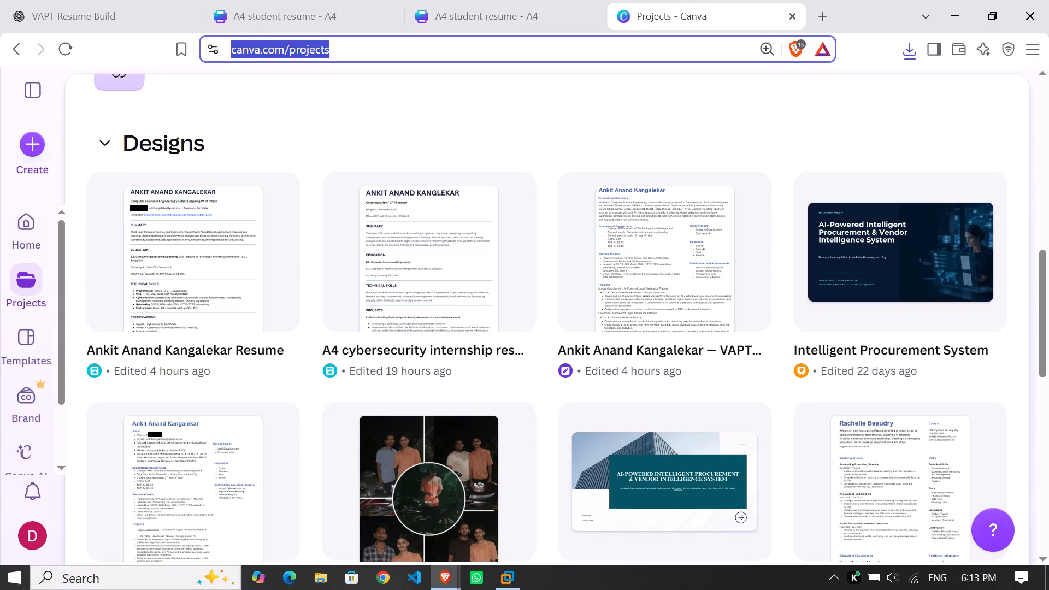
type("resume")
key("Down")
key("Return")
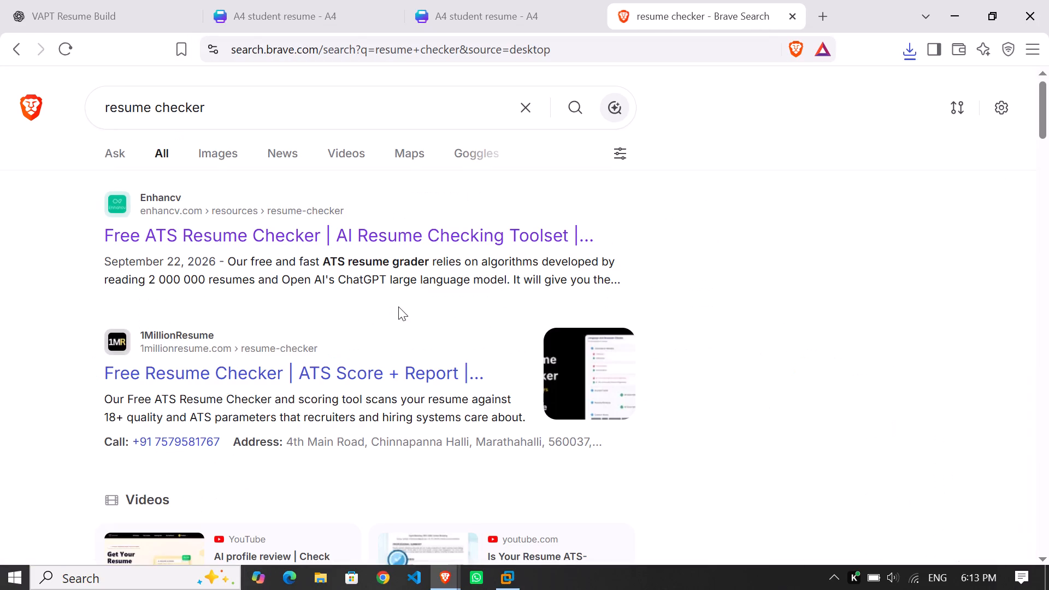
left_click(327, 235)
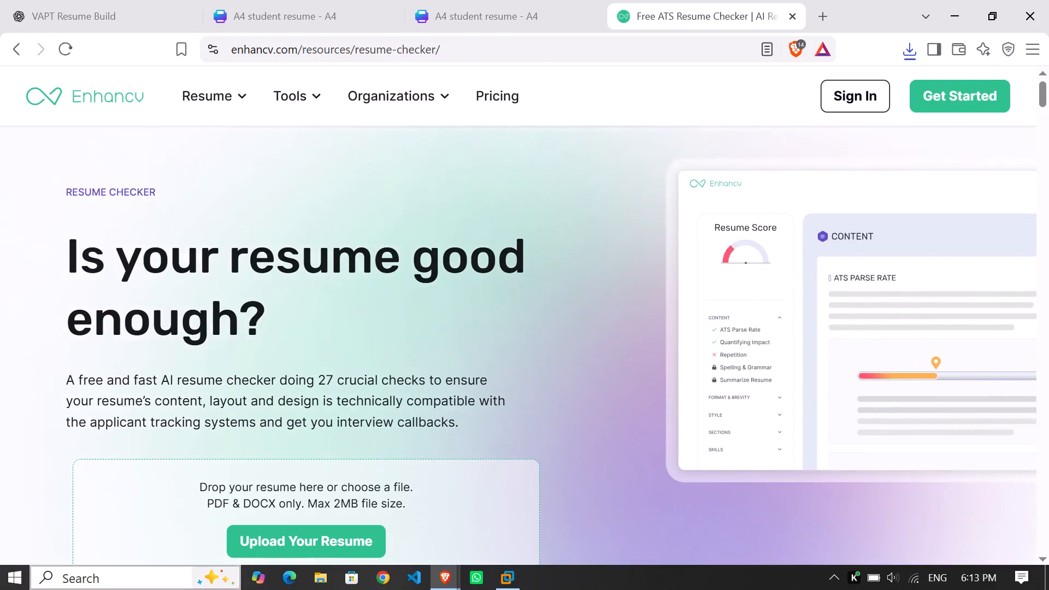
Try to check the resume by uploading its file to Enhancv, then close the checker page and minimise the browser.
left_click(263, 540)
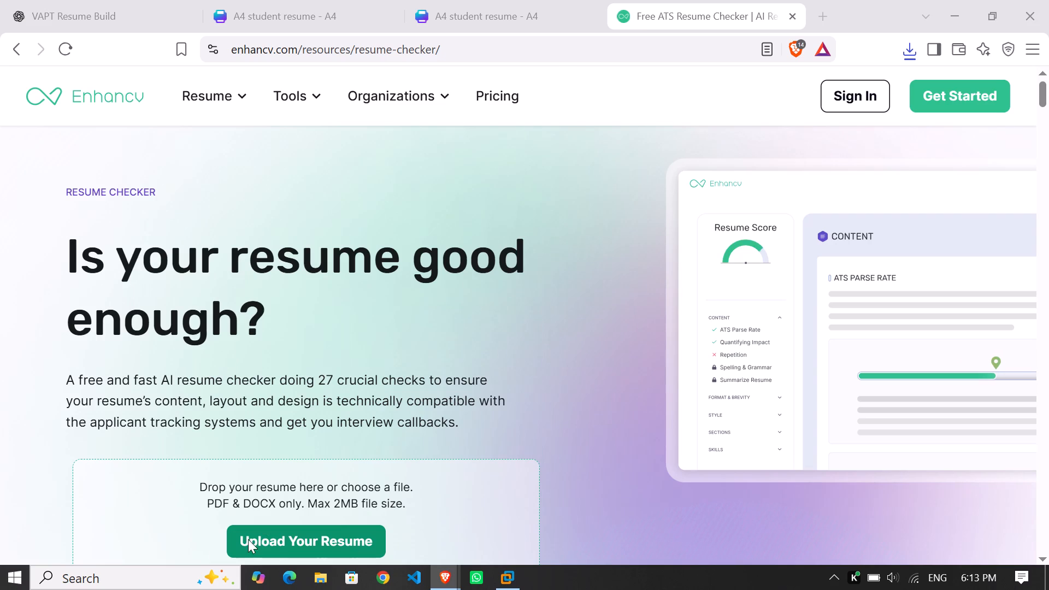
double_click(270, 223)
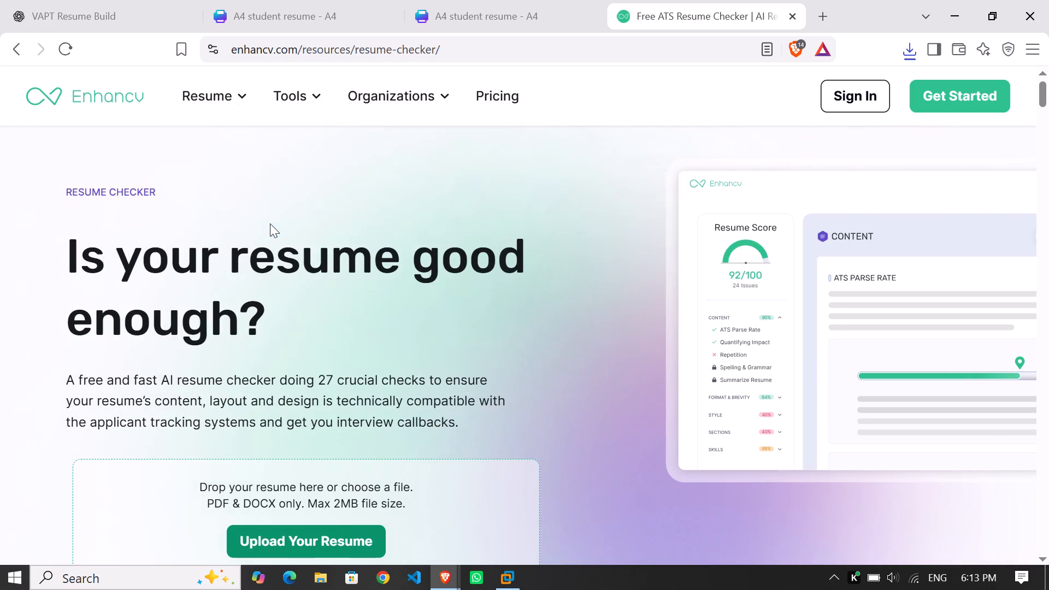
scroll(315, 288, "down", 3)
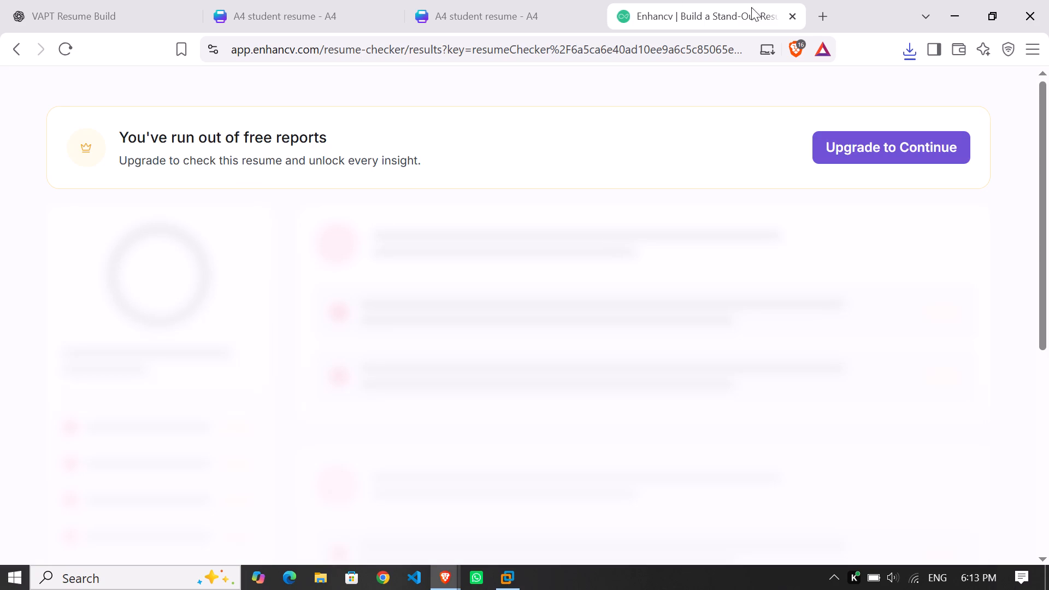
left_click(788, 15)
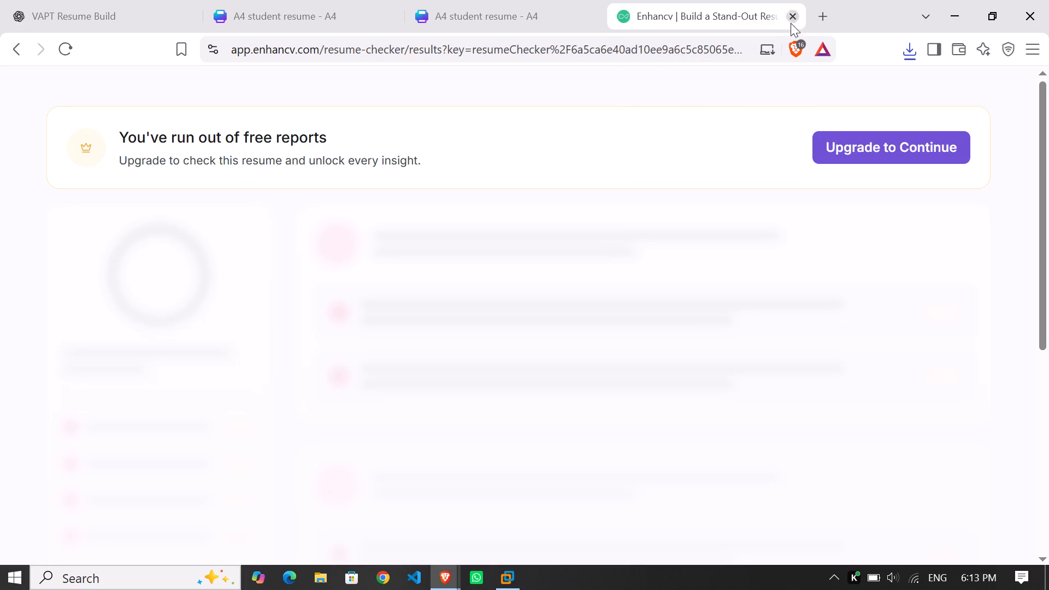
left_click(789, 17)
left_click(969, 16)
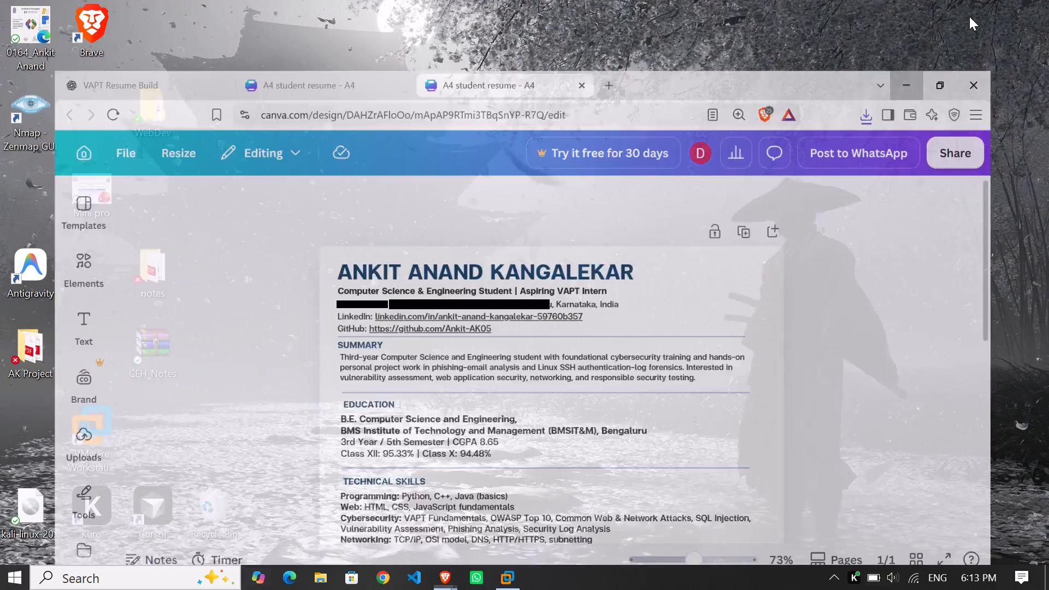
Switch to Microsoft Edge, search for "resume cheker" and open Enhancv's Free ATS Resume Checker from the results.
left_click(288, 578)
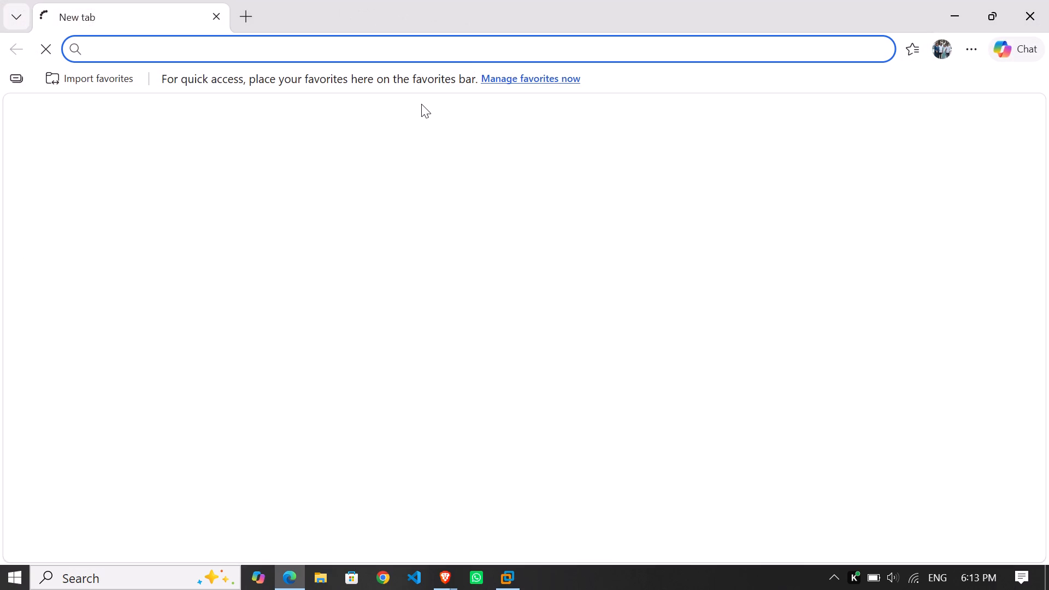
type("resume")
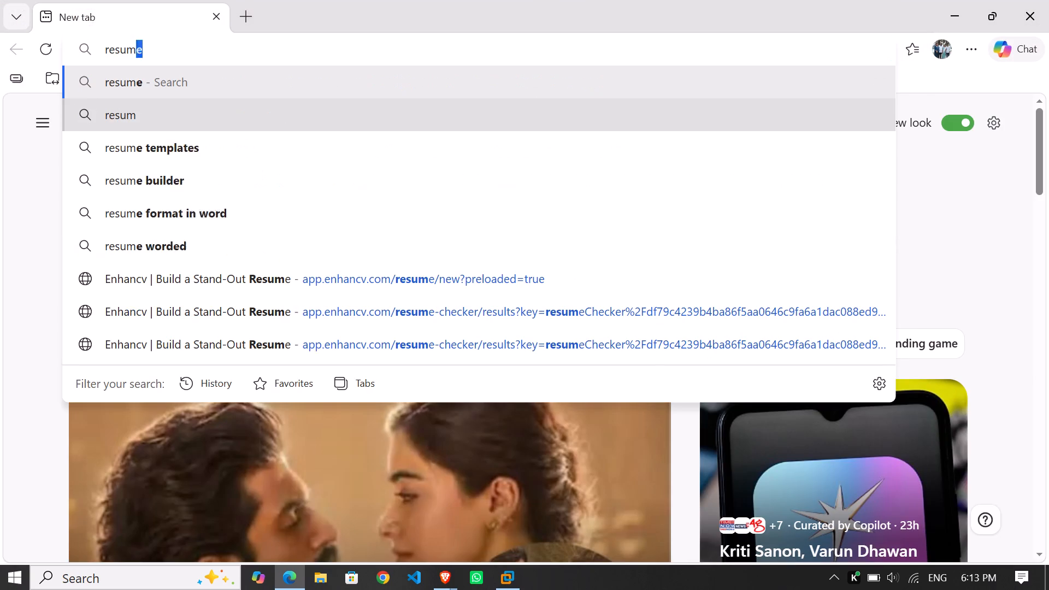
key("space")
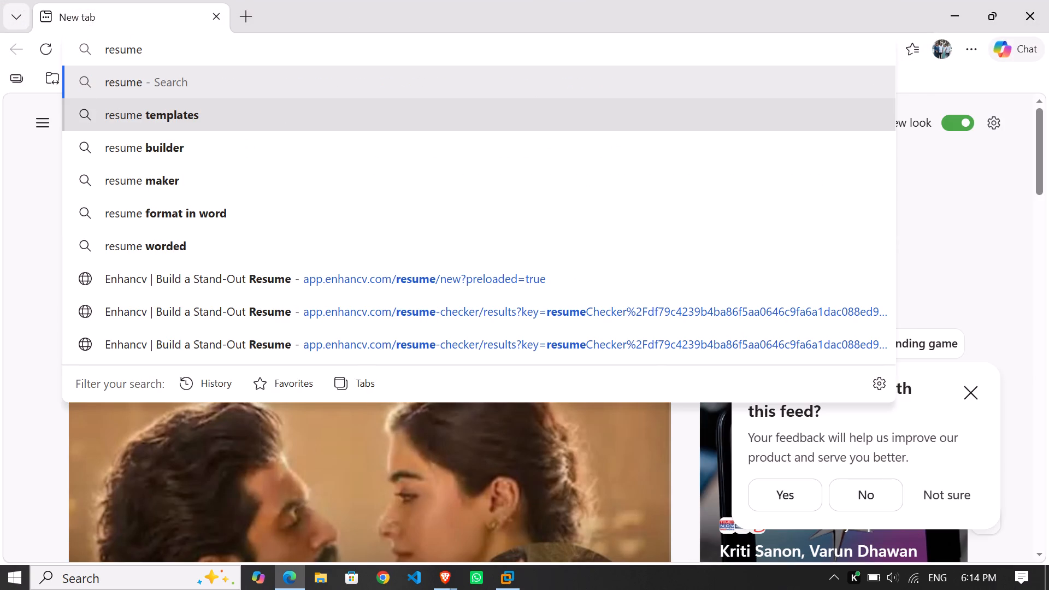
type("cheker")
key("Return")
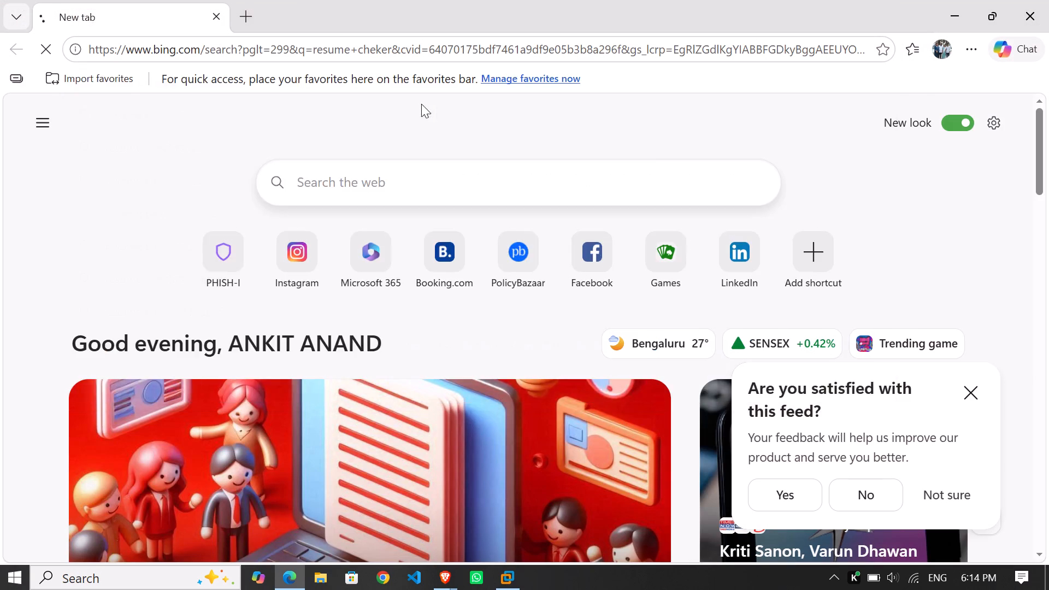
scroll(193, 332, "down", 1)
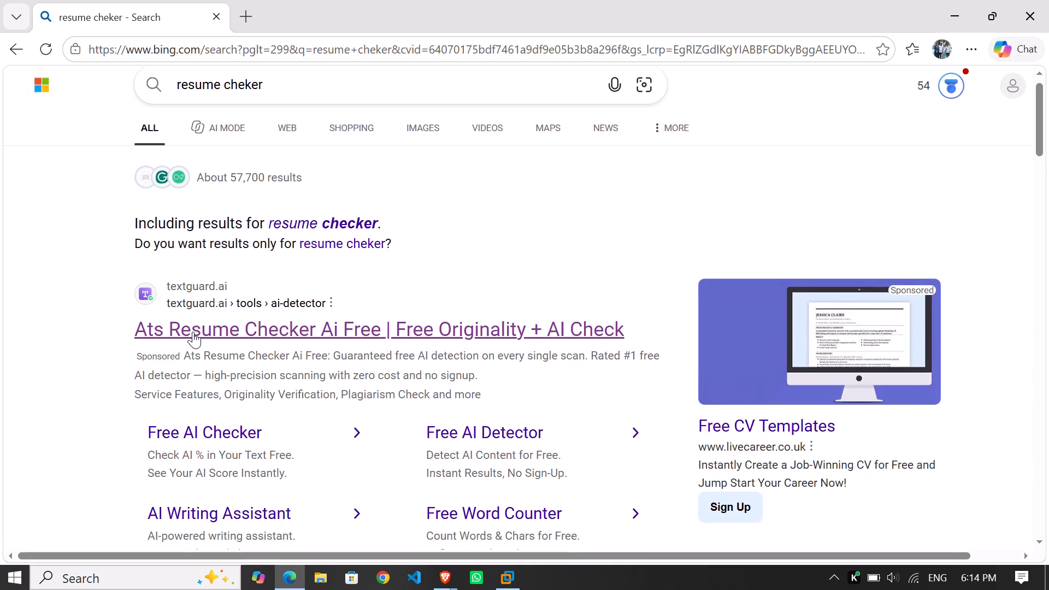
scroll(193, 332, "down", 11)
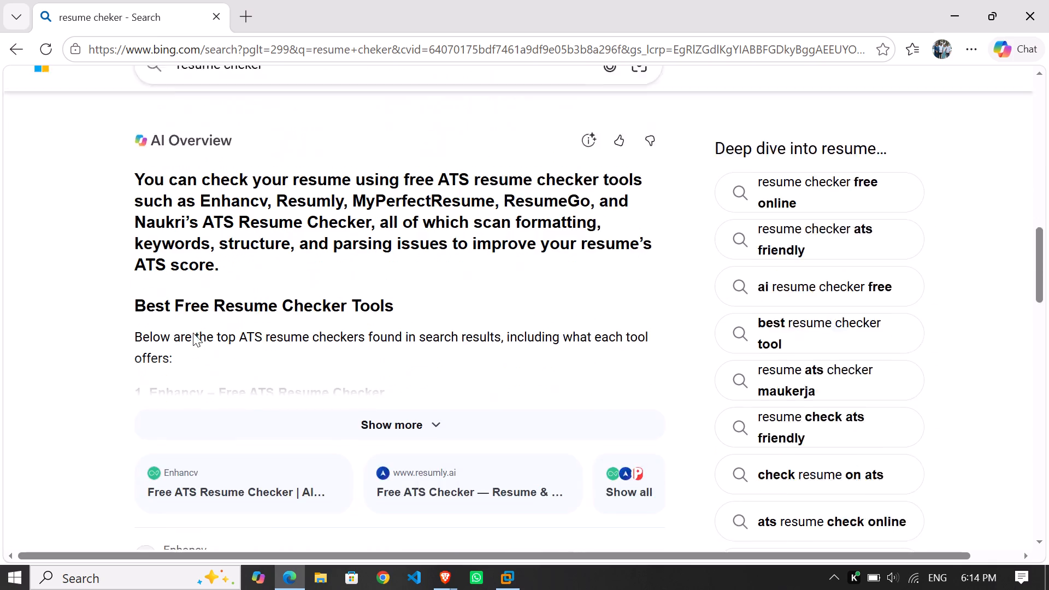
scroll(193, 333, "down", 3)
left_click(197, 315)
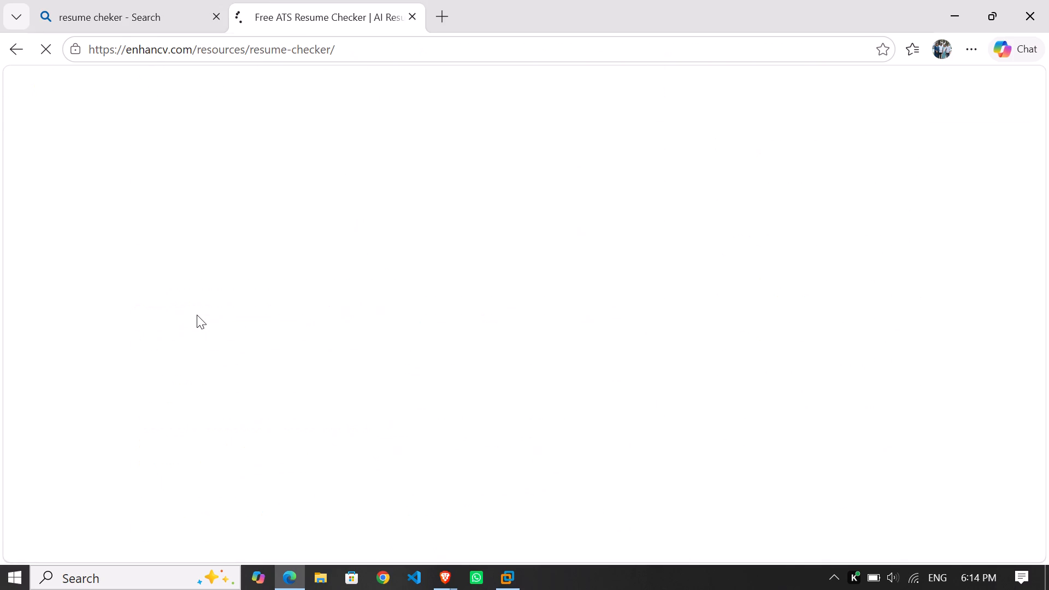
Upload Ankit_VAPT from the AK Project folder on the Desktop to Enhancv's checker for an ATS report.
left_click(281, 530)
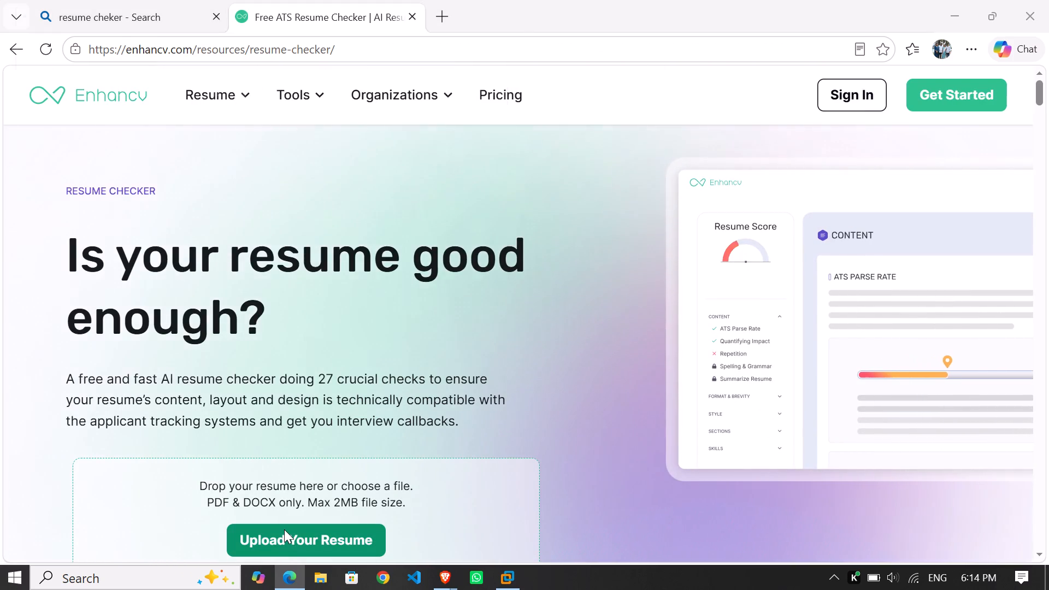
left_click(75, 134)
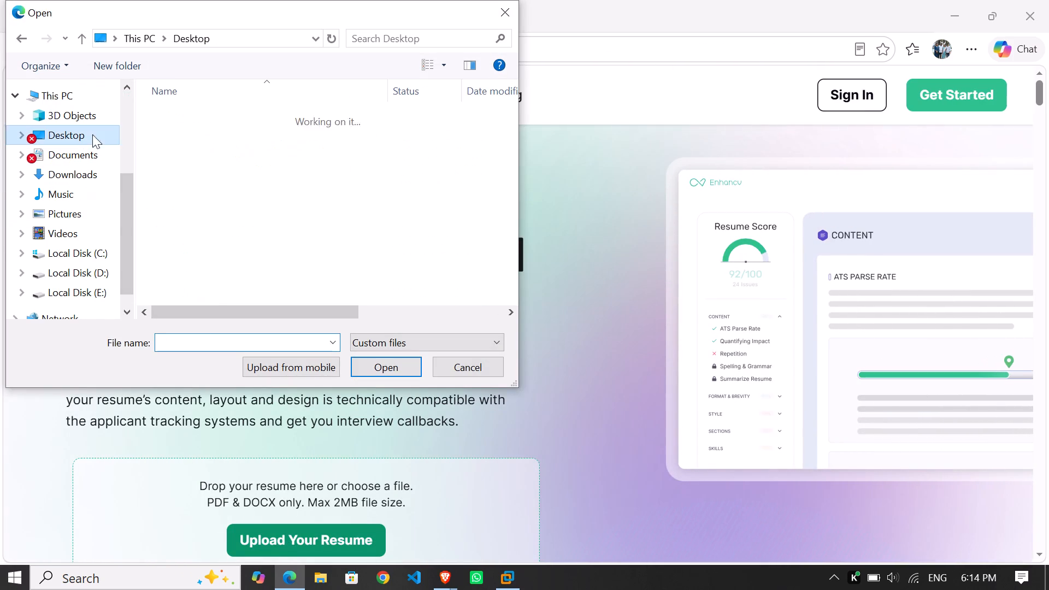
double_click(184, 117)
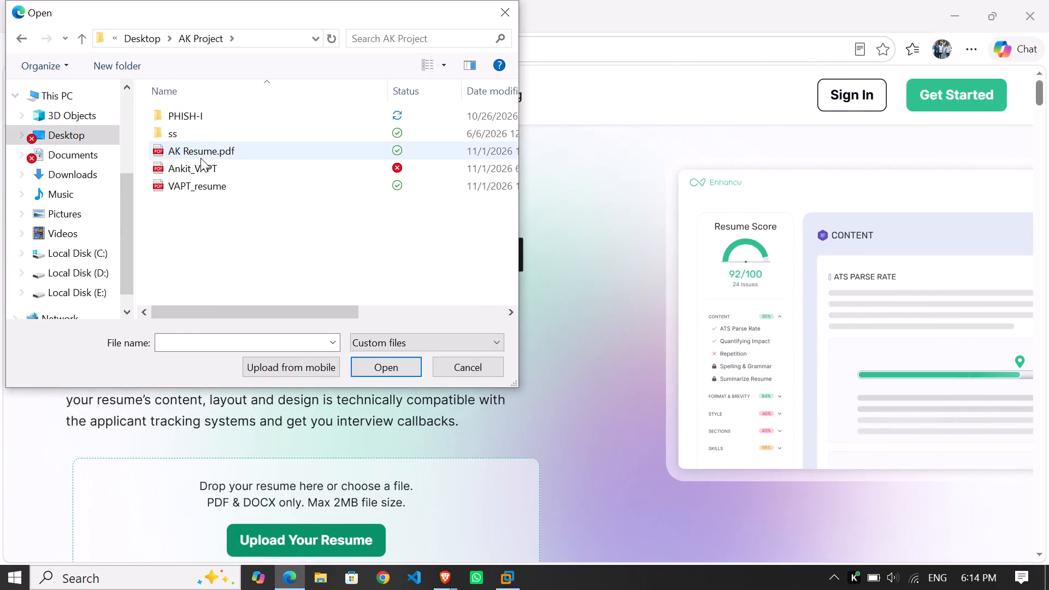
double_click(197, 170)
scroll(405, 340, "down", 4)
scroll(534, 363, "up", 1)
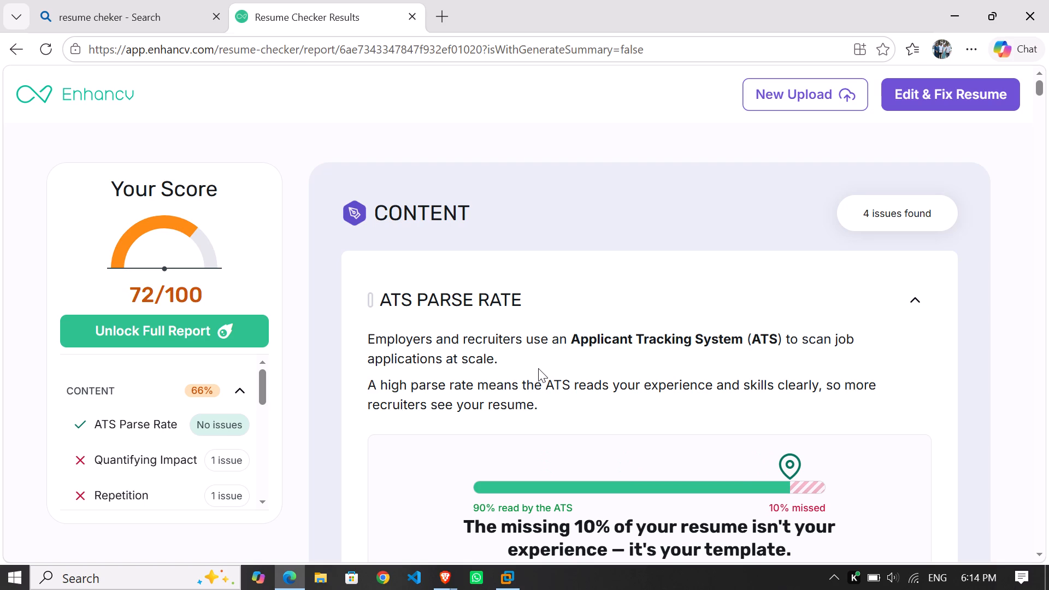
Examine the Quantifying Impact section of the Enhancv report, including its flagged entry, bullet-rewriting suggestions and FAQs.
scroll(538, 368, "up", 1)
scroll(538, 368, "down", 1)
left_click(238, 387)
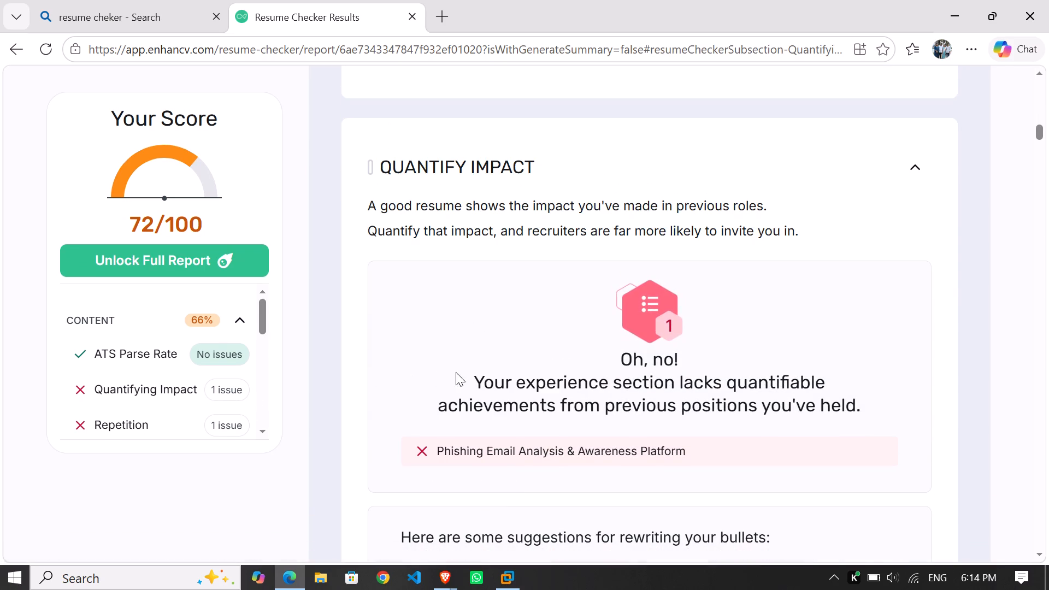
left_click_drag(463, 372, 833, 382)
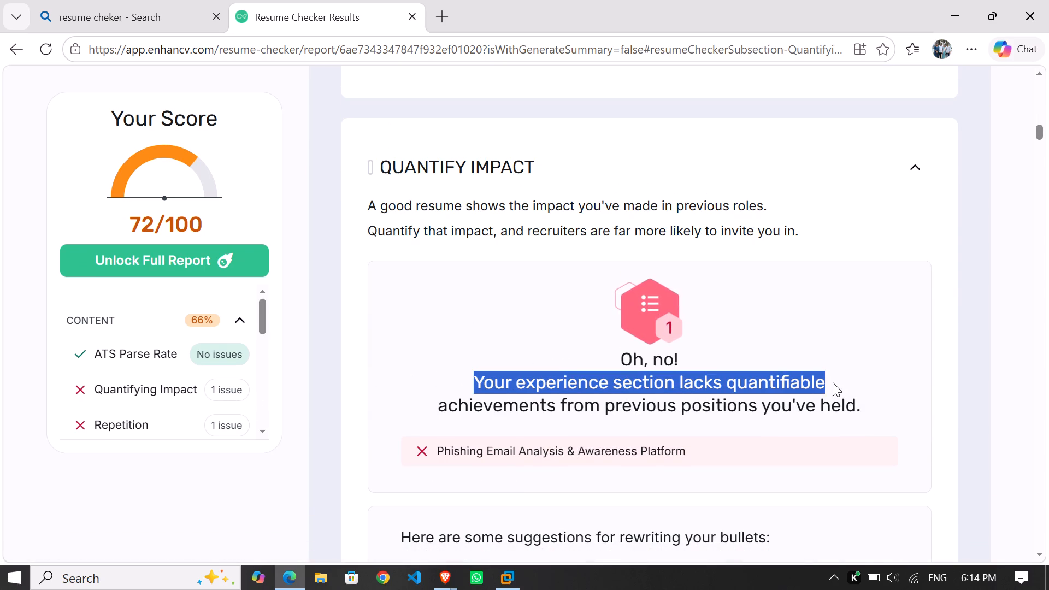
left_click_drag(833, 382, 869, 404)
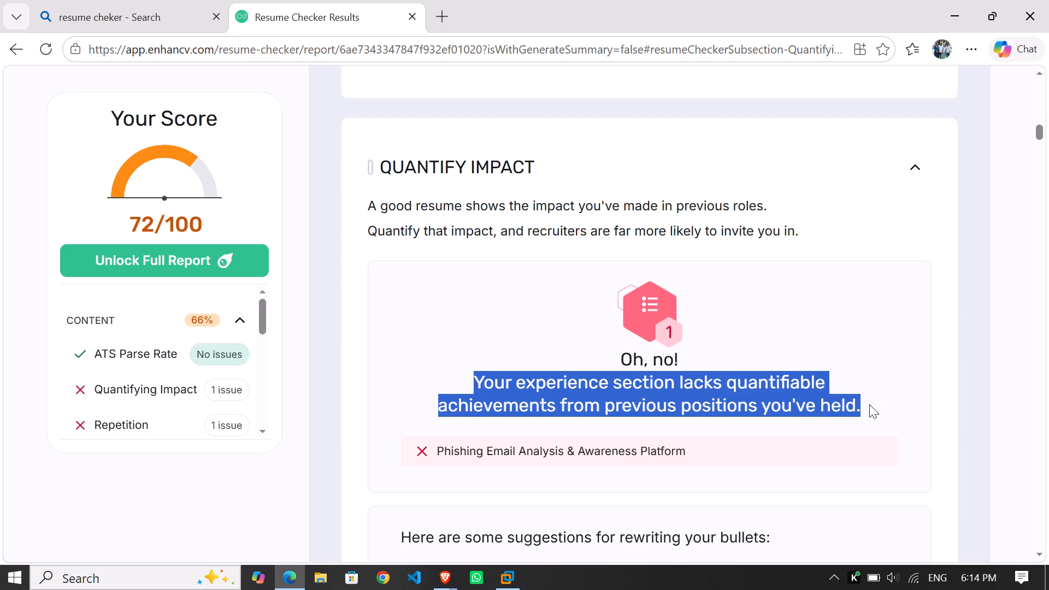
left_click_drag(869, 404, 882, 408)
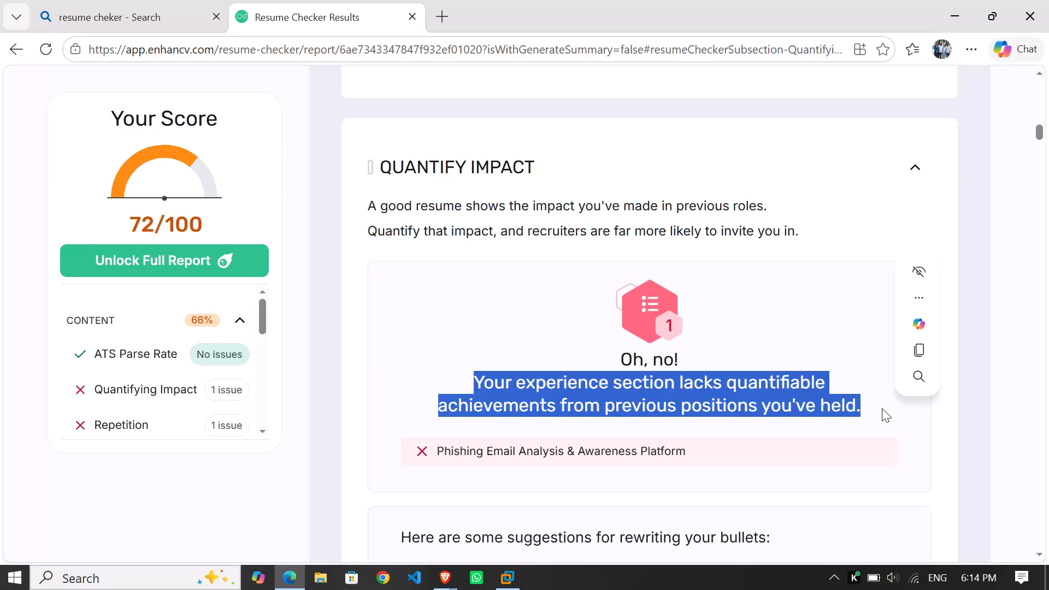
left_click(882, 408)
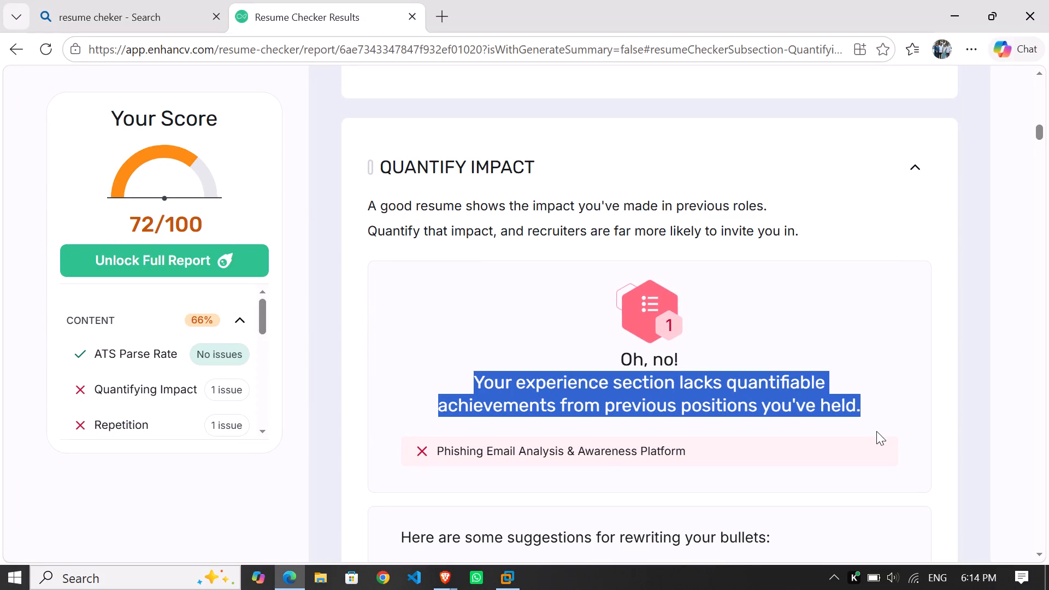
scroll(874, 430, "down", 3)
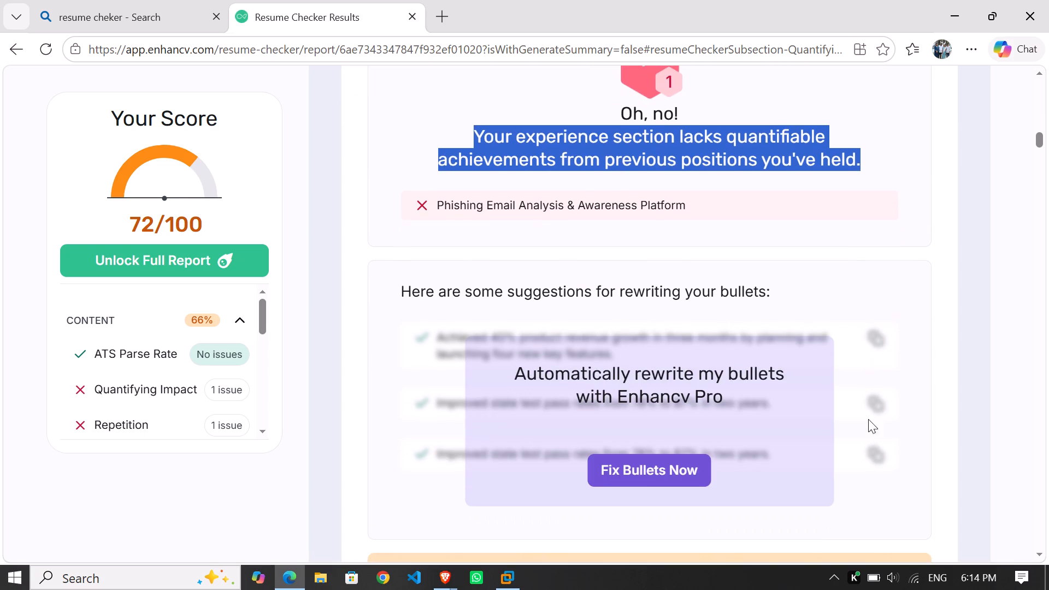
scroll(867, 411, "down", 7)
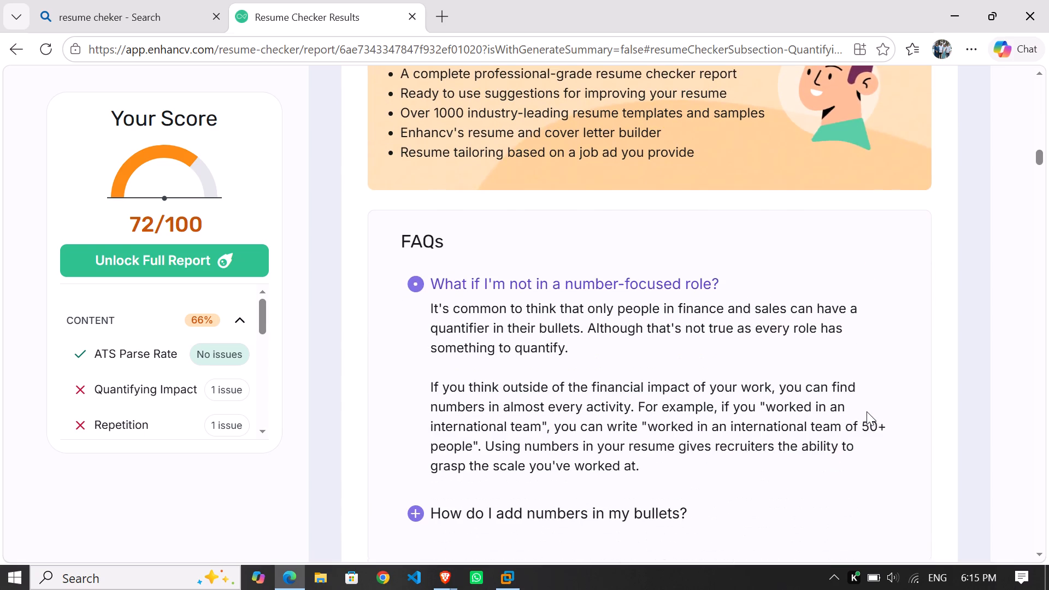
Check the report's Repetition section for overused words and suggested replacements, and return to the Enhancv-template preview of the resume.
left_click(204, 426)
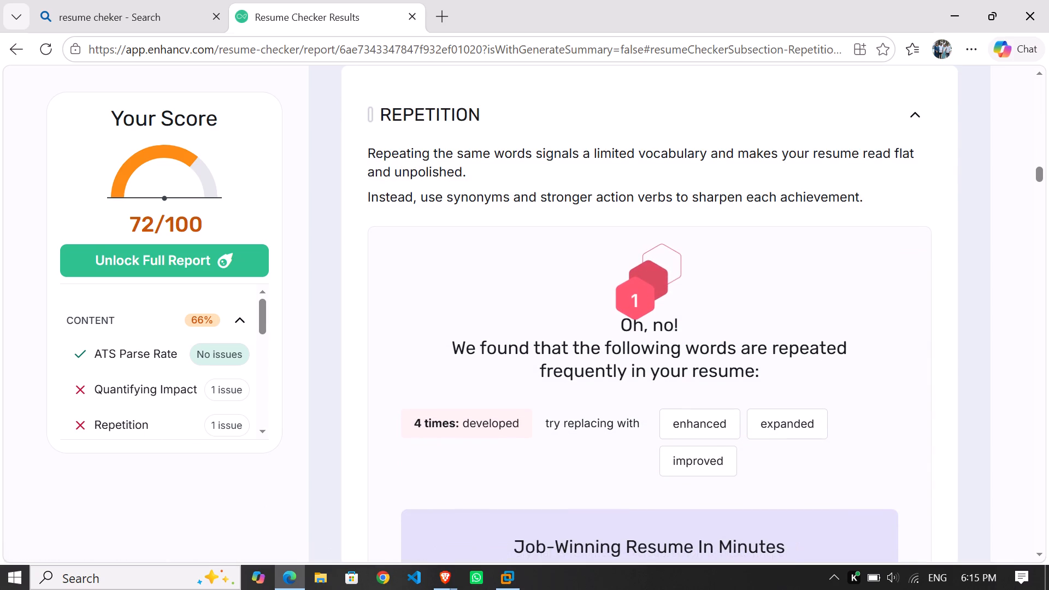
scroll(553, 424, "down", 1)
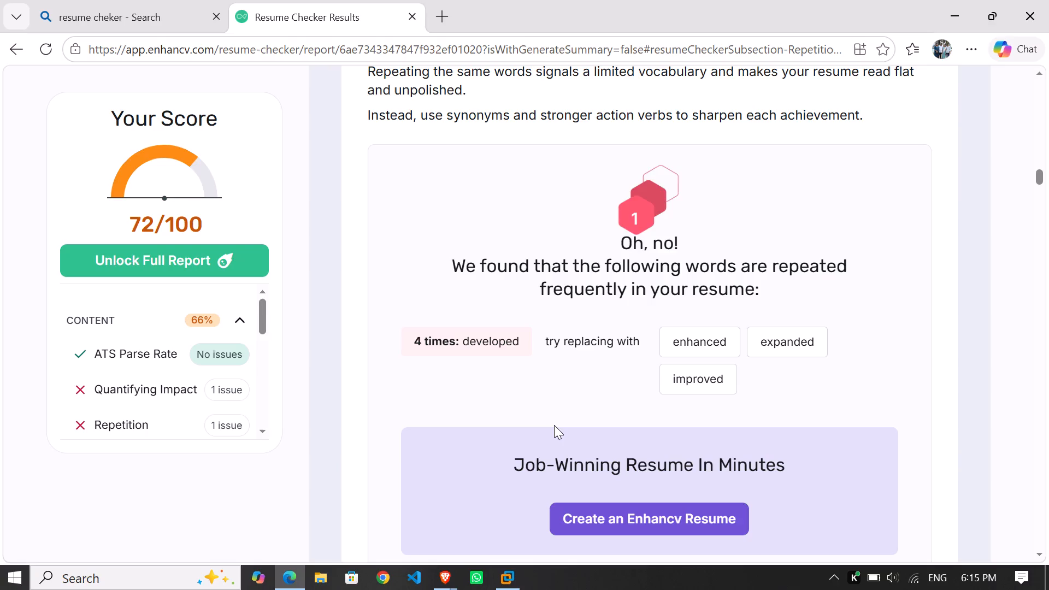
scroll(554, 425, "up", 16)
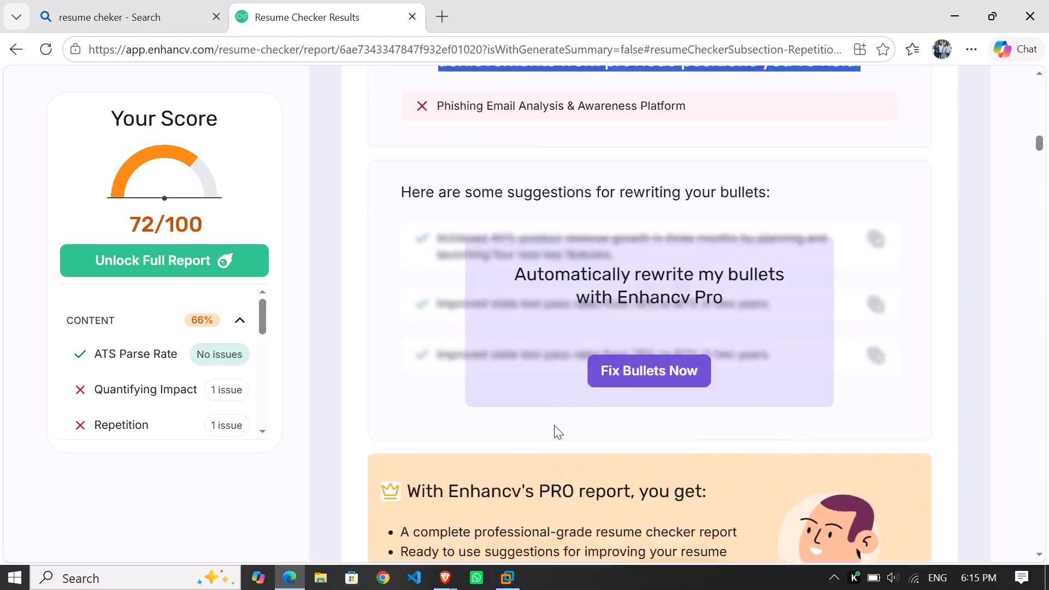
scroll(554, 425, "up", 16)
scroll(555, 426, "down", 4)
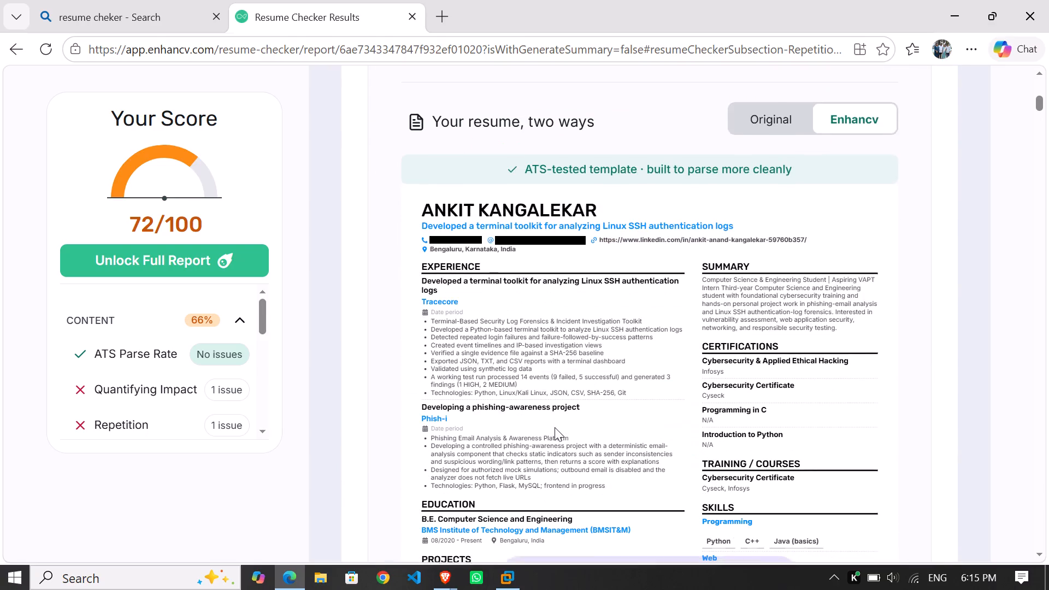
Open the Enhancv version of the resume in the resume editor and read through its first page.
left_click(600, 518)
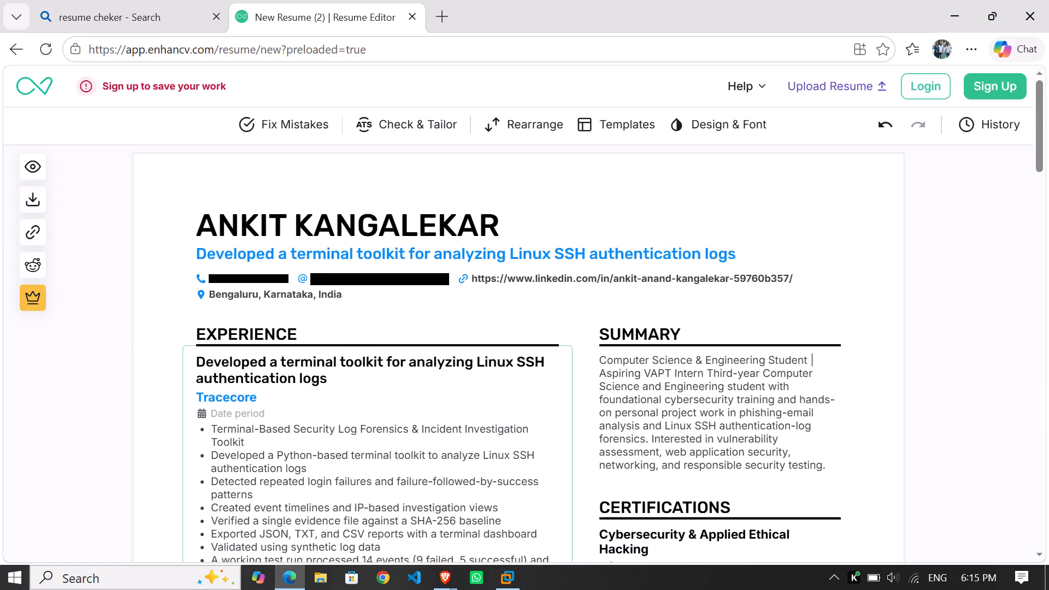
scroll(176, 341, "down", 2)
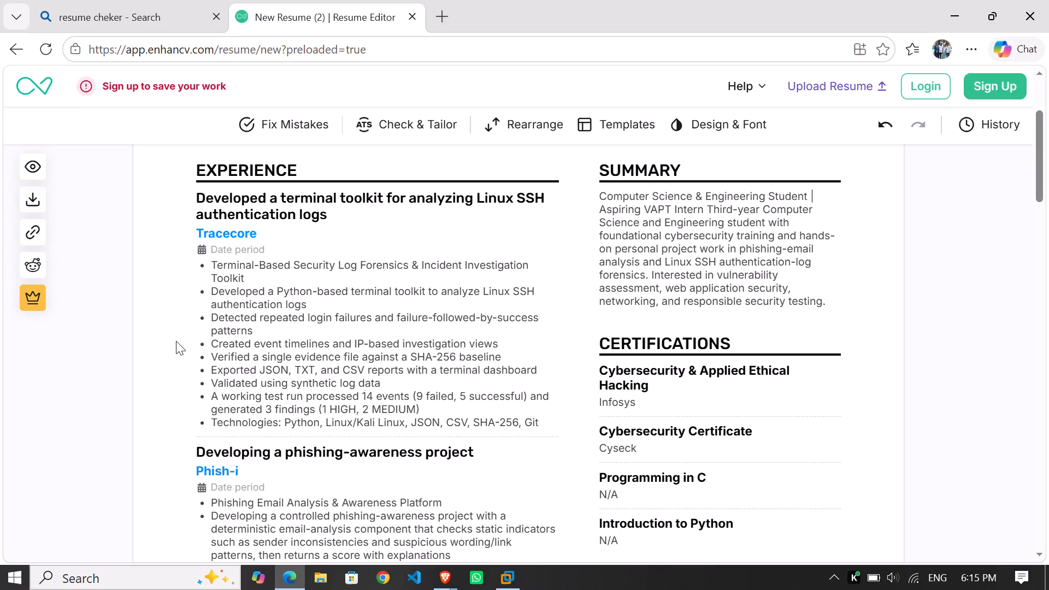
scroll(176, 341, "down", 1)
scroll(176, 341, "up", 3)
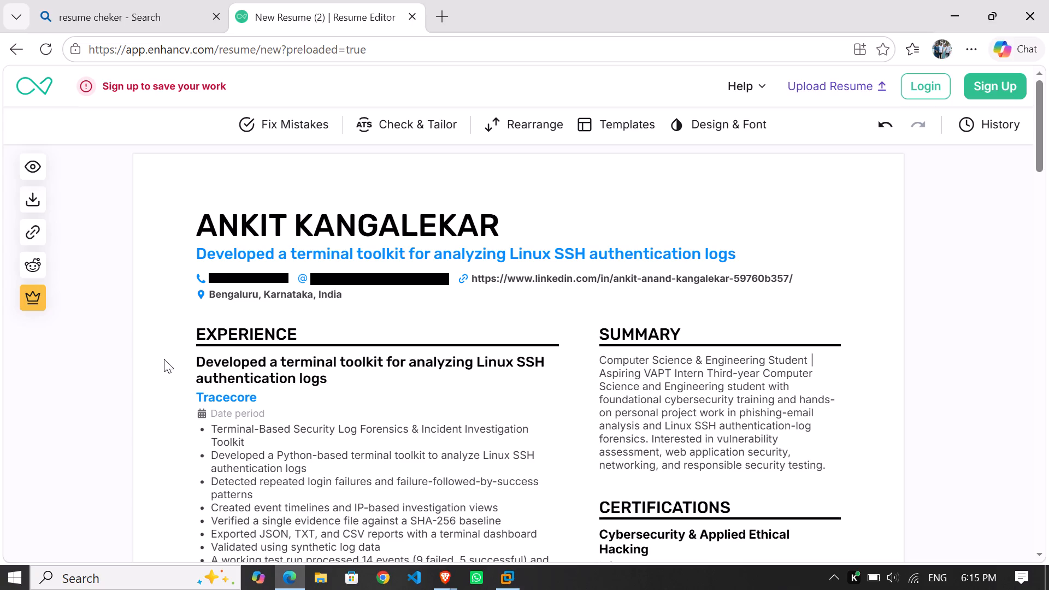
scroll(164, 359, "down", 2)
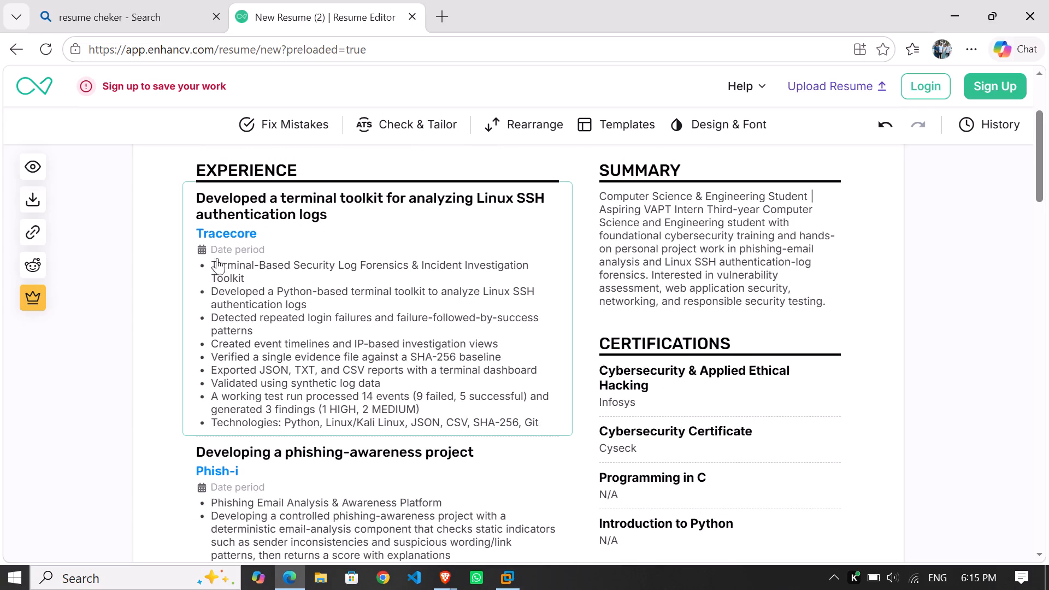
scroll(173, 287, "down", 5)
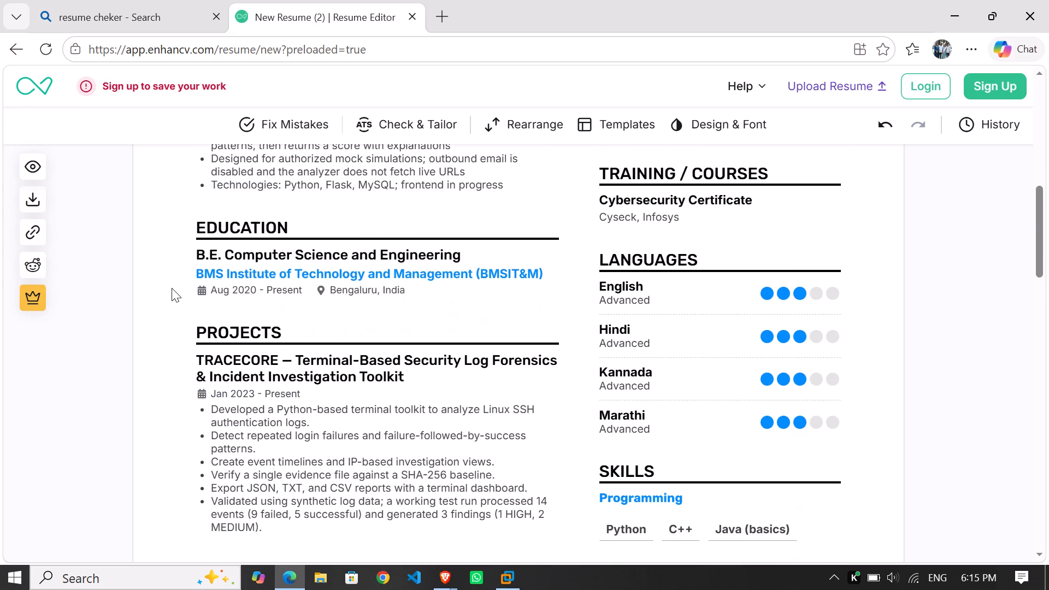
scroll(172, 288, "down", 1)
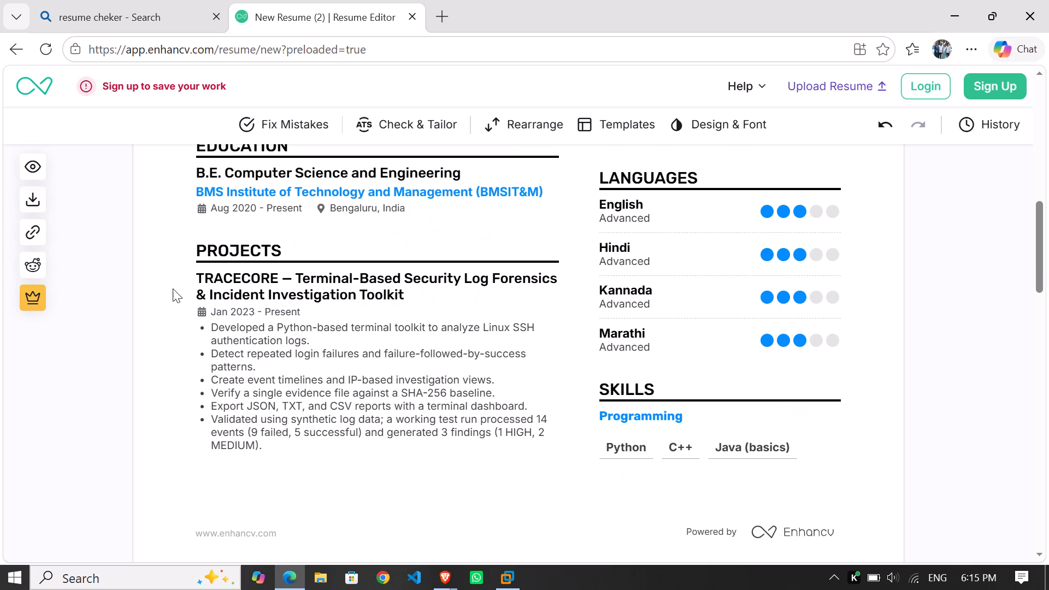
scroll(173, 288, "down", 3)
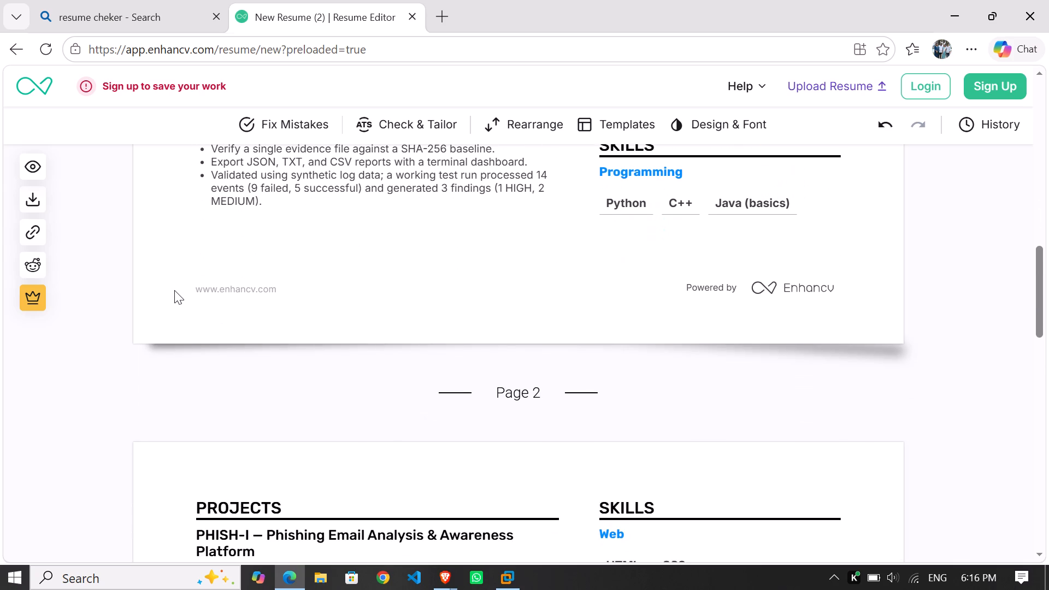
Read through page 2 of the Enhancv resume, covering the PHISH-I project, skills and online links, and return to page 1.
scroll(174, 290, "up", 1)
scroll(174, 290, "down", 4)
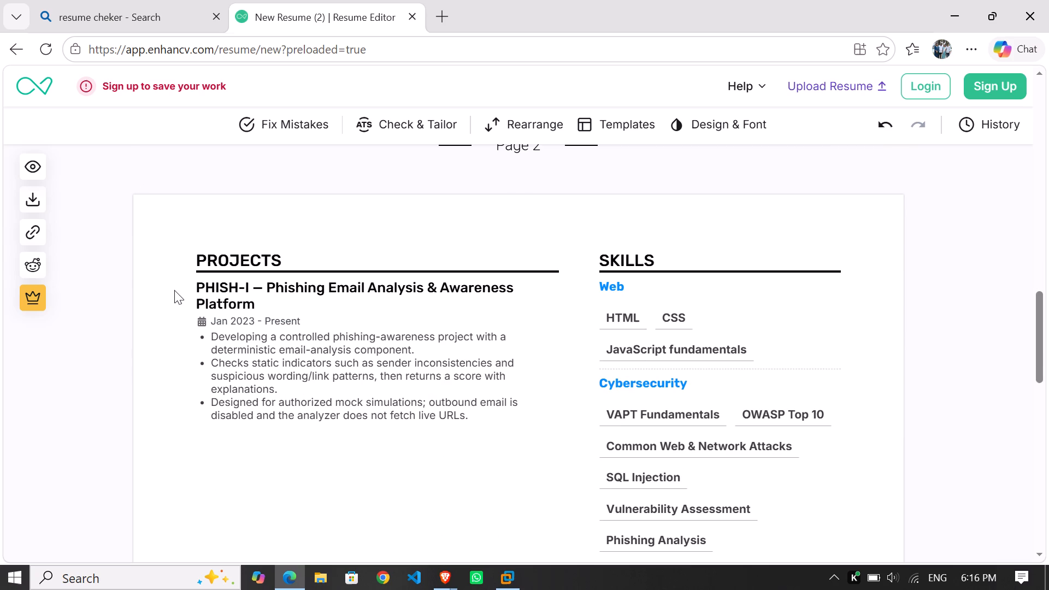
scroll(174, 290, "down", 5)
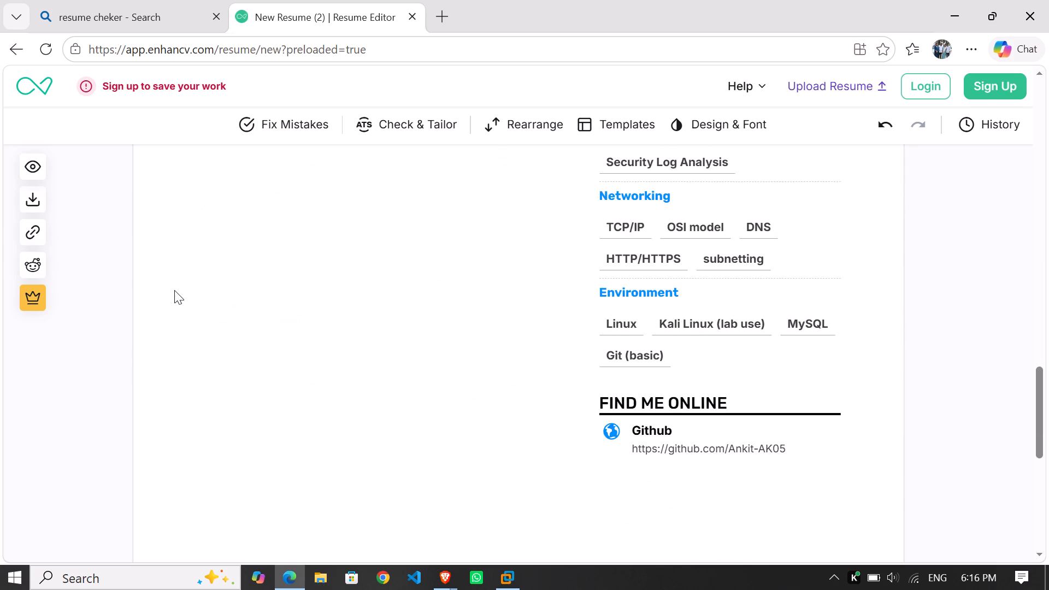
scroll(174, 290, "down", 3)
scroll(175, 290, "up", 2)
scroll(175, 290, "down", 5)
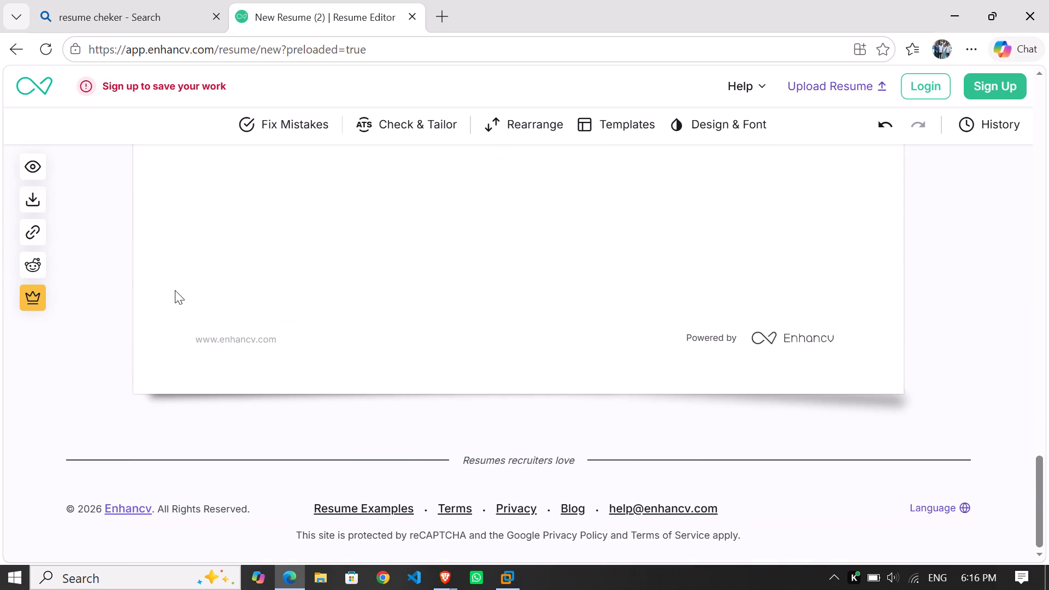
scroll(175, 290, "down", 3)
scroll(175, 290, "up", 9)
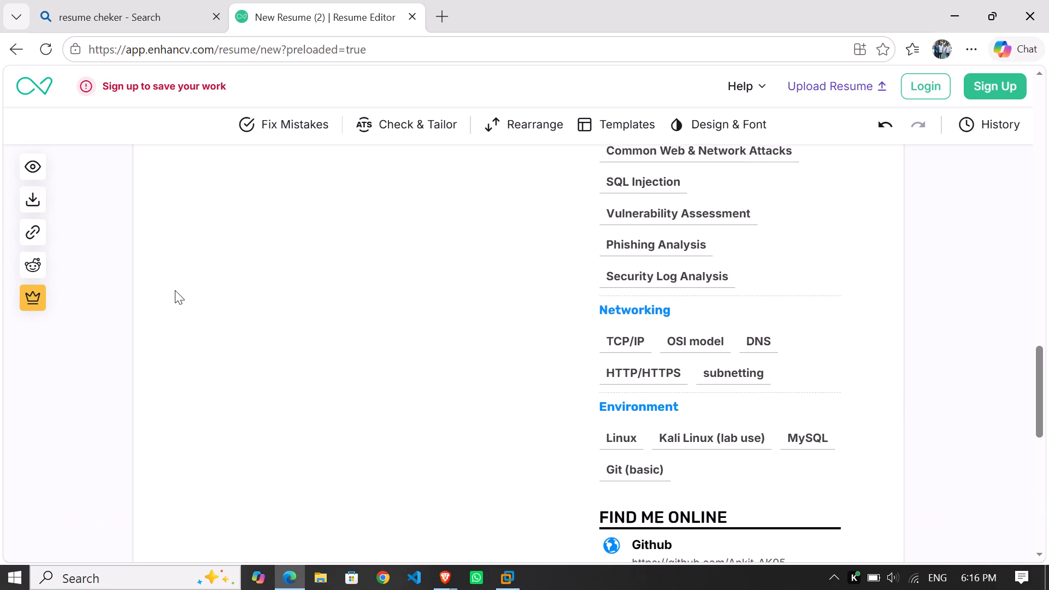
scroll(175, 290, "up", 2)
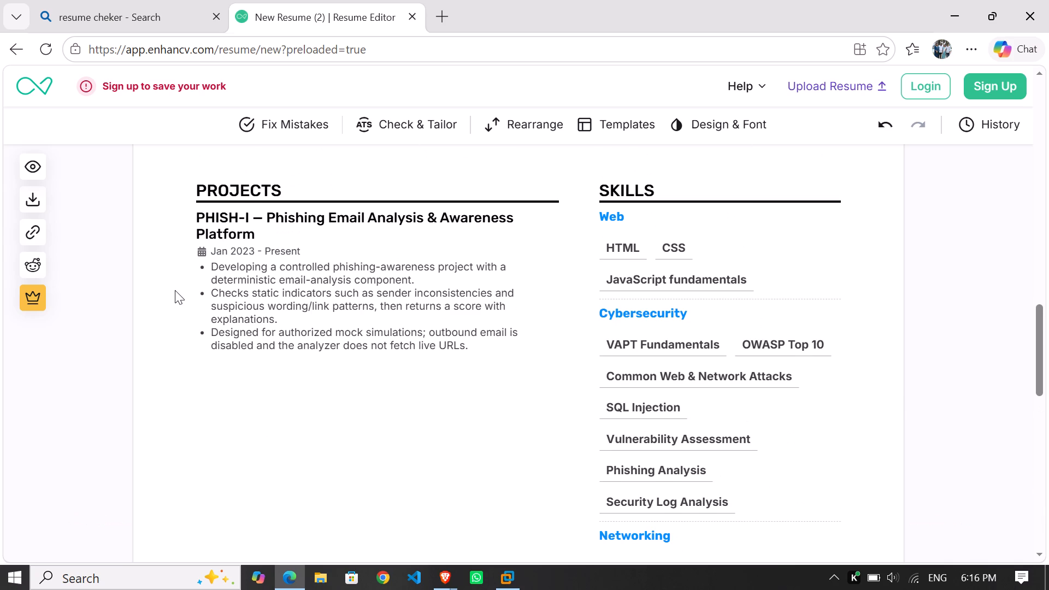
scroll(175, 290, "up", 6)
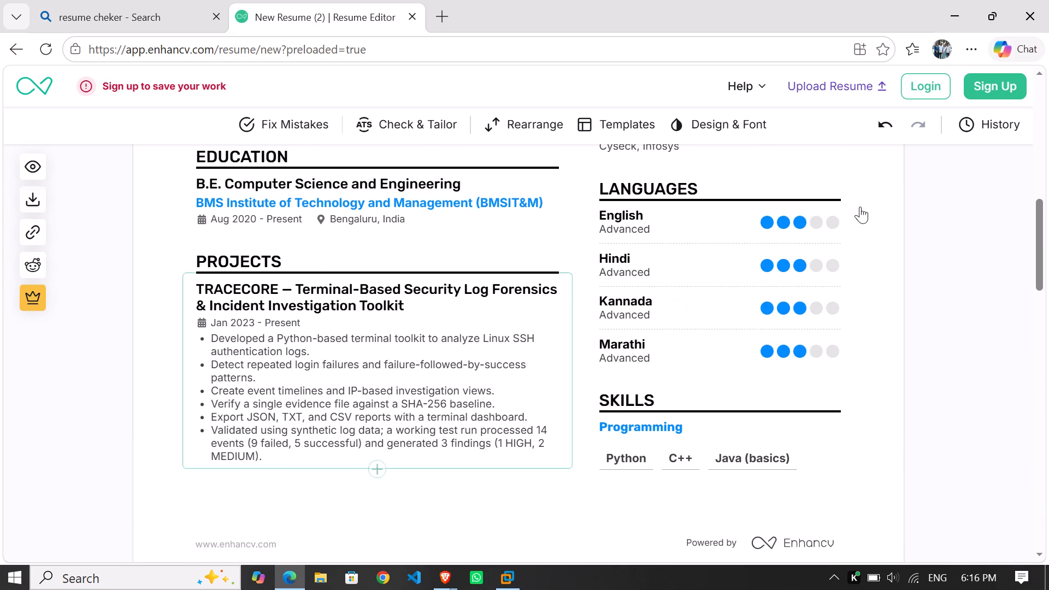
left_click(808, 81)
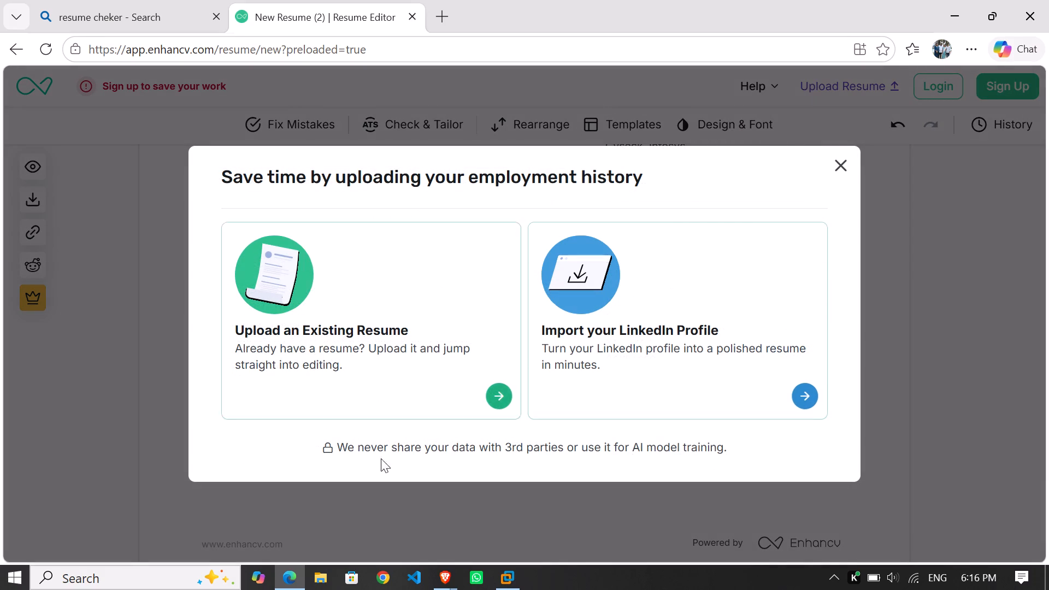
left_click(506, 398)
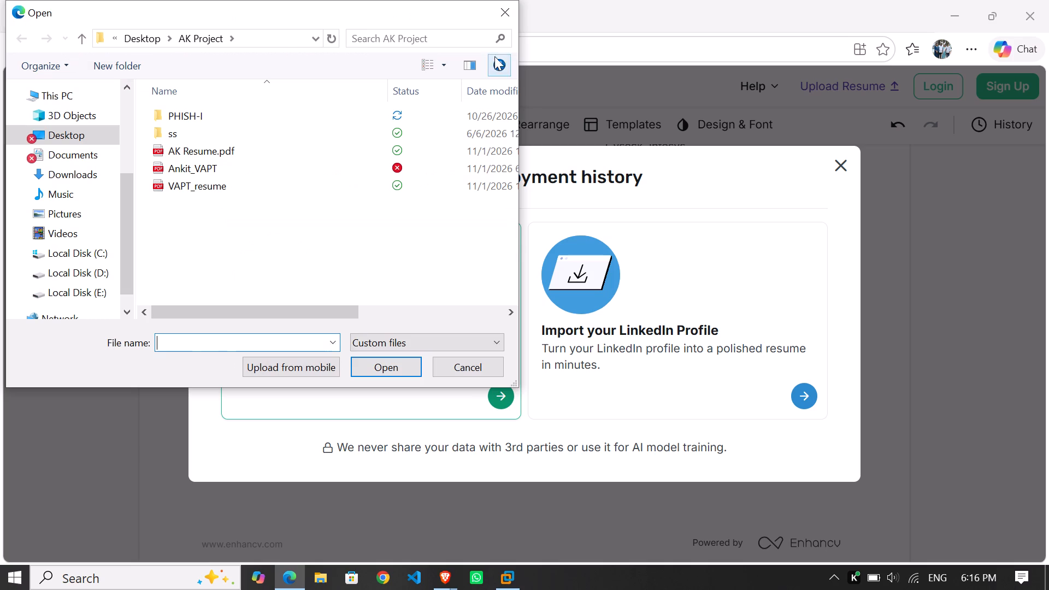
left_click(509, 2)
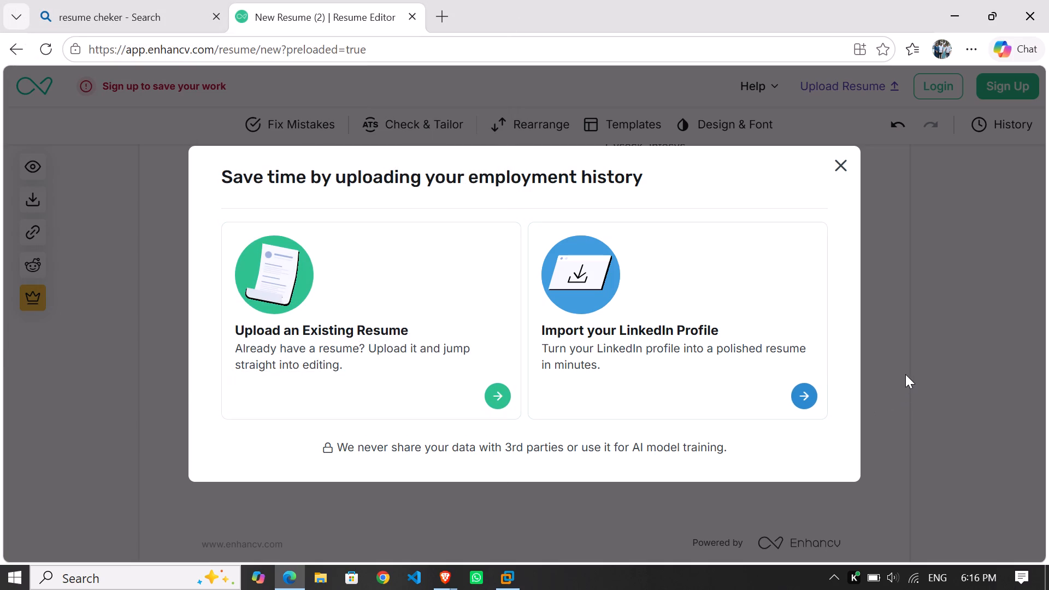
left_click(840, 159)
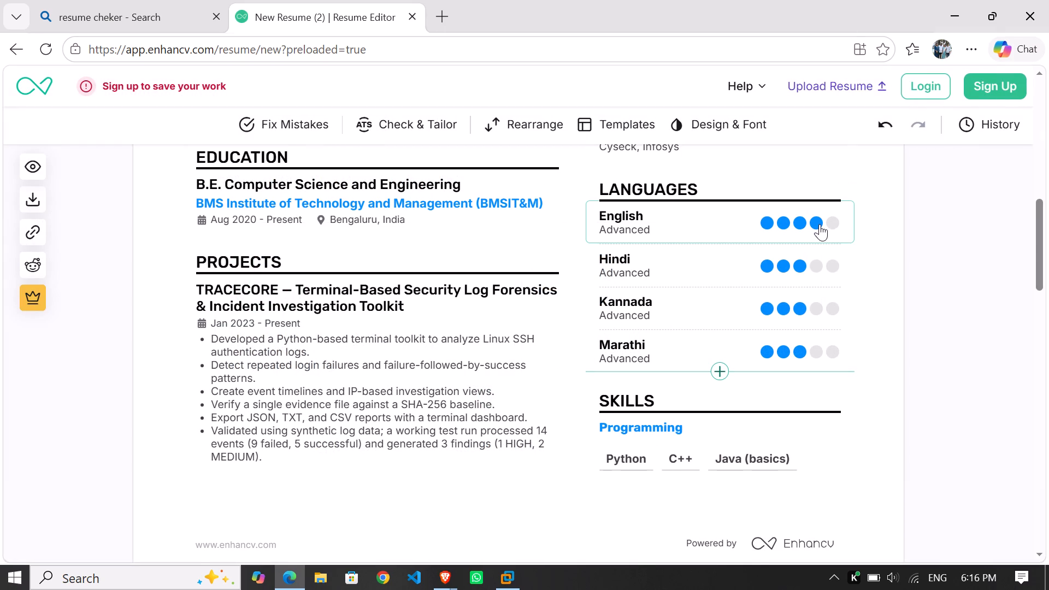
Recheck the first page of the Enhancv resume from the header and experience down to the projects.
scroll(820, 226, "up", 4)
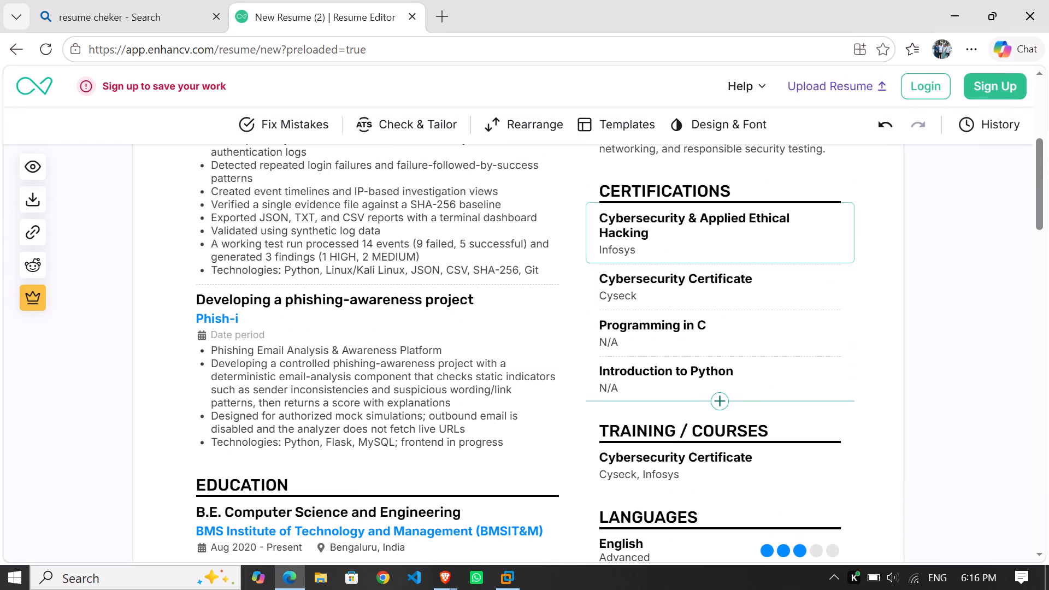
scroll(815, 227, "up", 3)
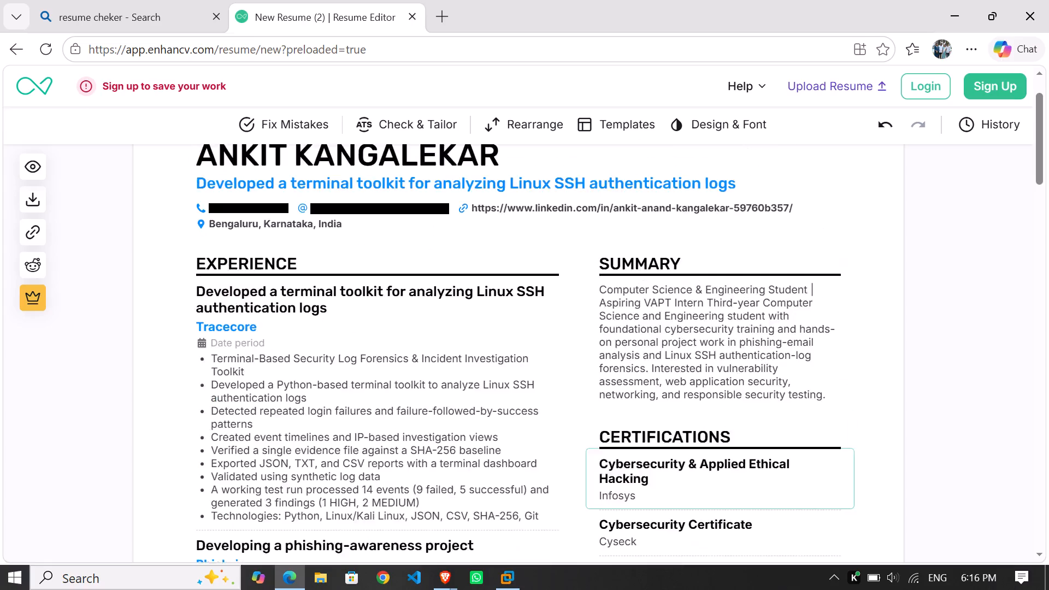
scroll(815, 227, "up", 1)
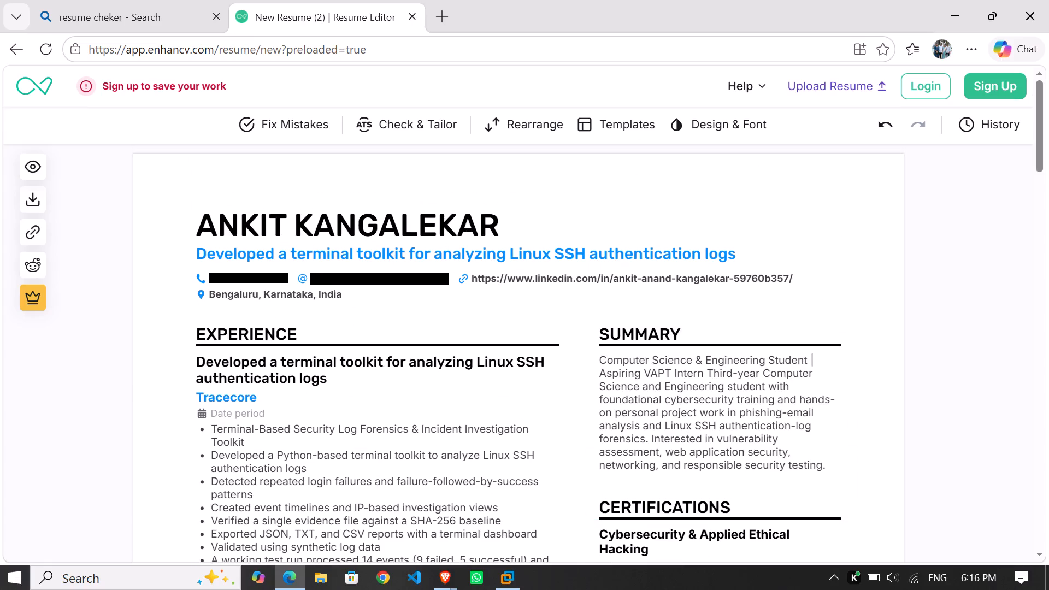
scroll(812, 227, "down", 9)
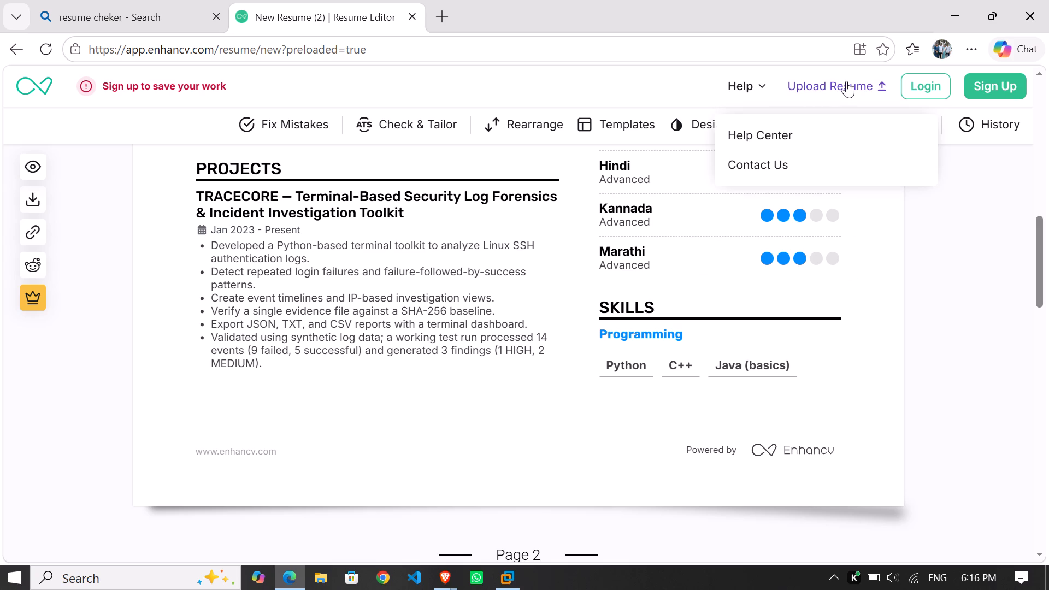
Close the Microsoft Edge window containing the Enhancv resume and switch to the Canva resume in Brave.
key("alt+Tab")
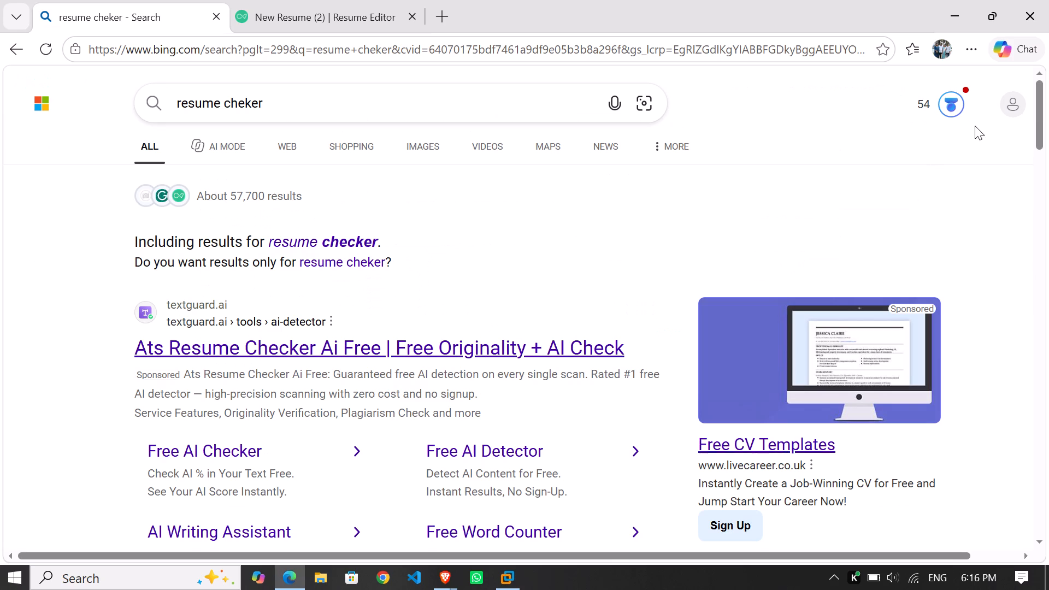
left_click(1048, 24)
key("alt+Tab")
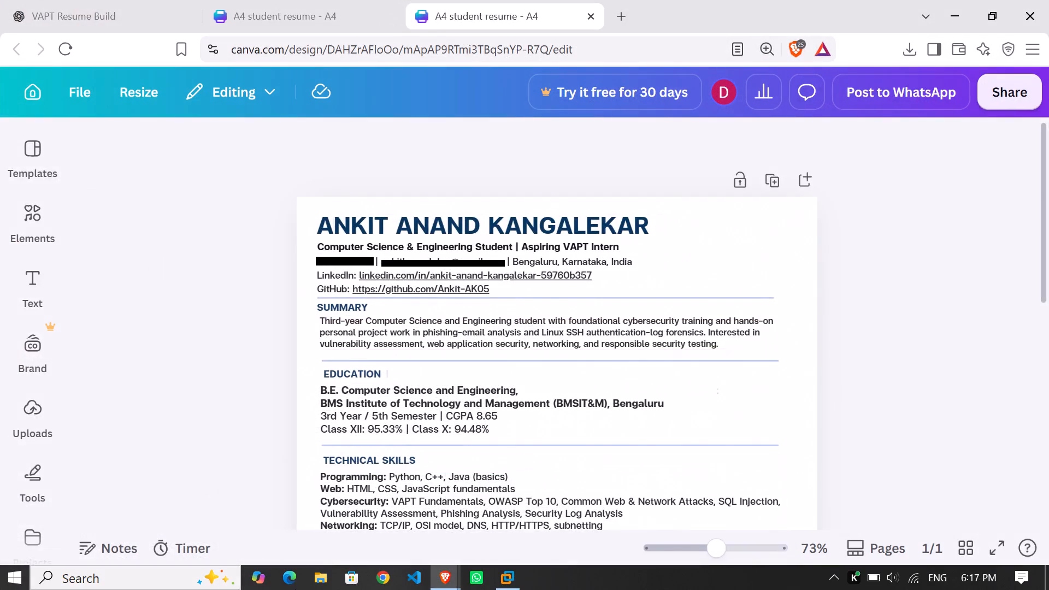
Switch to Microsoft Edge, restore its closed tabs, and return from the blank resume editor to the Enhancv resume checker report.
left_click(285, 577)
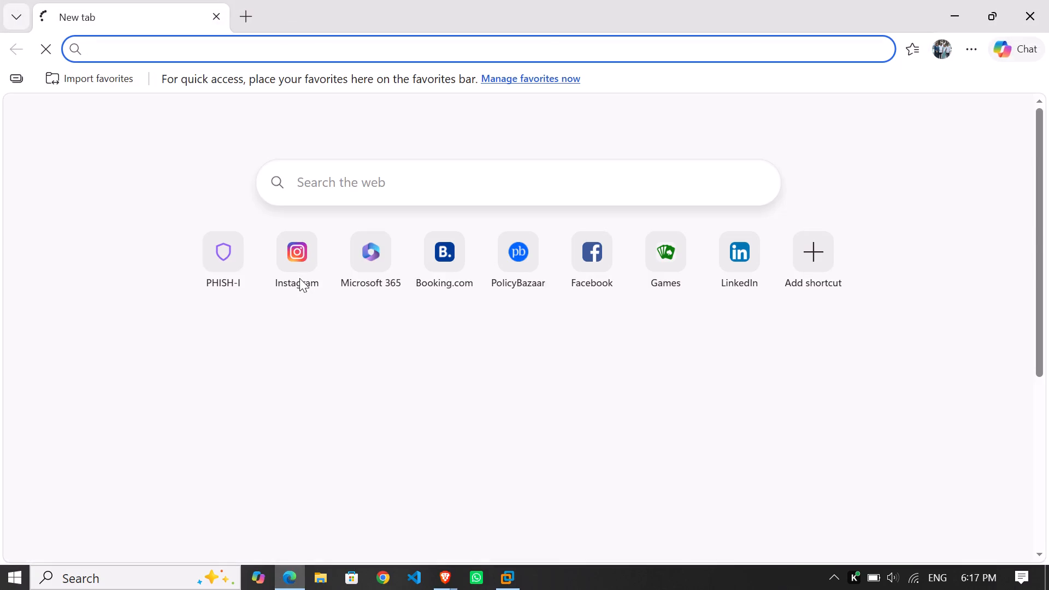
key("ctrl+shift+t")
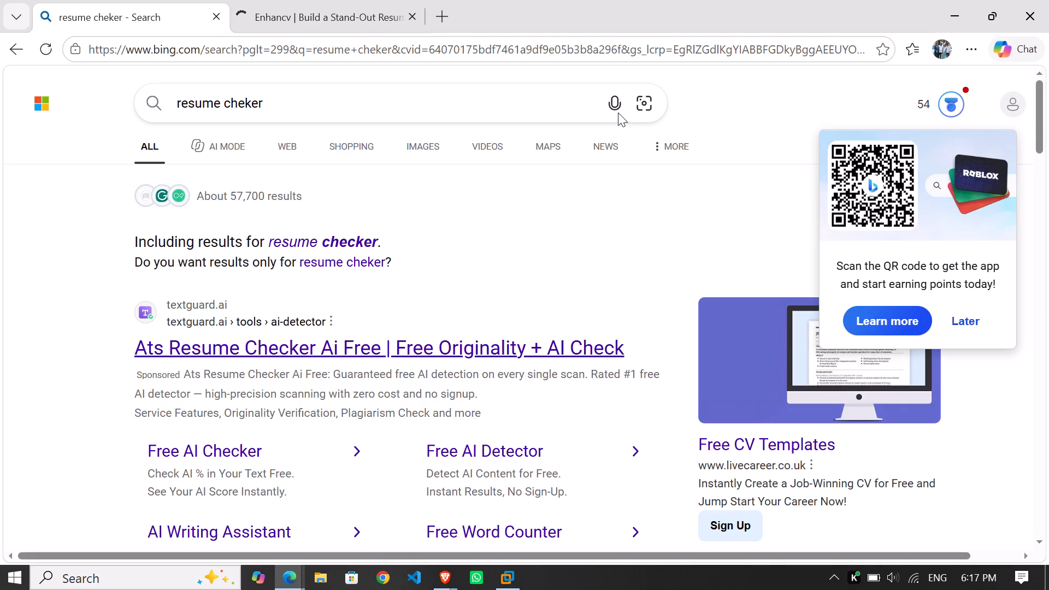
left_click(362, 0)
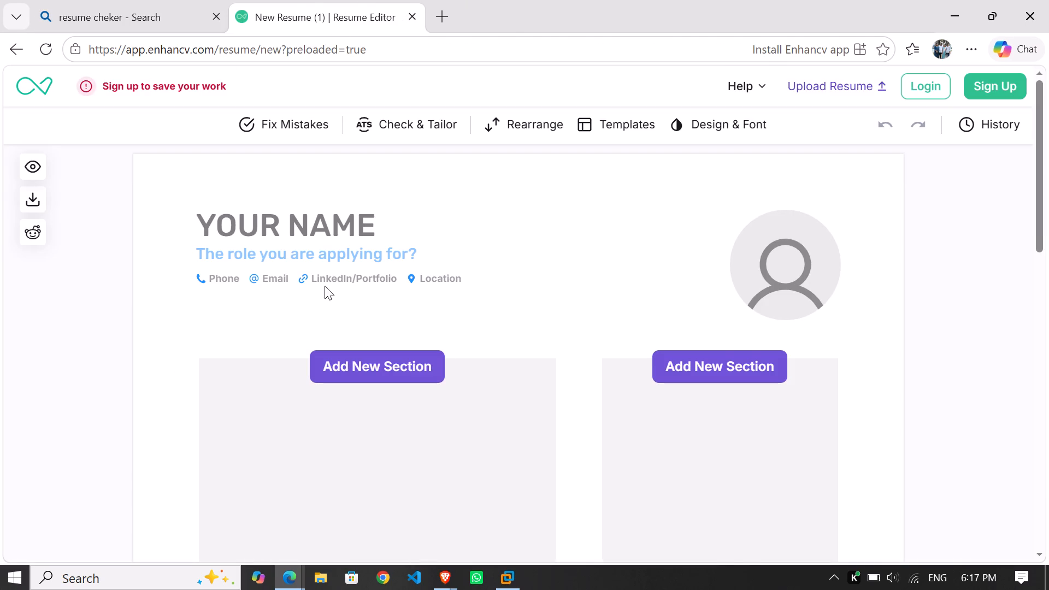
scroll(238, 298, "down", 2)
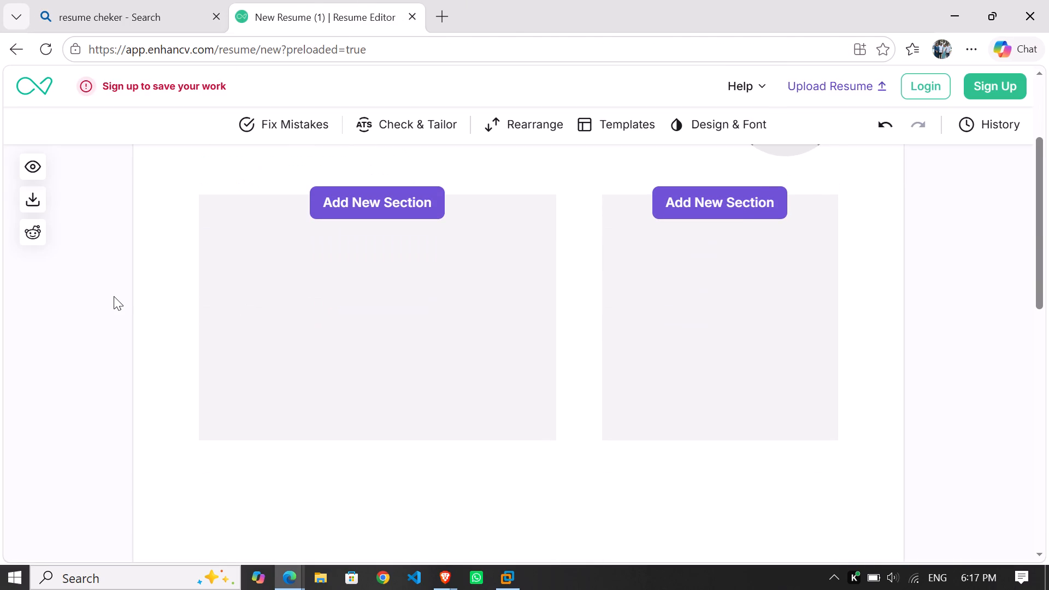
left_click(114, 296)
scroll(126, 296, "up", 6)
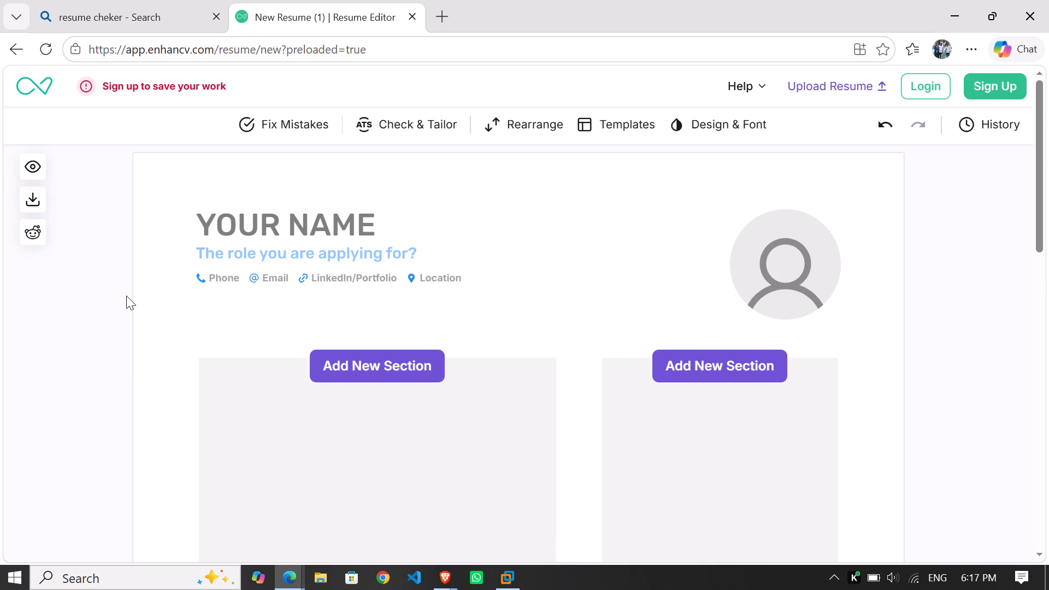
scroll(126, 296, "down", 6)
scroll(126, 296, "up", 4)
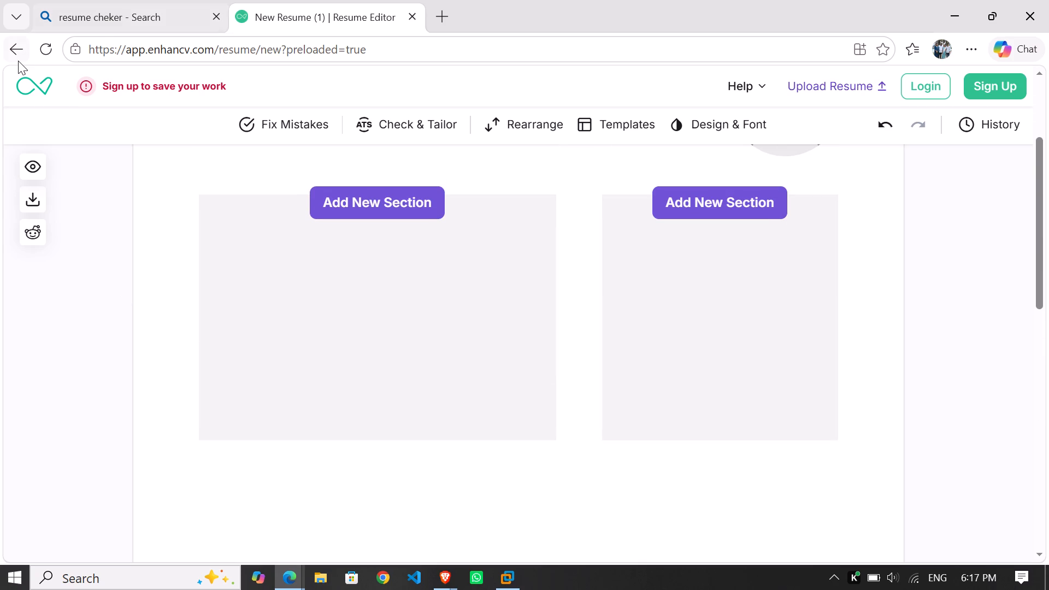
left_click(18, 61)
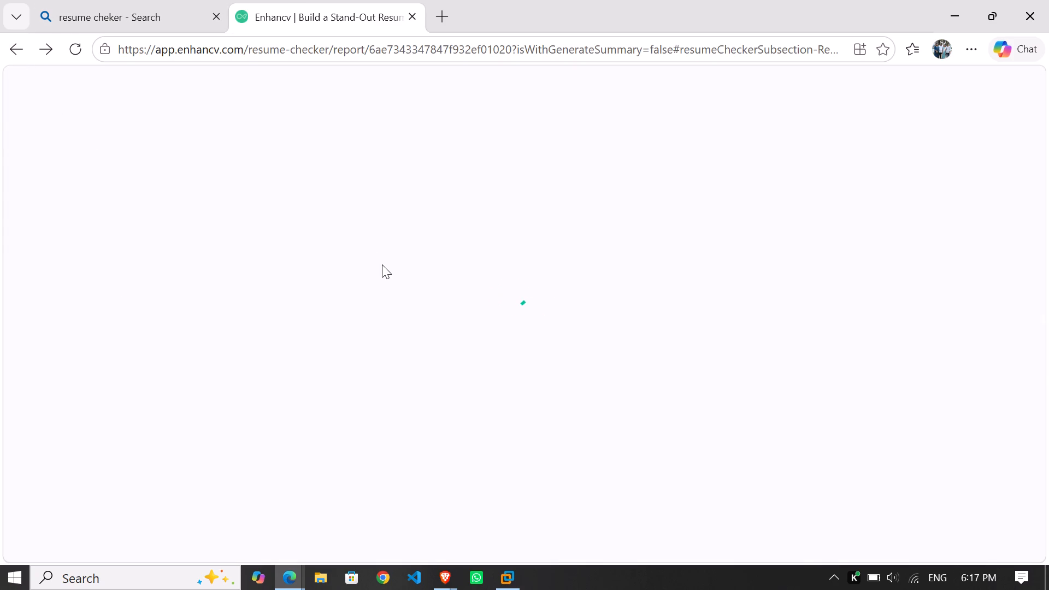
left_click(1038, 0)
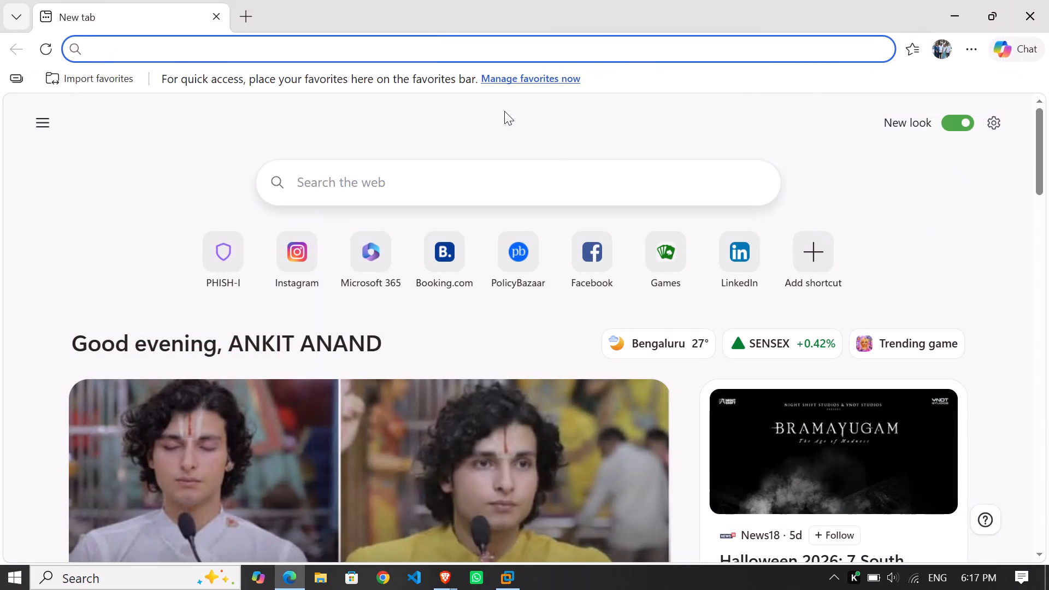
key("ctrl+shift+t")
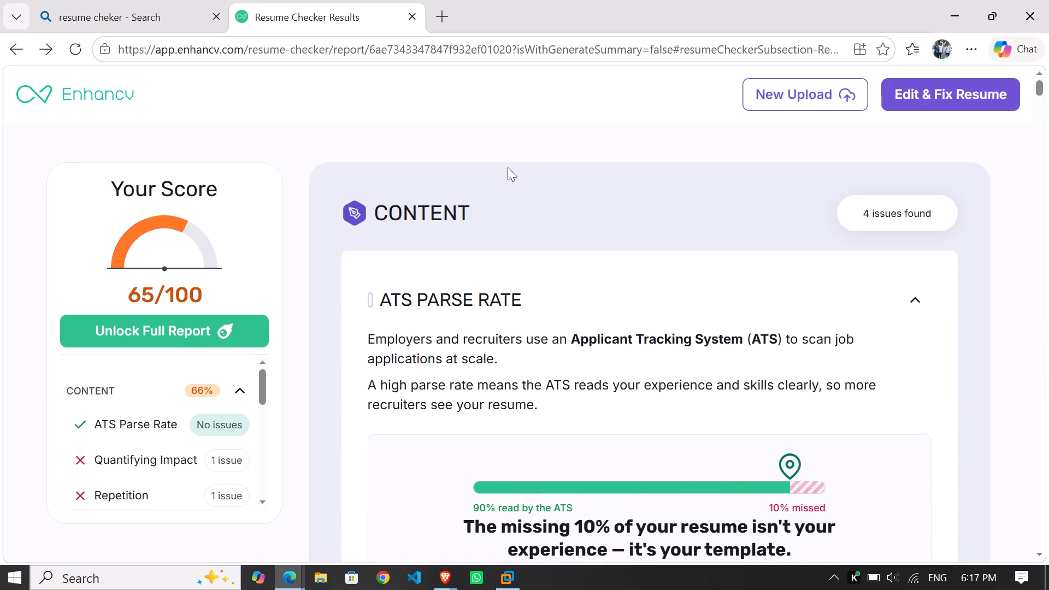
Review the ATS-tested template version in the report's ATS Parse Rate section and open it for building an ATS-friendly resume.
scroll(508, 167, "down", 5)
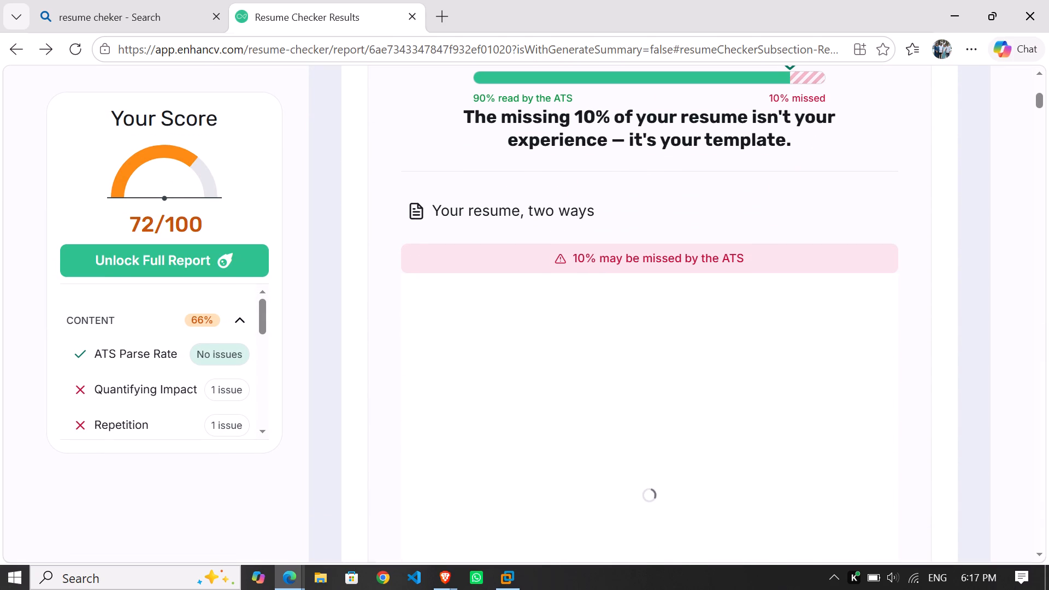
scroll(508, 168, "down", 2)
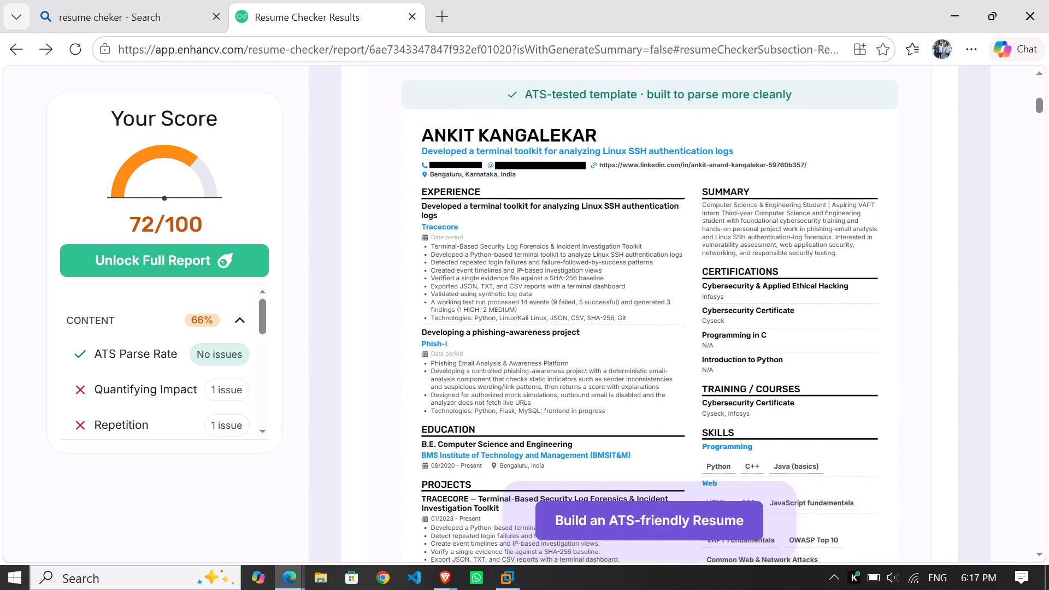
scroll(508, 168, "down", 7)
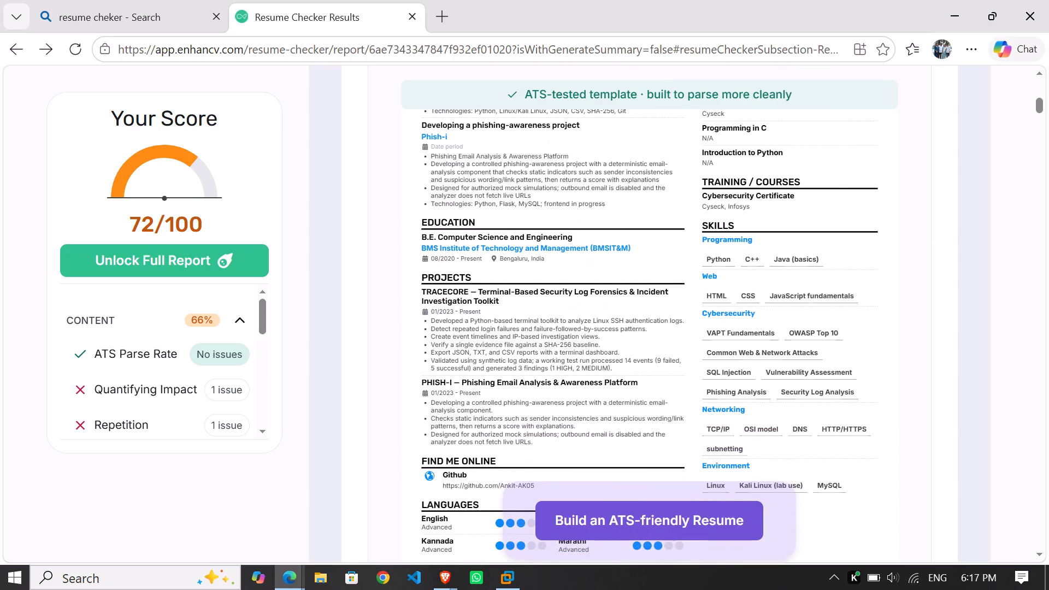
left_click(565, 517)
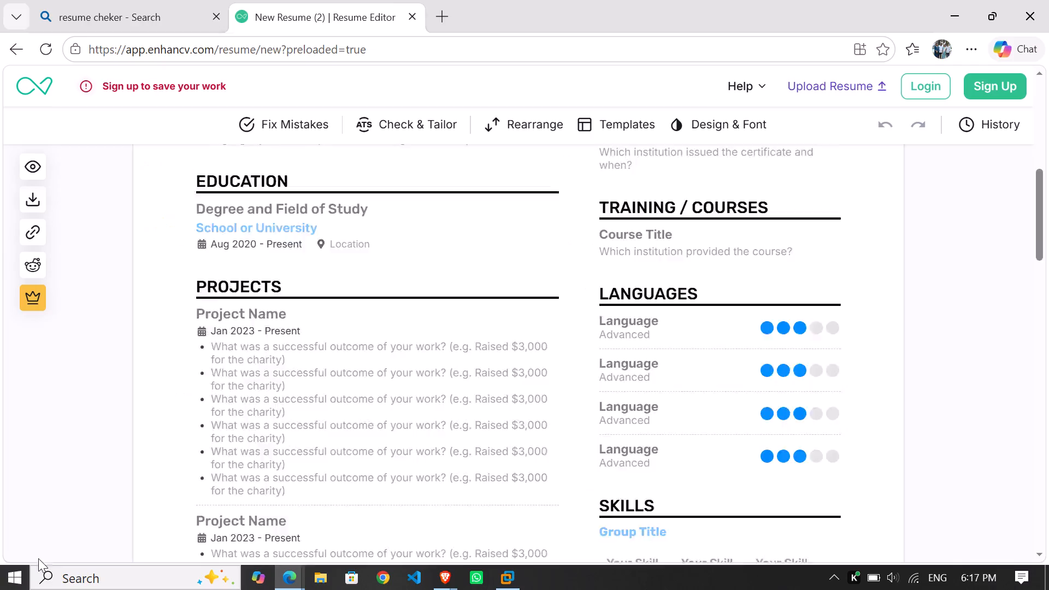
Read through both pages of the Enhancv resume, from experience and certifications to projects and skills, and return to page 1.
scroll(178, 205, "down", 1)
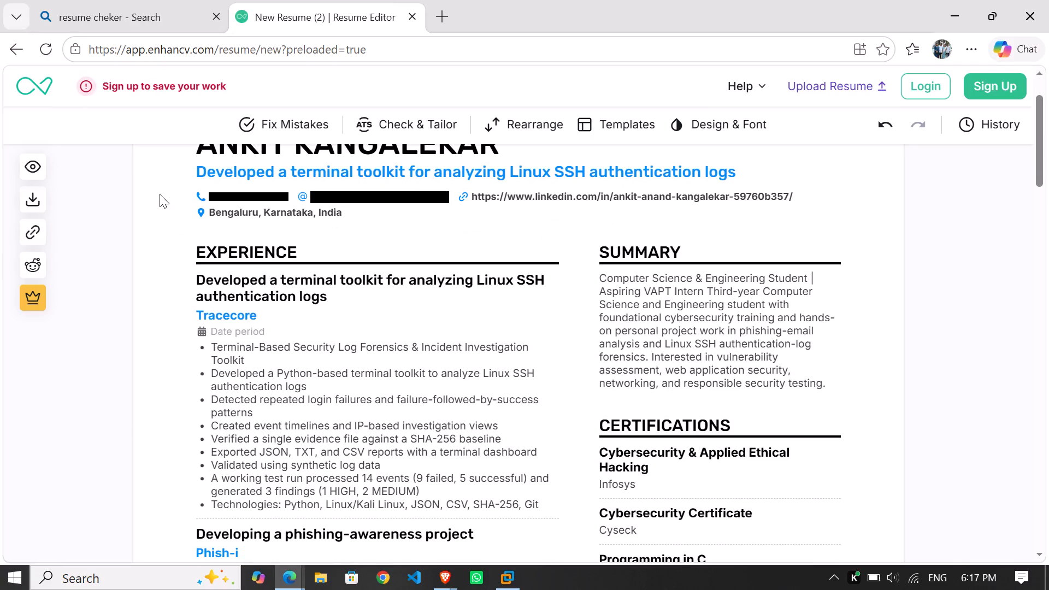
scroll(160, 194, "down", 1)
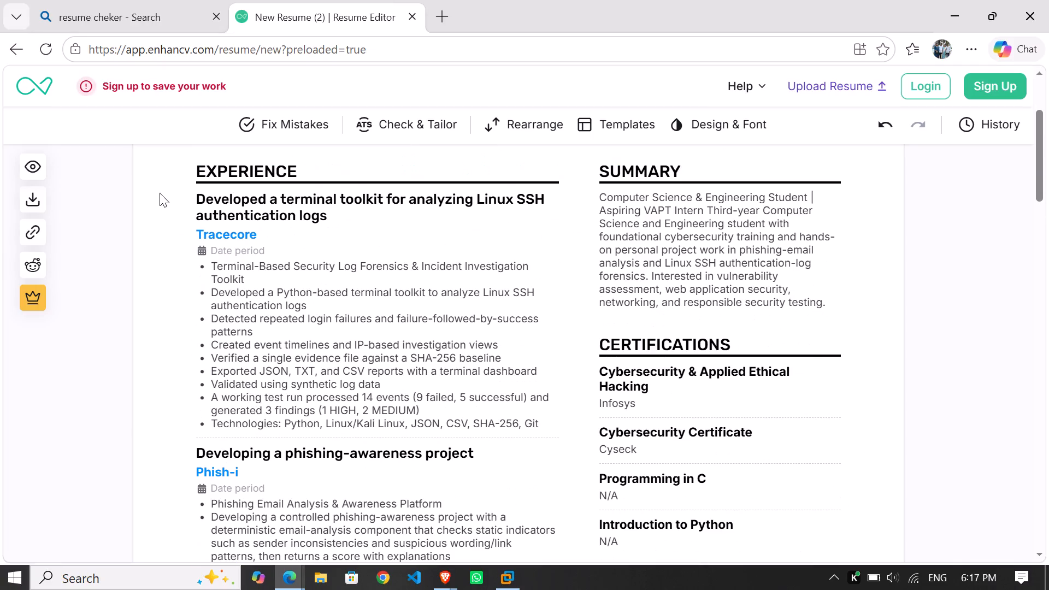
scroll(152, 183, "down", 1)
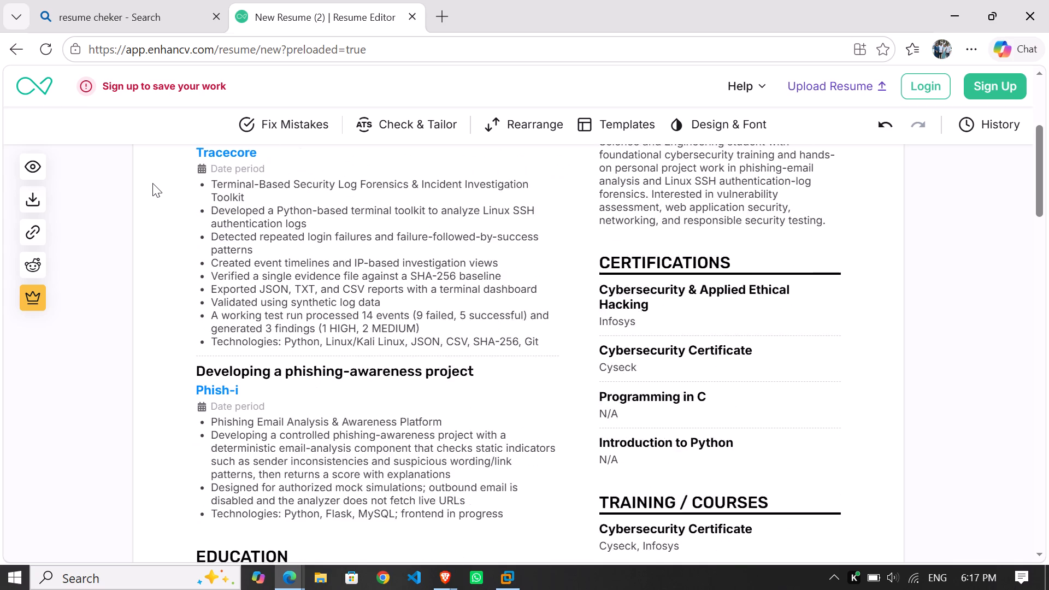
scroll(152, 184, "down", 2)
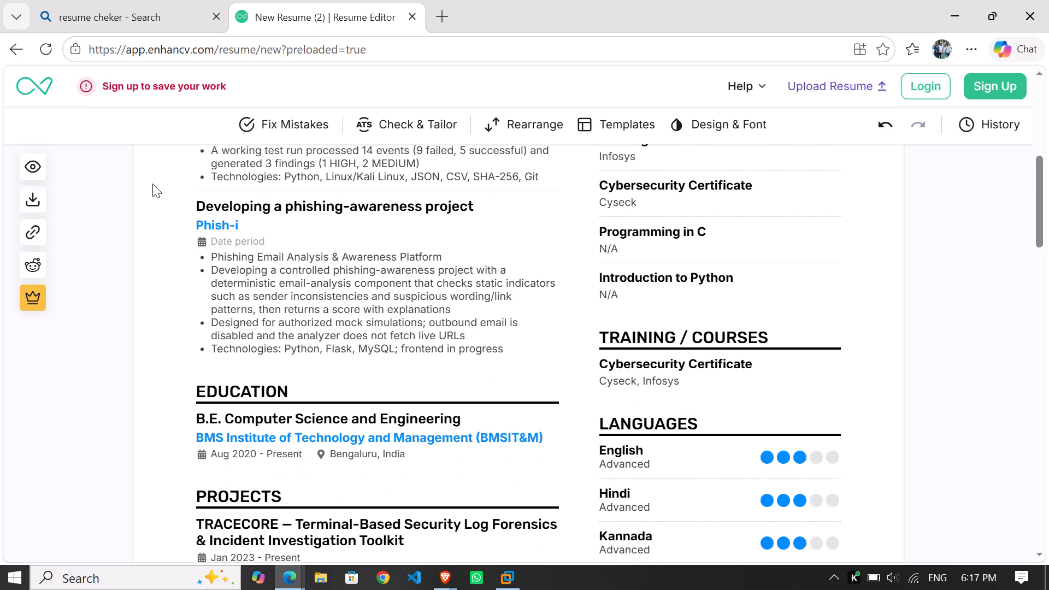
scroll(152, 184, "down", 2)
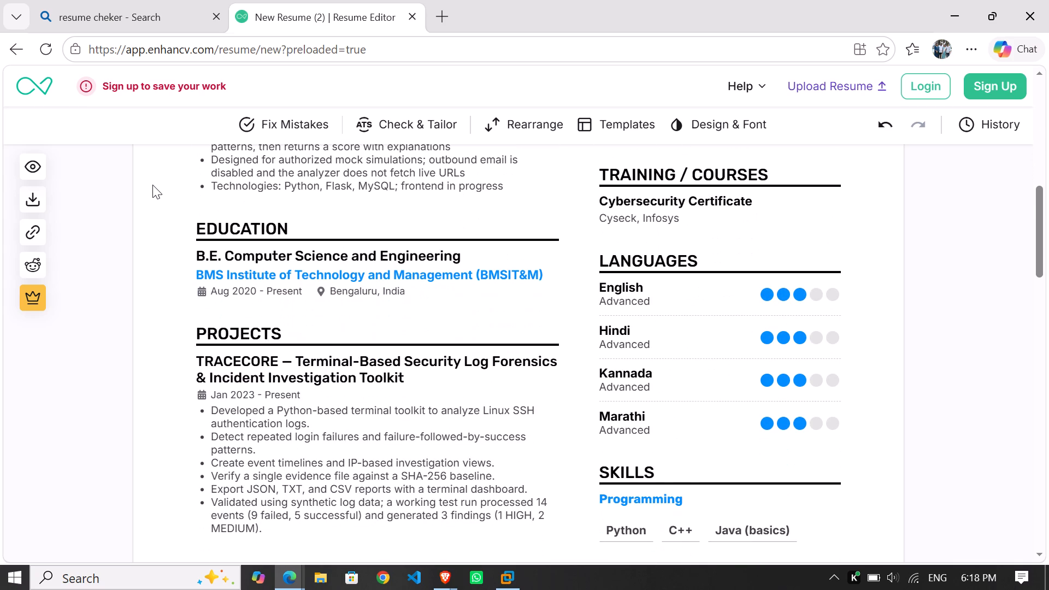
scroll(152, 185, "down", 1)
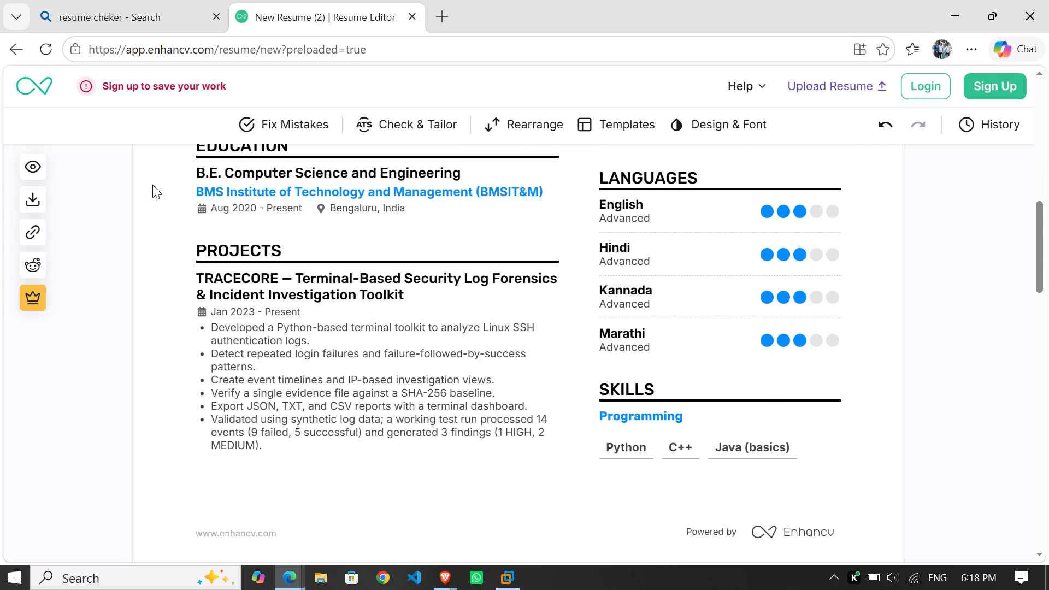
scroll(152, 185, "down", 6)
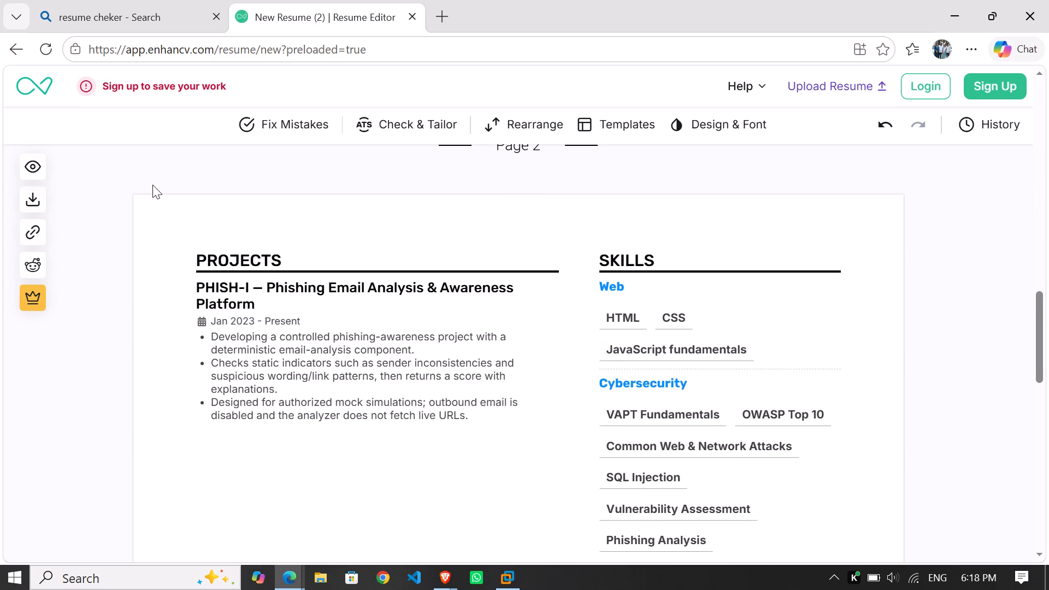
scroll(152, 185, "down", 2)
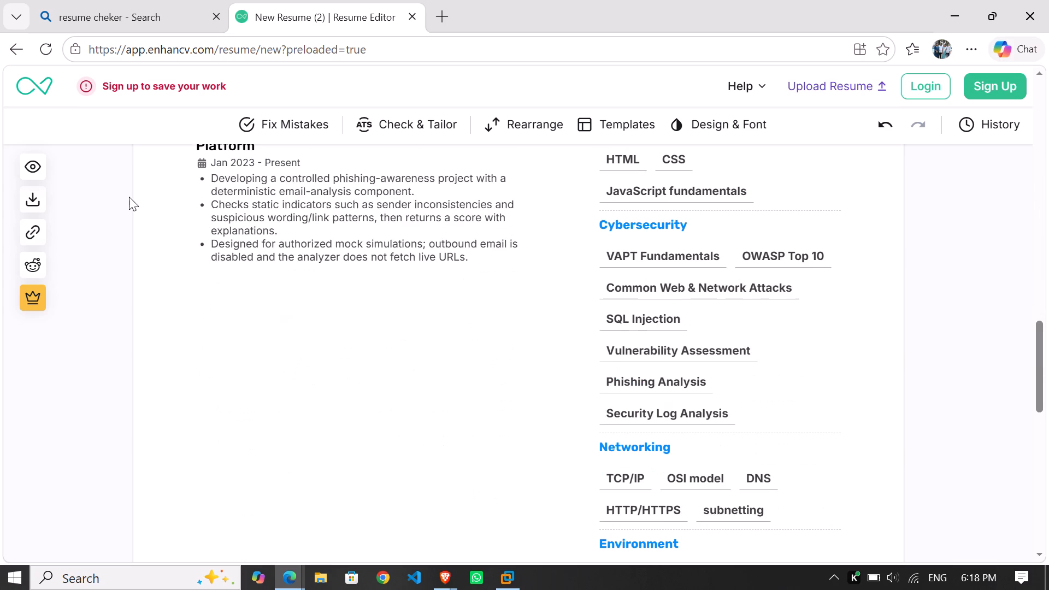
scroll(128, 198, "up", 3)
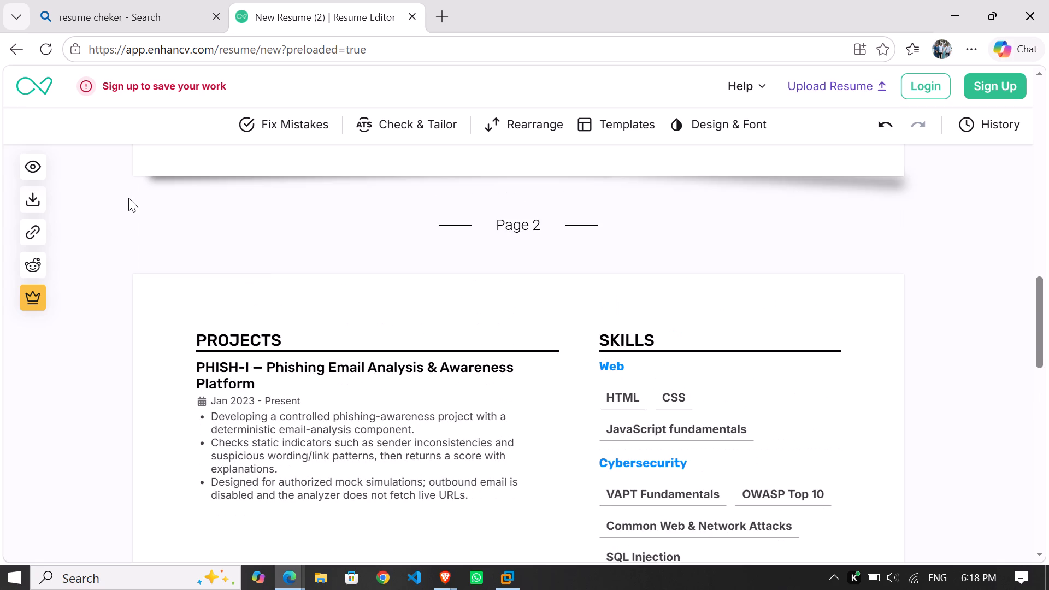
scroll(128, 198, "up", 6)
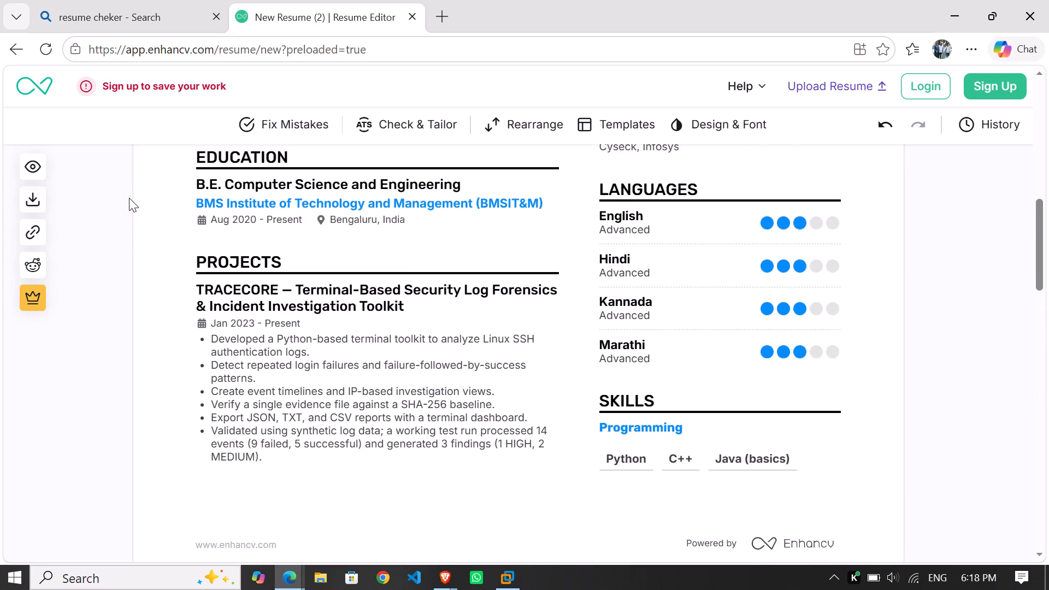
scroll(129, 198, "up", 4)
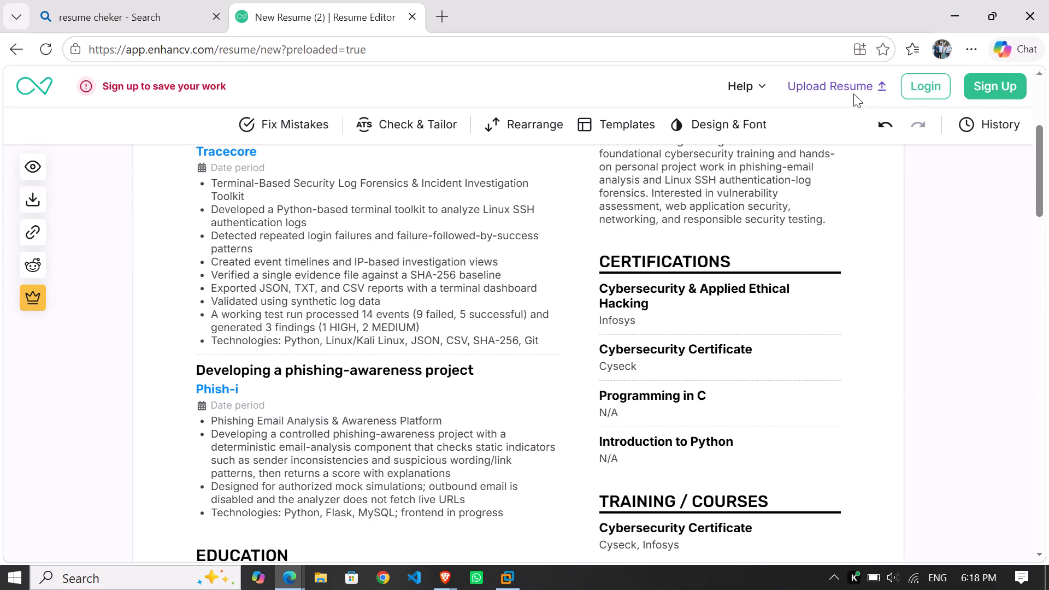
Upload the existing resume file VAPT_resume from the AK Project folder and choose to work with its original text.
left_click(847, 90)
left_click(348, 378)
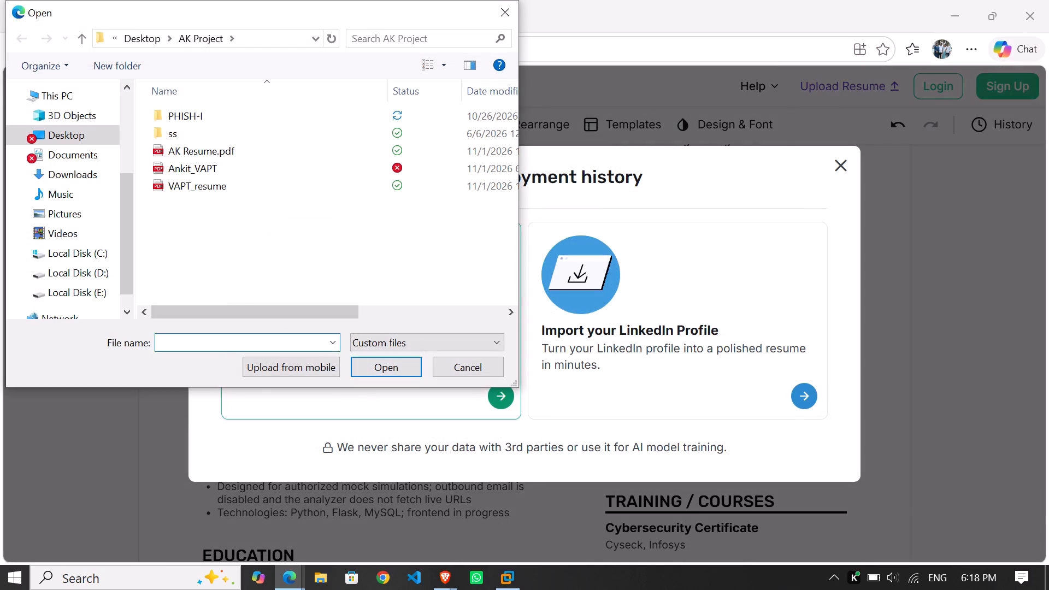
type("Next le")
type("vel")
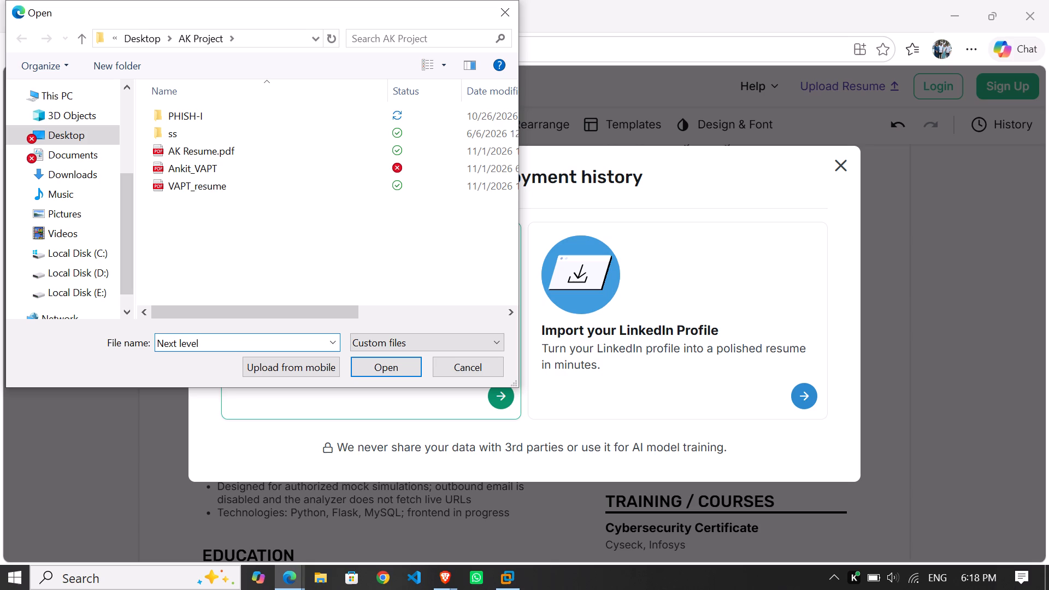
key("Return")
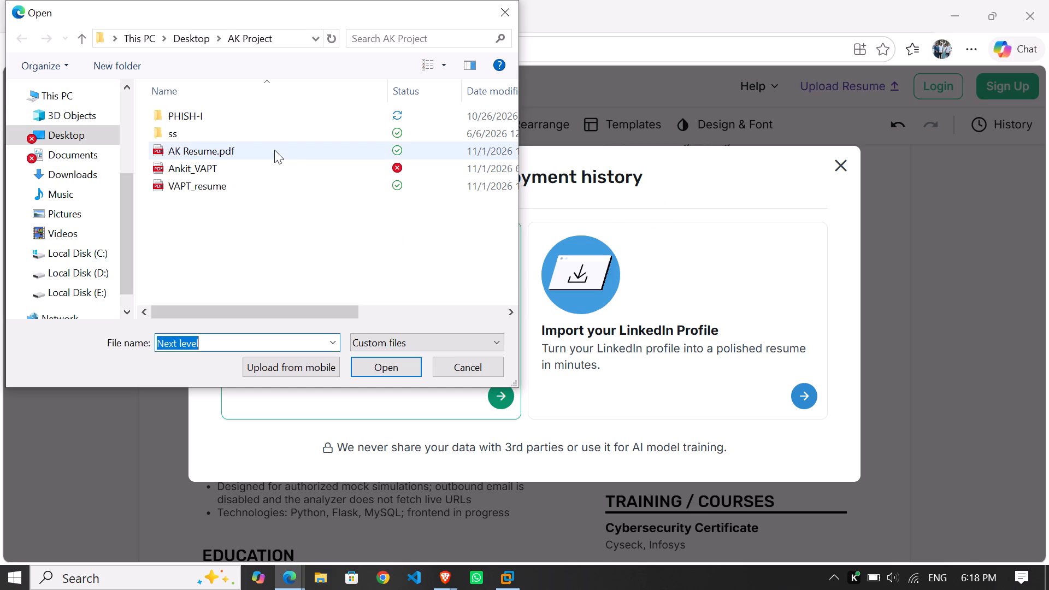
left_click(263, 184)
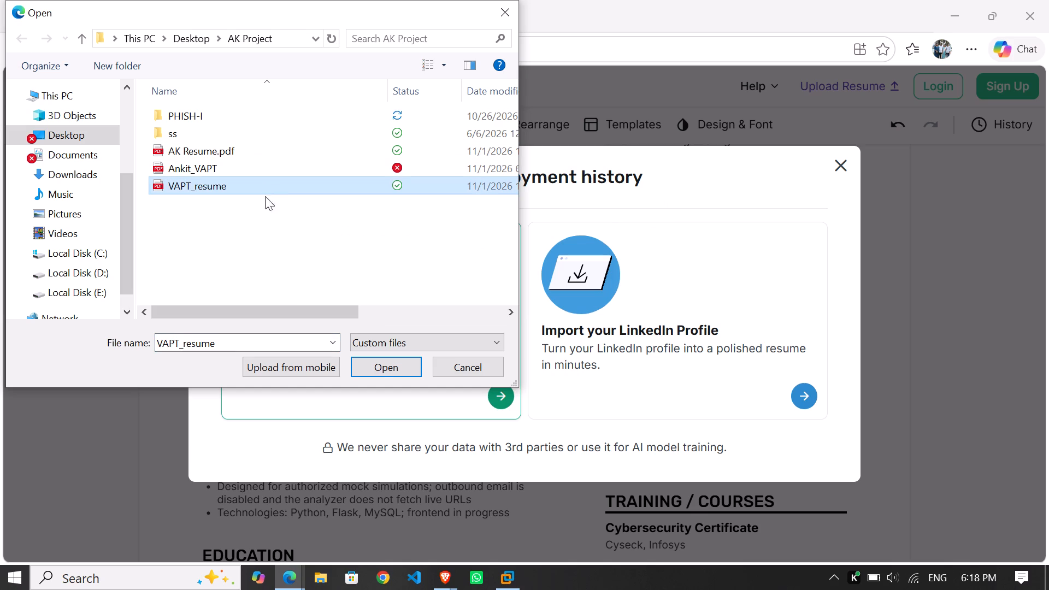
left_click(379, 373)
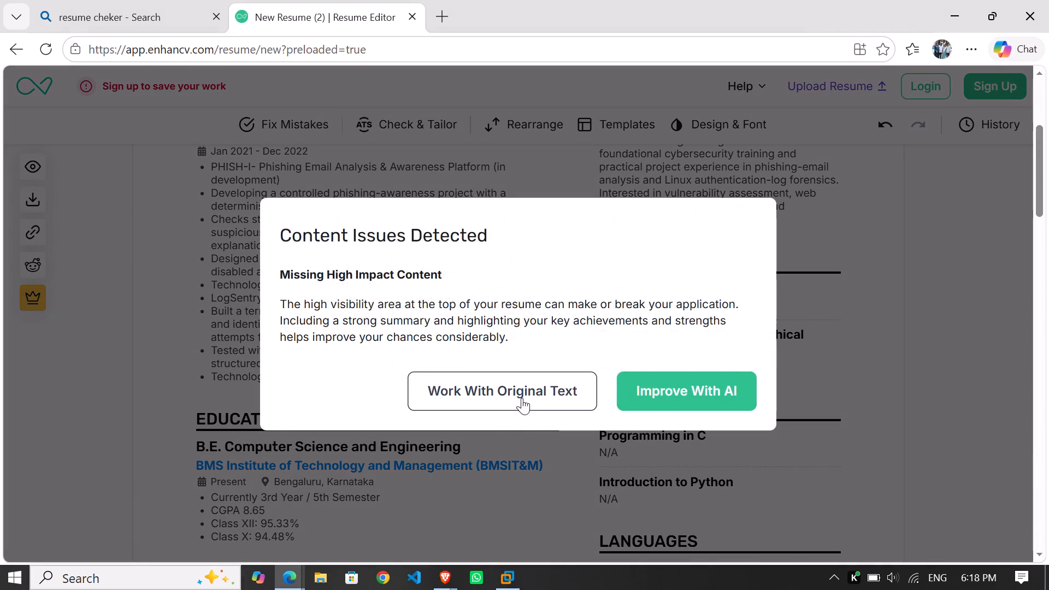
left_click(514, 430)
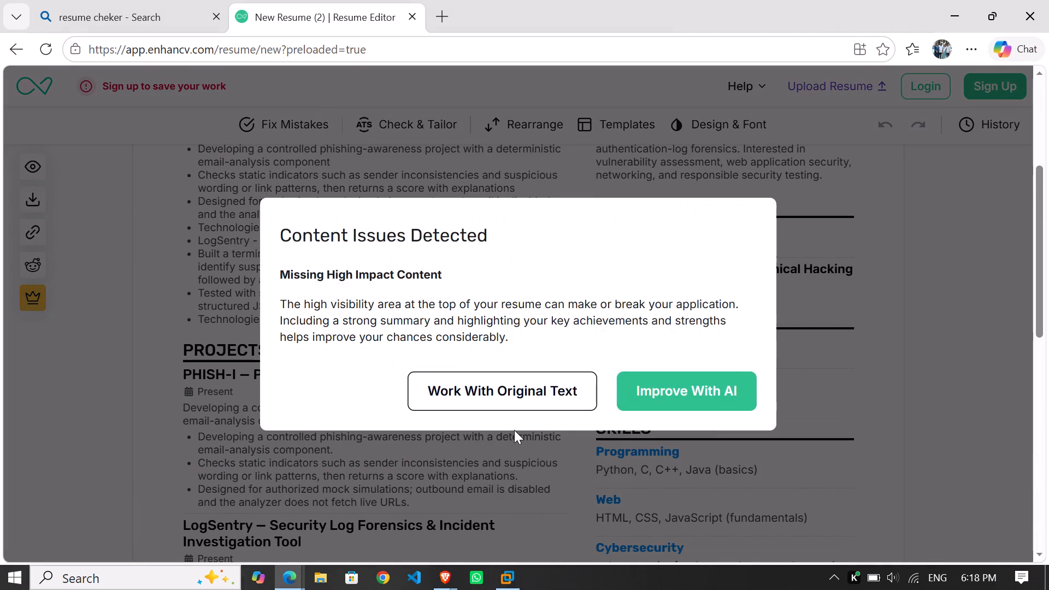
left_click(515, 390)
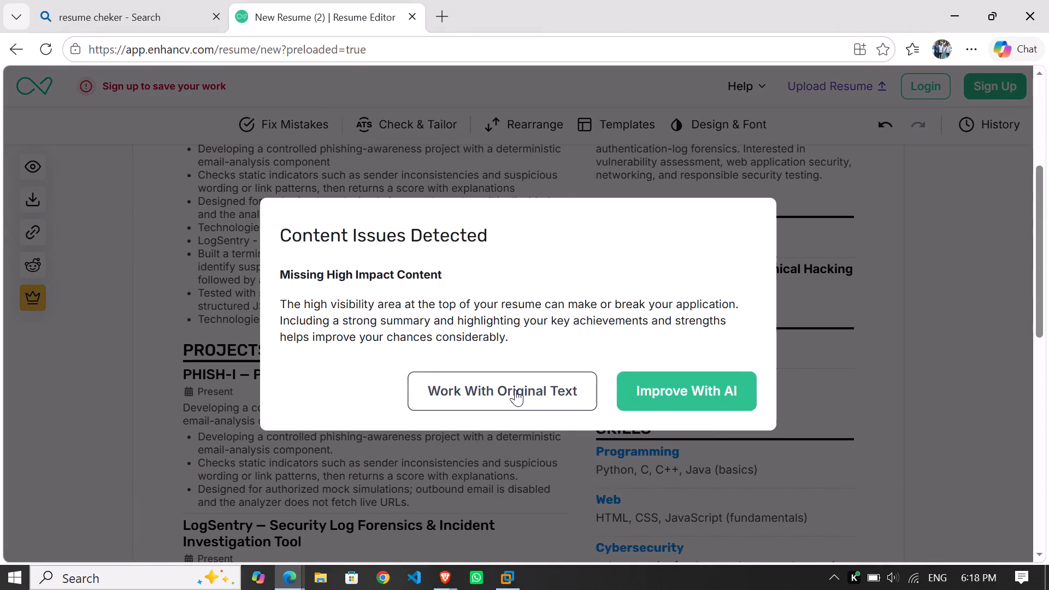
Upload the existing resume file Ankit_VAPT from the AK Project folder into the resume editor.
left_click(860, 93)
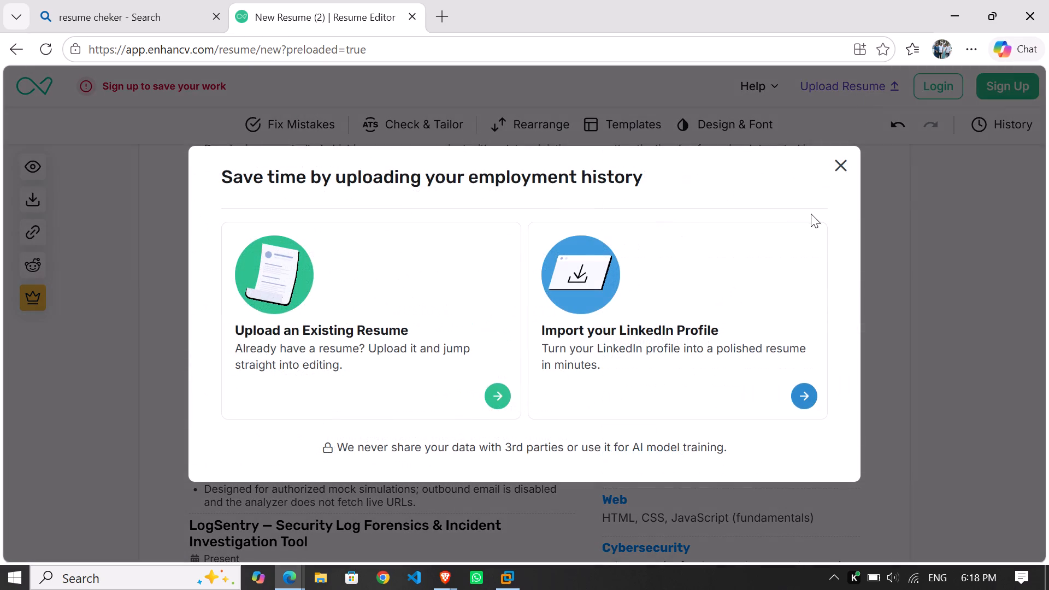
left_click(375, 308)
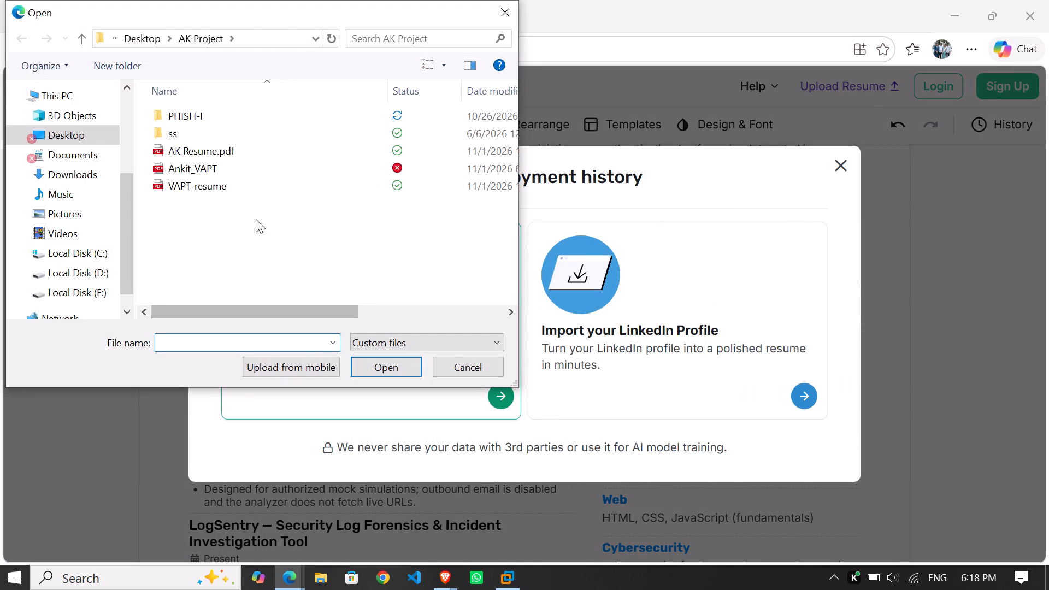
double_click(252, 166)
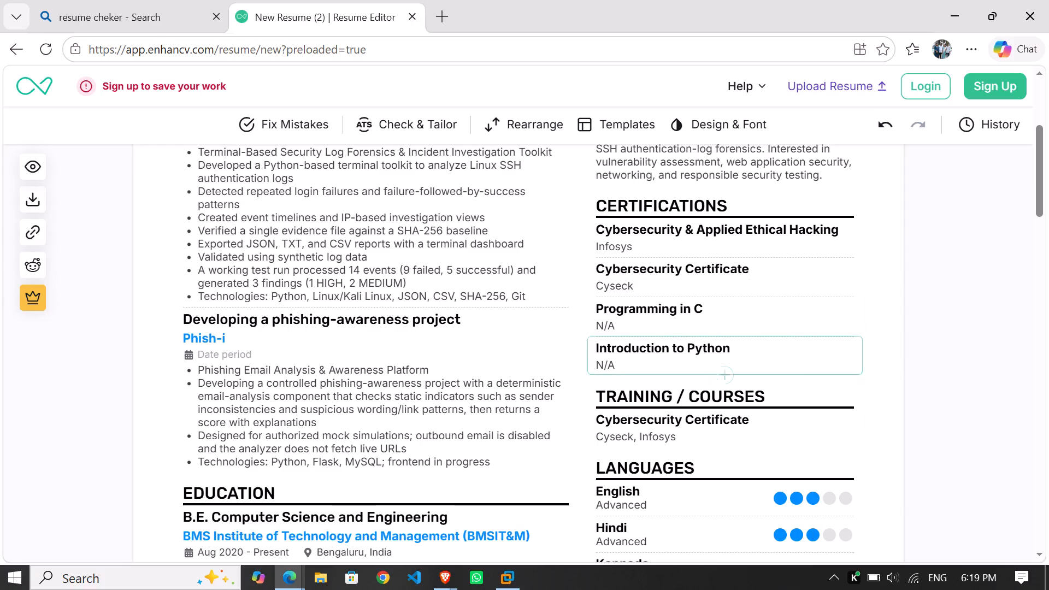
Read through the whole imported resume, from experience, summary and certifications to education, projects, skills and languages.
scroll(809, 280, "down", 5)
scroll(806, 293, "up", 13)
scroll(806, 293, "down", 6)
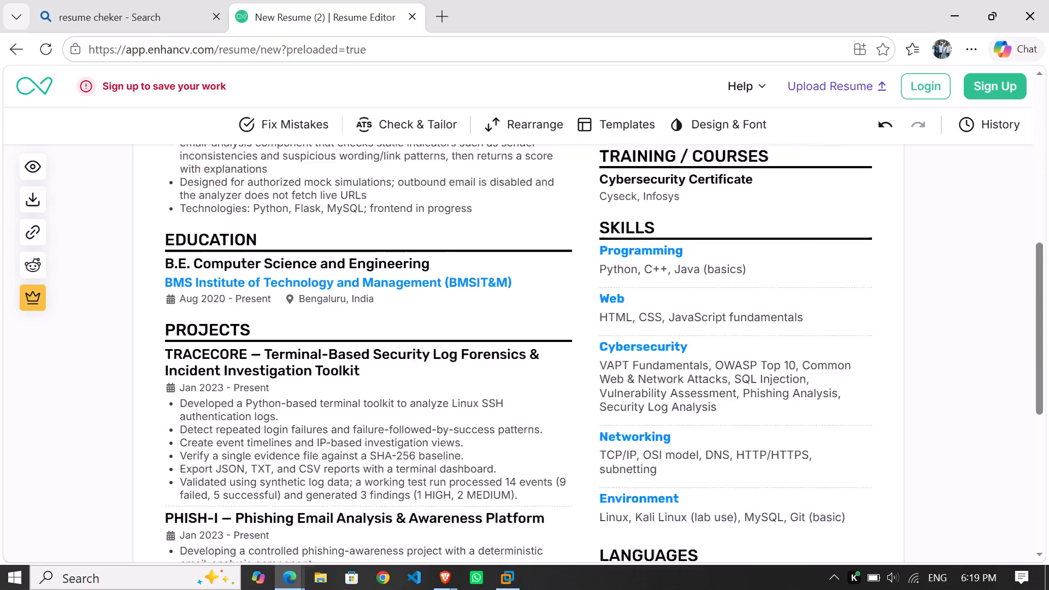
scroll(806, 293, "down", 10)
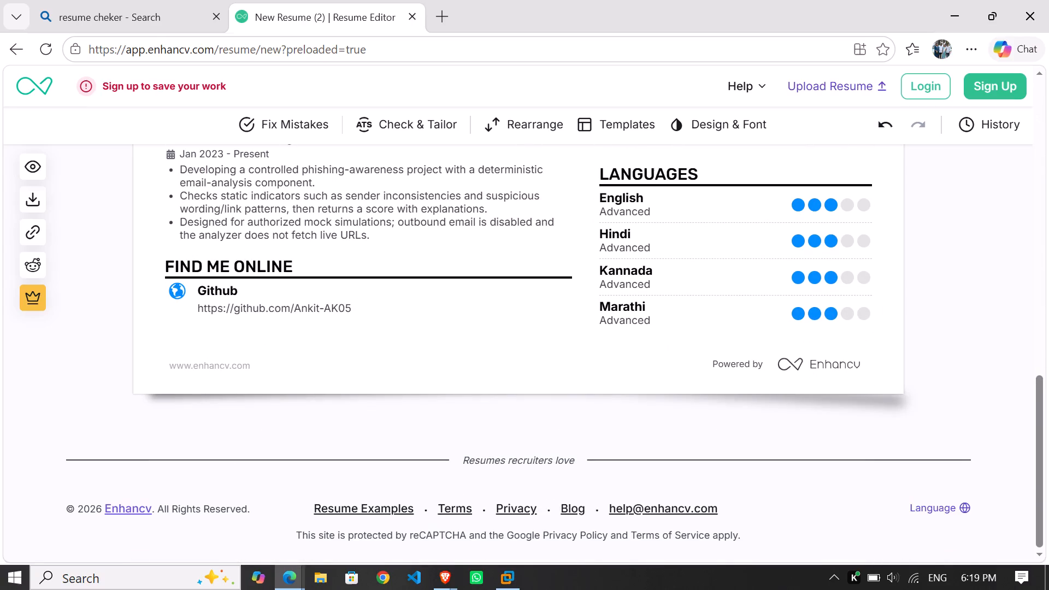
scroll(806, 293, "down", 4)
scroll(806, 293, "up", 13)
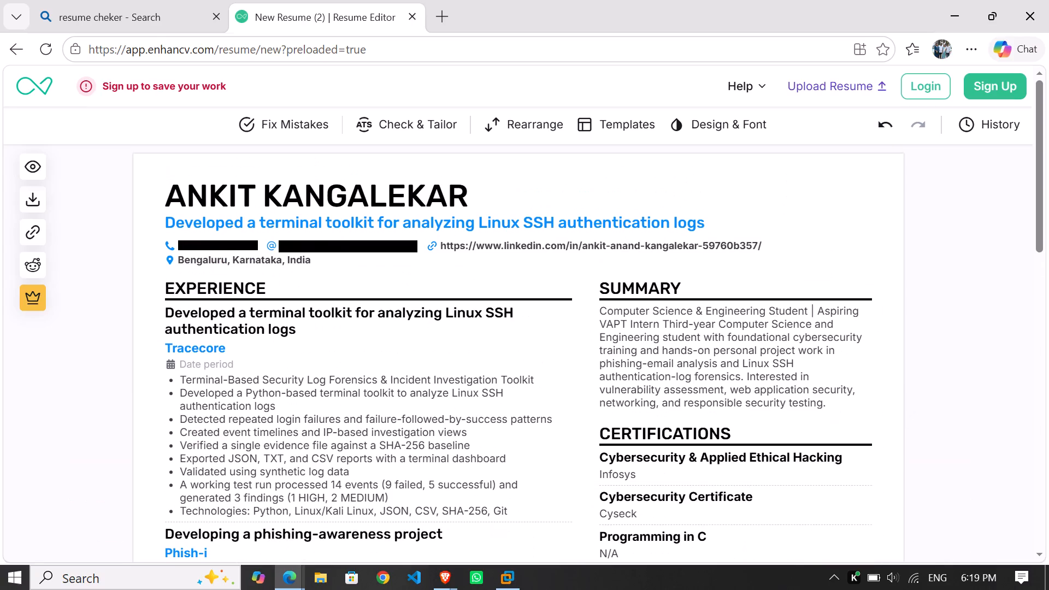
scroll(806, 293, "up", 1)
scroll(806, 293, "down", 2)
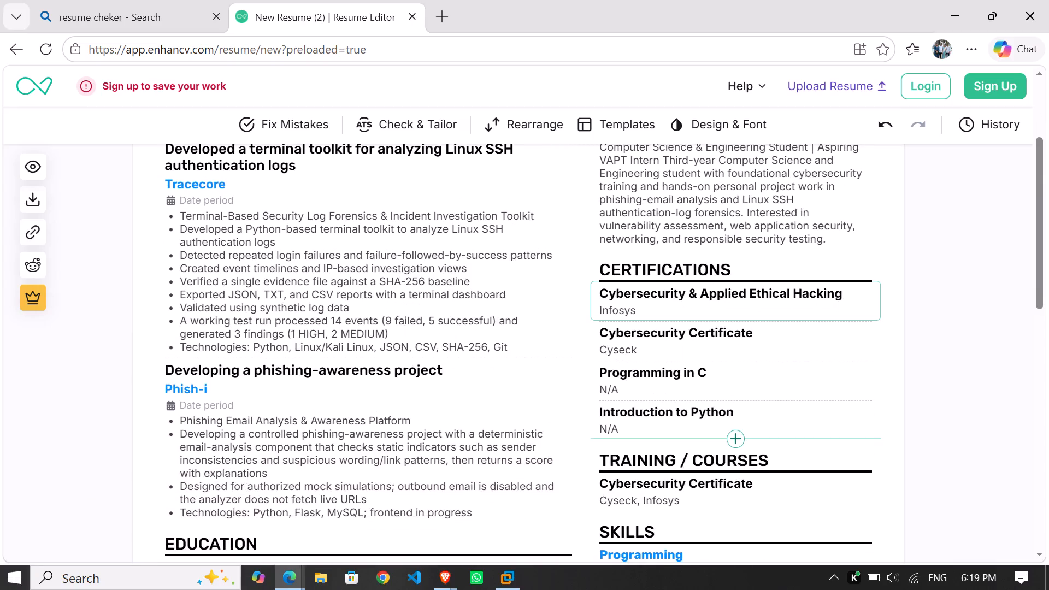
scroll(806, 293, "down", 8)
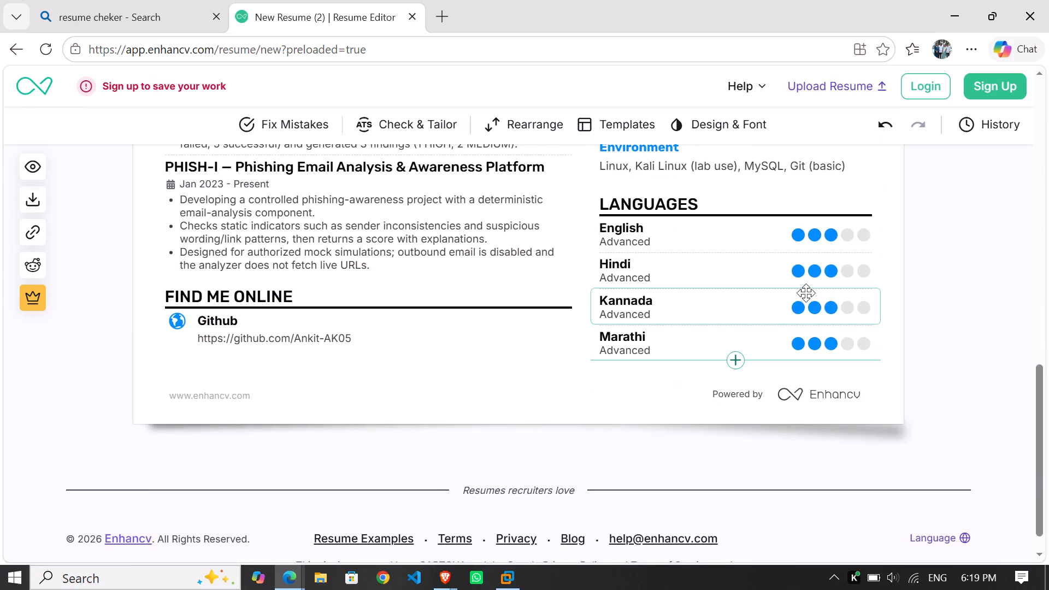
Raise the Marathi entry in the Languages section to the five-dot Native level.
scroll(806, 293, "up", 1)
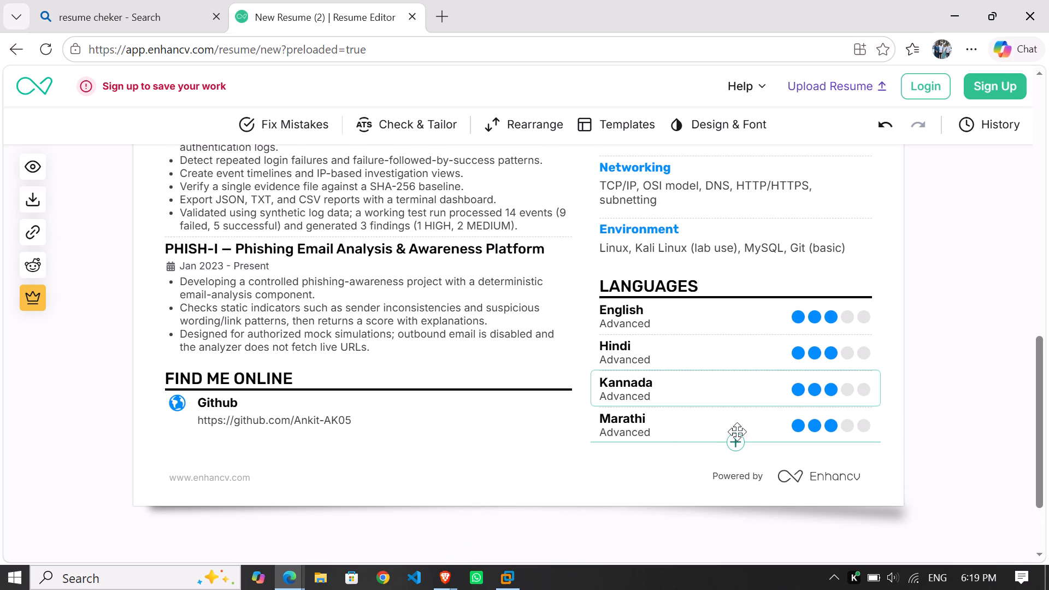
left_click(679, 420)
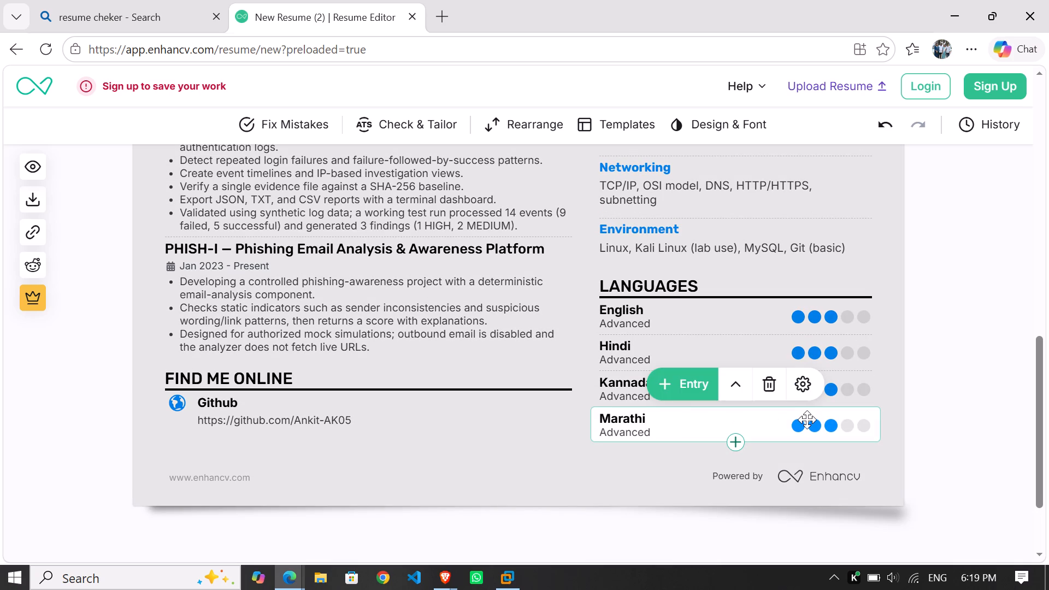
left_click(807, 420)
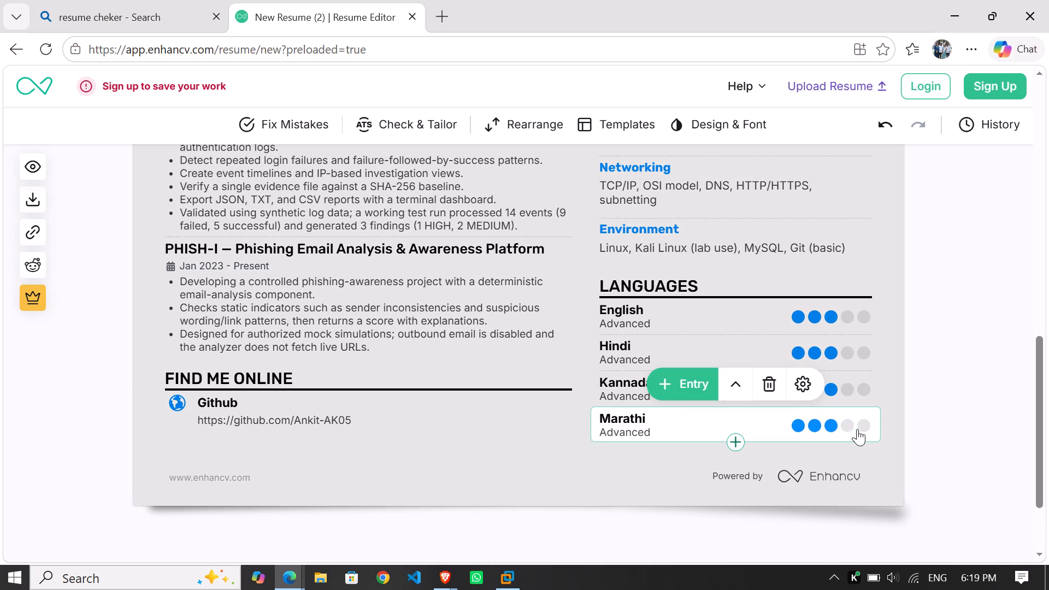
left_click(863, 429)
Turn off the slider and proficiency display for the Languages section so only the language names show.
left_click(799, 392)
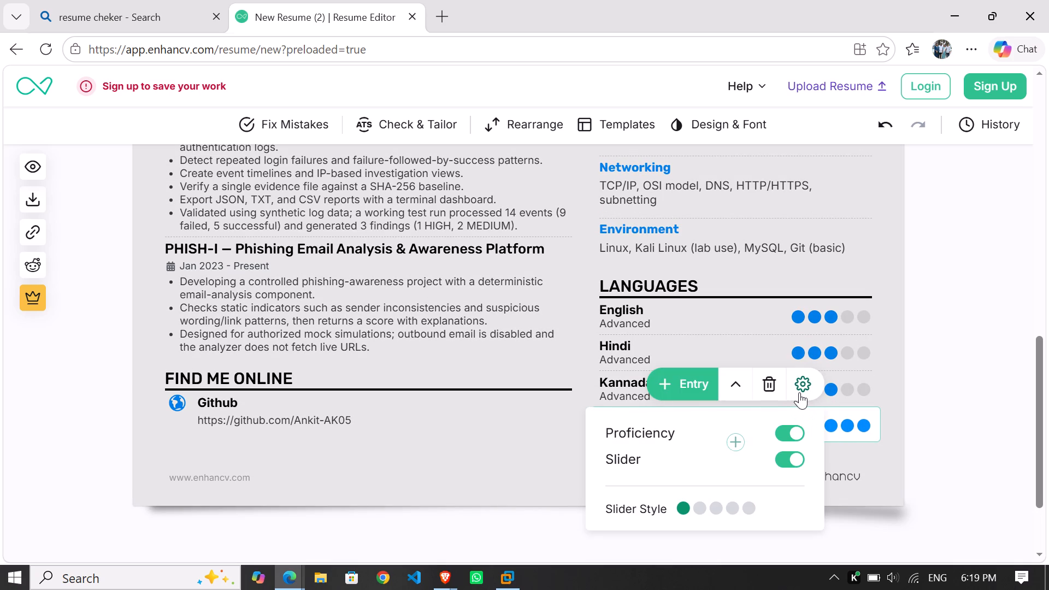
left_click(800, 457)
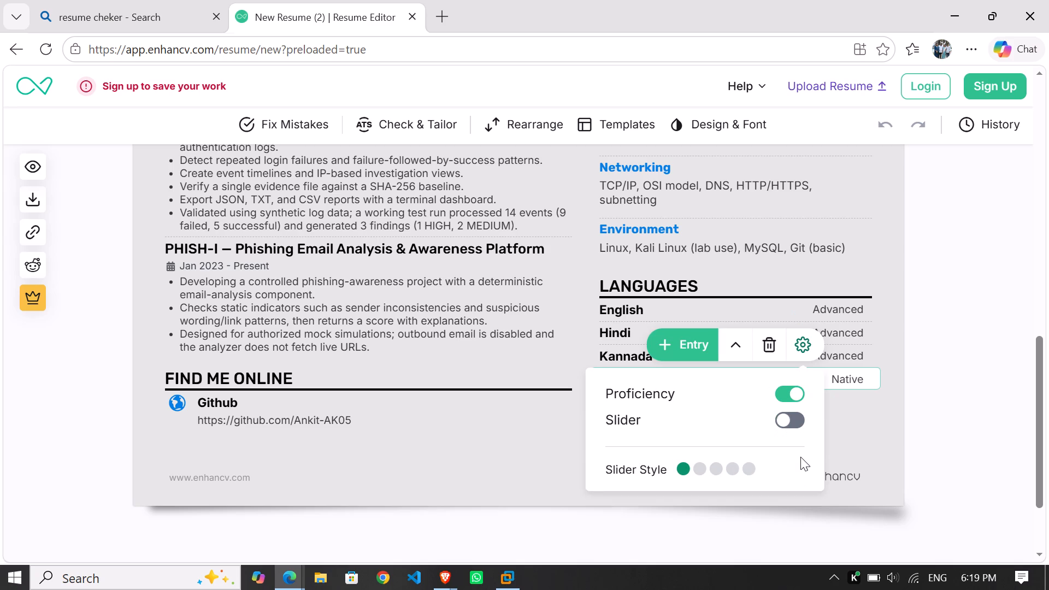
left_click(793, 399)
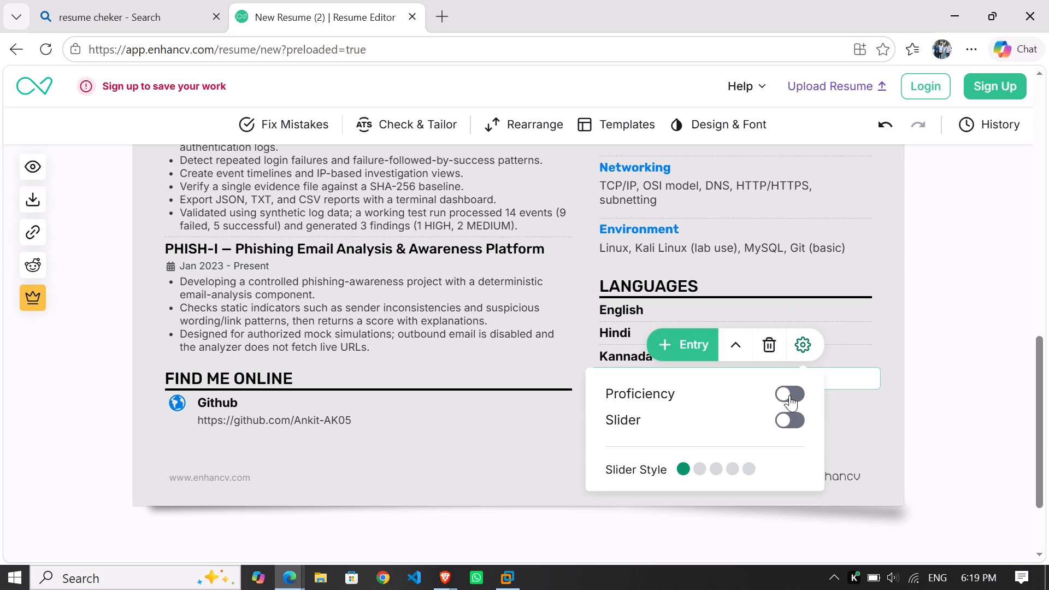
left_click(910, 404)
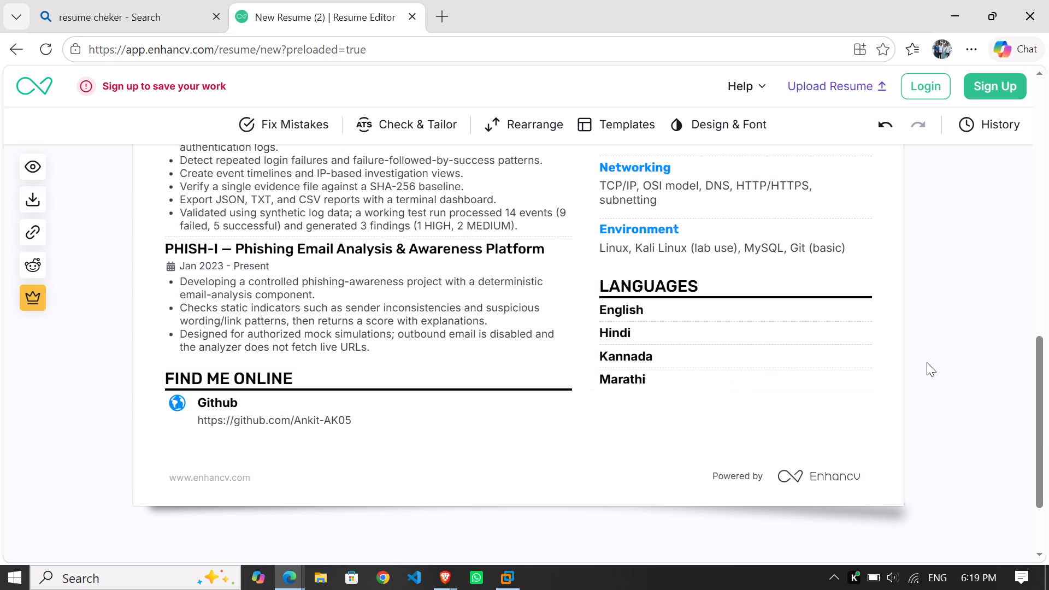
Review the resume from the projects and skills back up to the header, experience and summary.
scroll(927, 362, "up", 1)
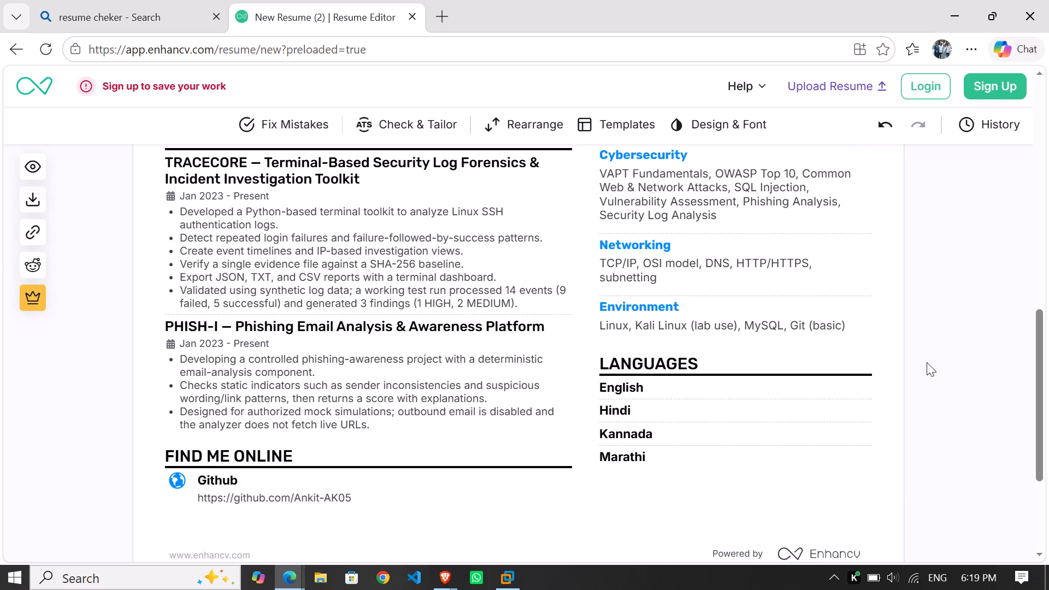
scroll(927, 362, "up", 1)
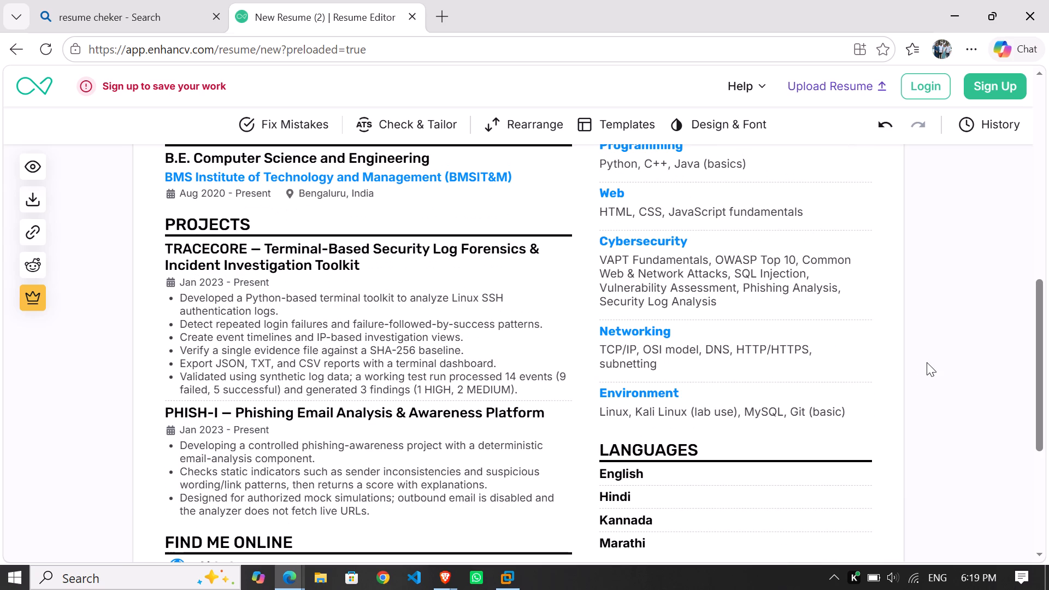
scroll(927, 362, "up", 2)
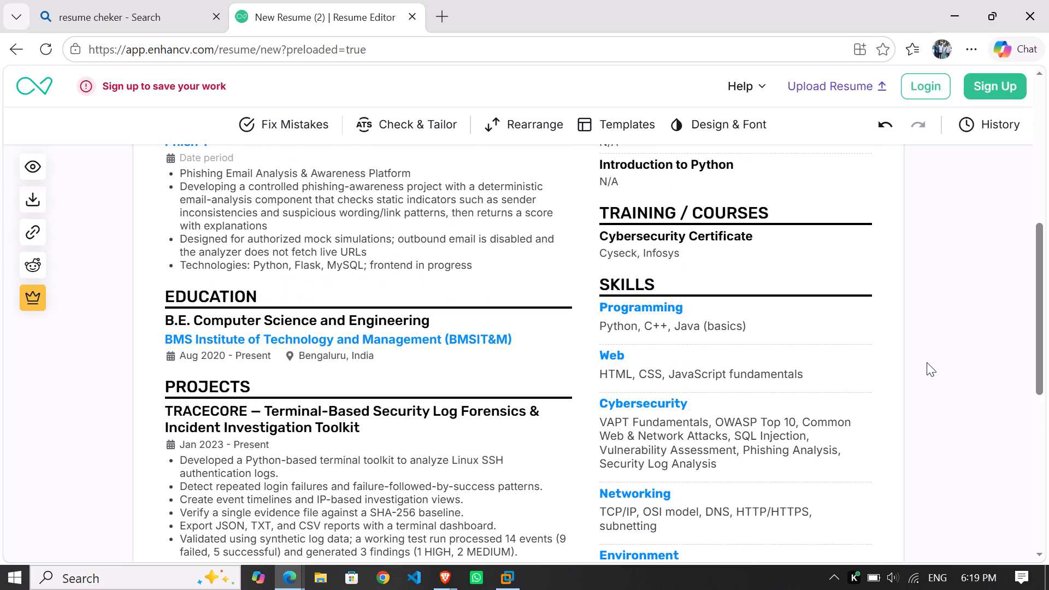
scroll(928, 356, "up", 1)
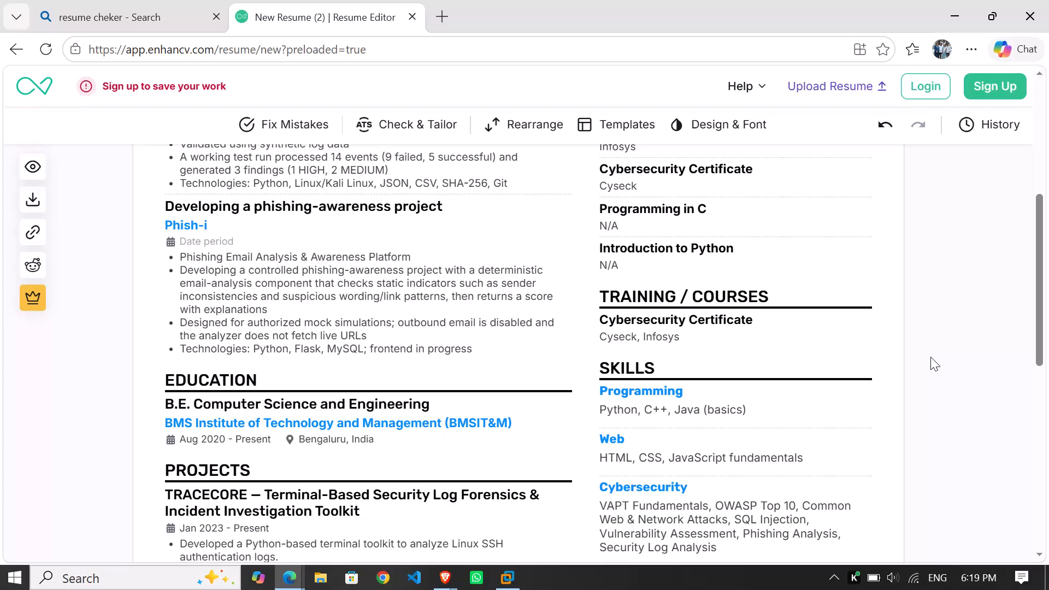
scroll(930, 357, "up", 1)
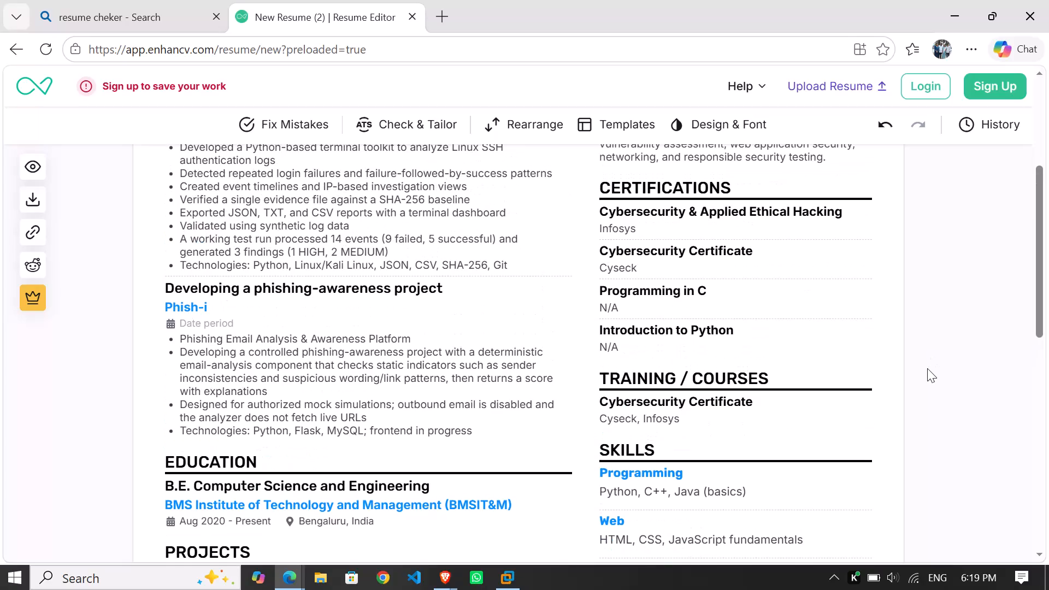
scroll(927, 368, "up", 1)
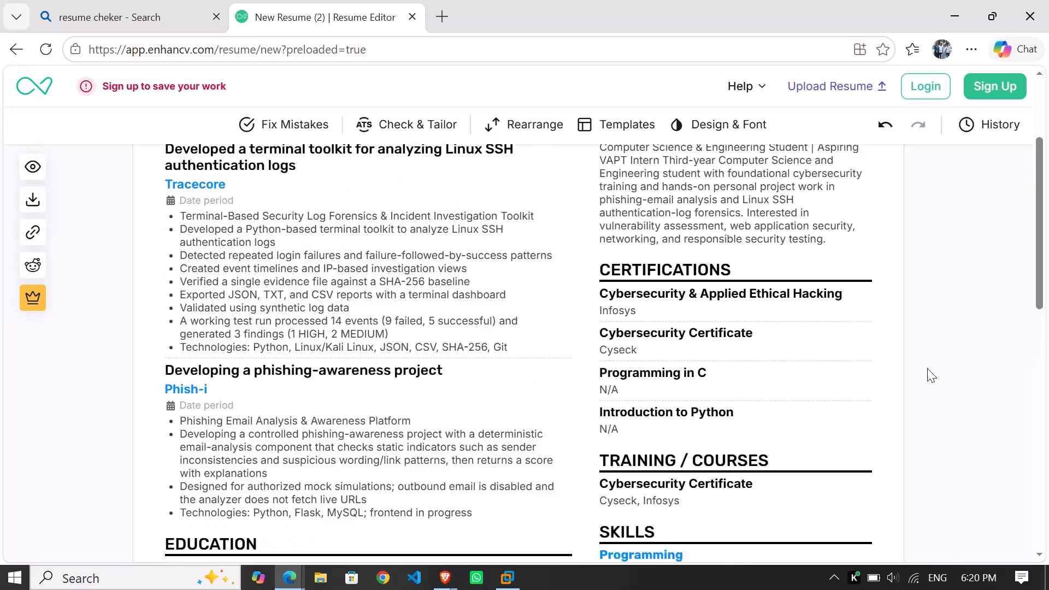
scroll(927, 368, "up", 1)
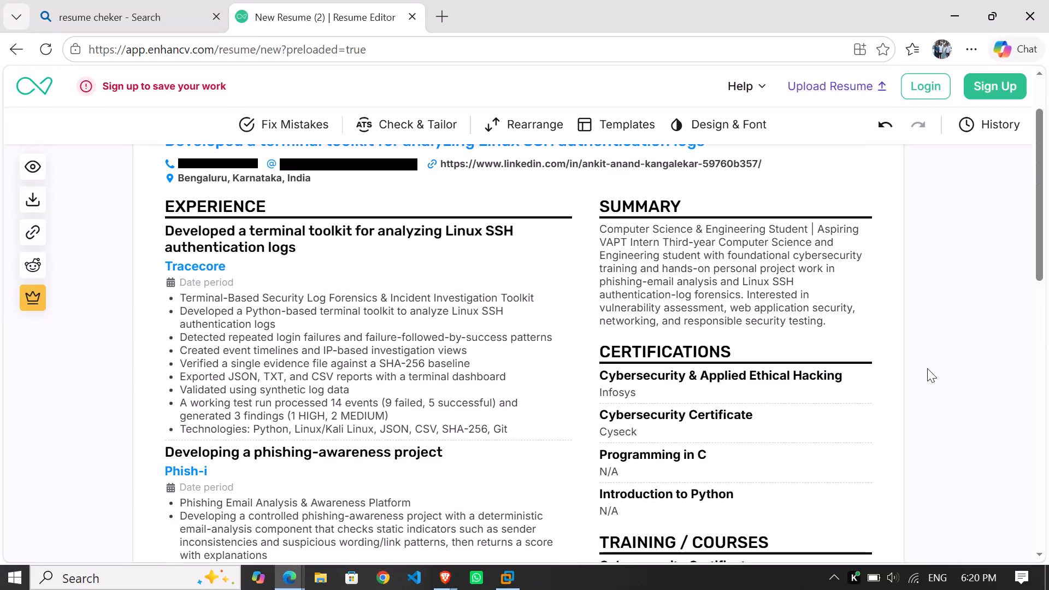
scroll(927, 368, "up", 2)
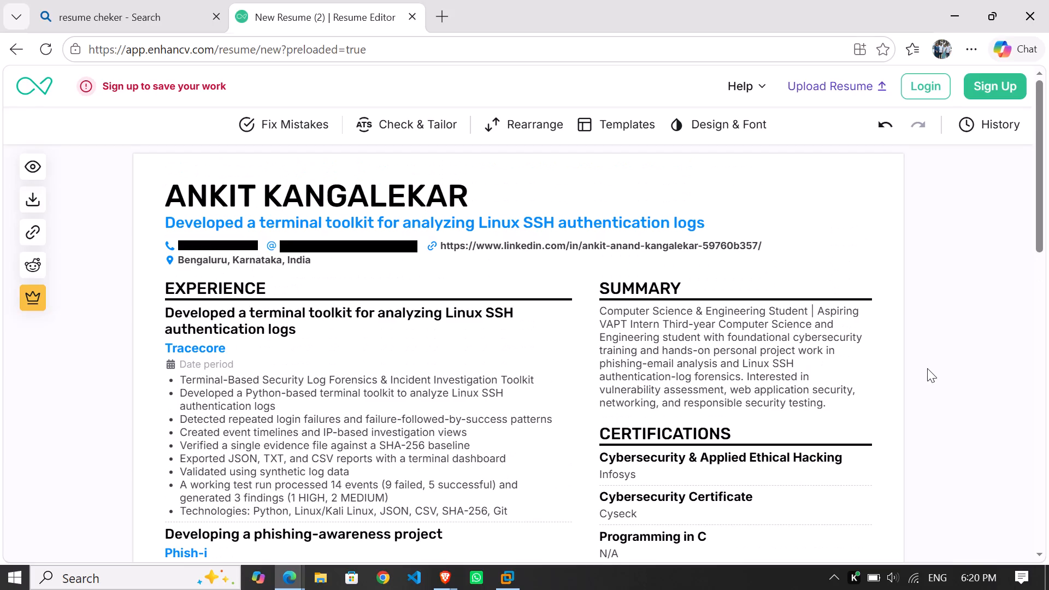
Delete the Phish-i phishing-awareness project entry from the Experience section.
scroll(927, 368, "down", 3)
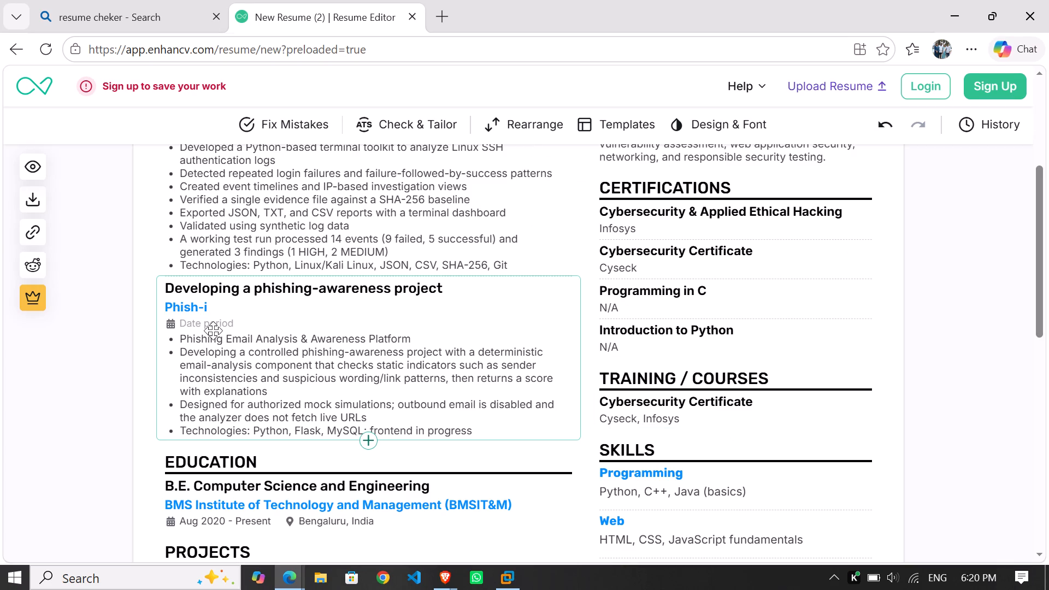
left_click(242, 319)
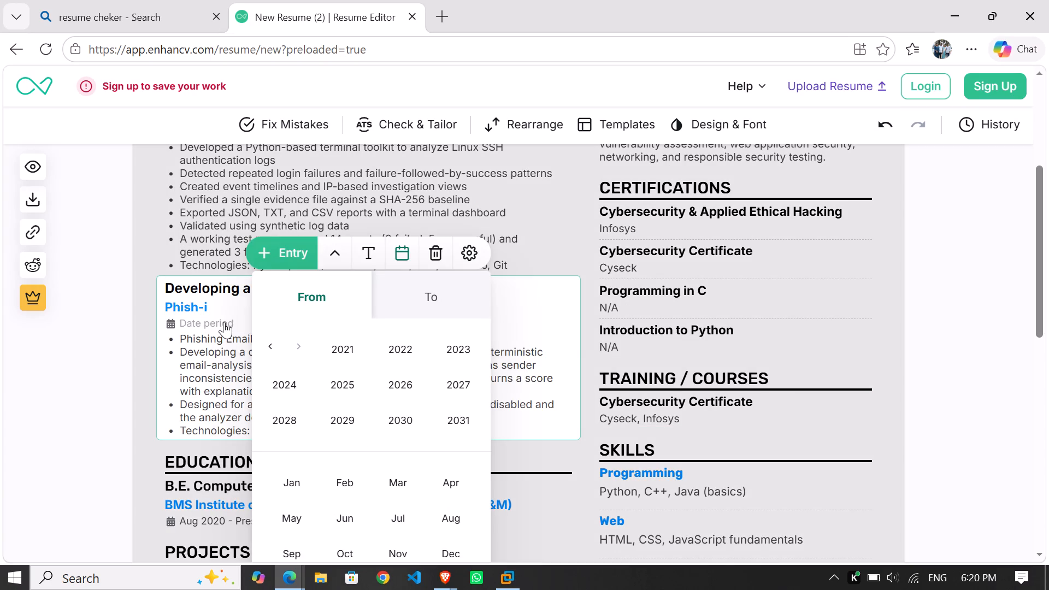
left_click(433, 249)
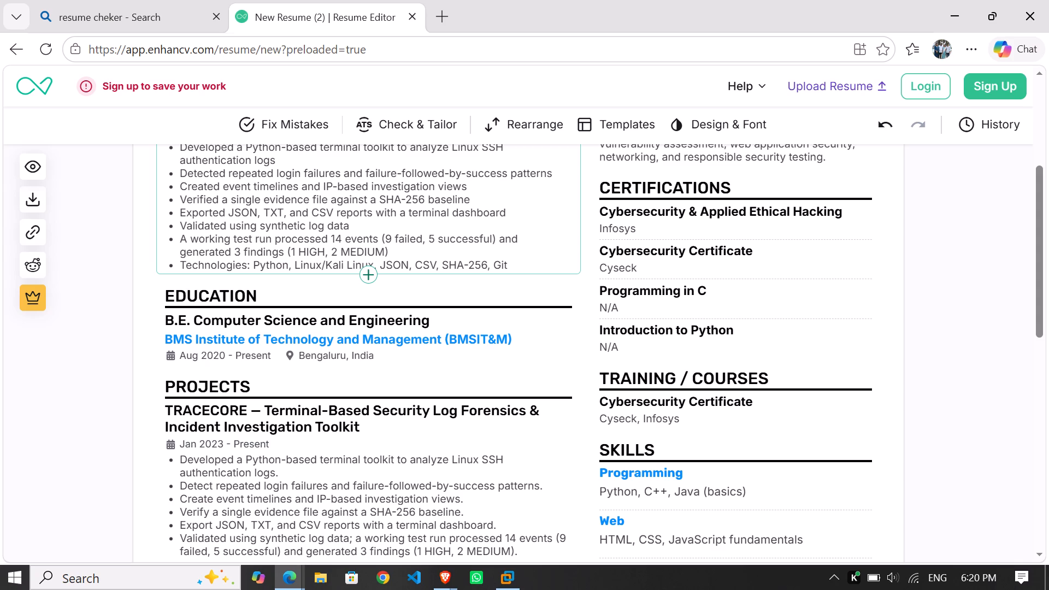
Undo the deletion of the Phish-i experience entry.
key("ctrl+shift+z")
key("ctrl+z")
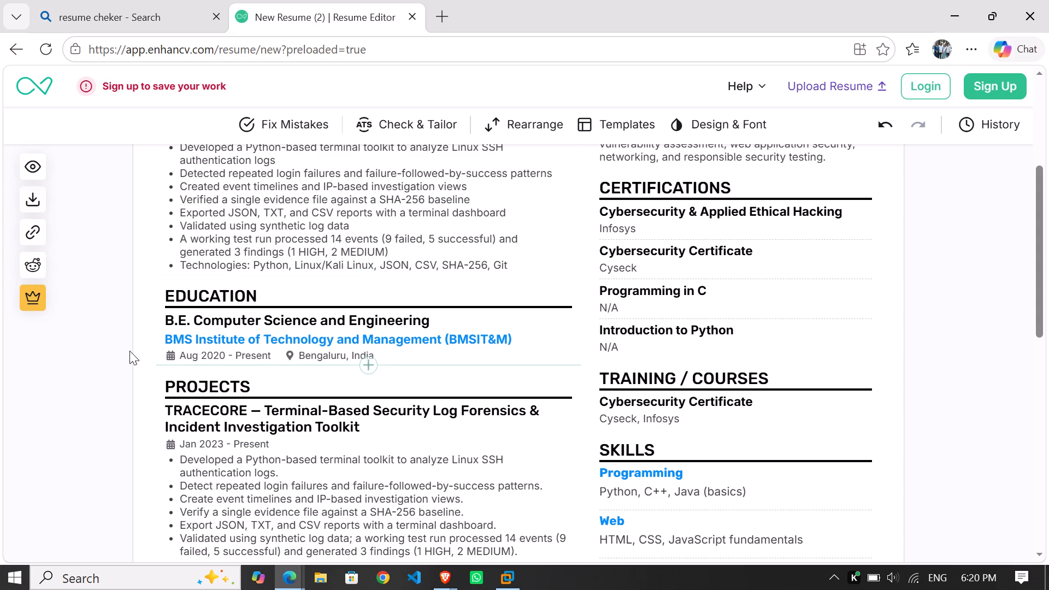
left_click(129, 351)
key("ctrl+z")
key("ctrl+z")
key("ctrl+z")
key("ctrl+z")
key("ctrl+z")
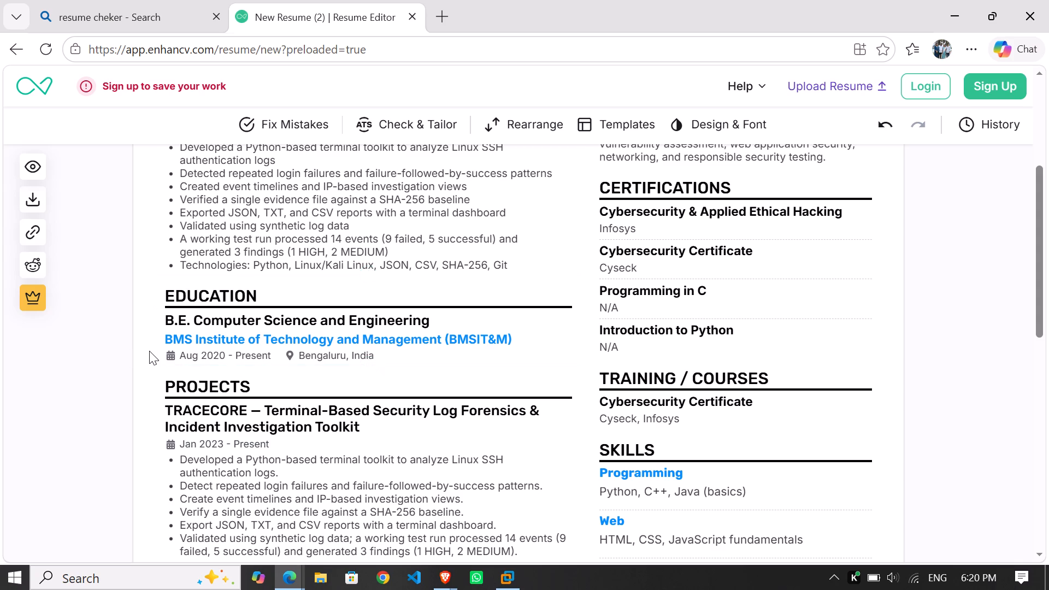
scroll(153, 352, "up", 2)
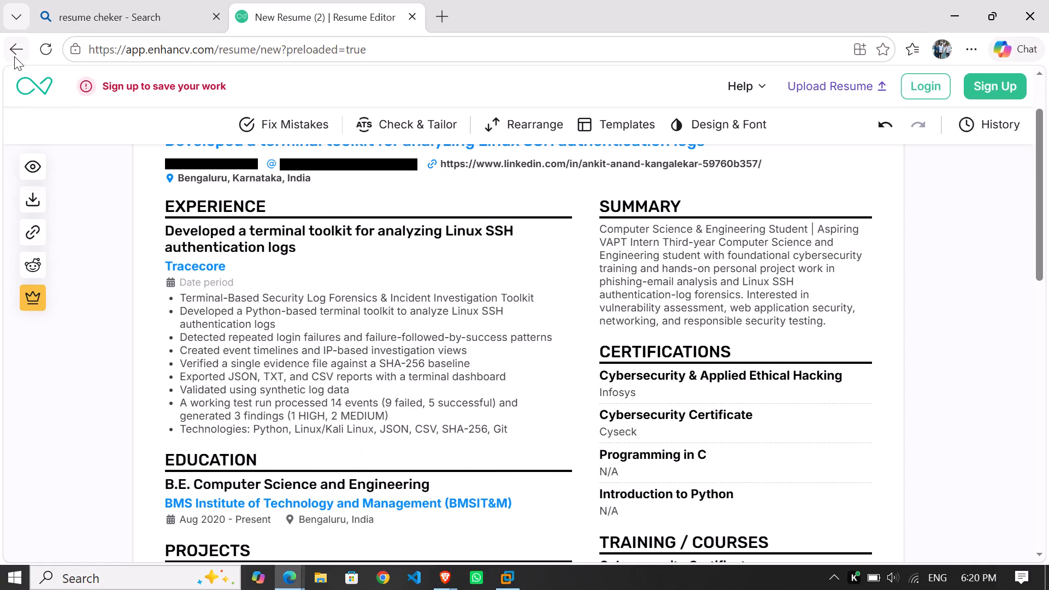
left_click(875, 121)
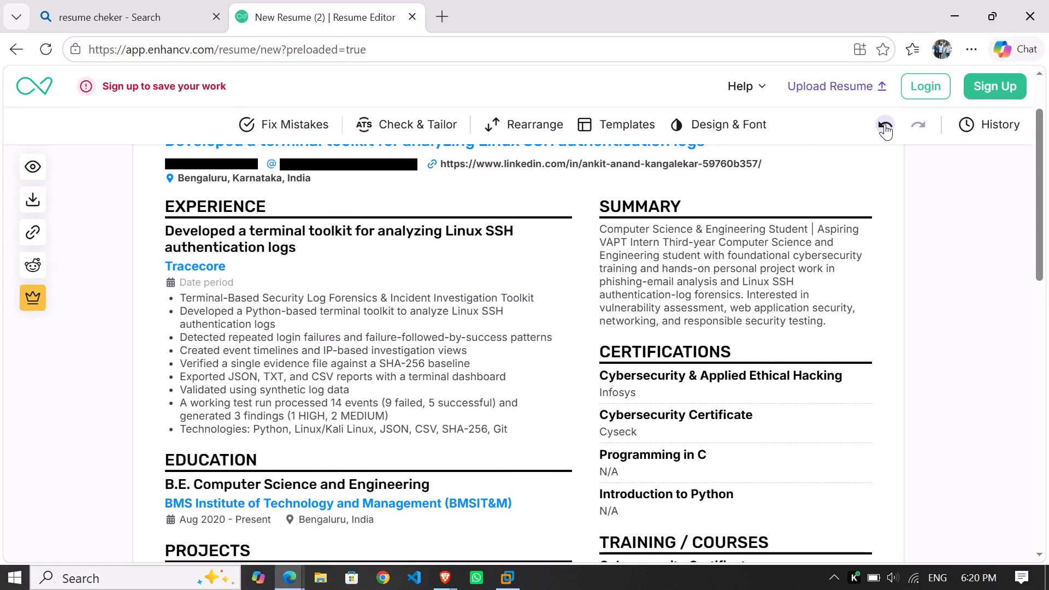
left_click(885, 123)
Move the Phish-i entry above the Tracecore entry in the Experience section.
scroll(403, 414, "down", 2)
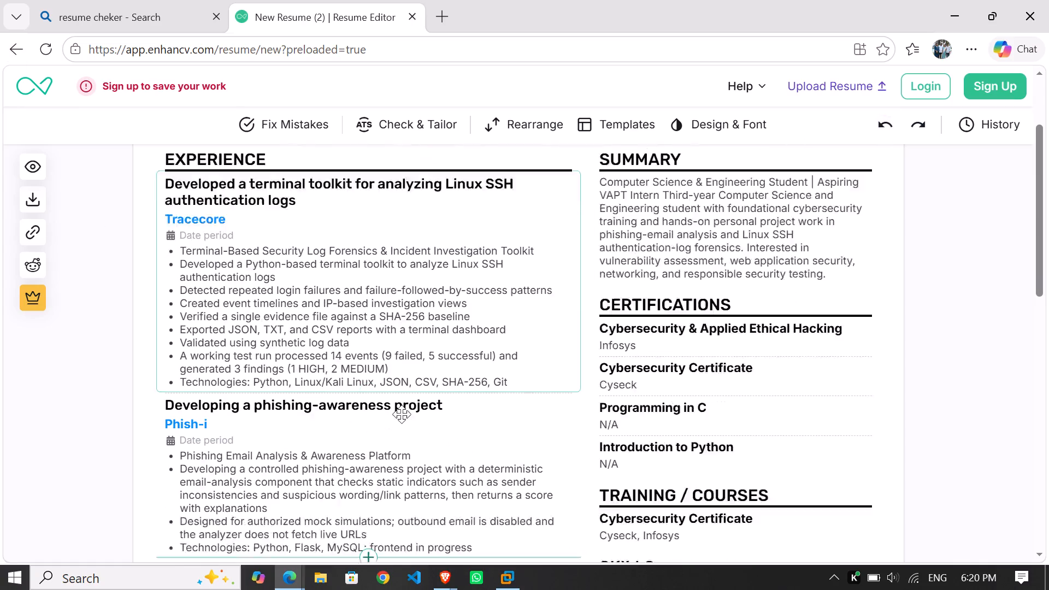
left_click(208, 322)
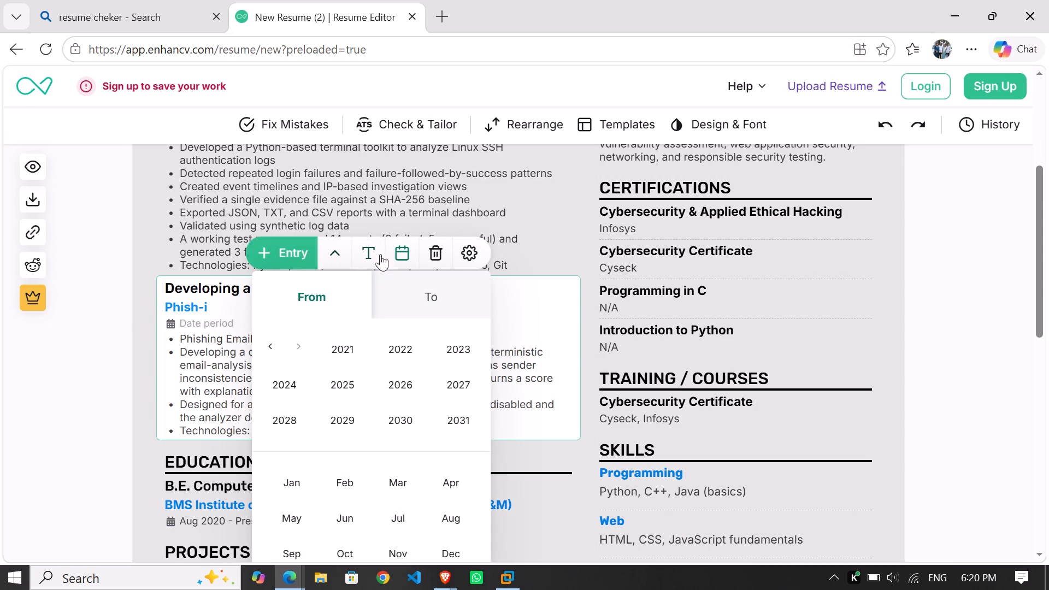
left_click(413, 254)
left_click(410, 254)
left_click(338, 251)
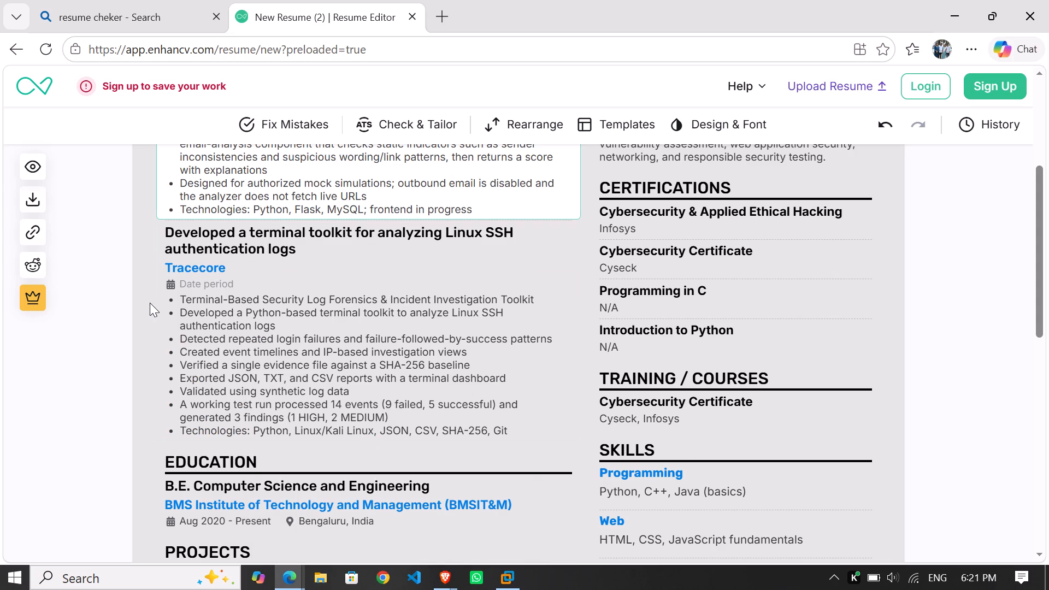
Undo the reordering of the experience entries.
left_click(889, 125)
Hide the date period of the Phish-i entry in the Experience section.
left_click(226, 317)
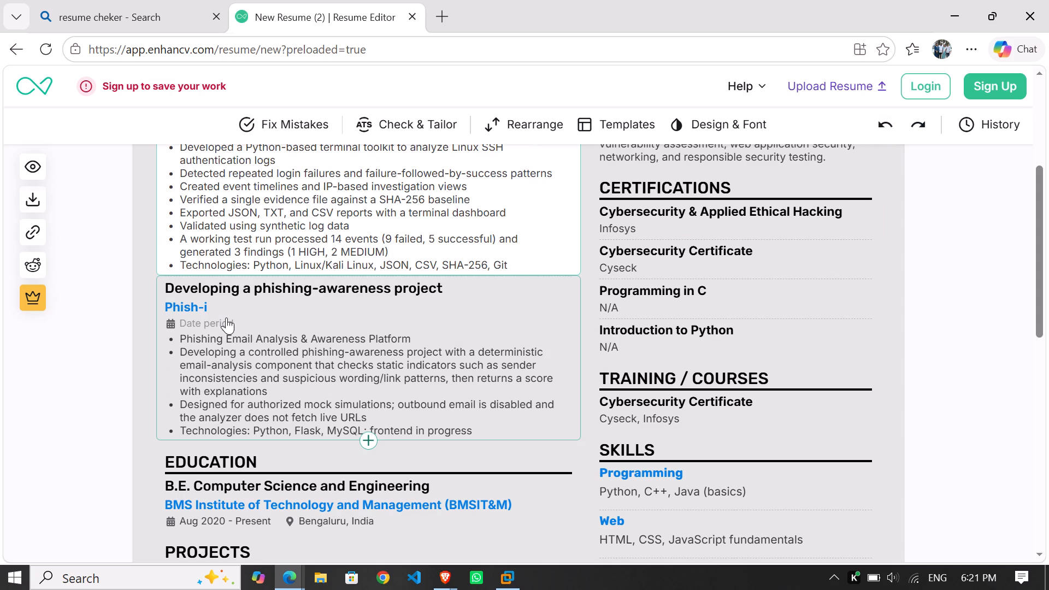
left_click(237, 318)
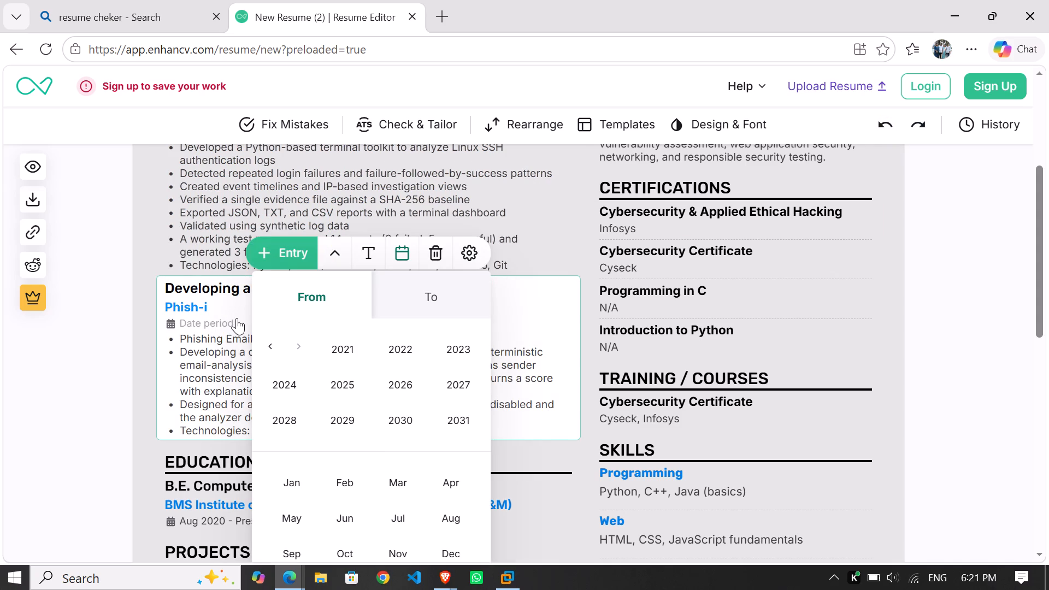
left_click(475, 252)
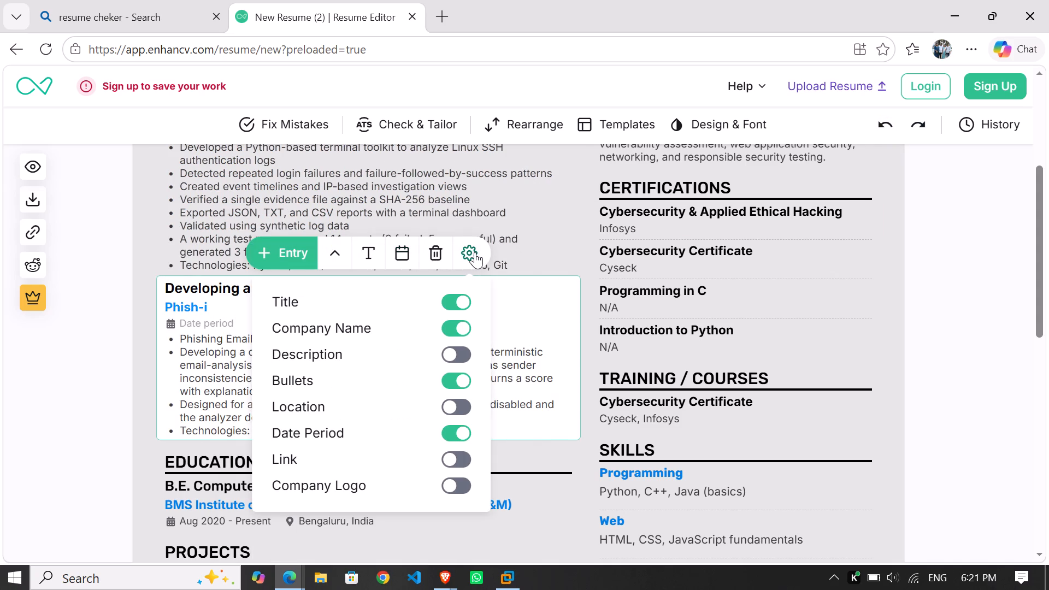
left_click(450, 429)
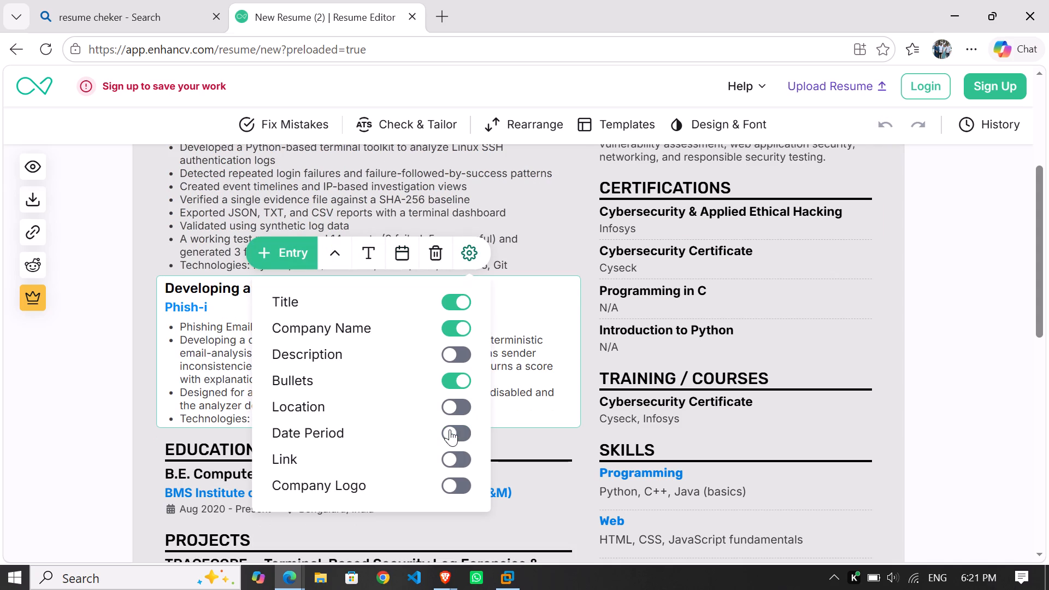
left_click(145, 392)
Hide the date period of the Tracecore entry in the Experience section.
scroll(145, 392, "up", 1)
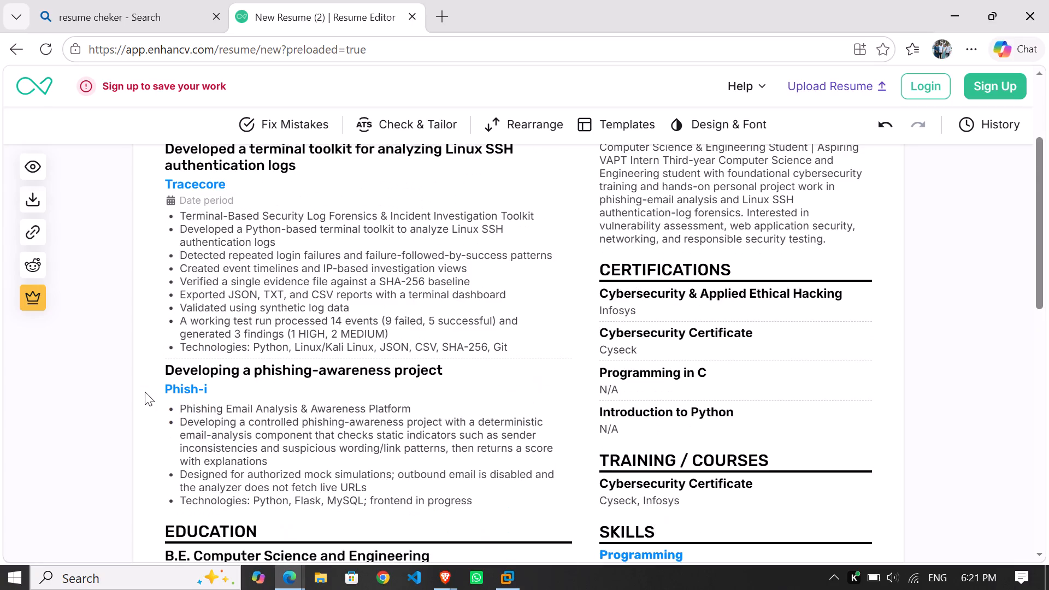
scroll(145, 392, "up", 1)
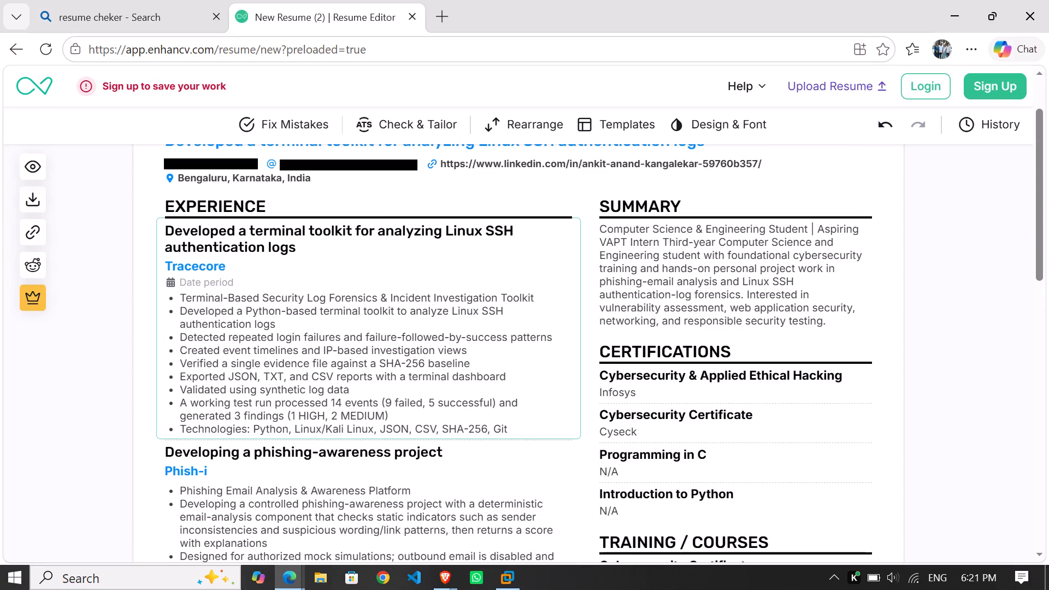
left_click(237, 278)
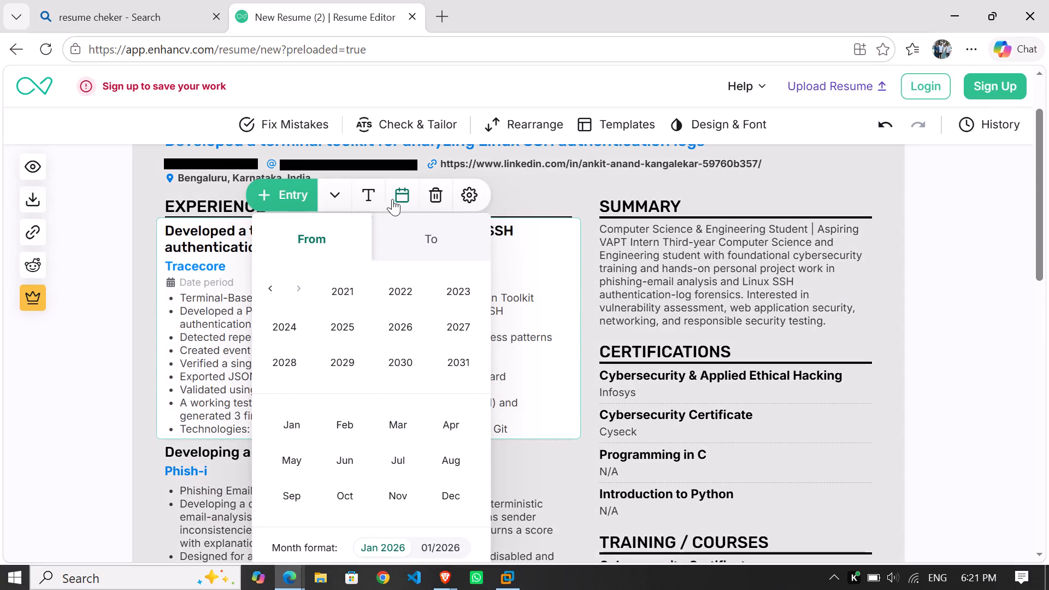
left_click(464, 200)
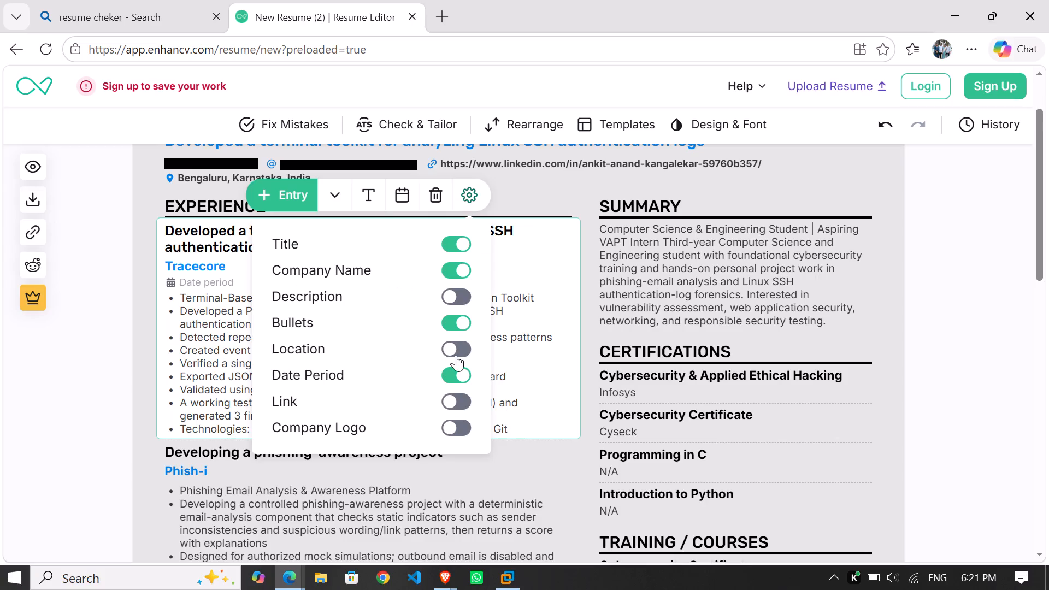
left_click(450, 375)
left_click(129, 369)
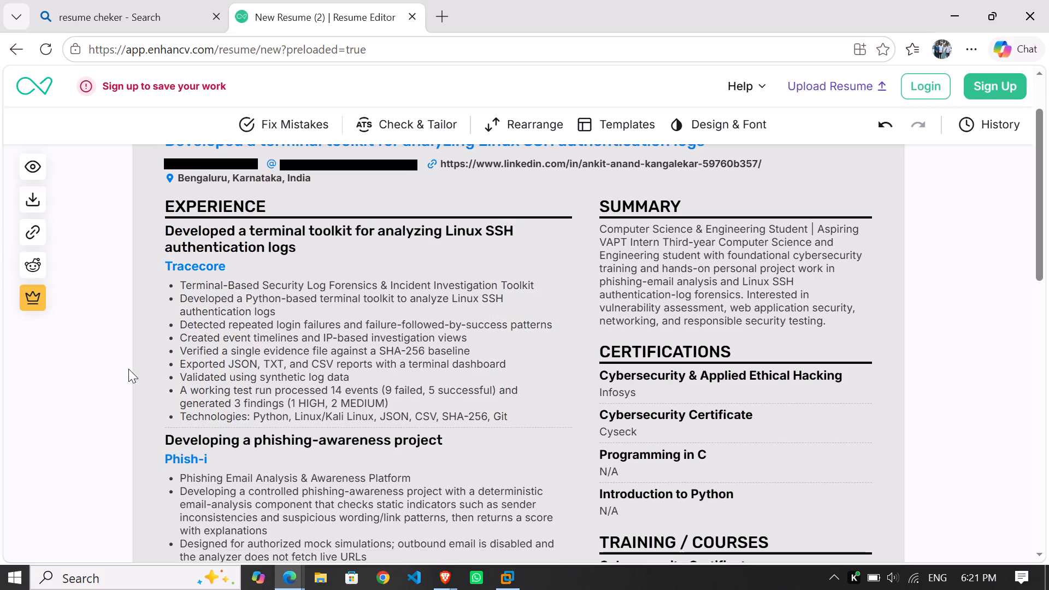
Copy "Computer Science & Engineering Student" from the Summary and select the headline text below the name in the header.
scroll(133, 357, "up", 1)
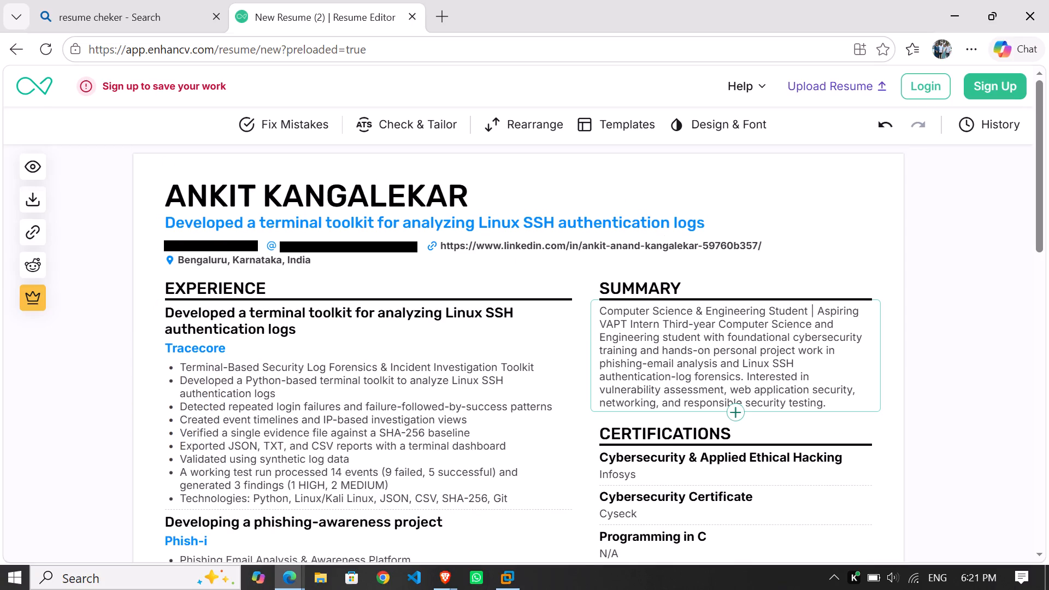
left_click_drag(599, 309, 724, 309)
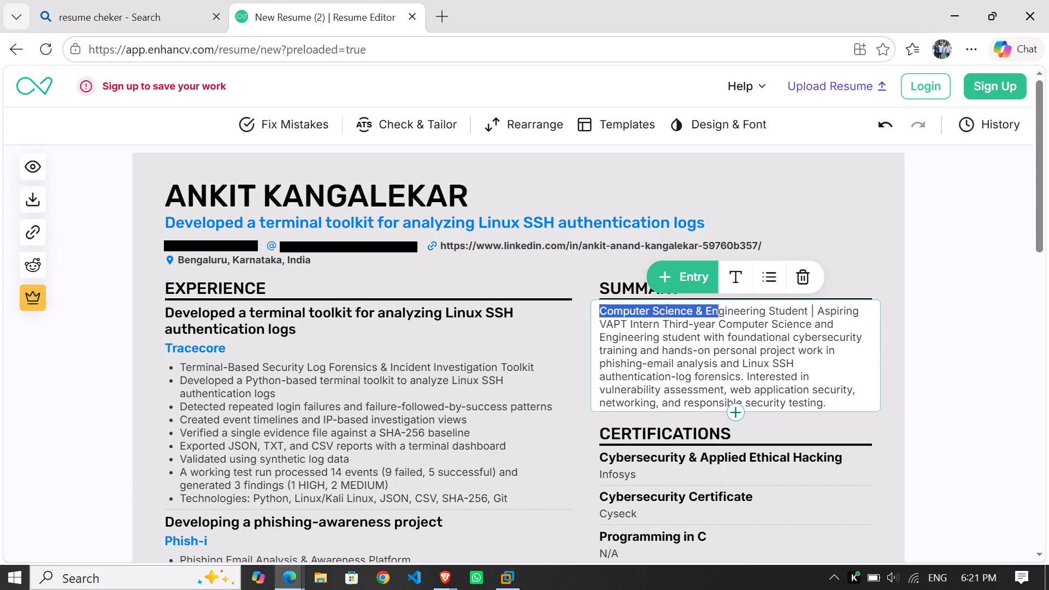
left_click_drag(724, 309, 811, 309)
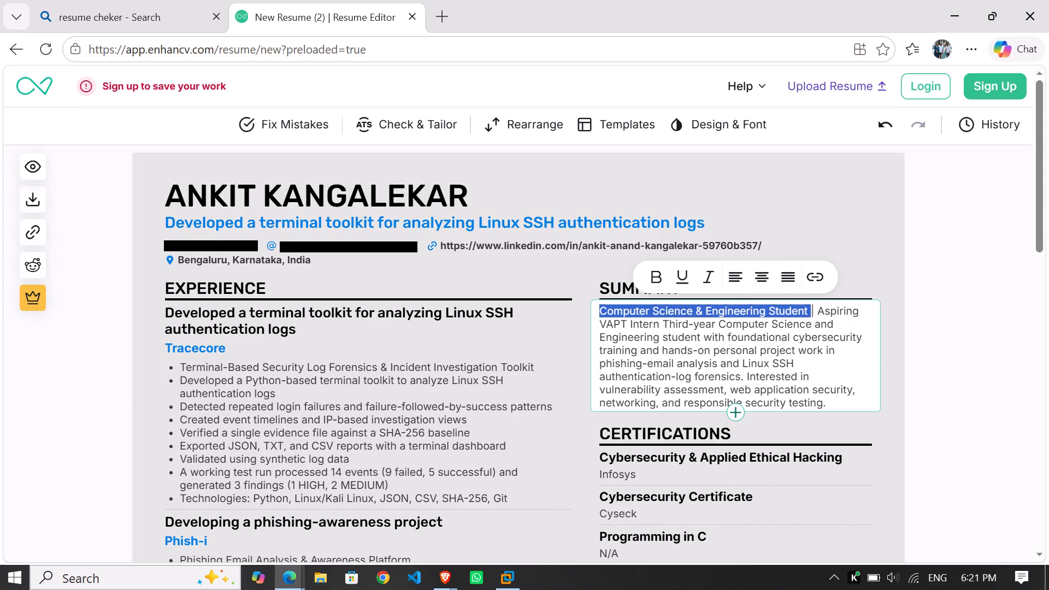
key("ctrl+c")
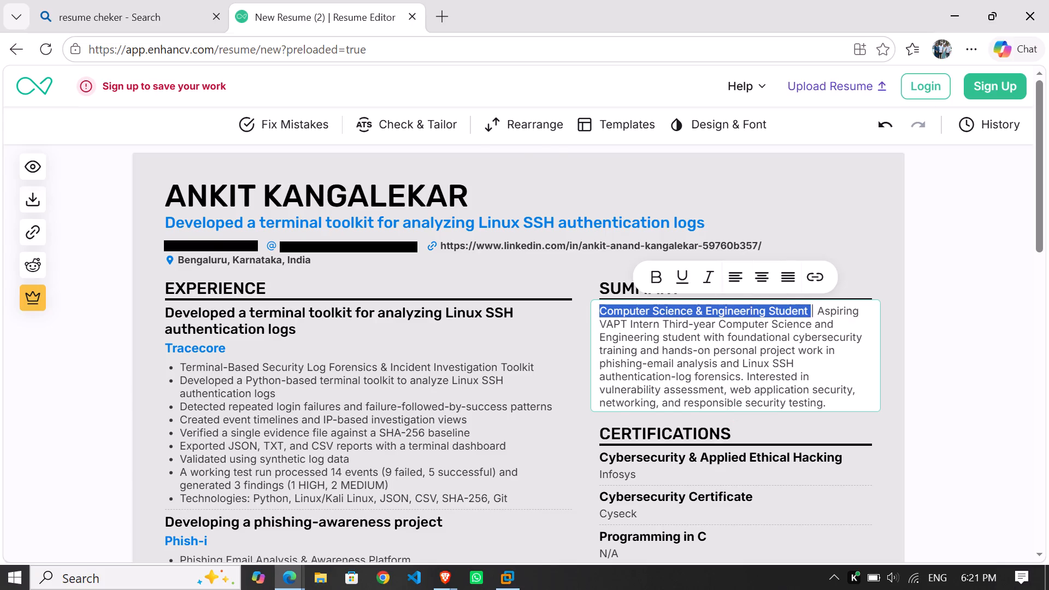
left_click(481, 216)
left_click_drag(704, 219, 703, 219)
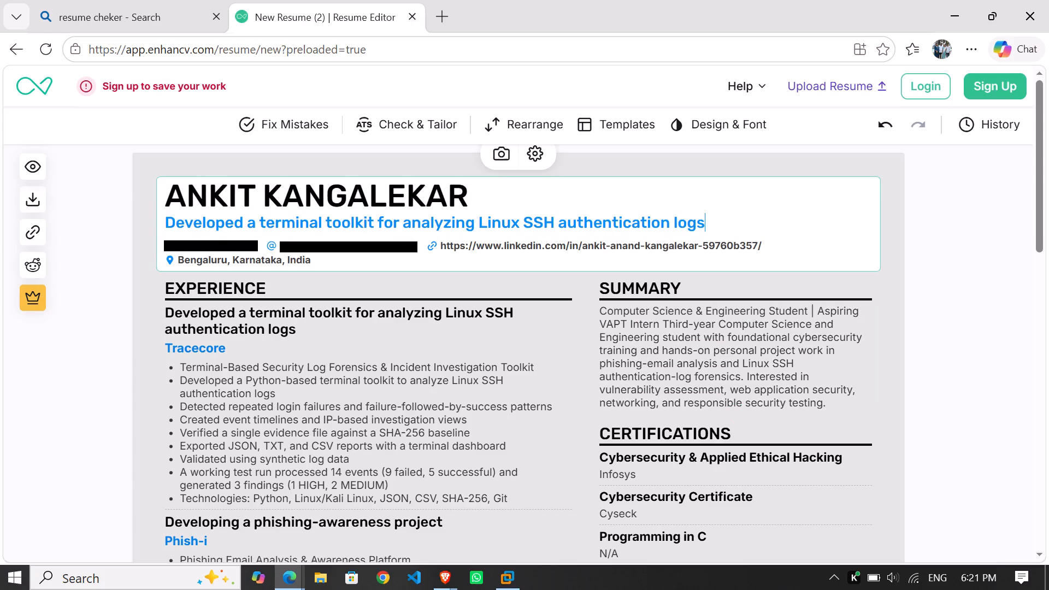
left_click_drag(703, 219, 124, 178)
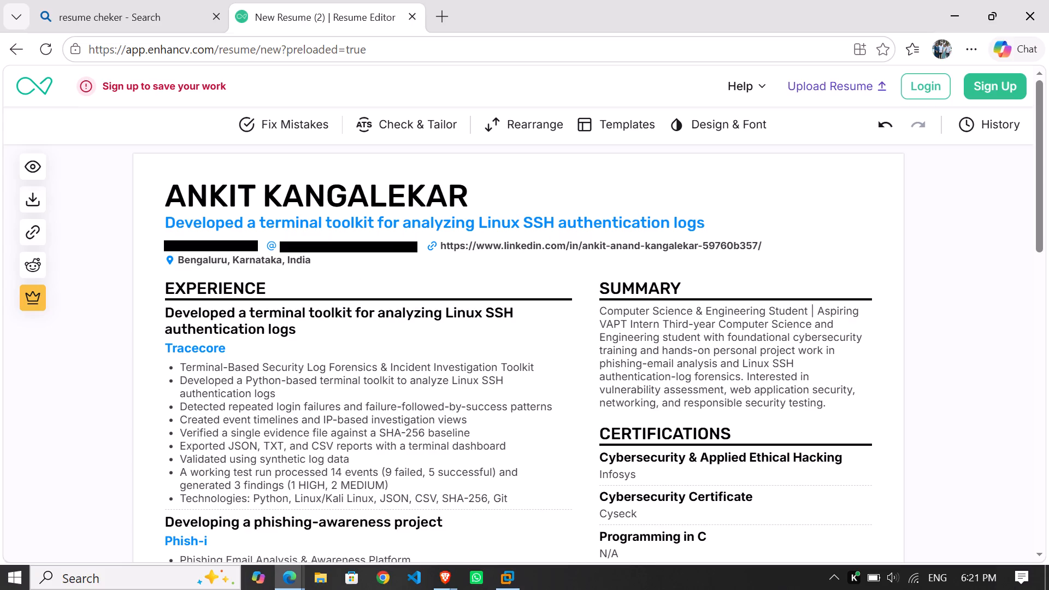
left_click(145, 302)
Save the resume.
key("ctrl+s")
Hide the institution line of the Programming in C certification.
scroll(145, 302, "down", 2)
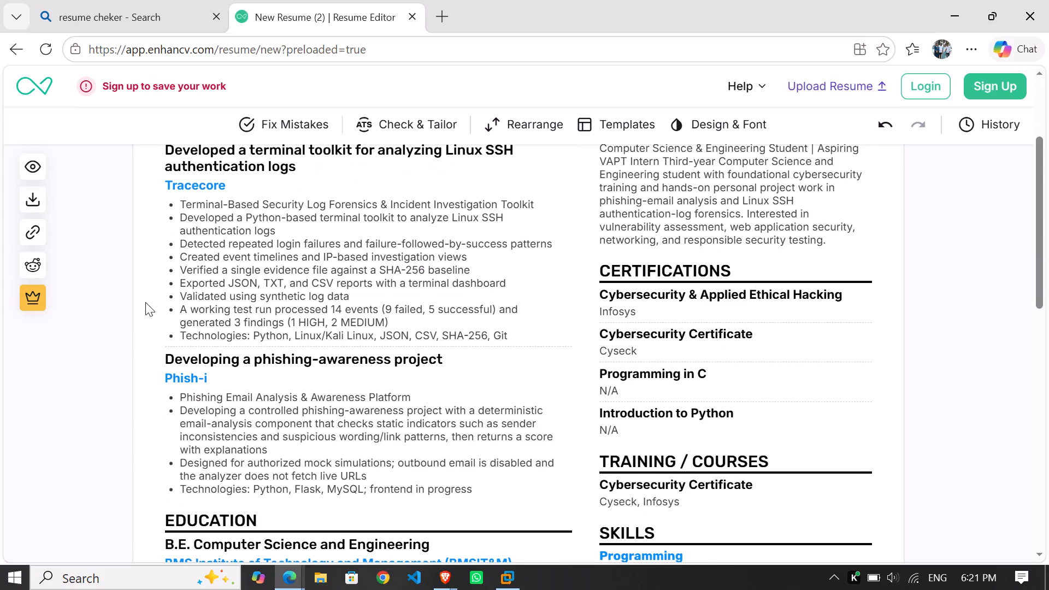
left_click(650, 390)
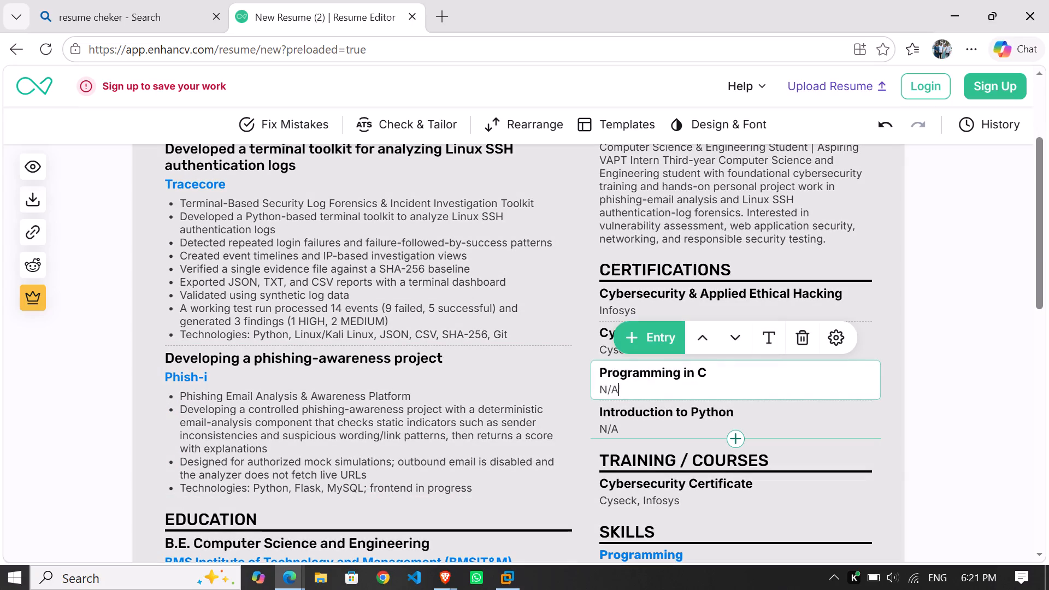
left_click(829, 342)
left_click(822, 394)
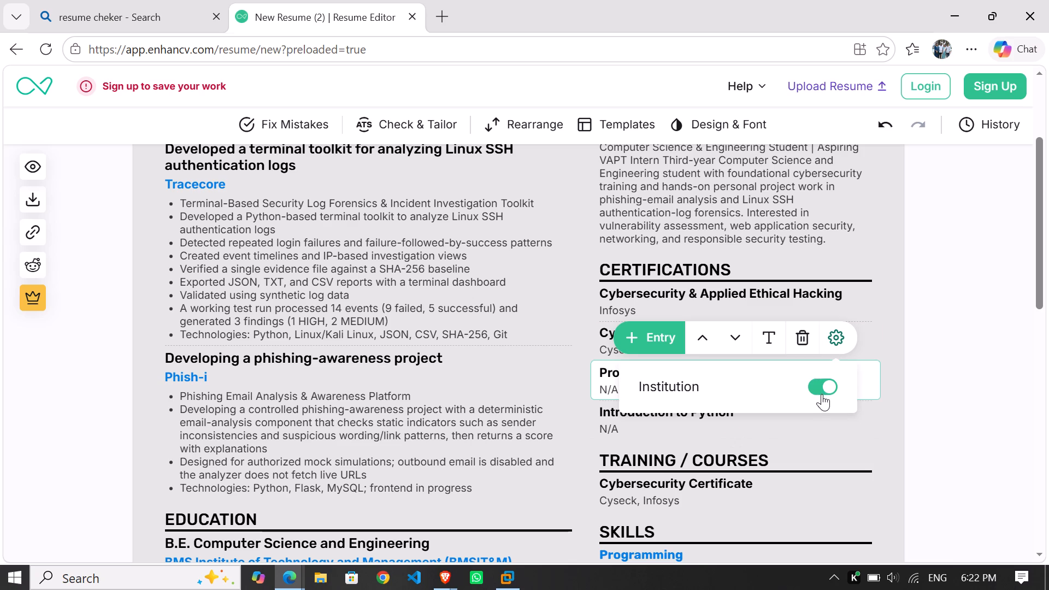
left_click(975, 391)
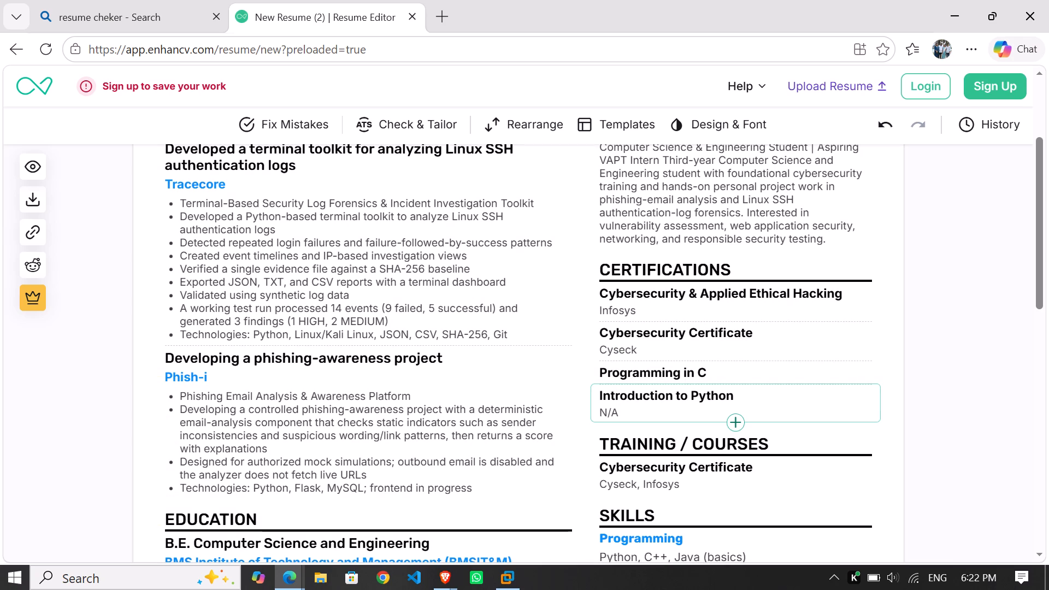
Hide the institution line of the Introduction to Python certification.
left_click(698, 396)
left_click(818, 370)
left_click(814, 411)
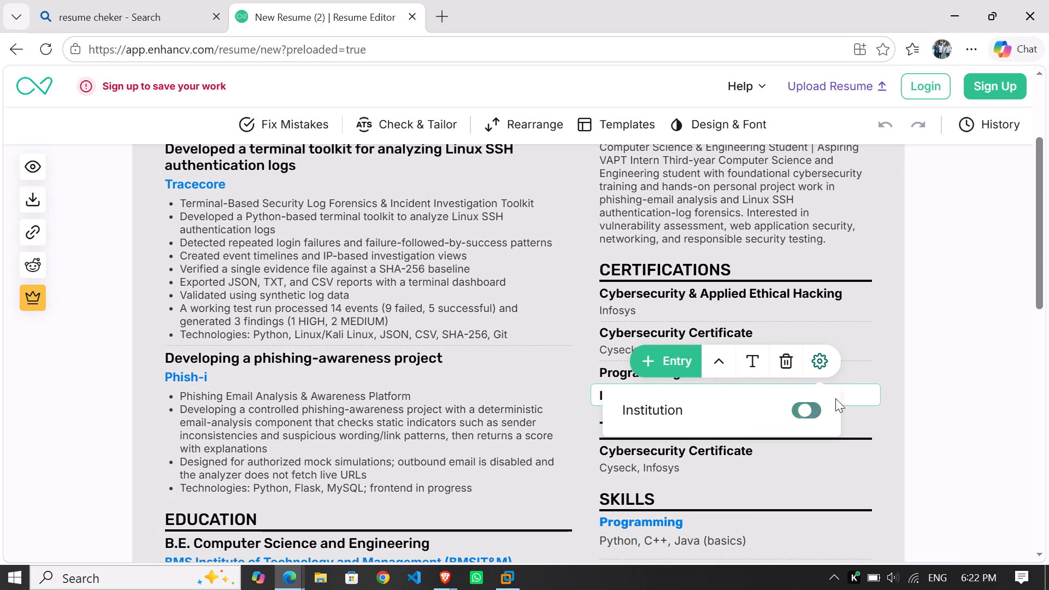
left_click(952, 389)
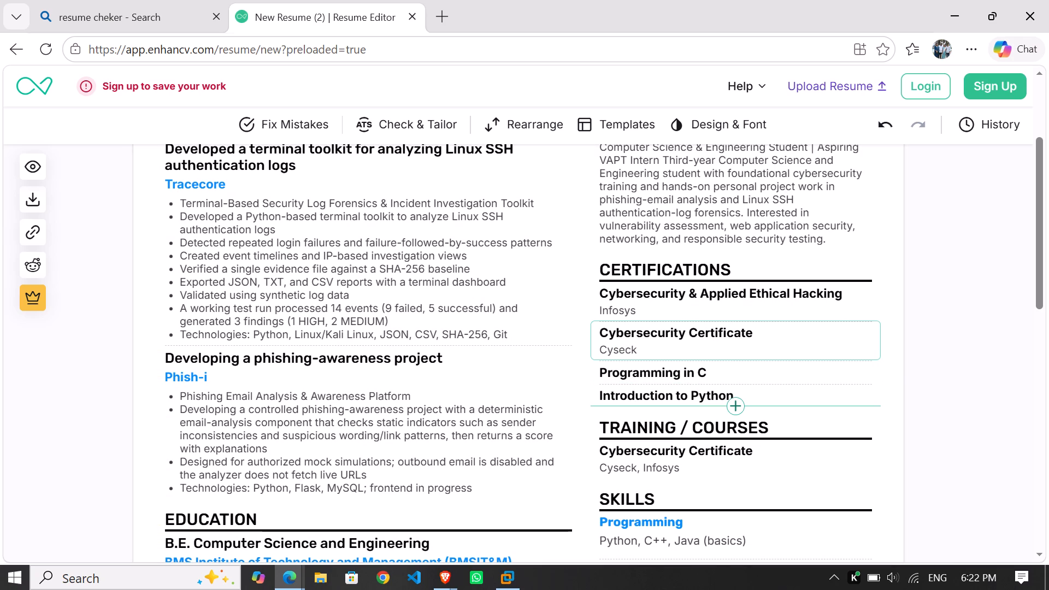
Capture a rectangular screen snip of the blank background beside the resume page.
key("shift+super+s")
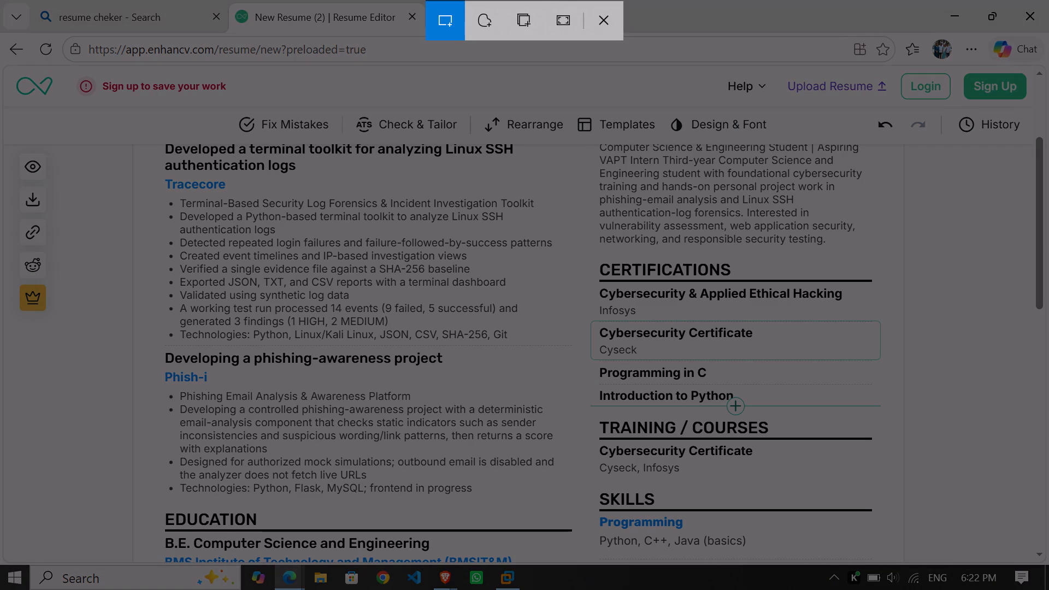
left_click_drag(942, 212, 1010, 327)
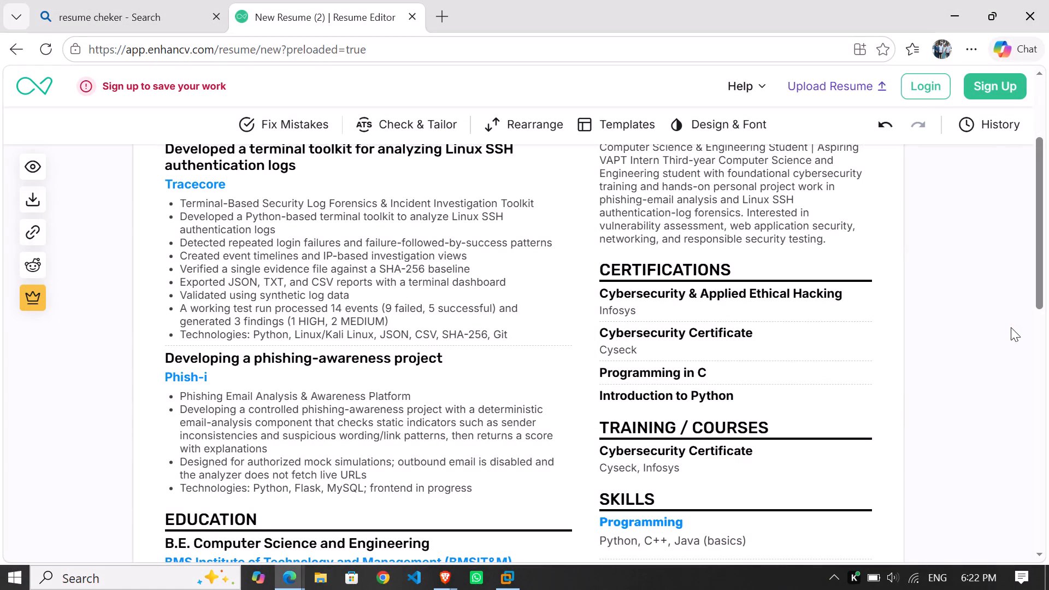
left_click(1009, 479)
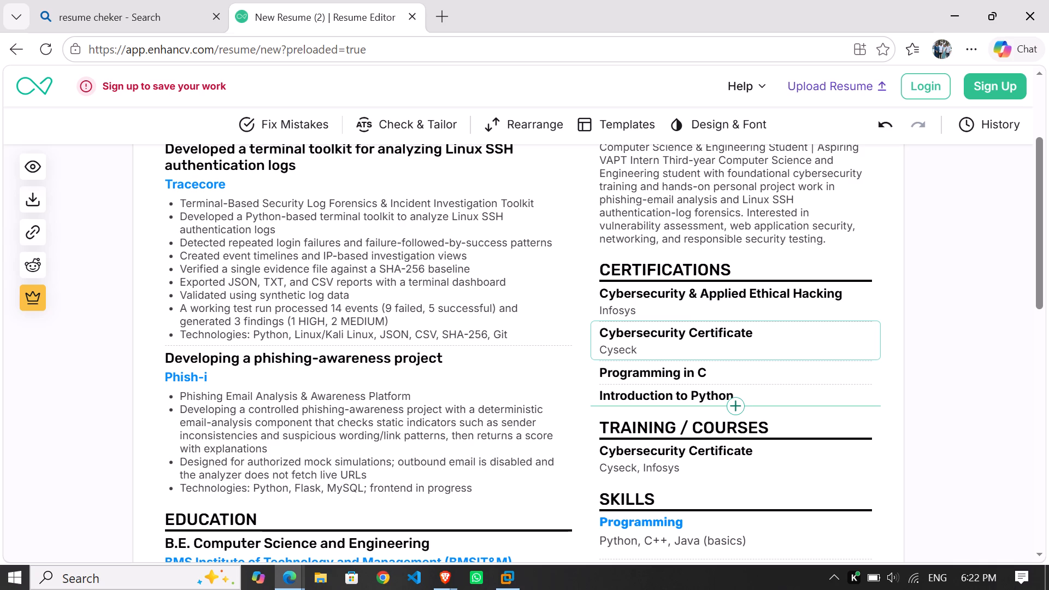
Hide the date period of the TRACECORE entry in the Projects section.
left_click(913, 330)
scroll(922, 307, "down", 2)
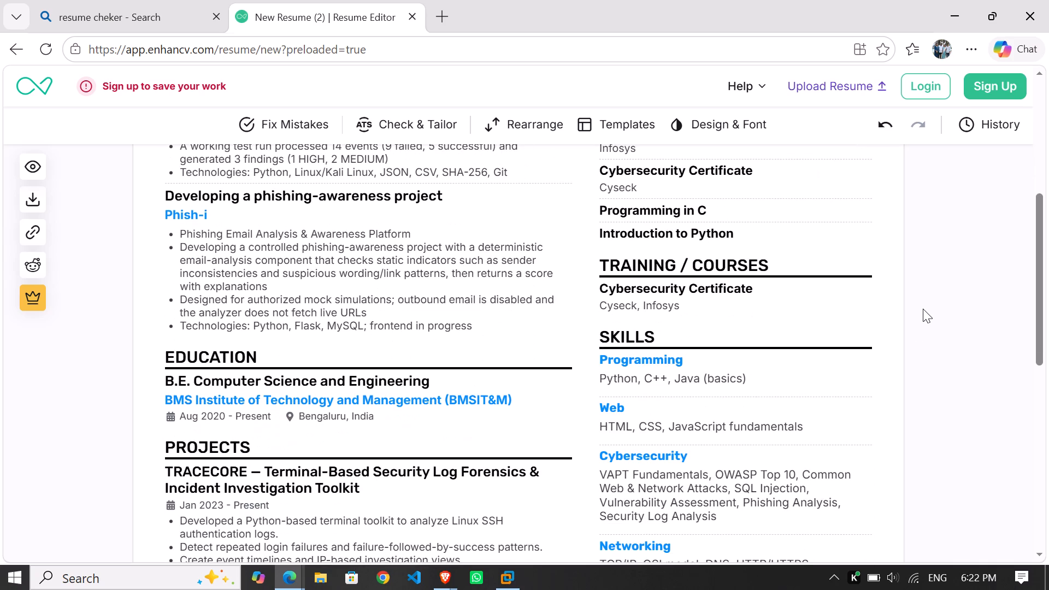
scroll(927, 311, "down", 1)
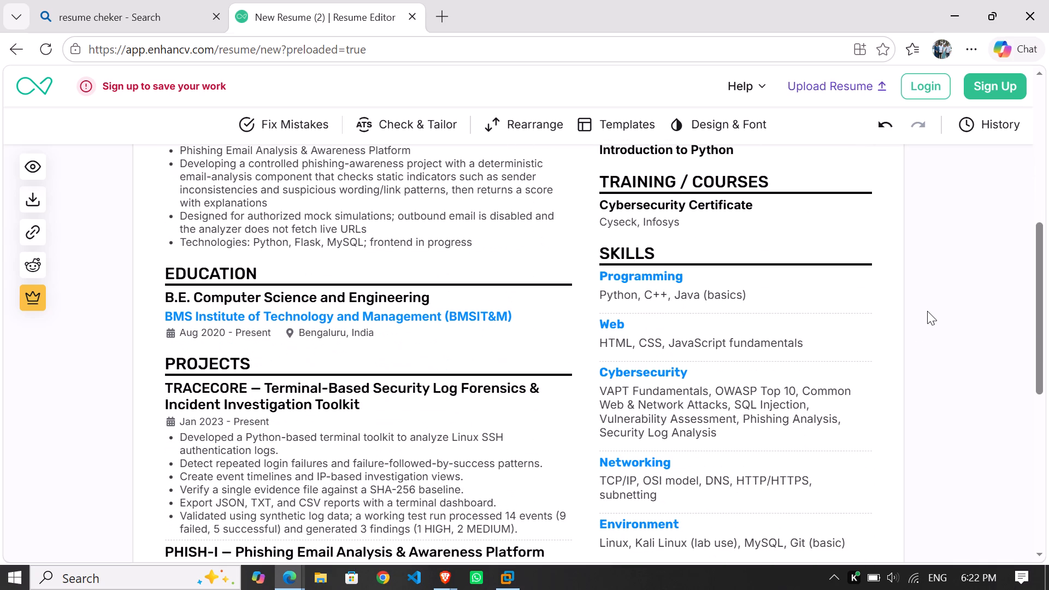
scroll(927, 307, "down", 1)
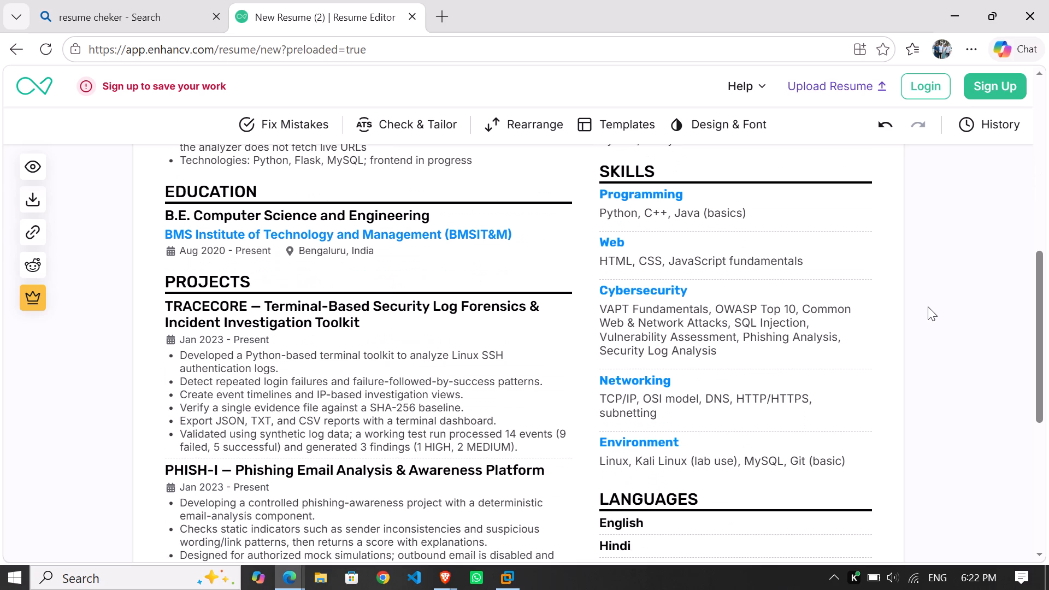
scroll(928, 306, "down", 2)
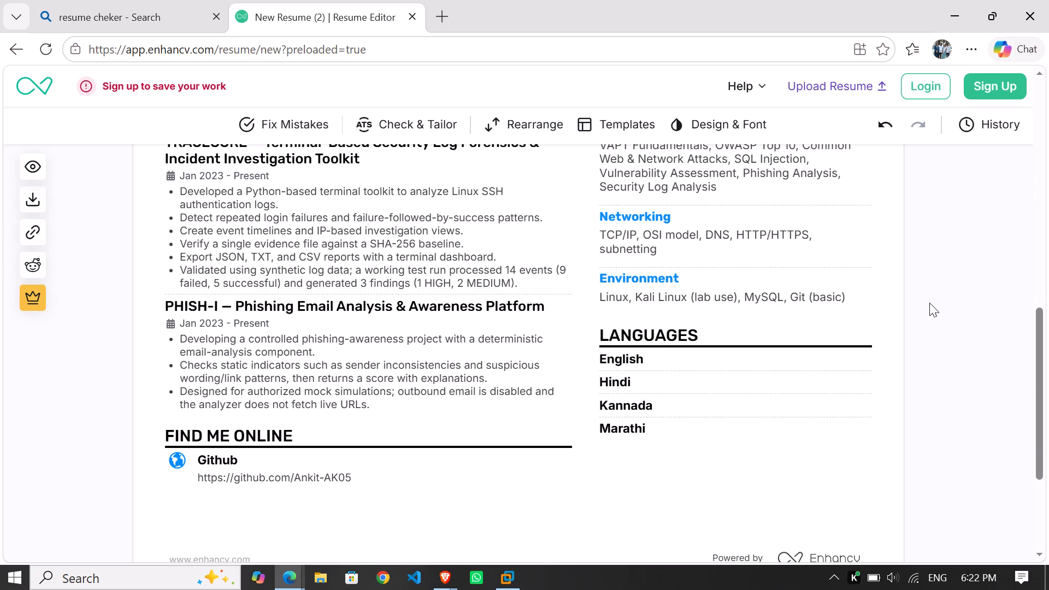
scroll(929, 304, "down", 1)
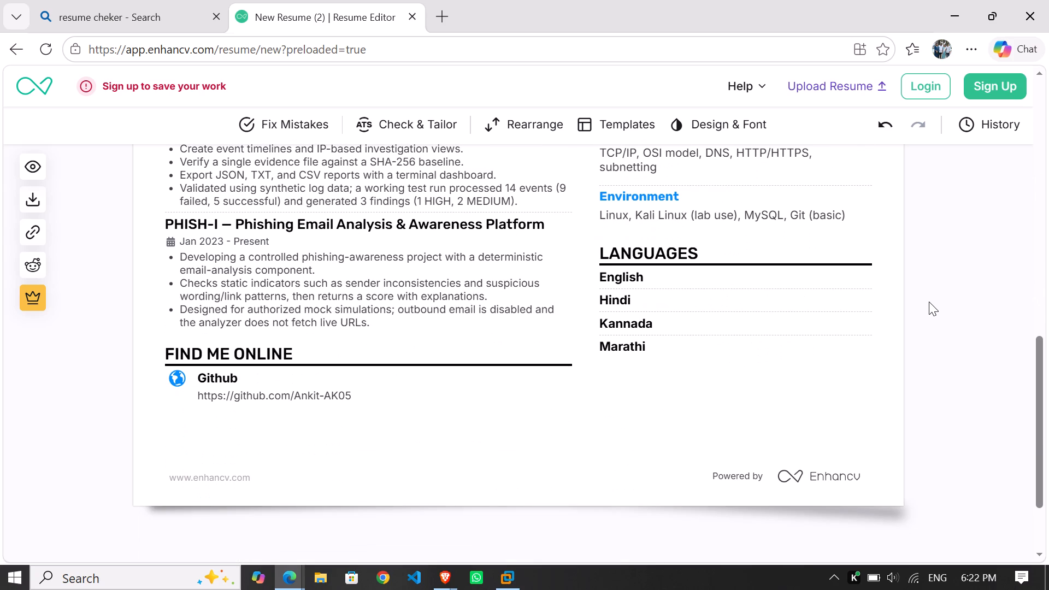
scroll(929, 302, "up", 2)
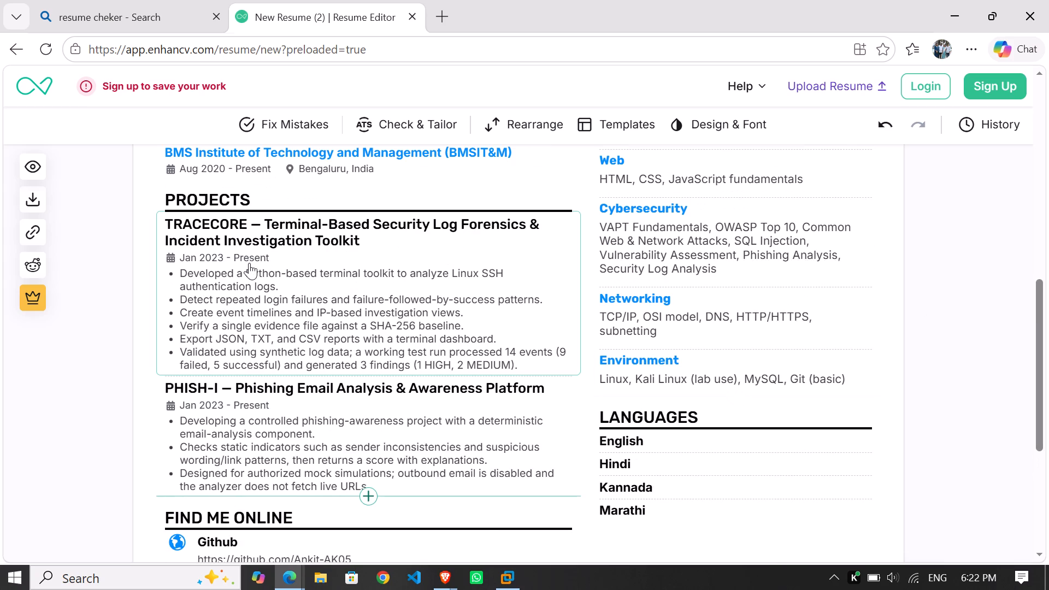
left_click(249, 263)
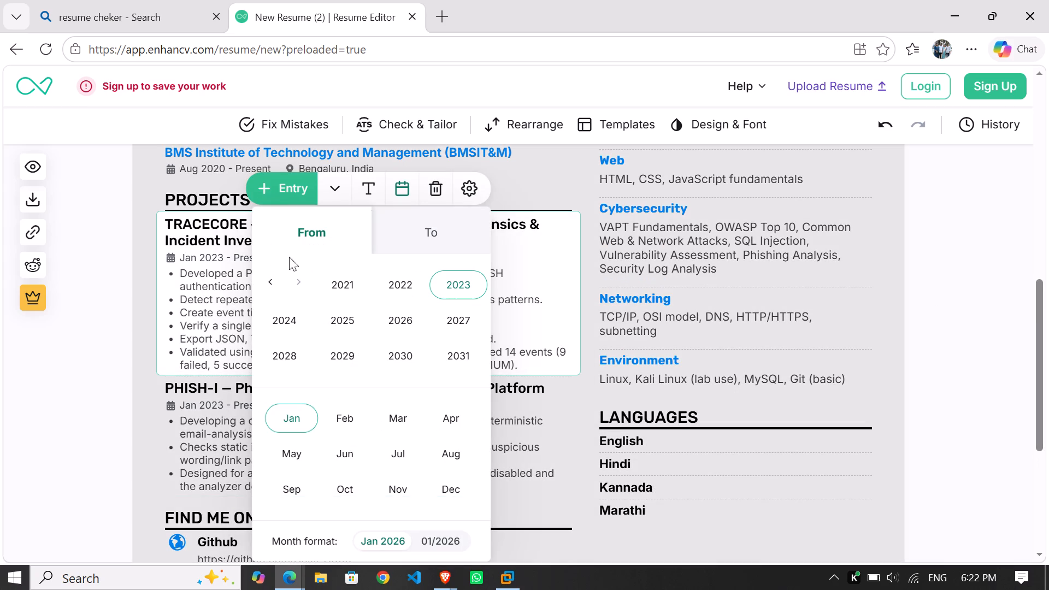
left_click(470, 196)
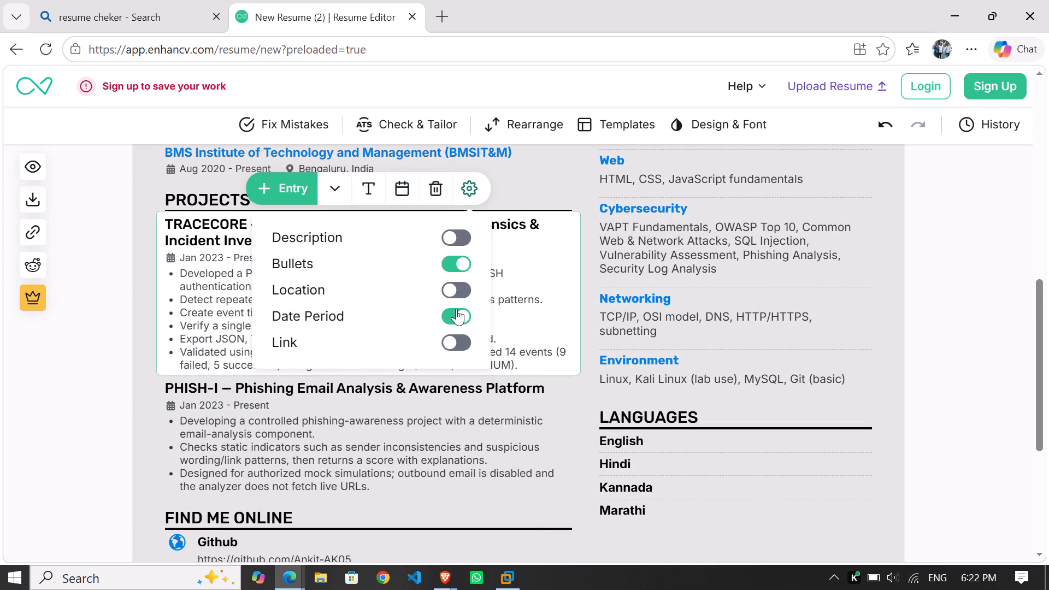
left_click(456, 309)
left_click(134, 331)
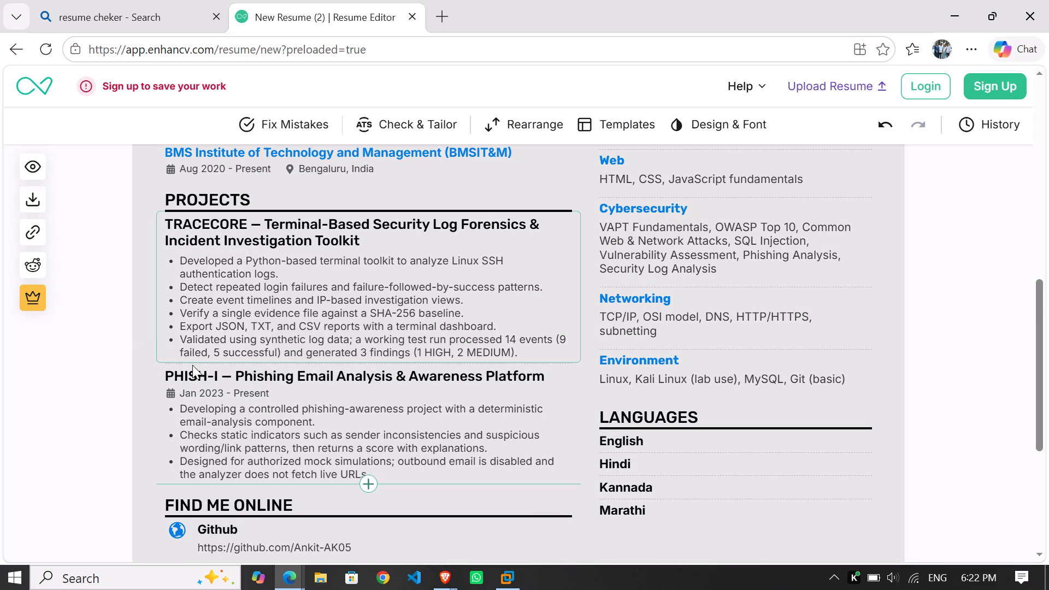
Hide the date period of the PHISH-I entry in the Projects section, keeping its bullets enabled.
left_click(206, 391)
left_click(474, 345)
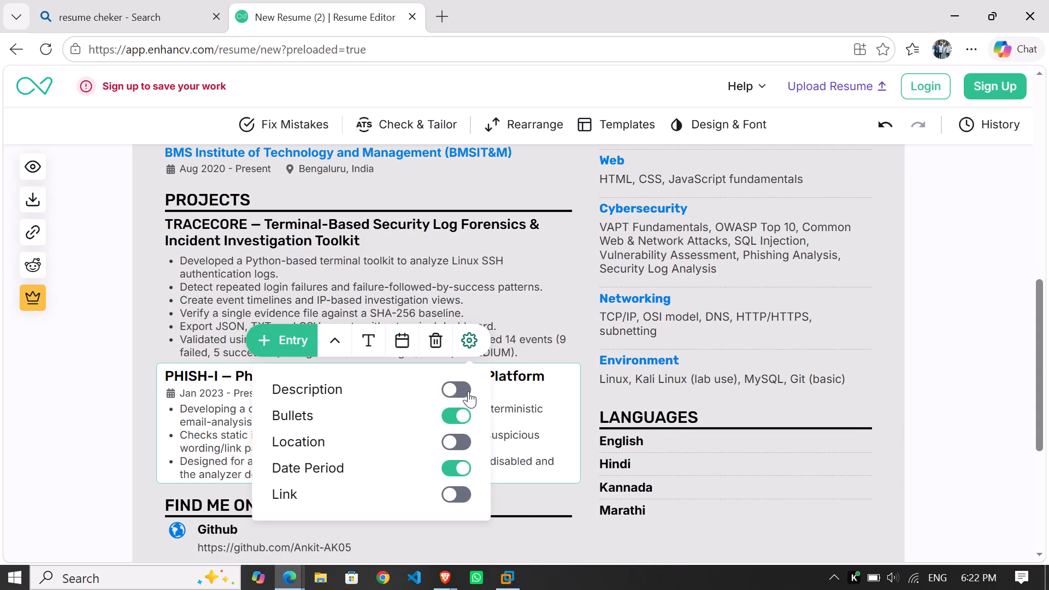
left_click(464, 412)
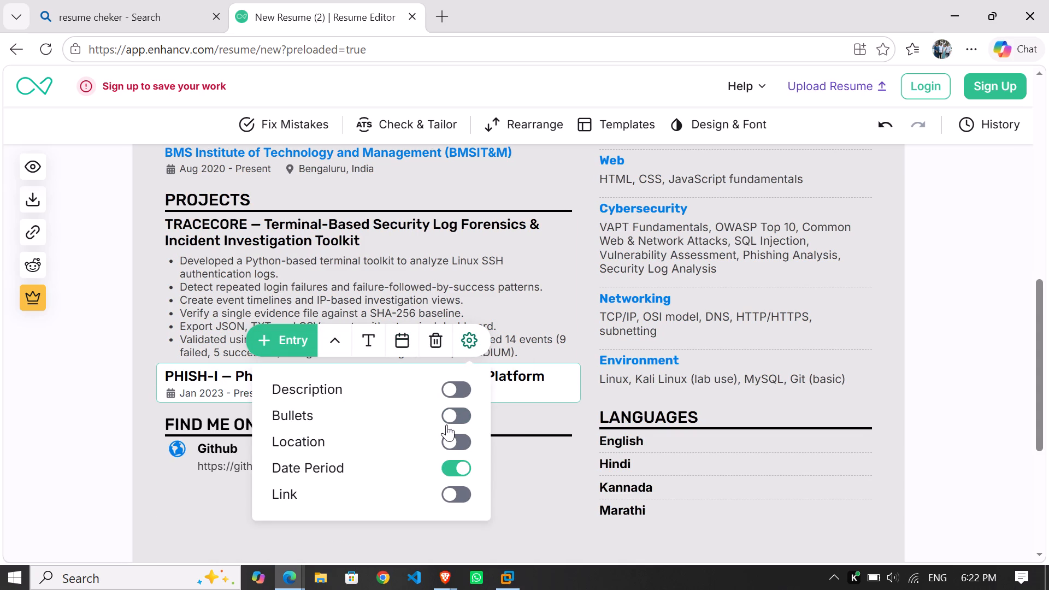
left_click(455, 419)
left_click(459, 468)
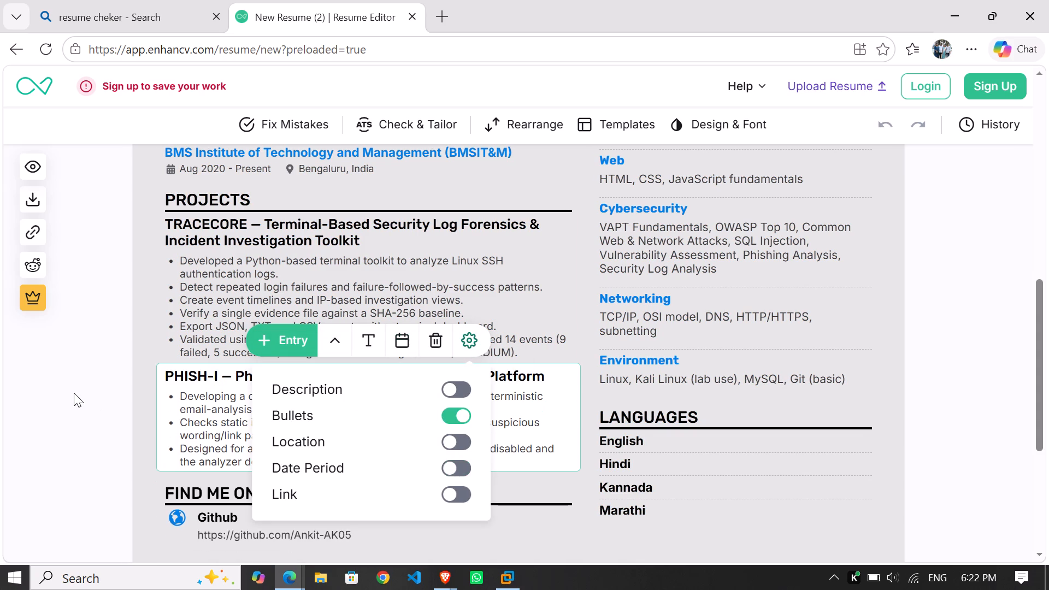
left_click(150, 404)
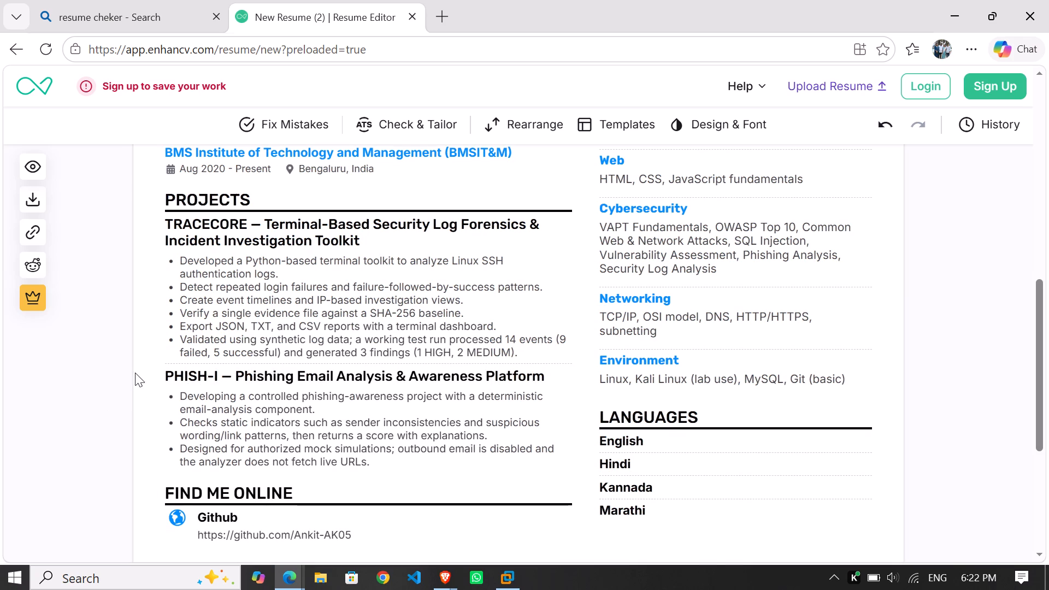
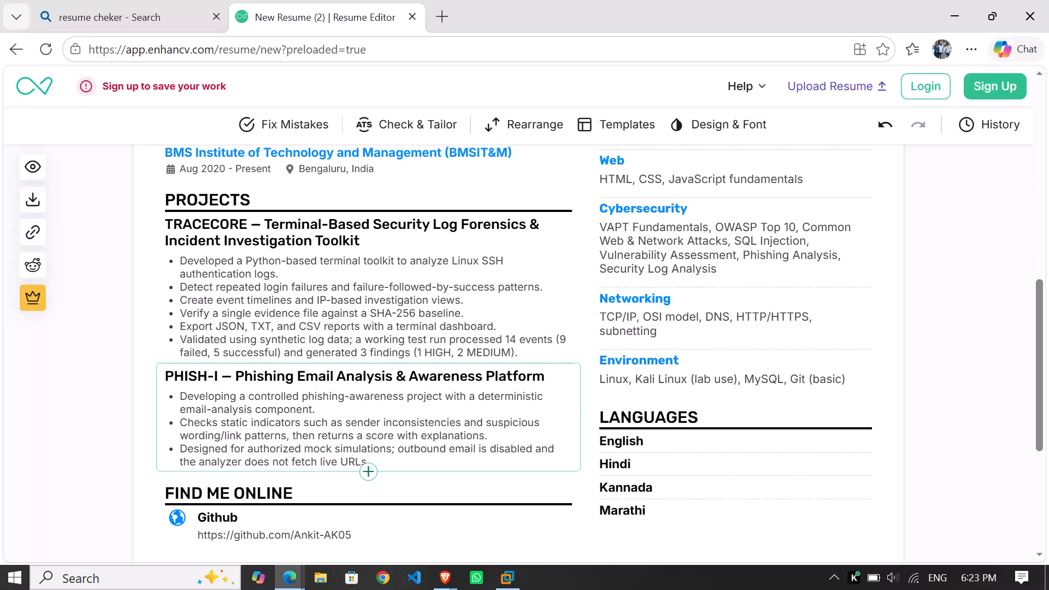
Set the start date of the B.E. Computer Science and Engineering entry to Sep 2024, keeping Present as its end.
scroll(160, 375, "up", 4)
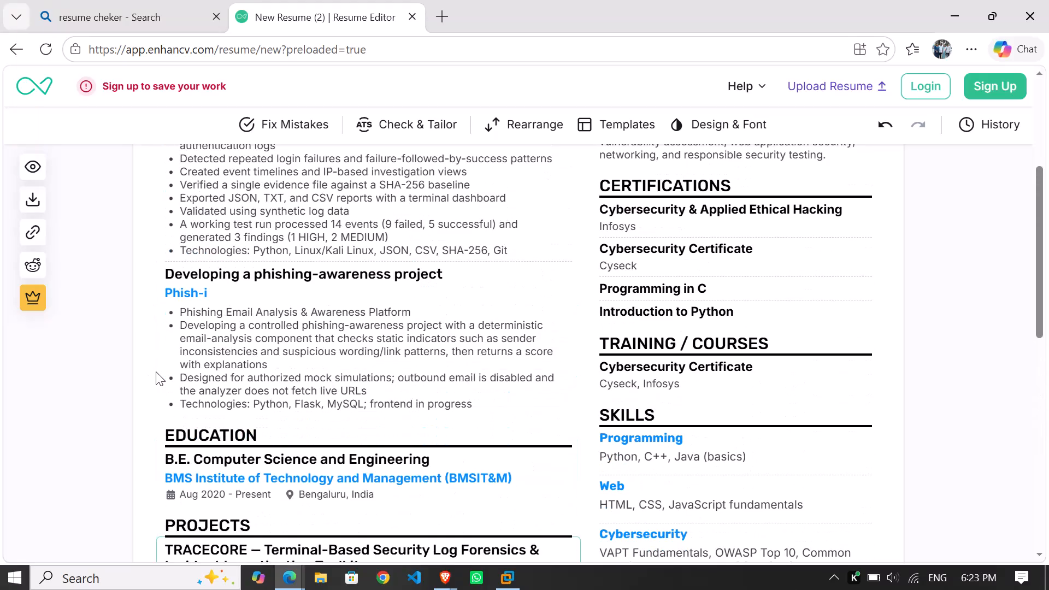
scroll(156, 371, "down", 1)
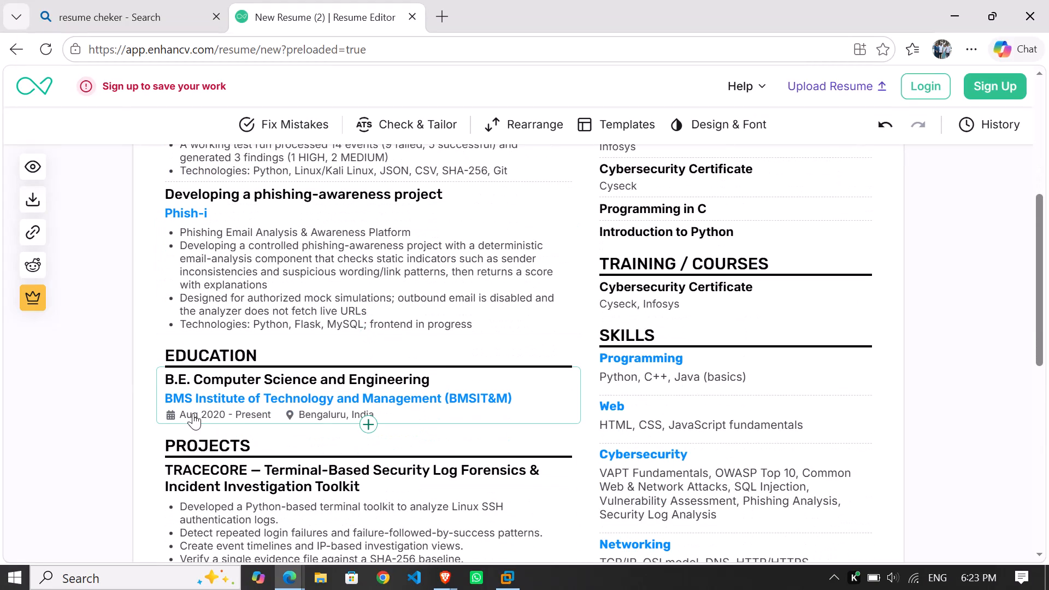
left_click(193, 413)
left_click(105, 363)
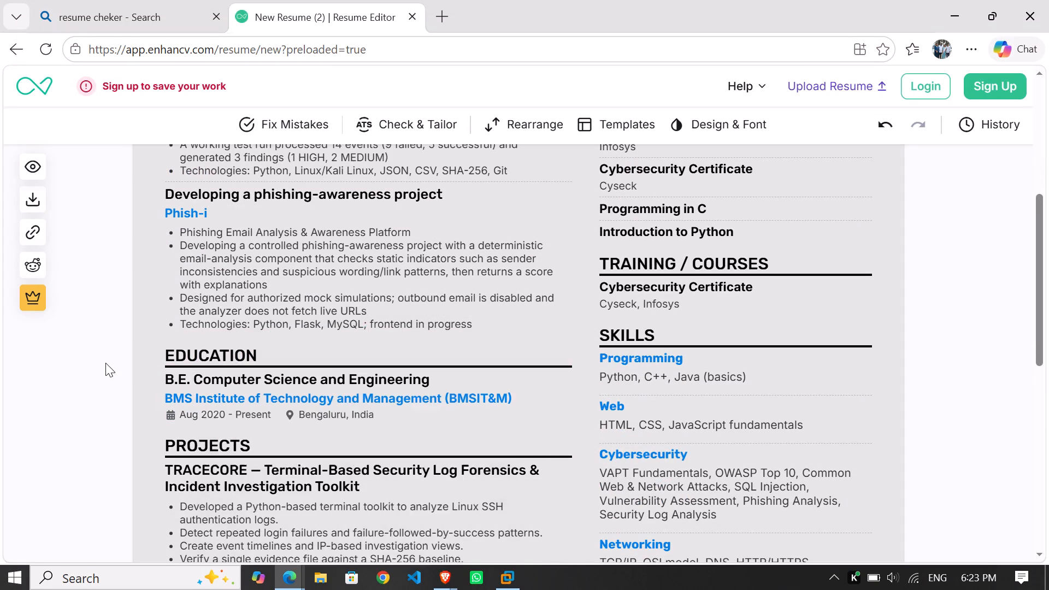
scroll(105, 362, "down", 2)
left_click(199, 246)
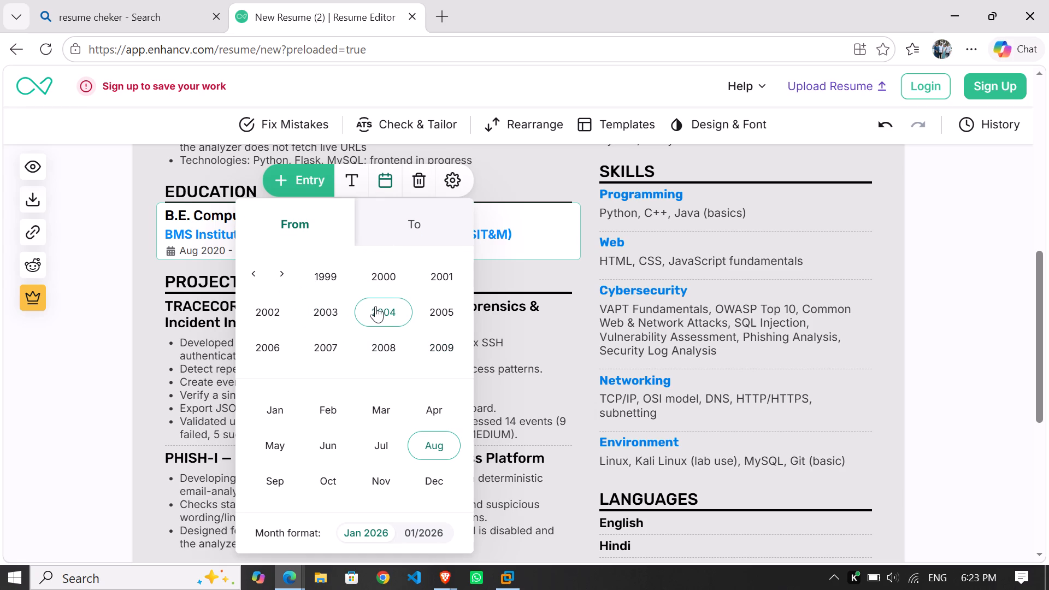
left_click(285, 270)
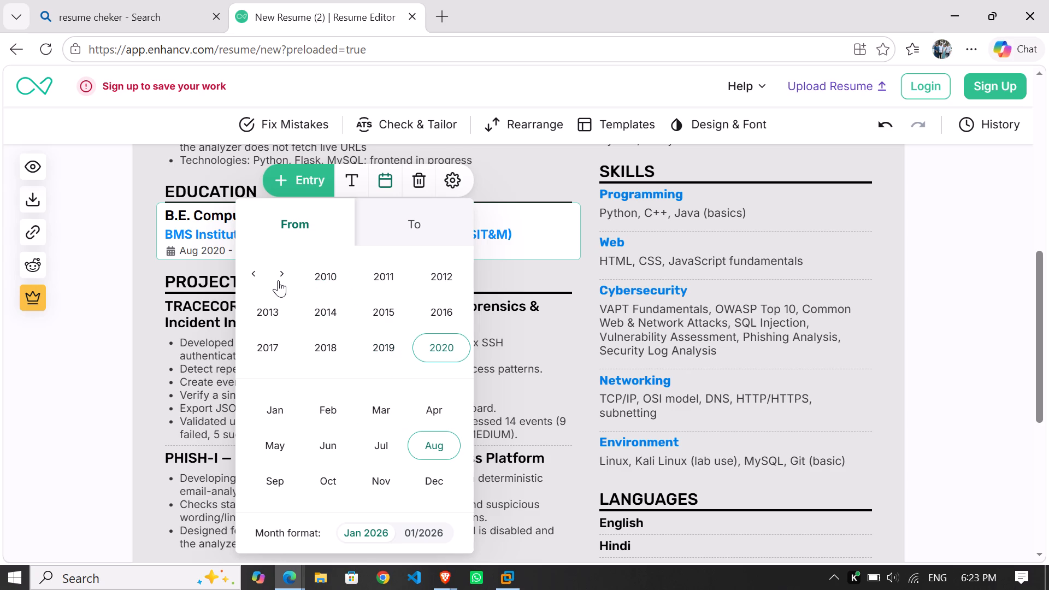
left_click(280, 277)
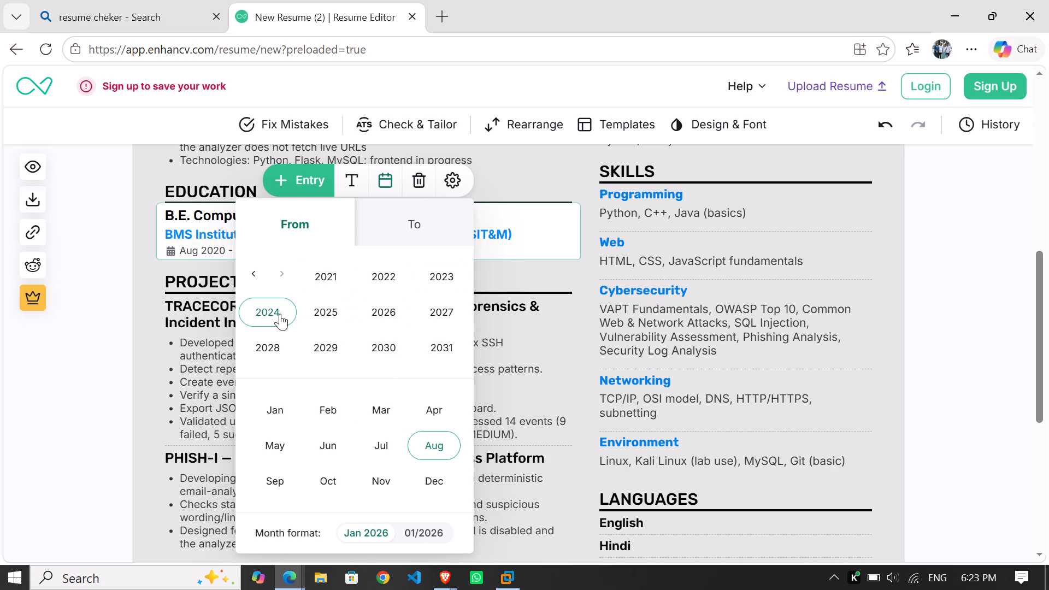
left_click(280, 314)
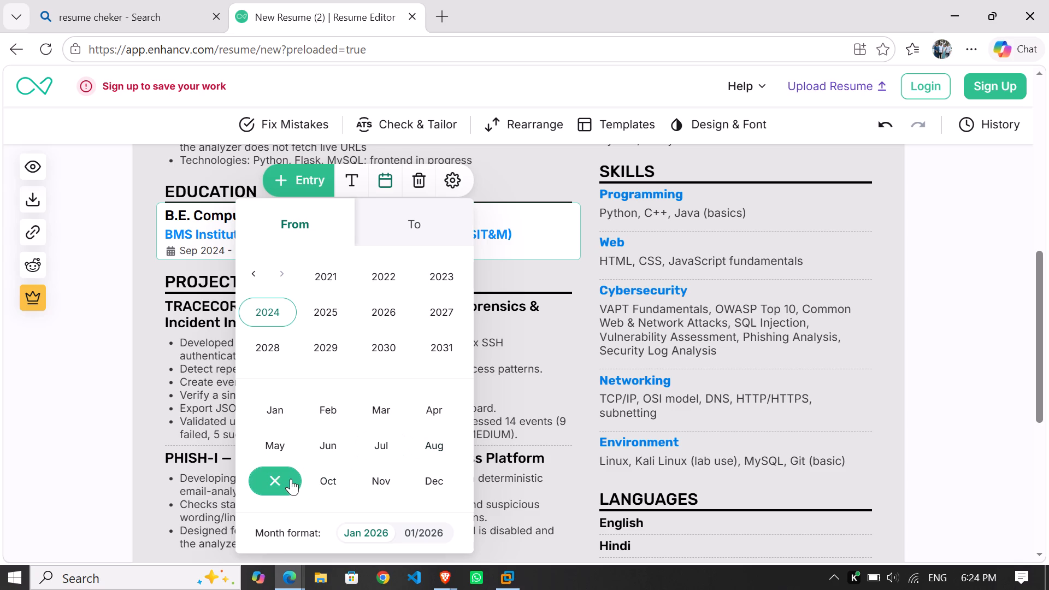
left_click(397, 217)
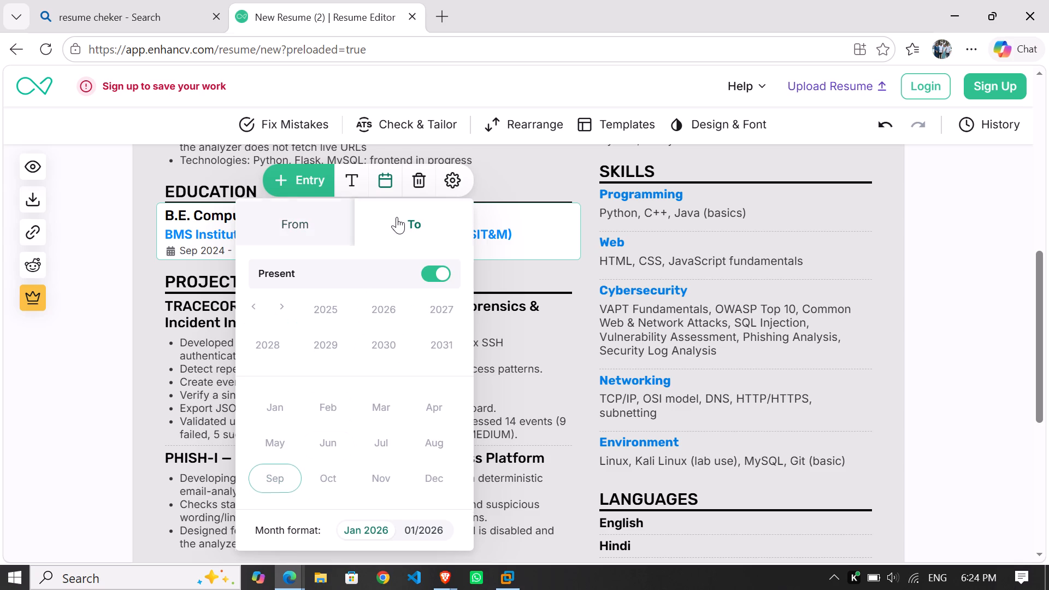
left_click(123, 298)
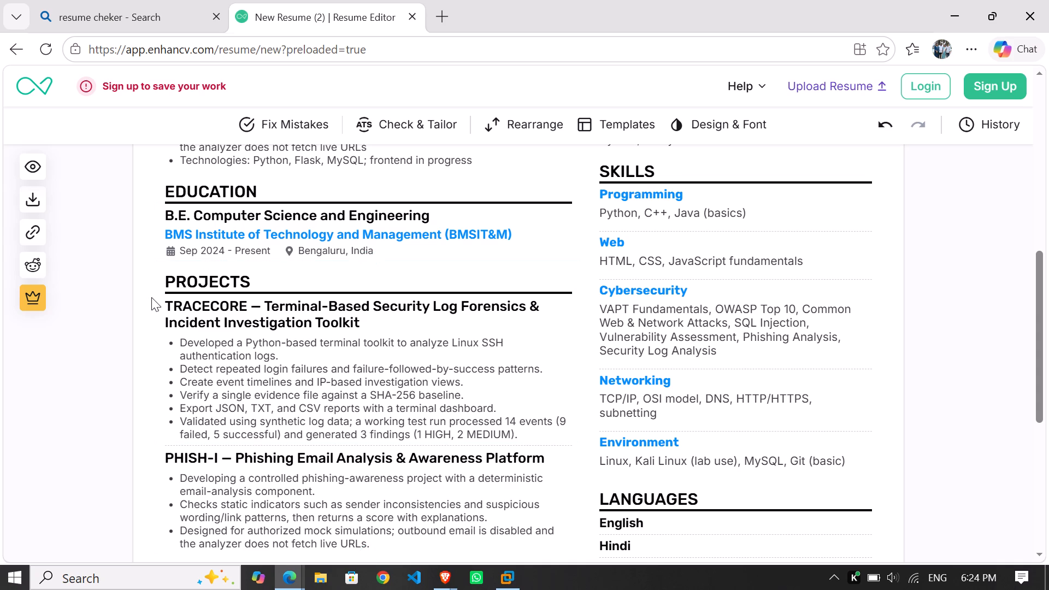
Look through the resume's sections, from Find Me Online back up to the experience and certification entries, to check their content.
scroll(151, 297, "down", 3)
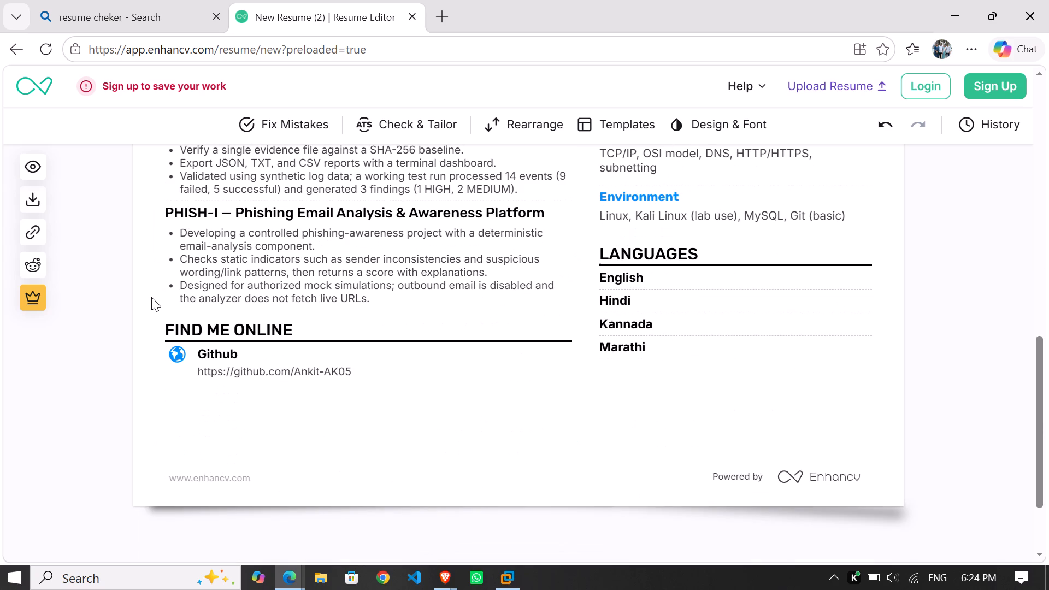
scroll(151, 297, "up", 2)
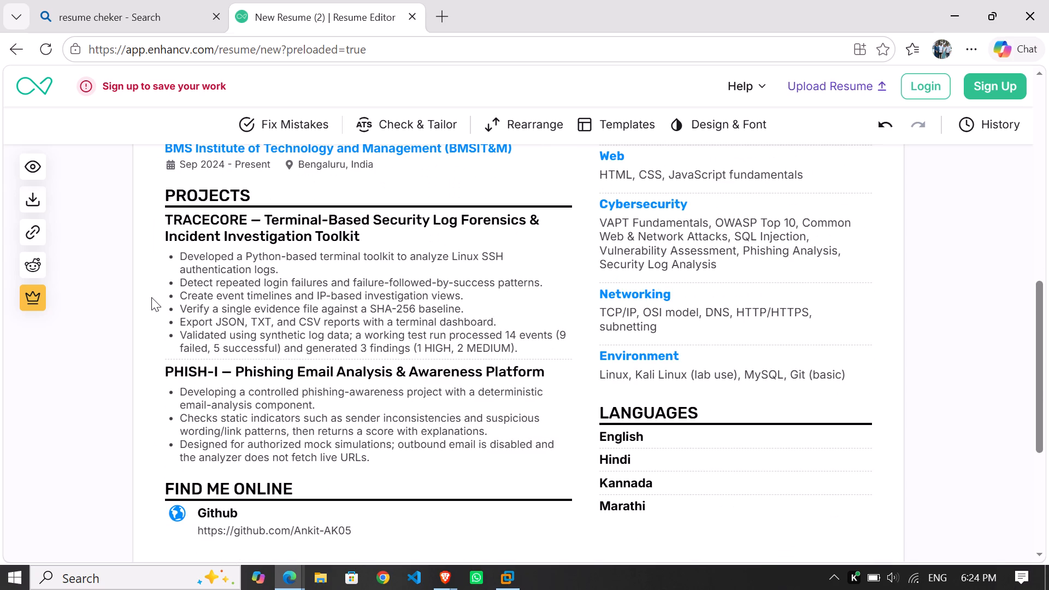
scroll(152, 297, "up", 2)
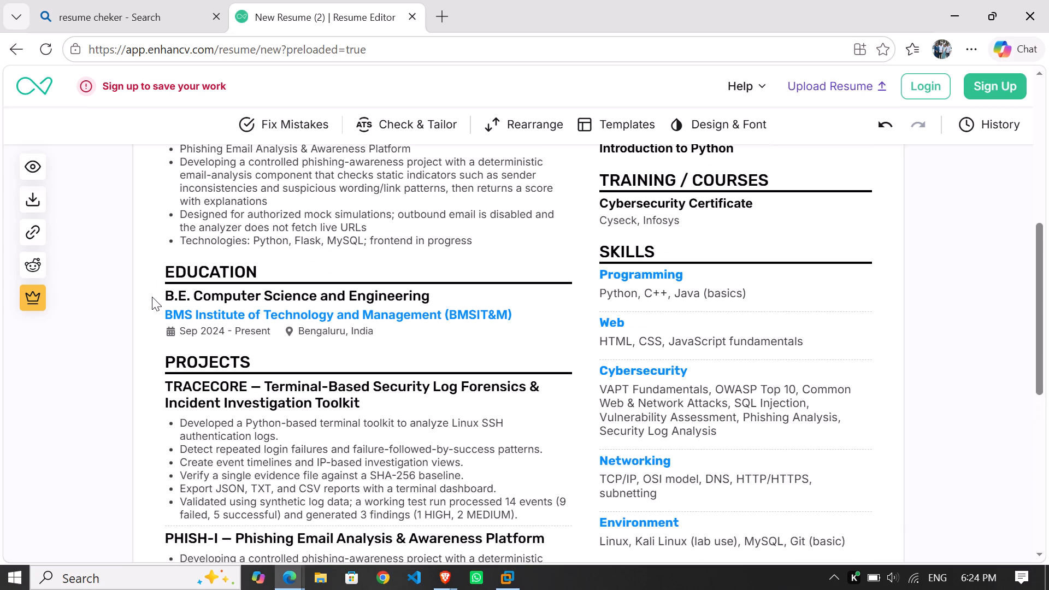
scroll(152, 297, "up", 2)
scroll(152, 297, "down", 1)
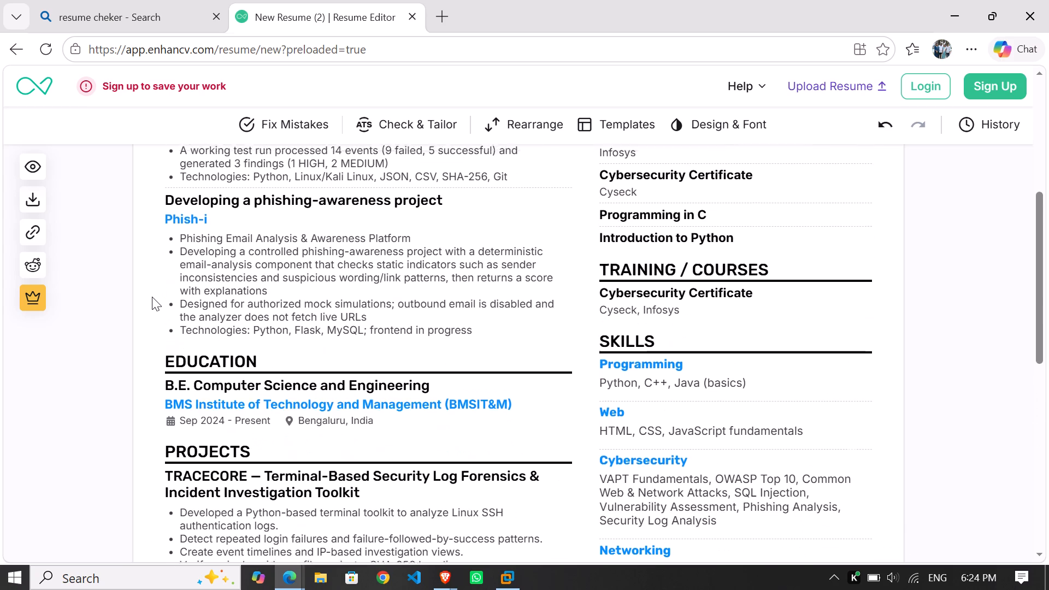
scroll(152, 297, "up", 2)
scroll(152, 297, "down", 1)
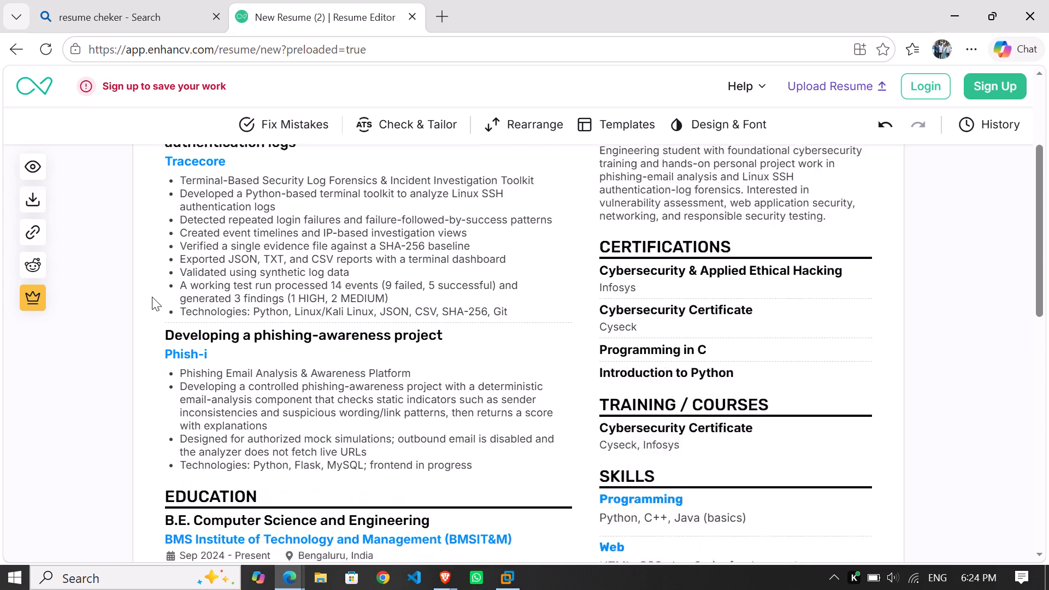
Copy the full Training paragraph, from Introduction to Cybersecurity to Mobile Security, from the A4 student resume in Canva.
scroll(152, 297, "down", 1)
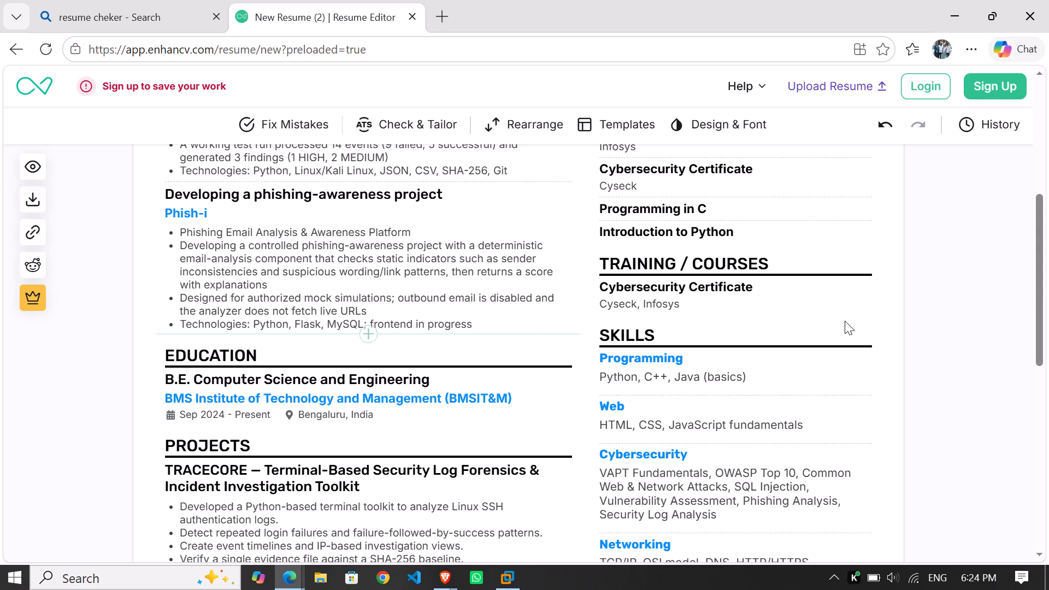
left_click(680, 300)
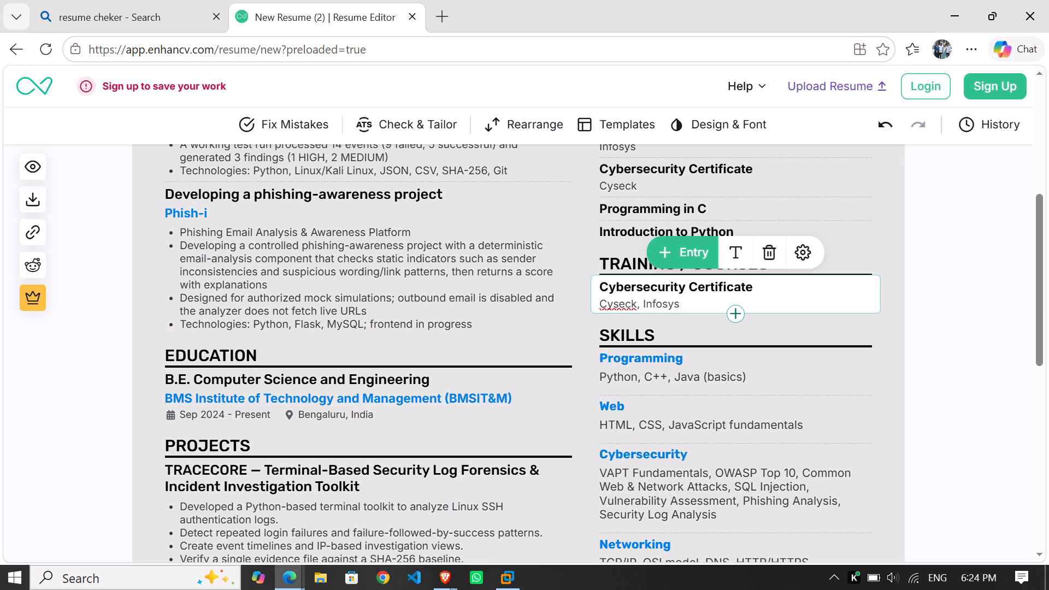
left_click(701, 292)
key("alt+Tab")
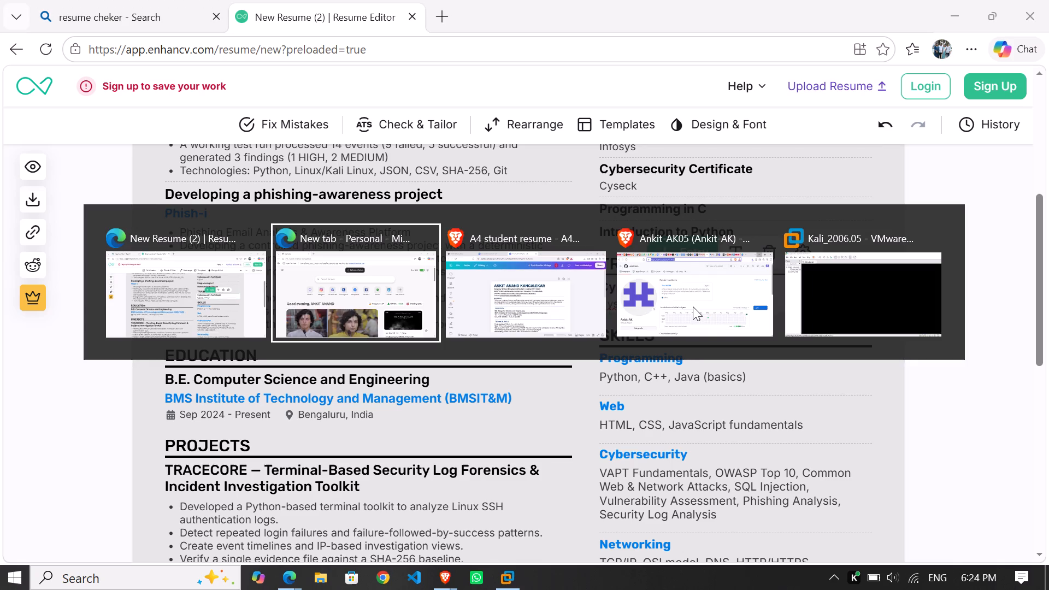
key("alt+Tab")
scroll(653, 293, "down", 5)
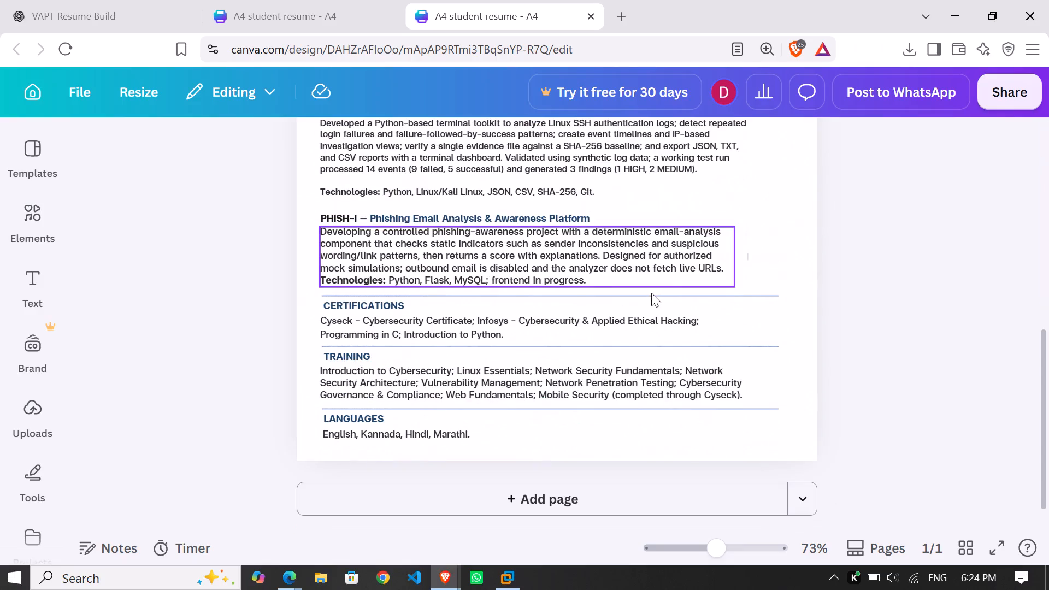
left_click(319, 365)
left_click(328, 372)
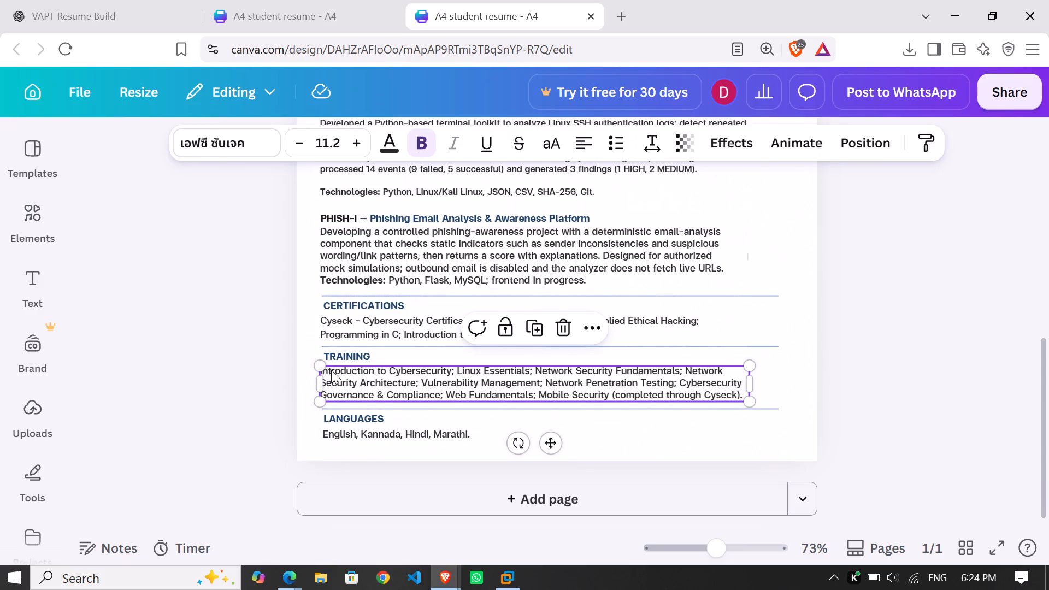
left_click(331, 370)
key("ctrl+c")
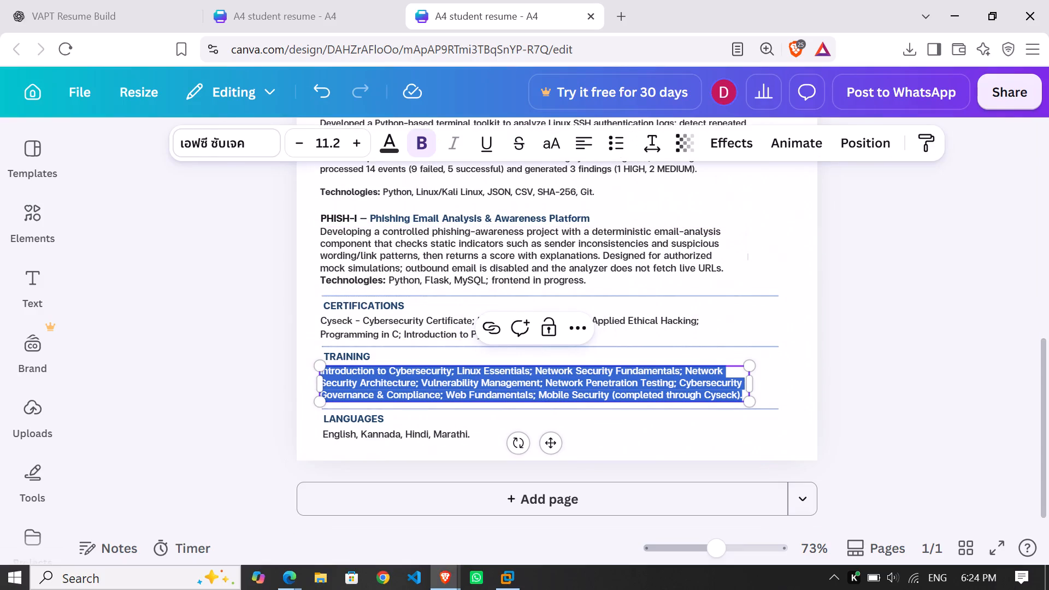
Back in the Enhancv editor, clear the institution text of the Cybersecurity Certificate entry under Training / Courses.
key("alt+Tab")
left_click(694, 304)
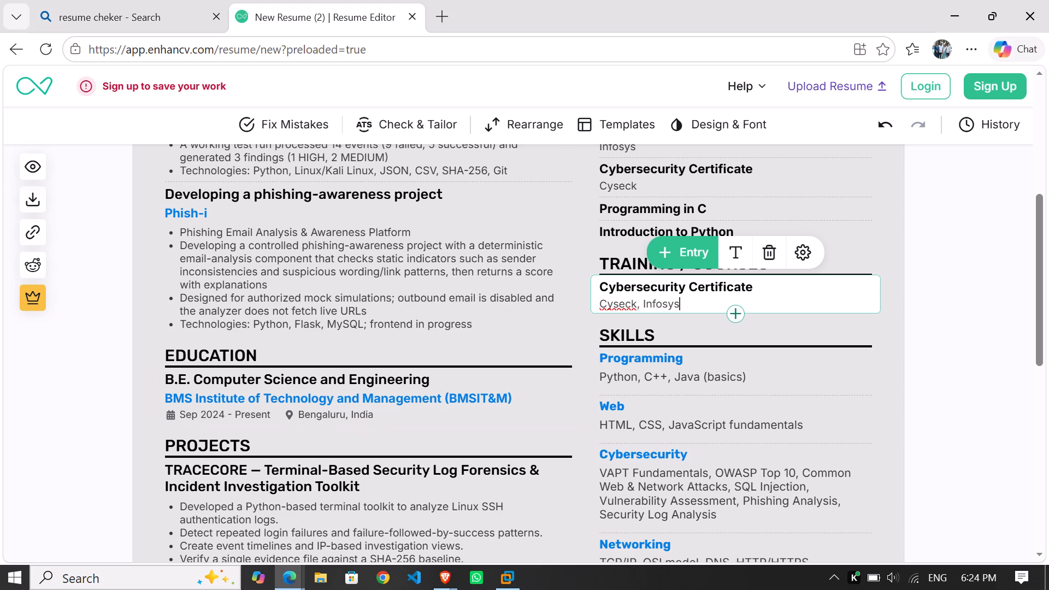
left_click_drag(694, 304, 599, 283)
key("BackSpace")
key("BackSpace")
key("BackSpace")
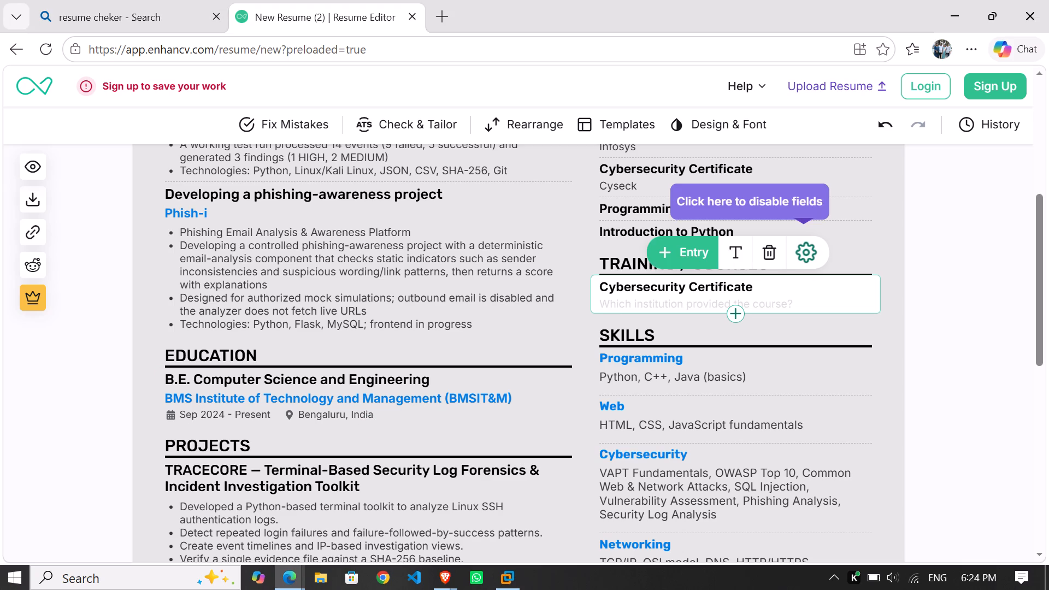
Replace the Training / Courses entry's title, Cybersecurity Certificate, with the copied Training paragraph.
left_click(756, 283)
key("BackSpace")
key("BackSpace")
key("BackSpace")
key("BackSpace")
key("BackSpace")
key("BackSpace")
key("BackSpace")
key("BackSpace")
key("BackSpace")
key("BackSpace")
key("BackSpace")
key("BackSpace")
key("BackSpace")
key("BackSpace")
key("BackSpace")
key("BackSpace")
key("BackSpace")
key("BackSpace")
key("BackSpace")
key("BackSpace")
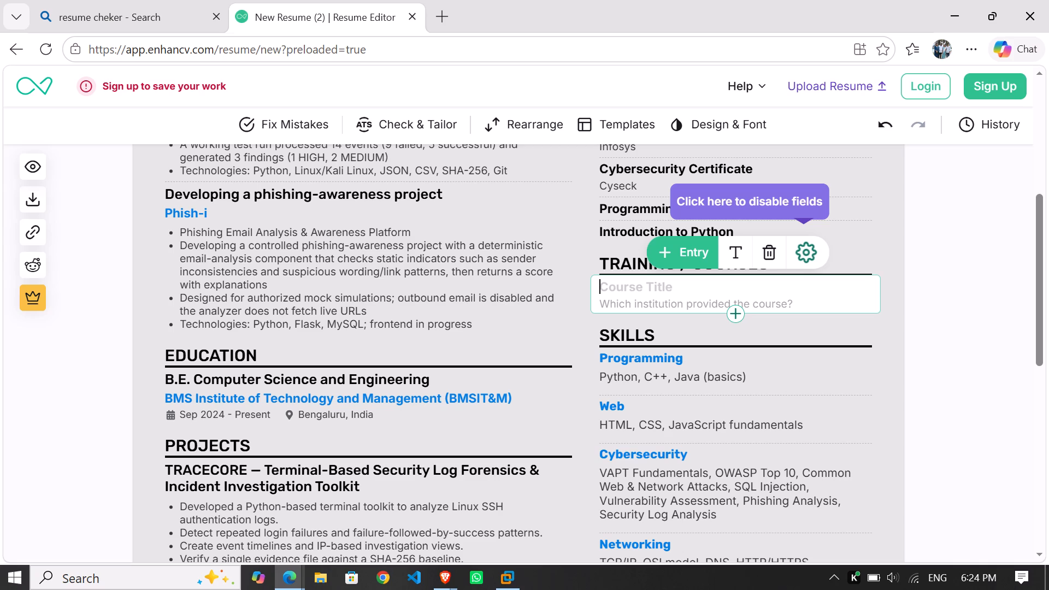
key("ctrl+v")
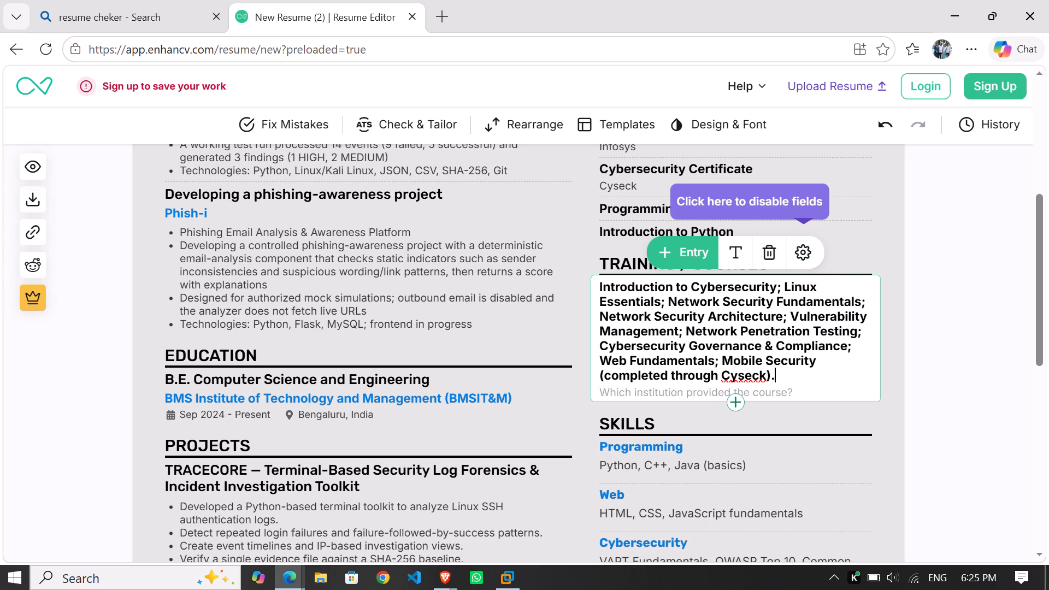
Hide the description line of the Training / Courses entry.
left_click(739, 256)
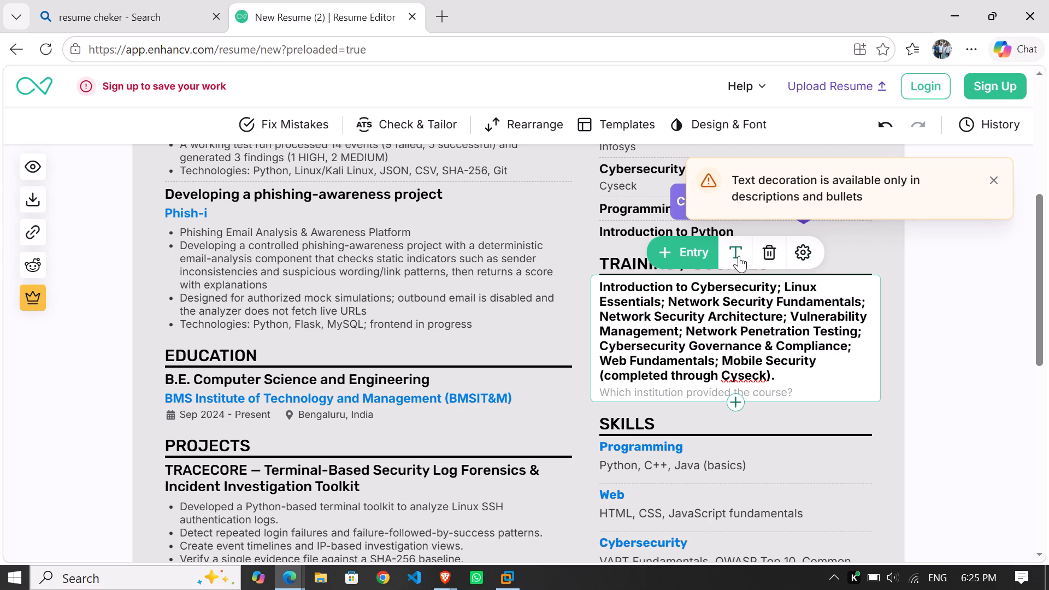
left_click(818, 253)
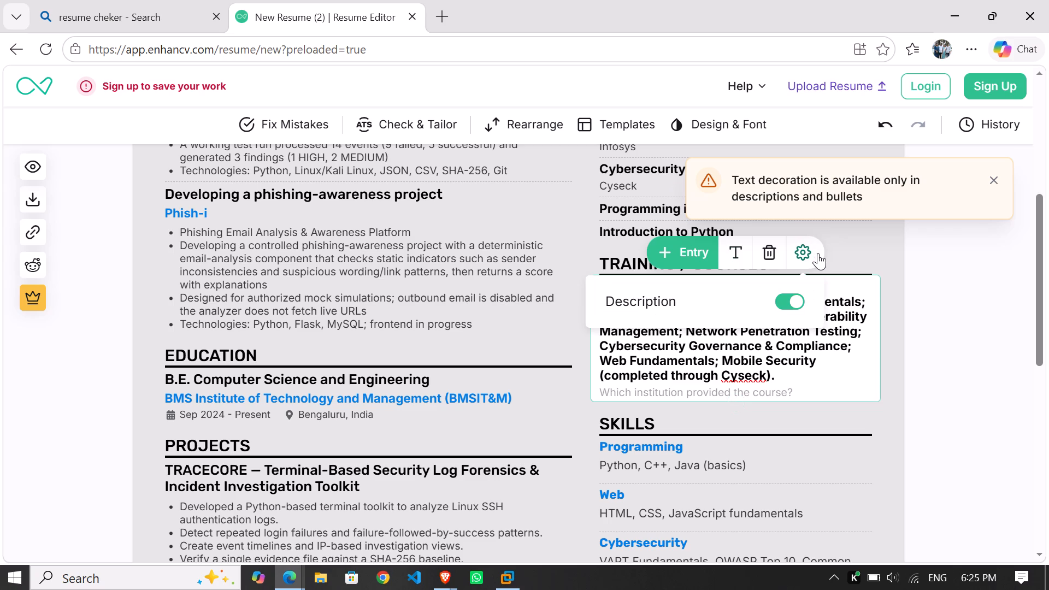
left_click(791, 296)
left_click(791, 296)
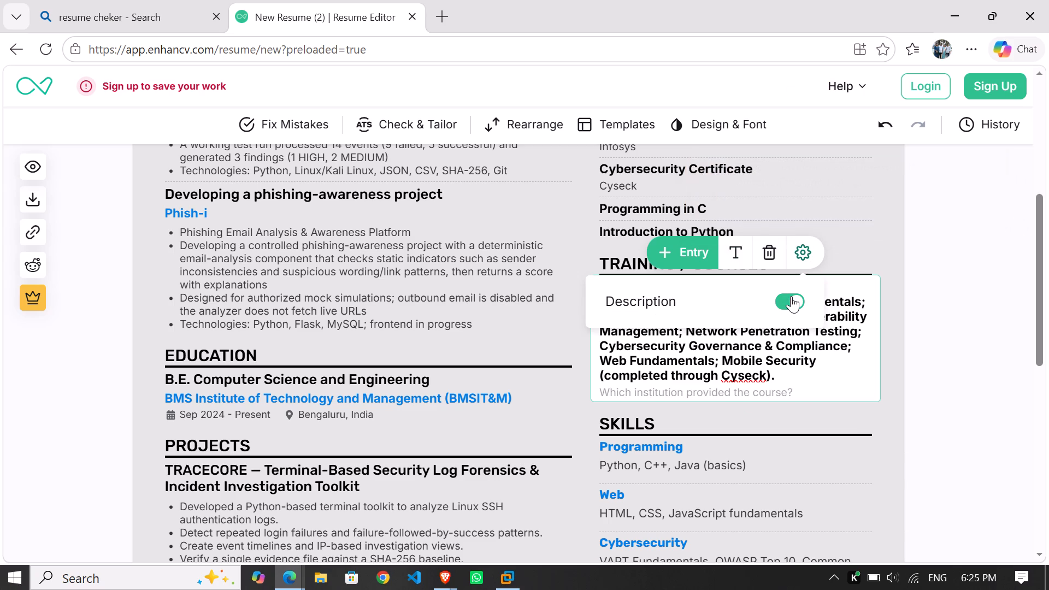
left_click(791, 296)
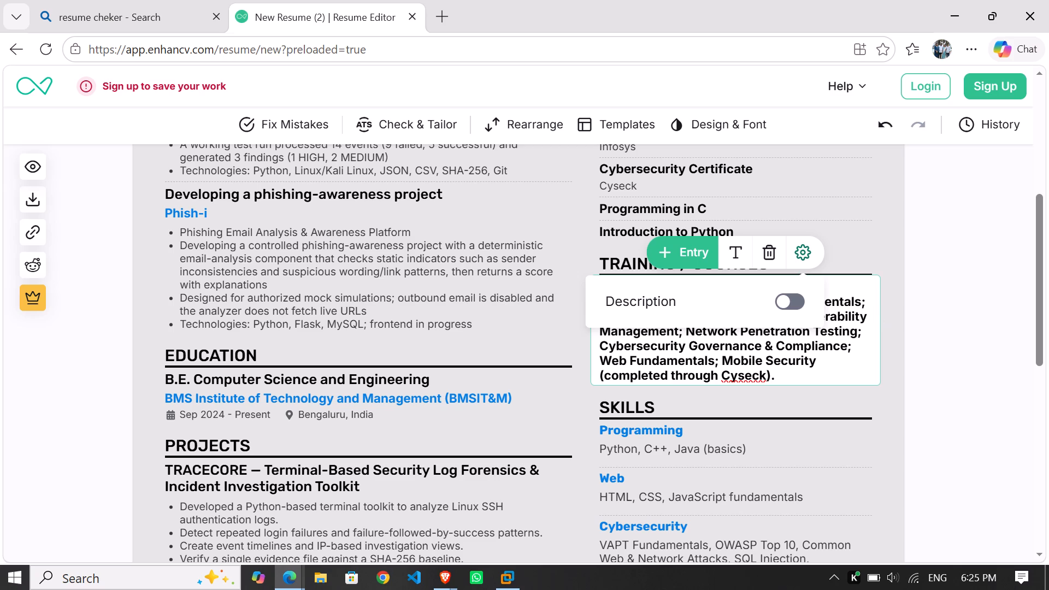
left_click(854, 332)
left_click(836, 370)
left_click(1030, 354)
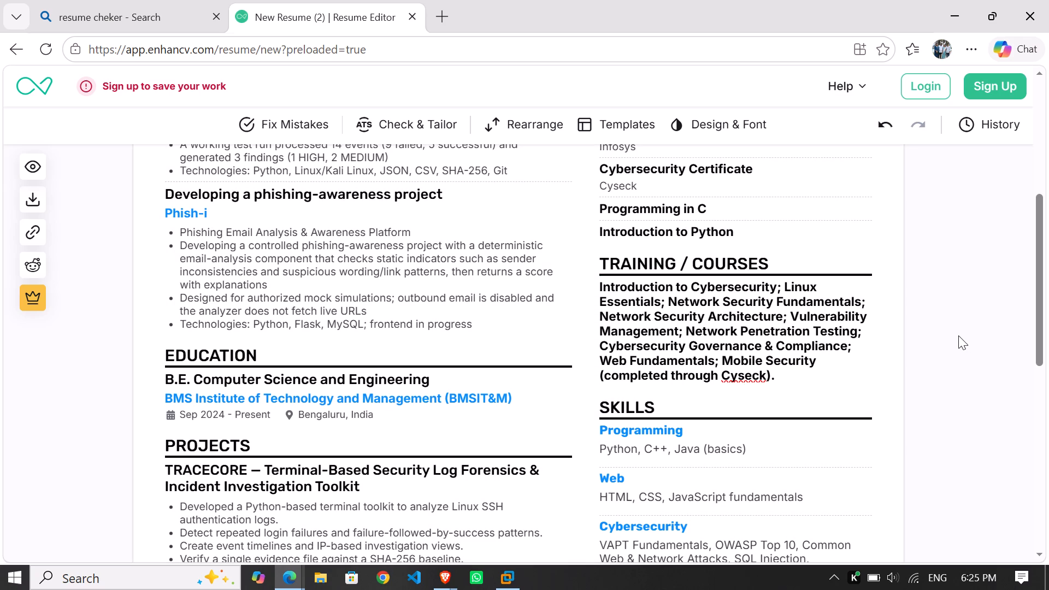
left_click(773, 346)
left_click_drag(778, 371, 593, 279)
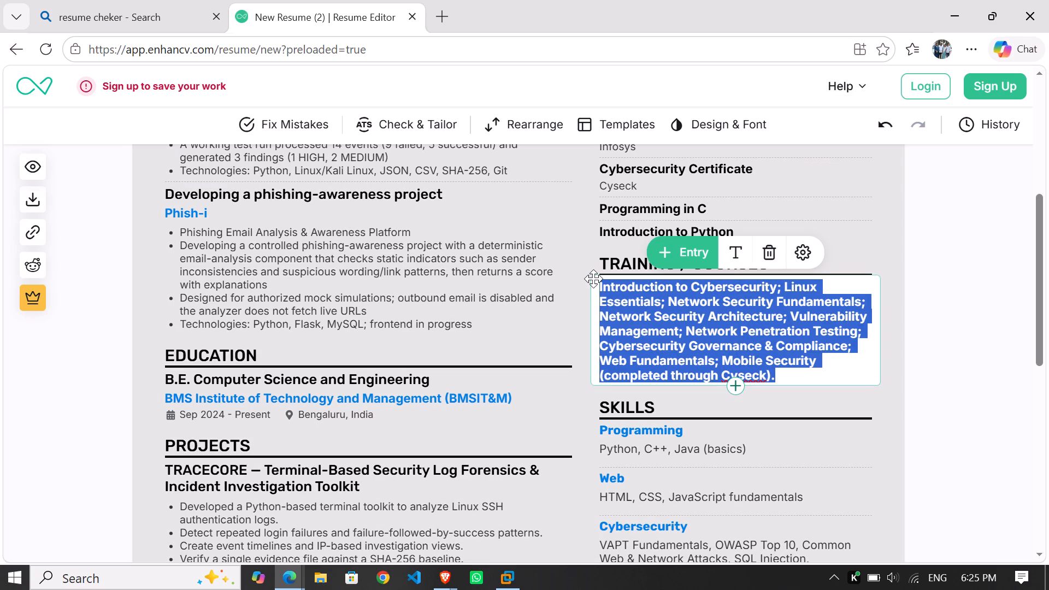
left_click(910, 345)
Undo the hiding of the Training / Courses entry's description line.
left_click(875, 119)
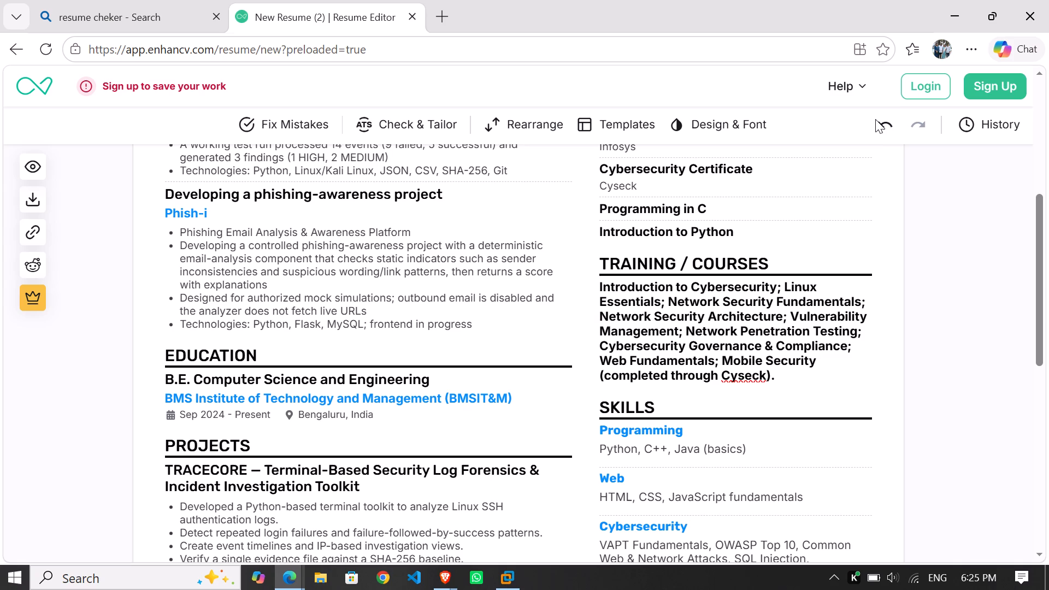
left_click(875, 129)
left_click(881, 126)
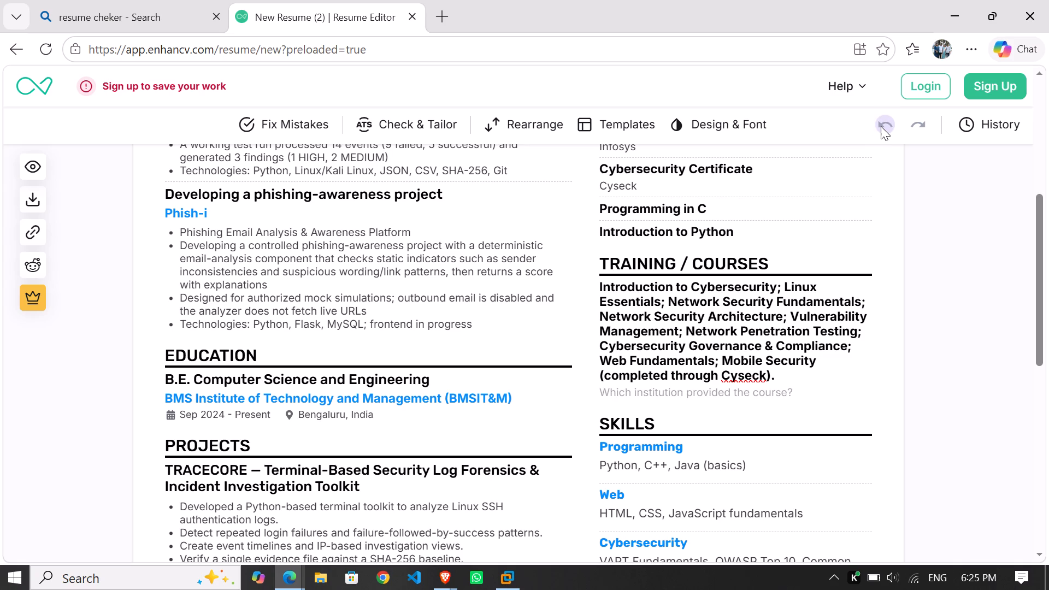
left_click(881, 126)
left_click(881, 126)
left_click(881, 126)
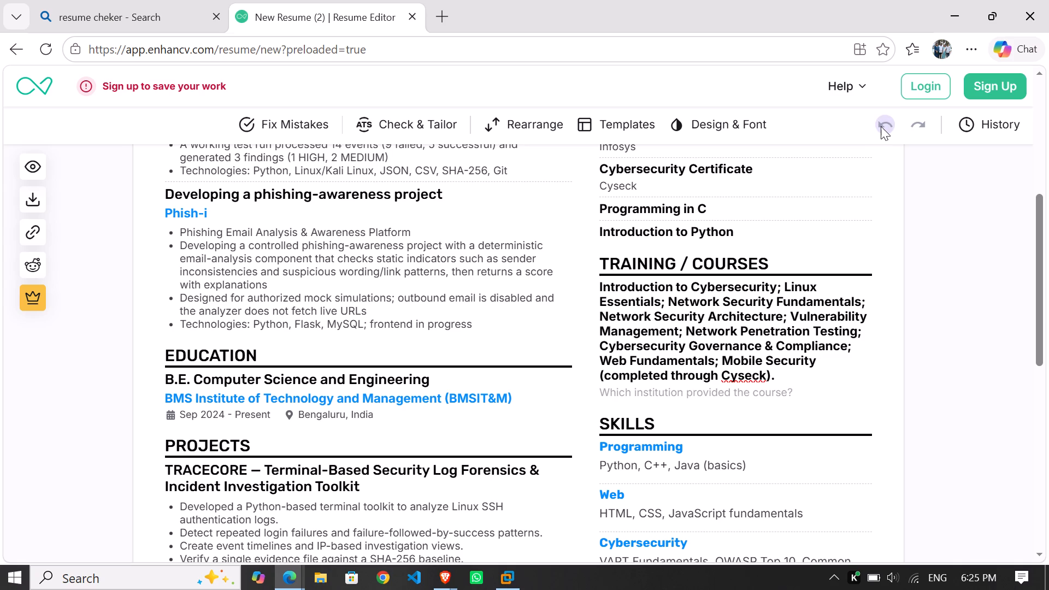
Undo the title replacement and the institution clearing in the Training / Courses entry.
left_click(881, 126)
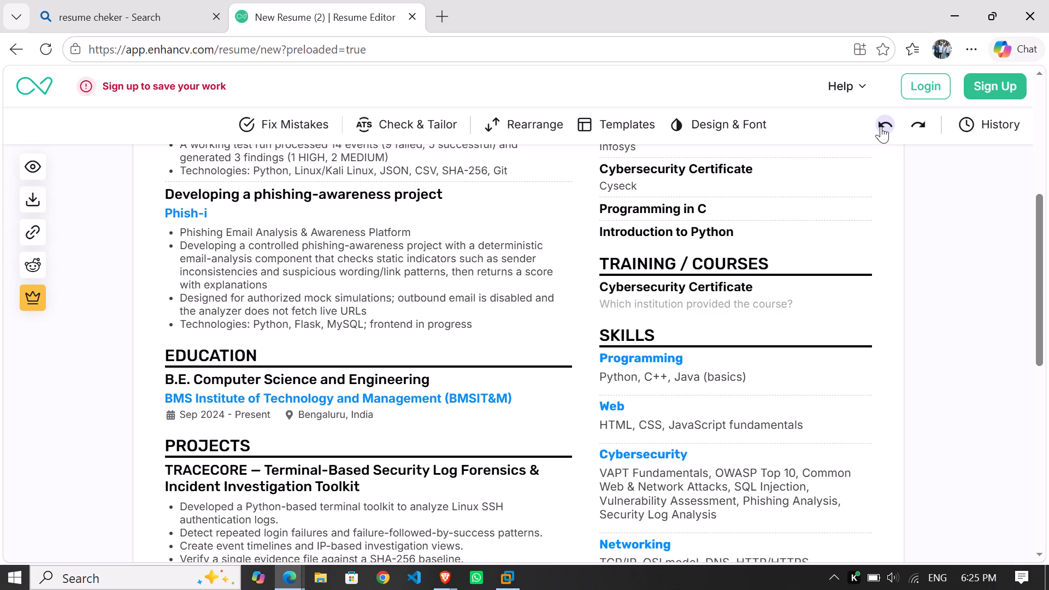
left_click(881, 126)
Clear the title Cybersecurity Certificate from the Training / Courses entry.
left_click(754, 283)
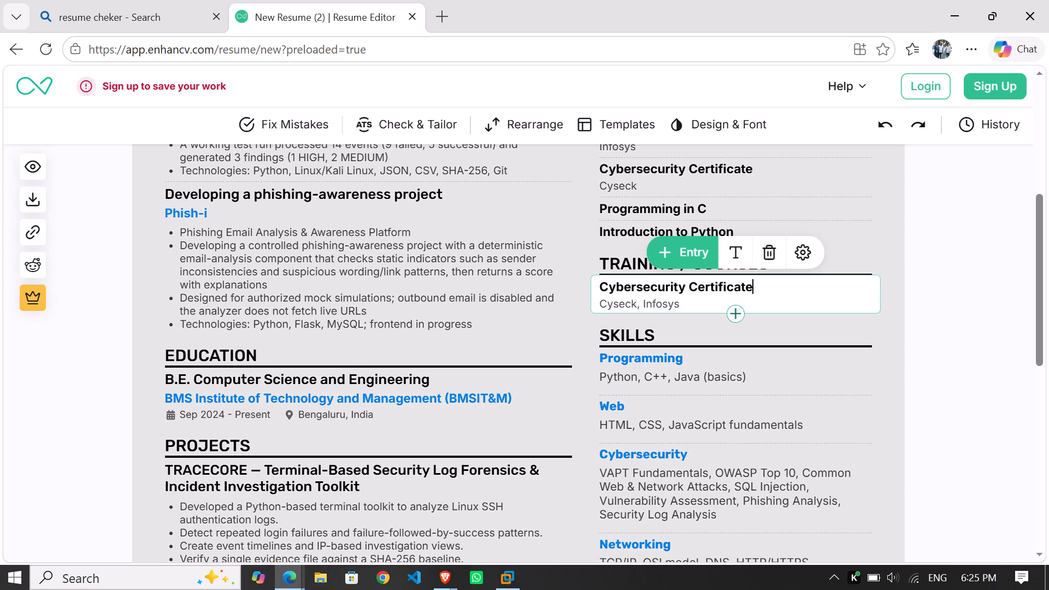
left_click_drag(755, 284, 600, 284)
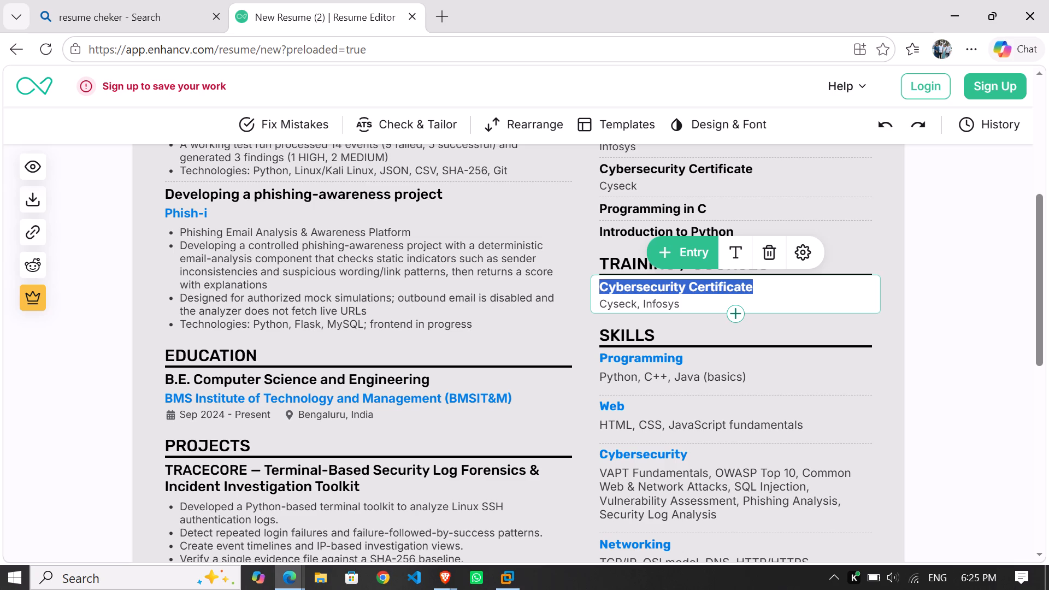
key("BackSpace")
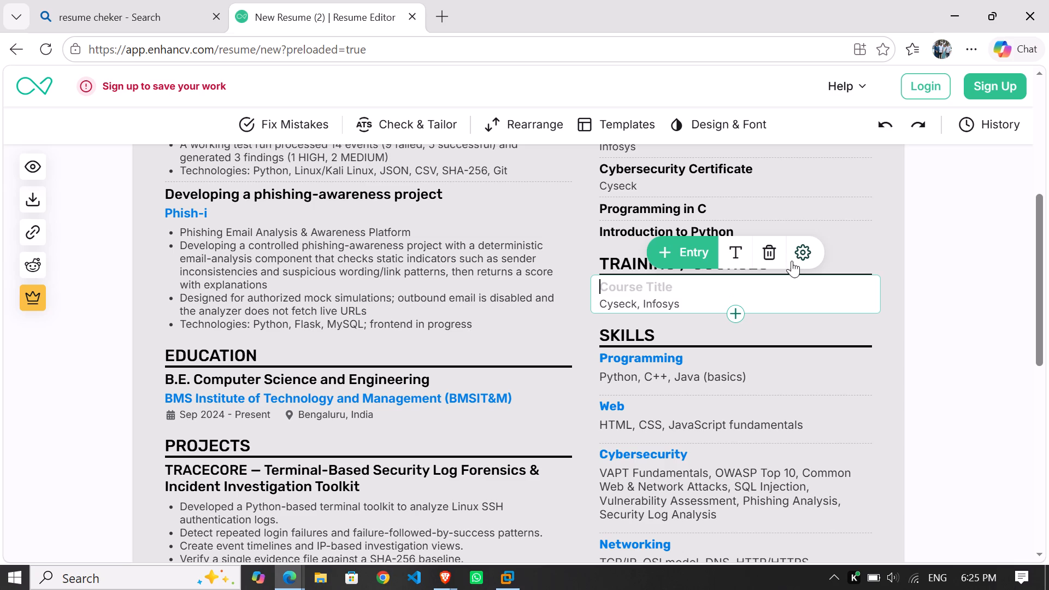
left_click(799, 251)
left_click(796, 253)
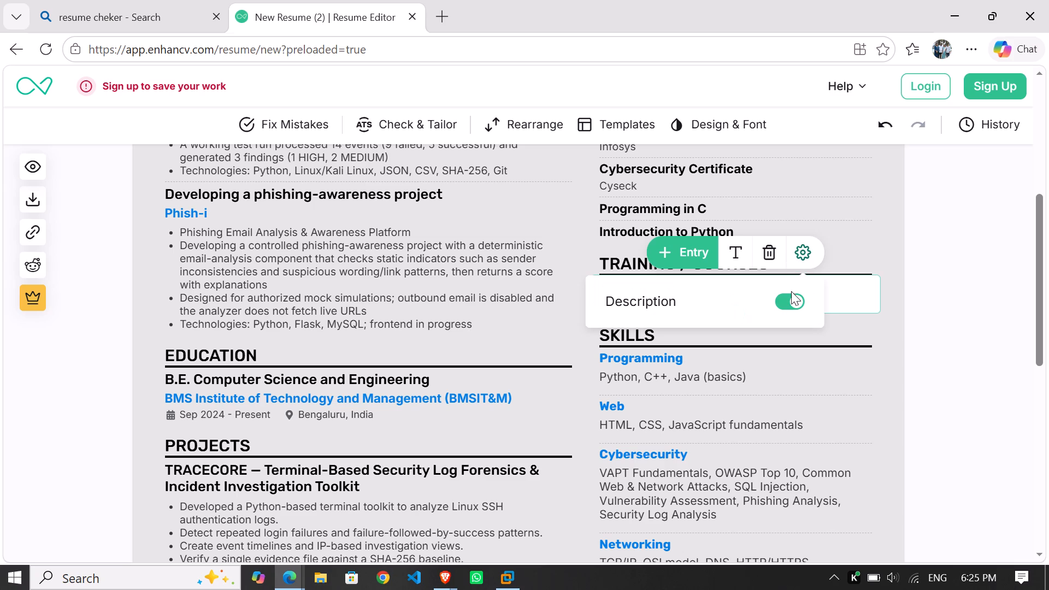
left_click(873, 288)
Replace the Training / Courses entry's institution text, Cyseck, Infosys, with the copied Training paragraph.
left_click(686, 306)
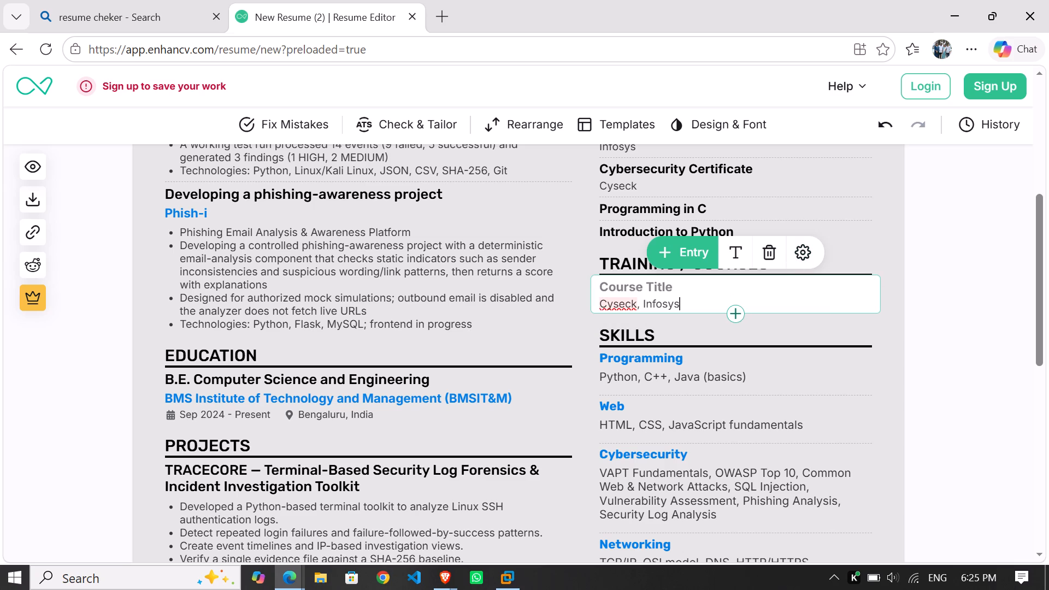
left_click_drag(686, 306, 595, 302)
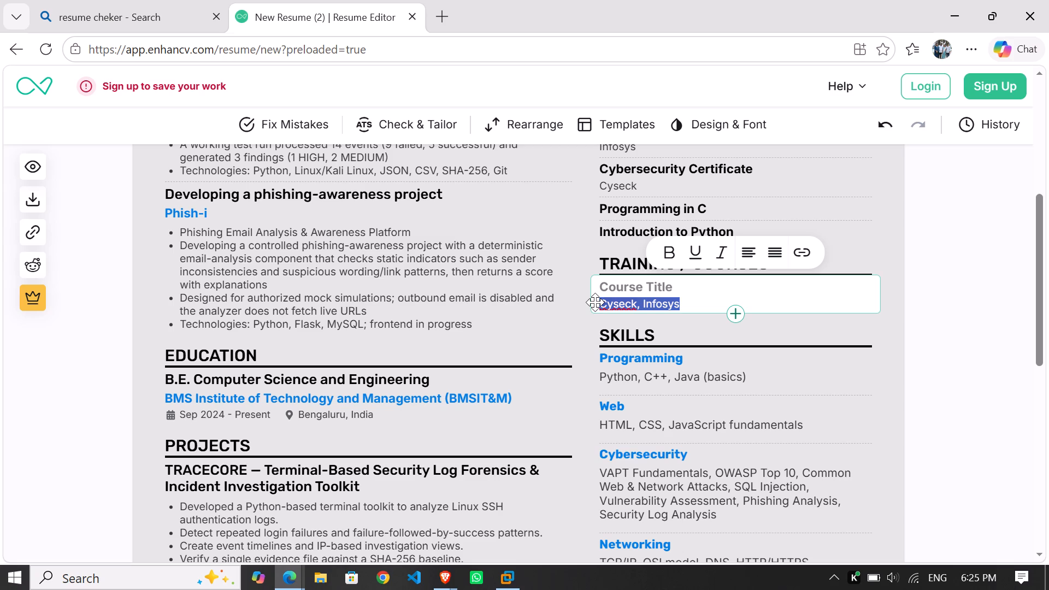
key("ctrl+v")
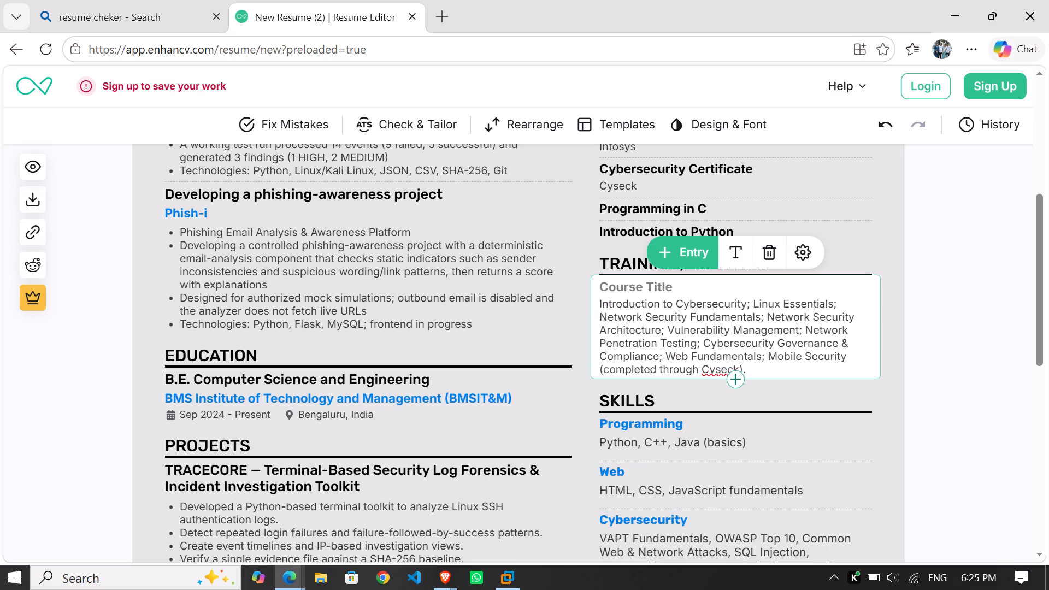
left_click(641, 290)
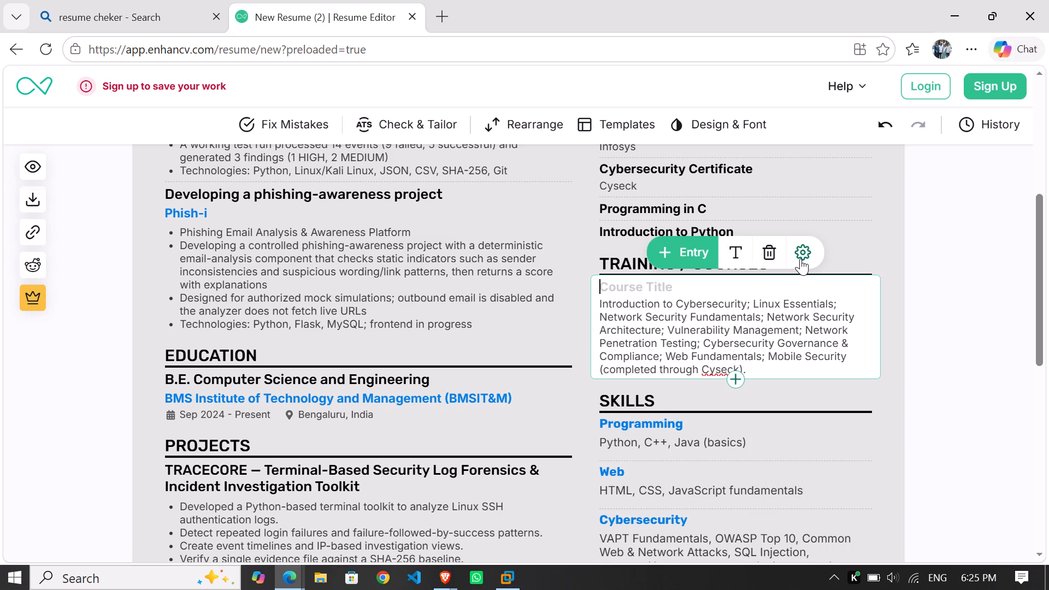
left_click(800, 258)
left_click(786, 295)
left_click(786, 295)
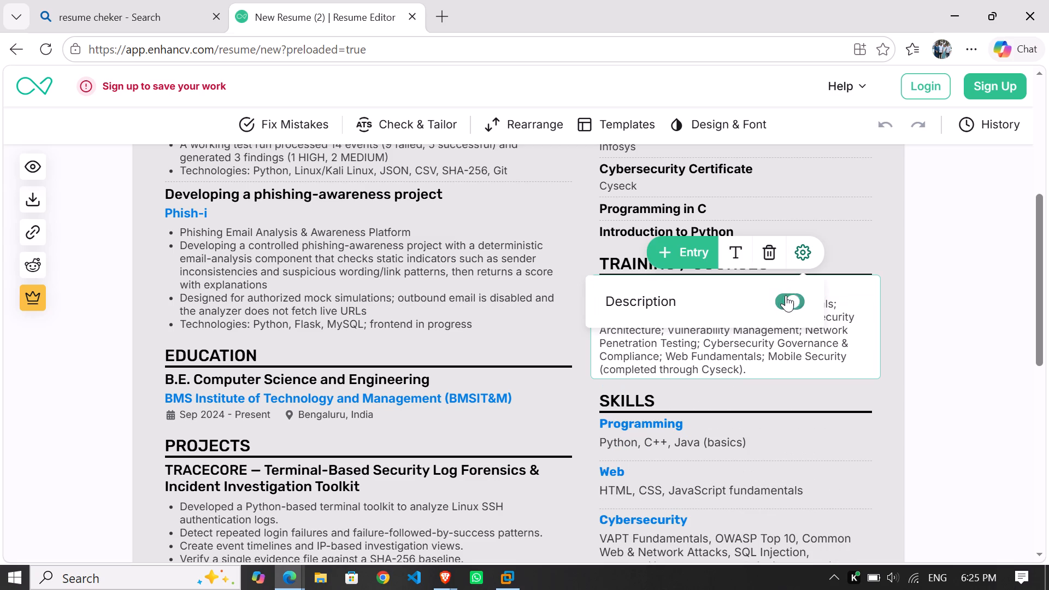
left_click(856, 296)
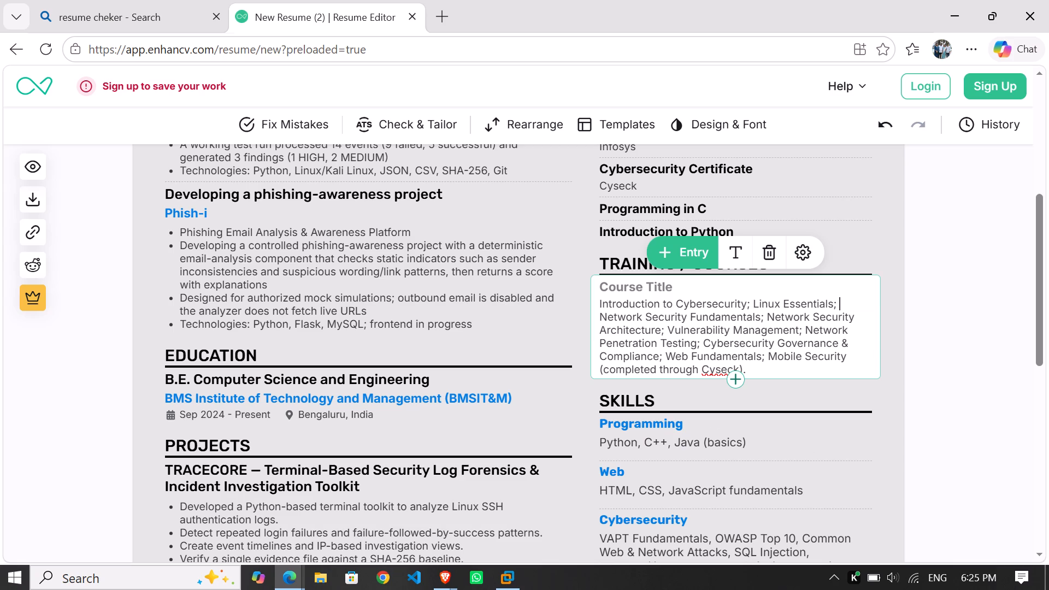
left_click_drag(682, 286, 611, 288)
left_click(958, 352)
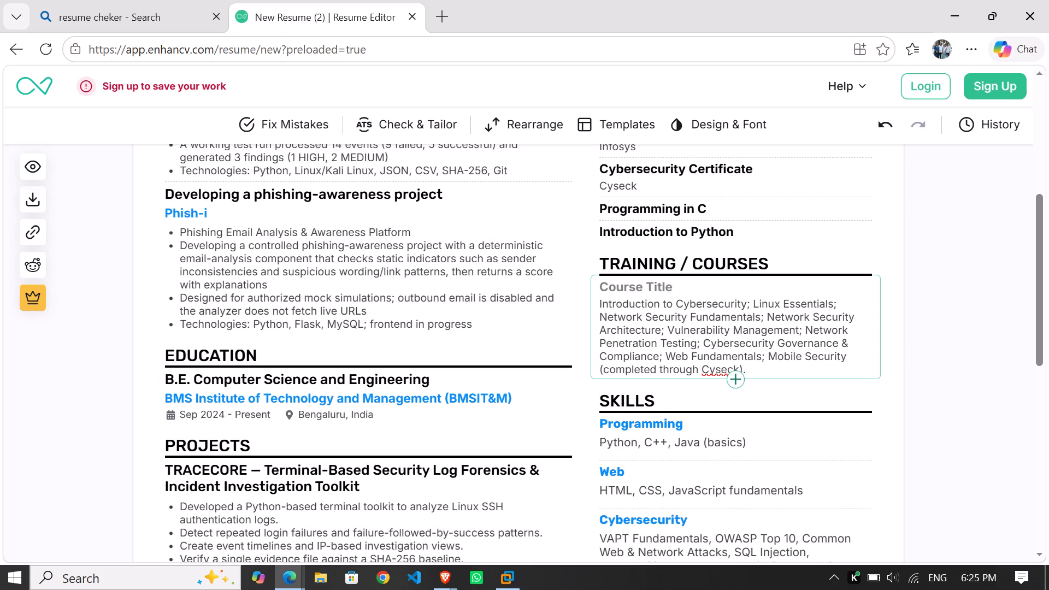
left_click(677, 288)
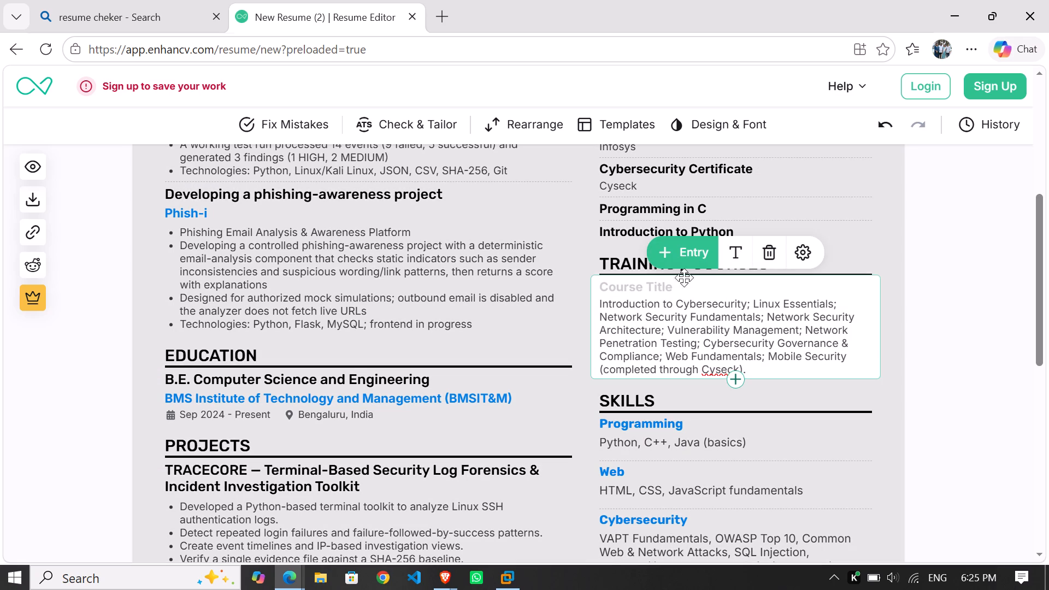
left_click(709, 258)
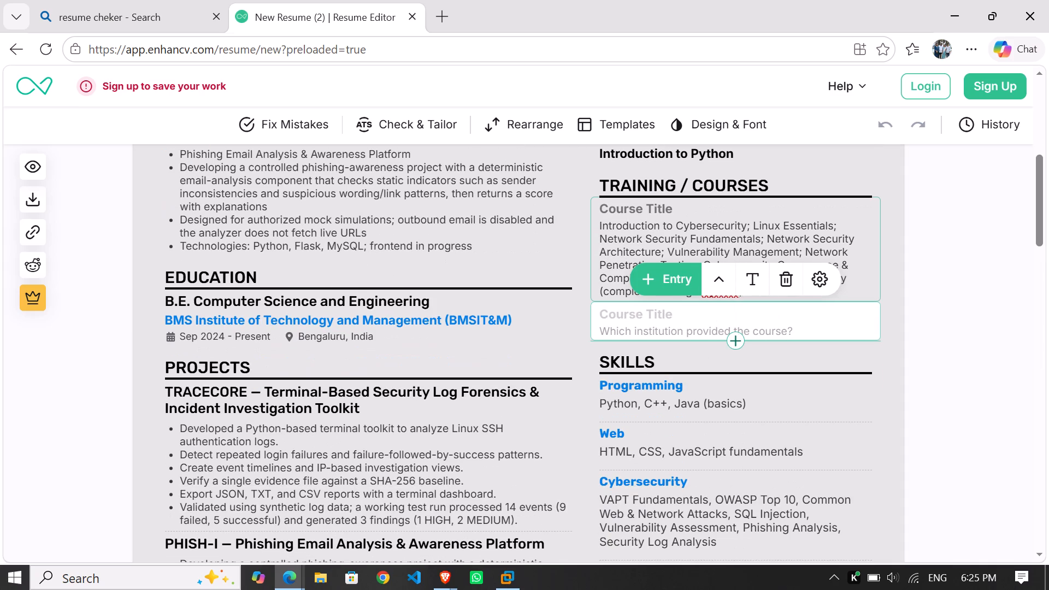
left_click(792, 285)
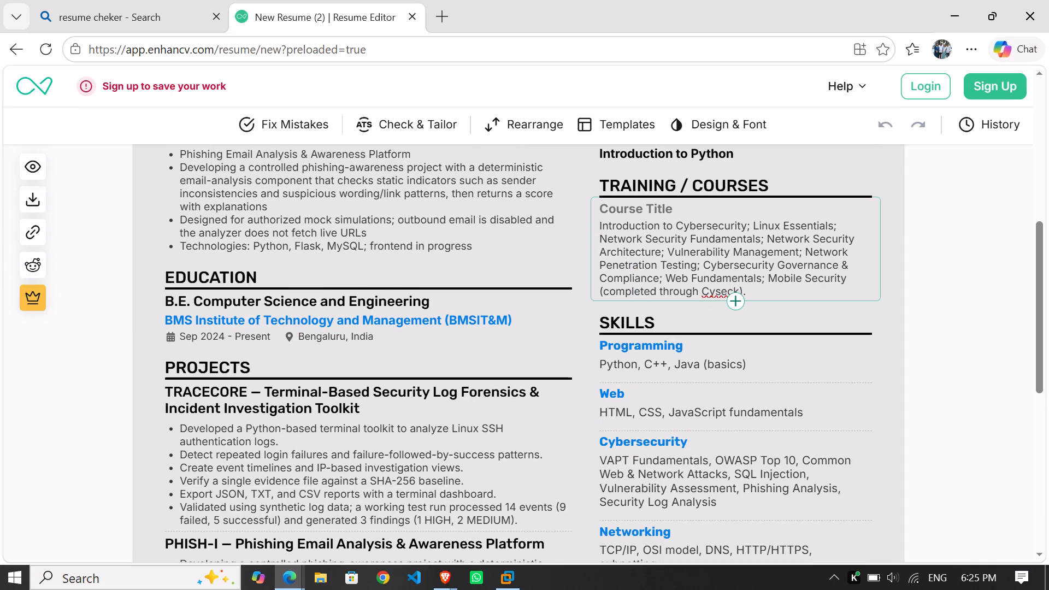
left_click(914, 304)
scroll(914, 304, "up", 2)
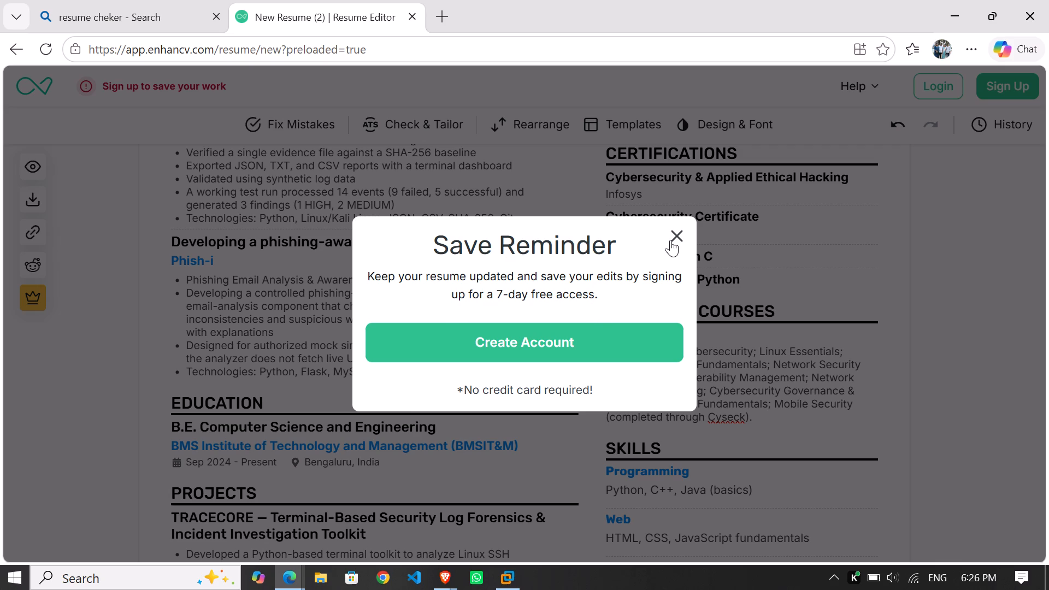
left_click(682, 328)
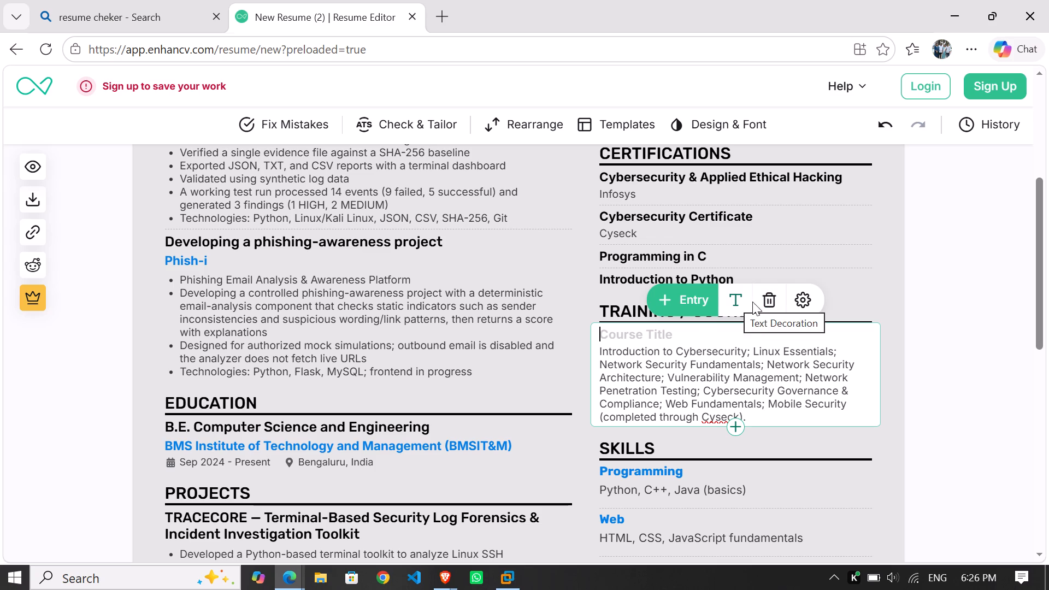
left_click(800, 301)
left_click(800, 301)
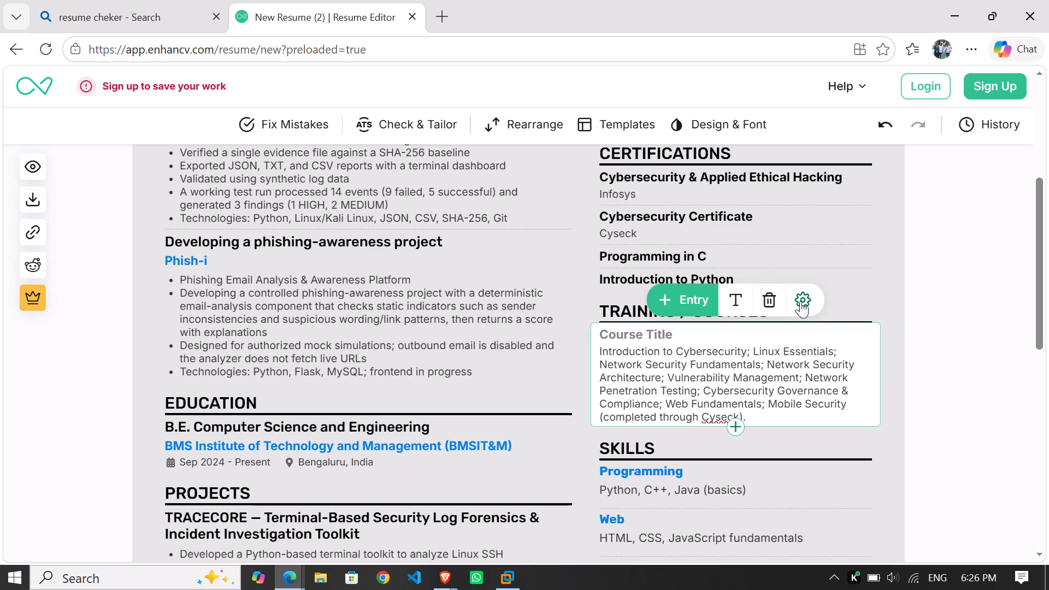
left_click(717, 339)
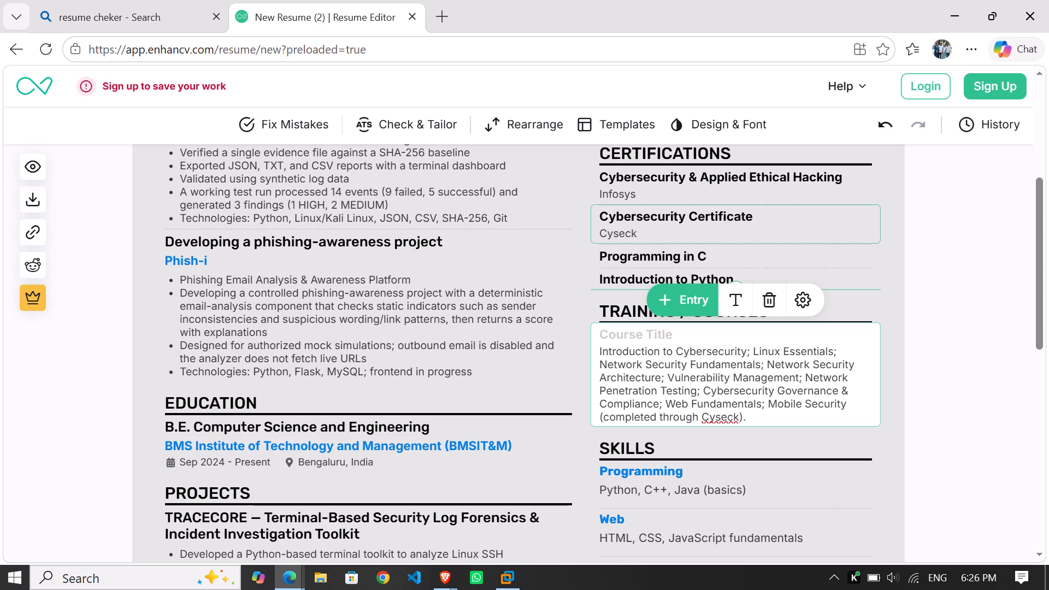
Title the Training / Courses entry CyberShield, reusing the word Cybersecurity copied from the Certifications section and replacing its ending with Shield.
left_click_drag(601, 214, 682, 215)
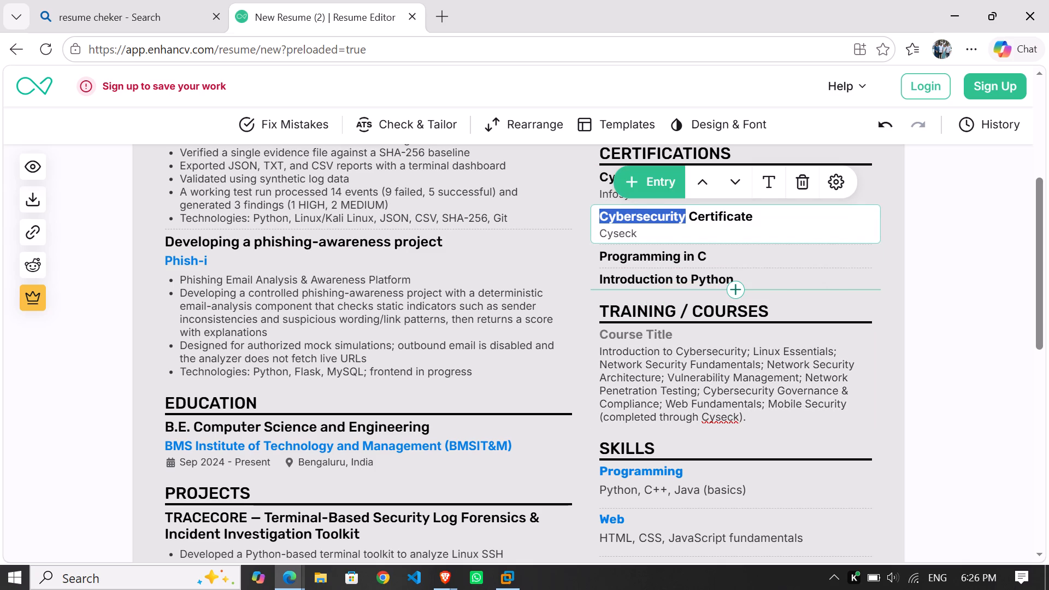
key("ctrl+c")
left_click(647, 339)
key("ctrl+v")
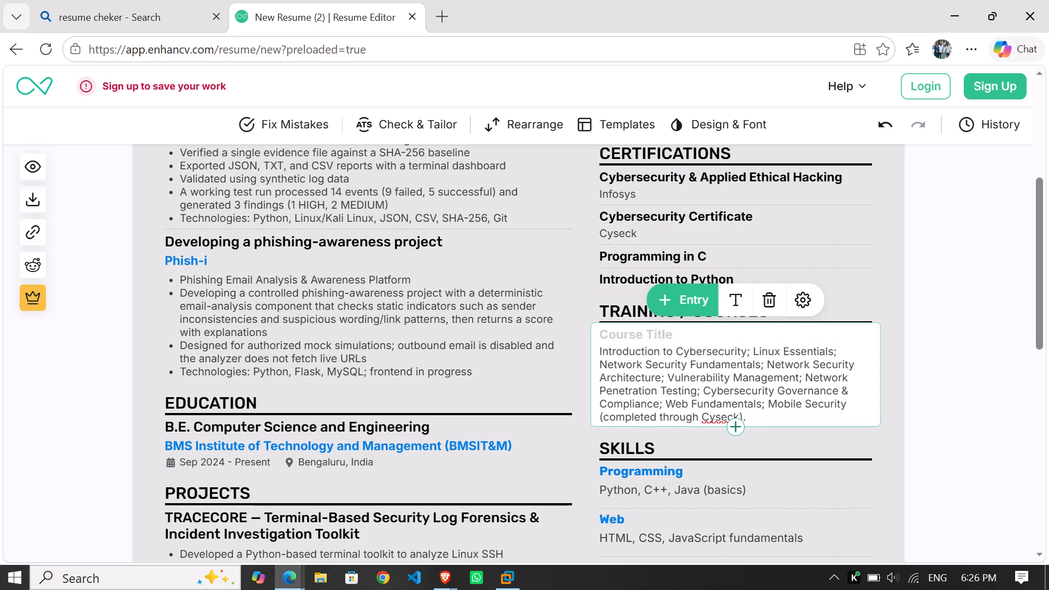
left_click(932, 347)
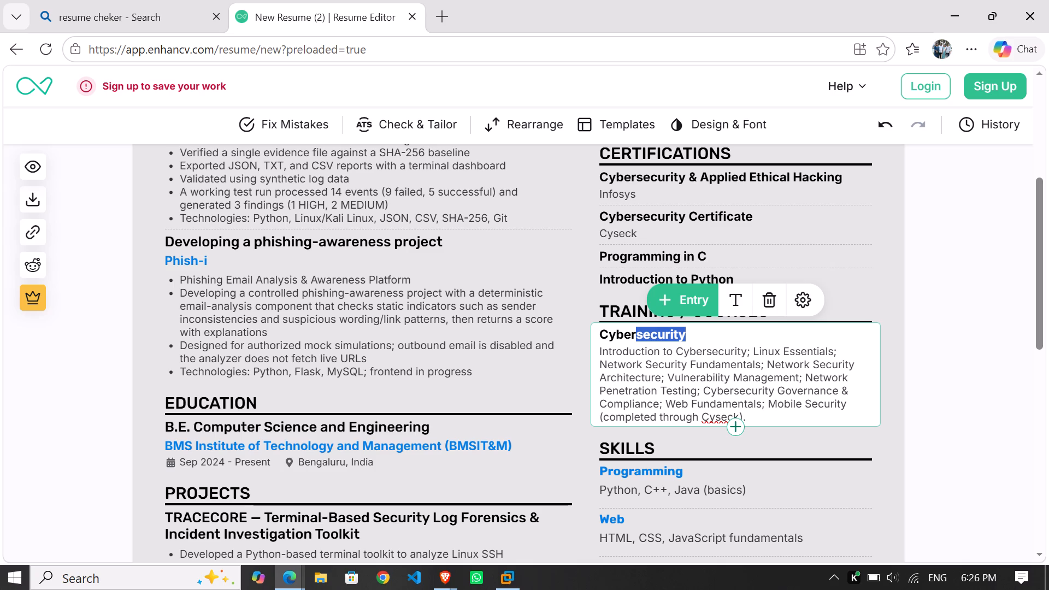
type("Shield")
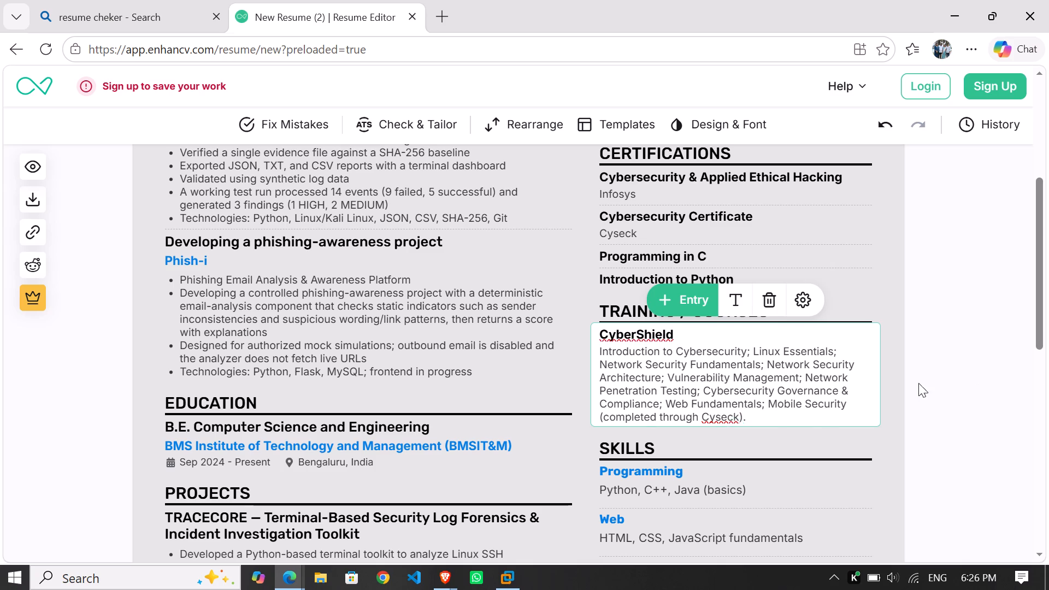
left_click(900, 383)
Review the whole resume from the Training / Courses section to Languages and back to the header, including at reduced zoom.
scroll(934, 460, "down", 1)
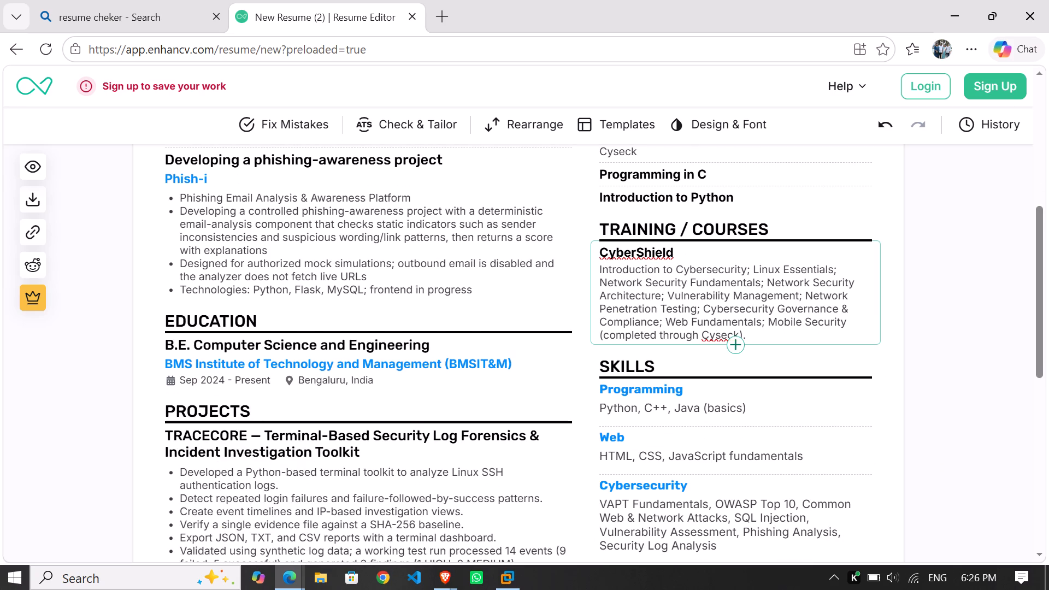
scroll(860, 334, "down", 1)
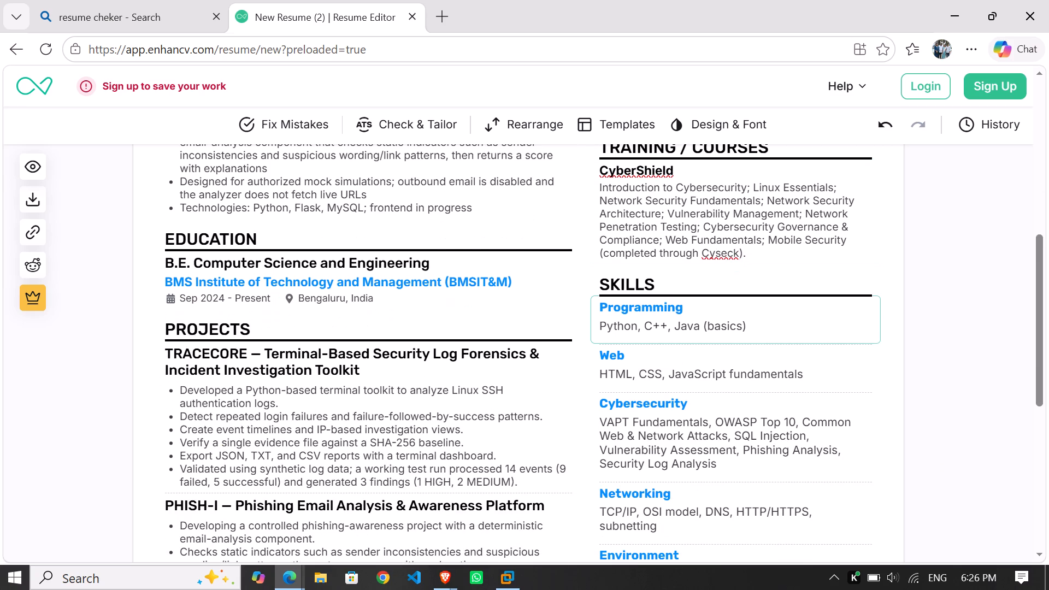
scroll(861, 325, "down", 2)
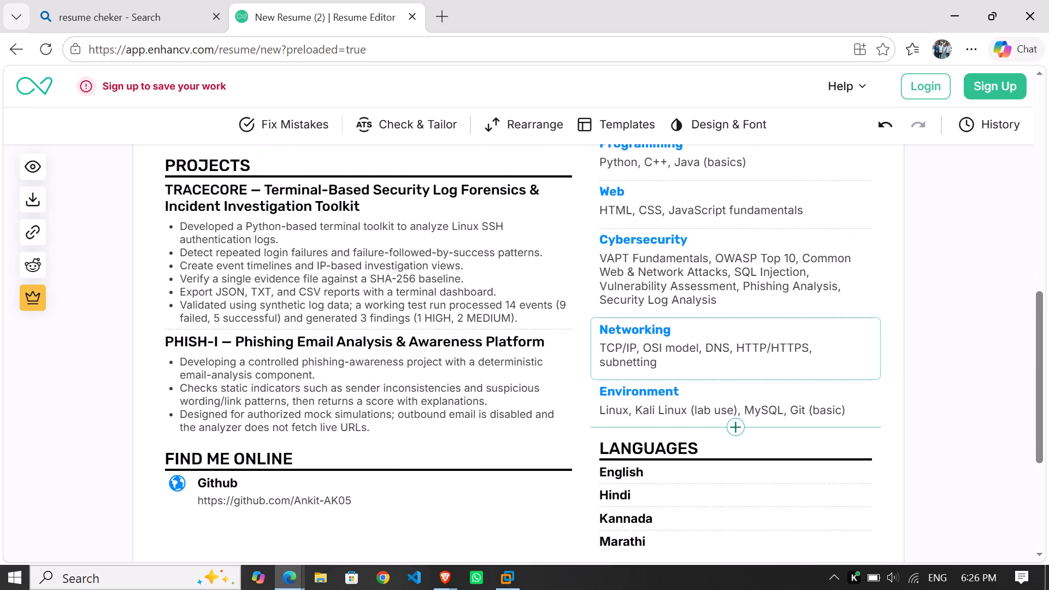
scroll(861, 325, "down", 2)
scroll(871, 349, "up", 2)
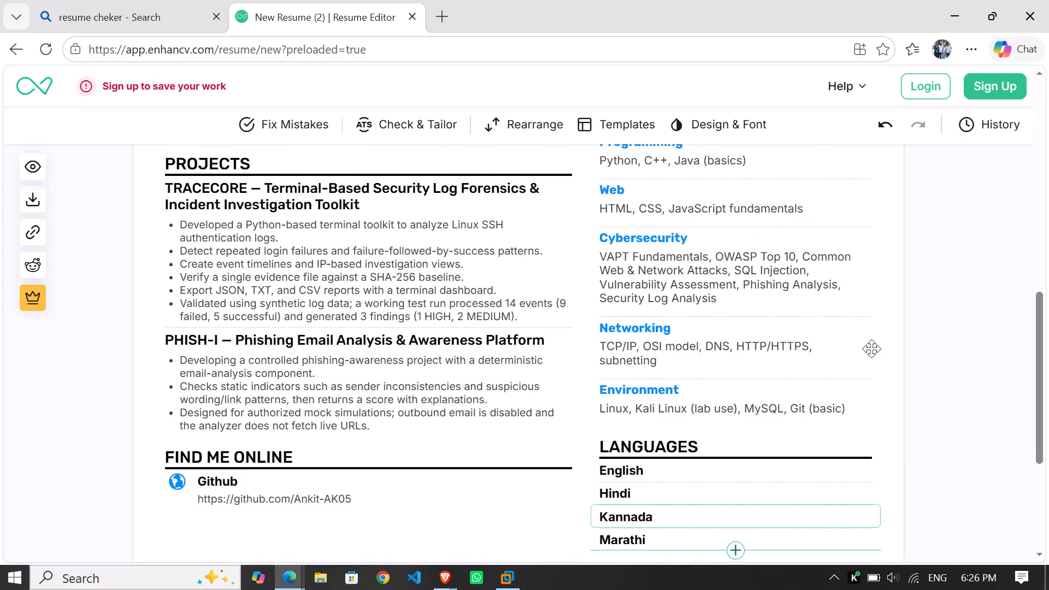
scroll(875, 355, "up", 5)
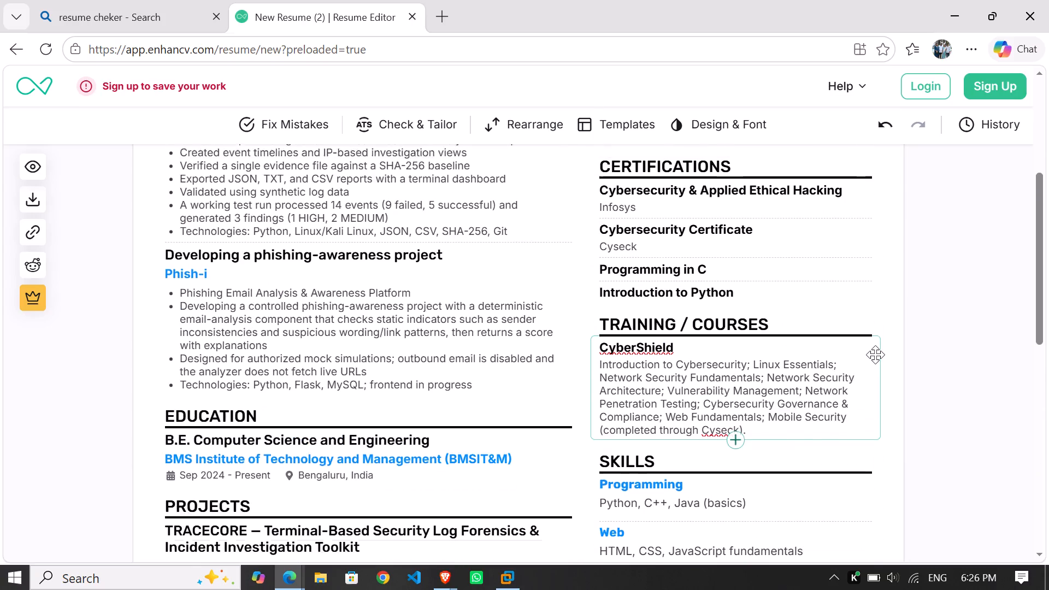
scroll(875, 355, "up", 3)
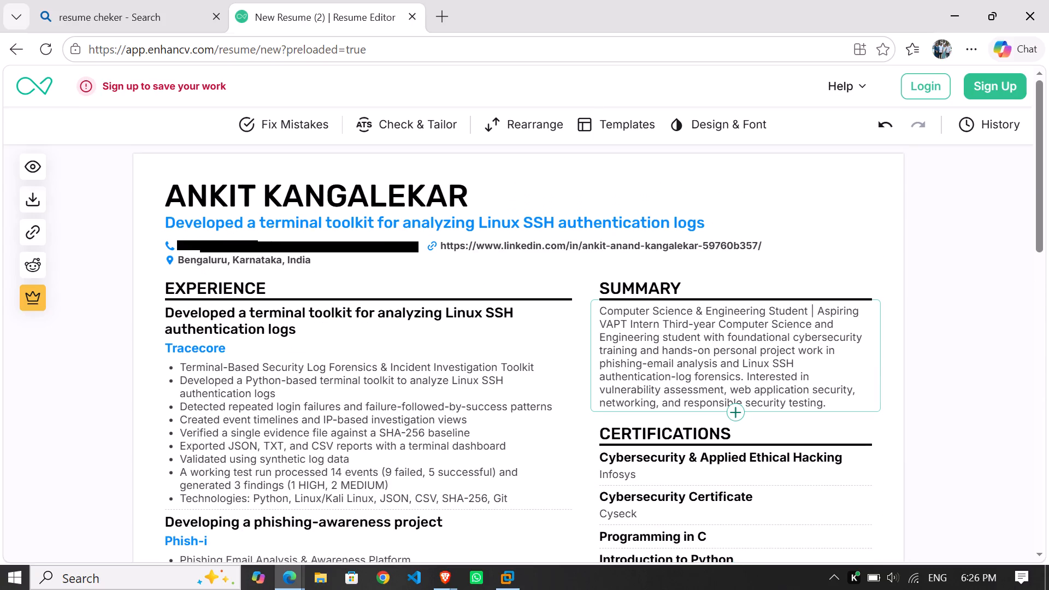
scroll(850, 329, "up", 1, "ctrl")
scroll(850, 329, "down", 4, "ctrl")
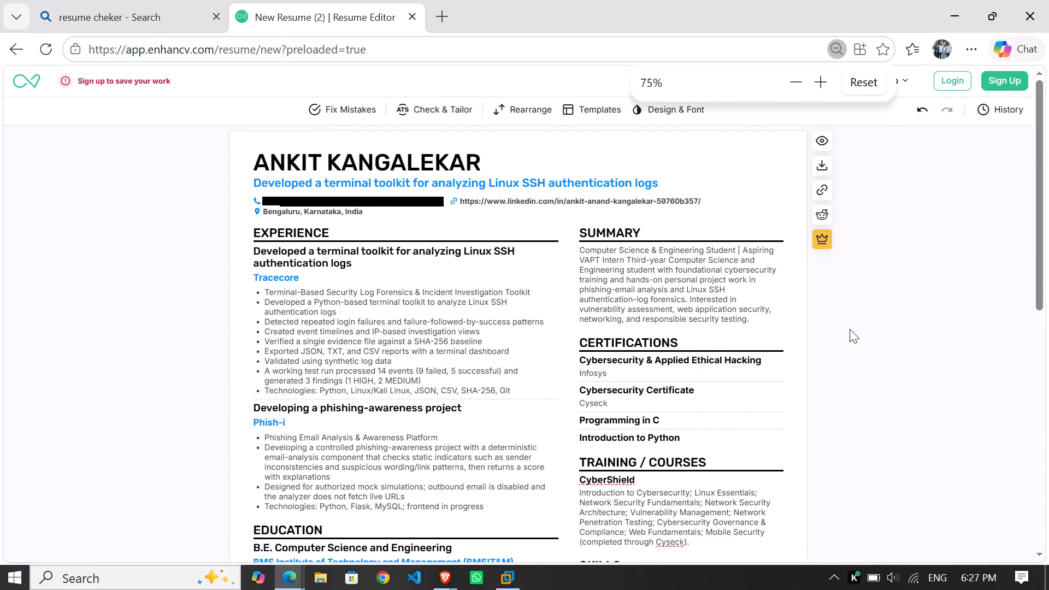
scroll(850, 329, "down", 2, "ctrl")
scroll(850, 329, "down", 1)
scroll(850, 329, "up", 1)
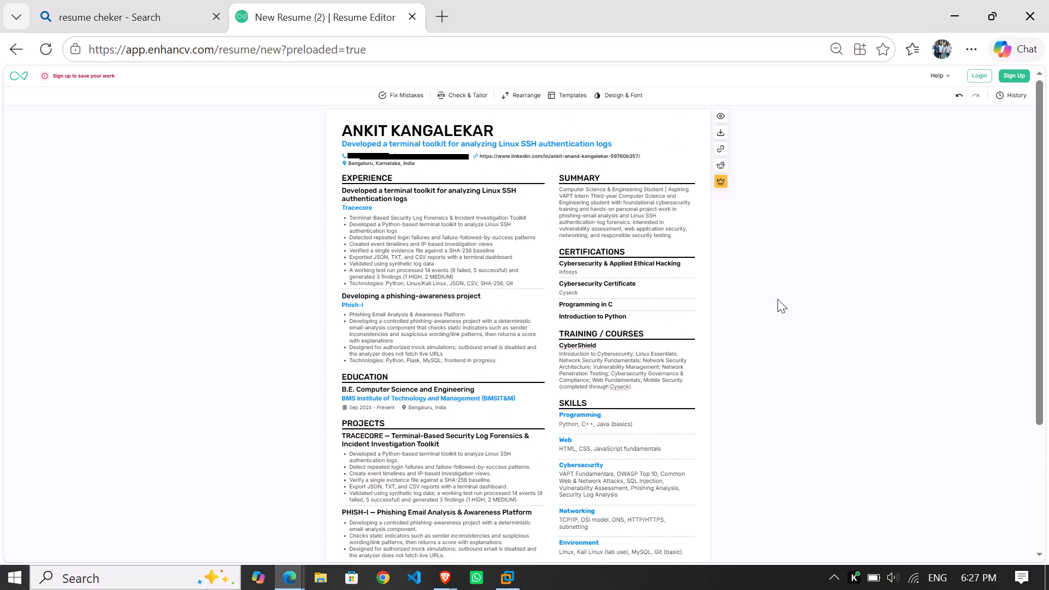
Start the download of the resume.
left_click(721, 126)
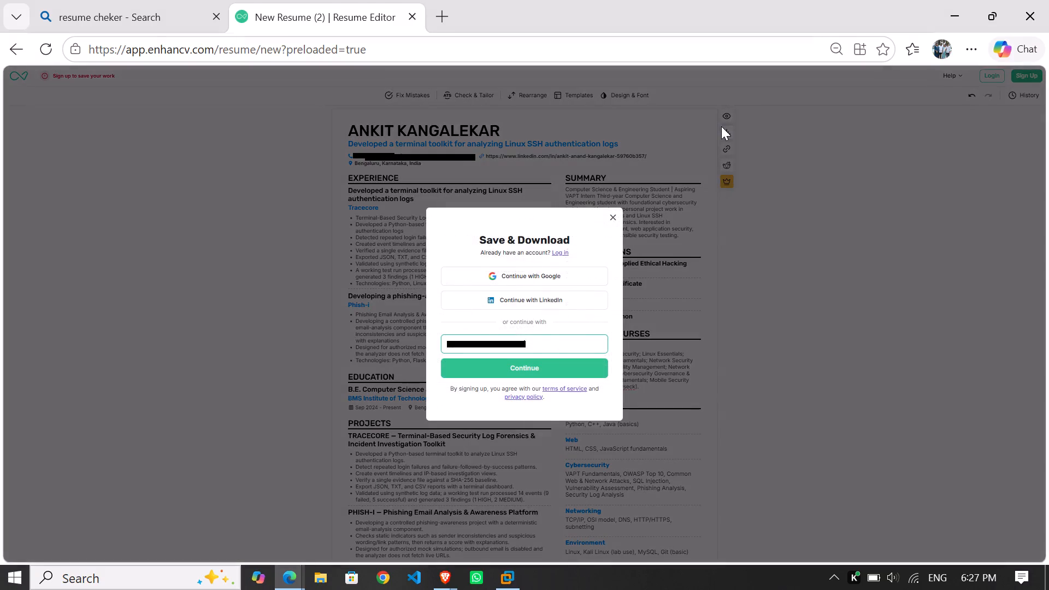
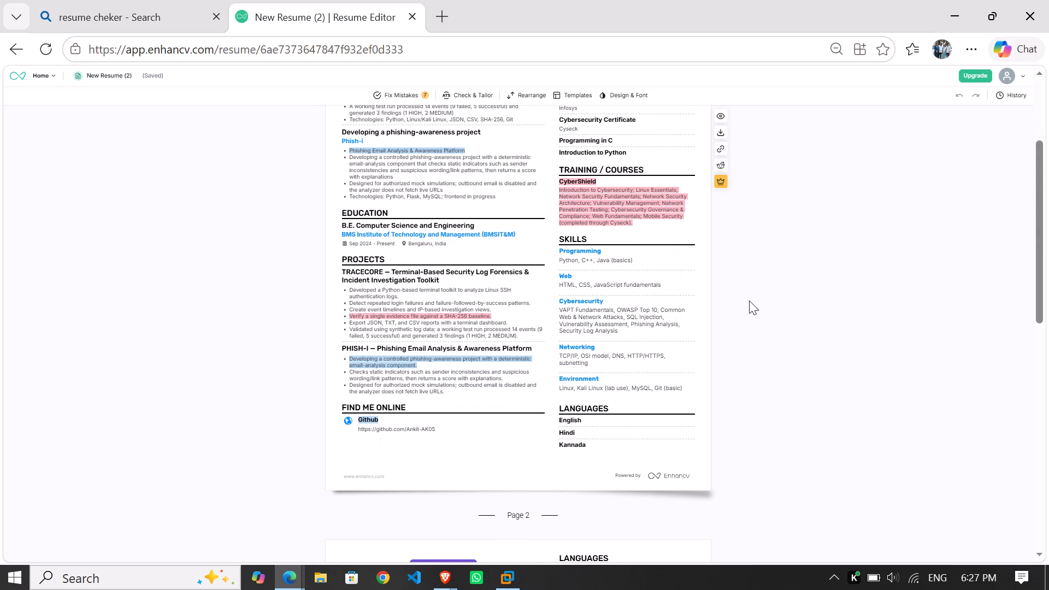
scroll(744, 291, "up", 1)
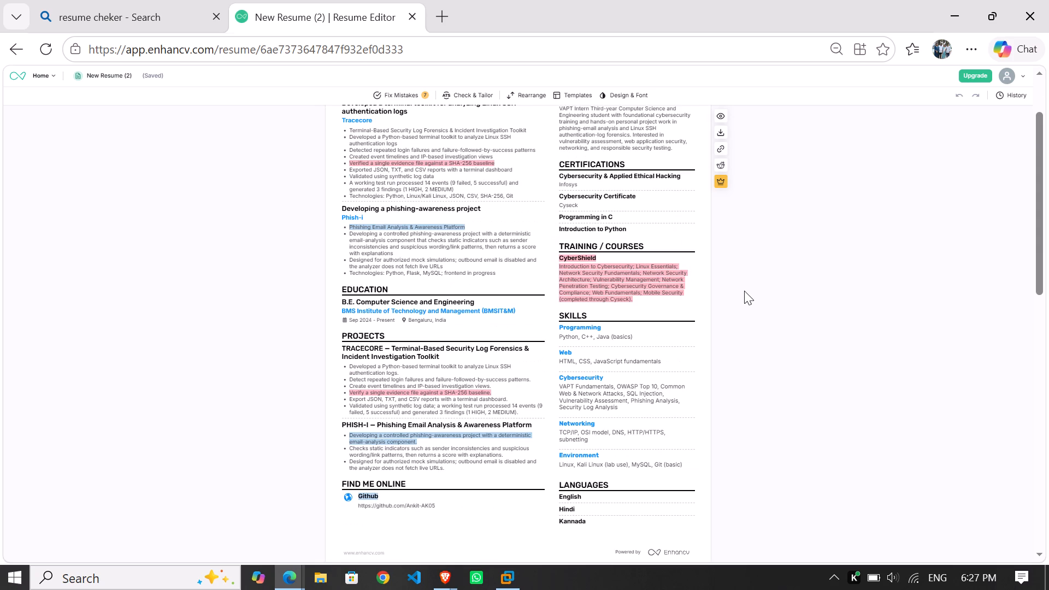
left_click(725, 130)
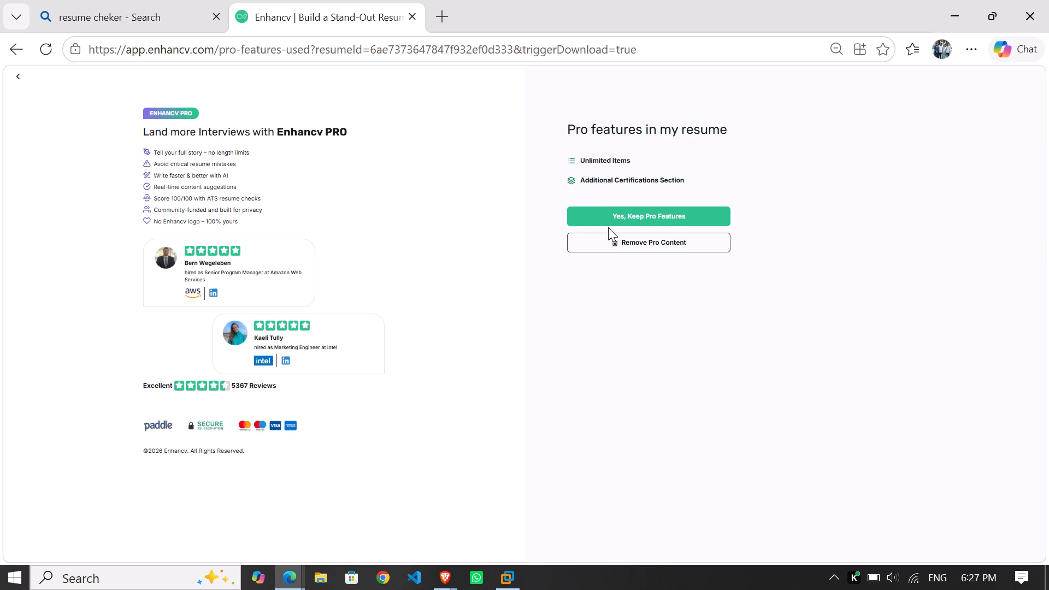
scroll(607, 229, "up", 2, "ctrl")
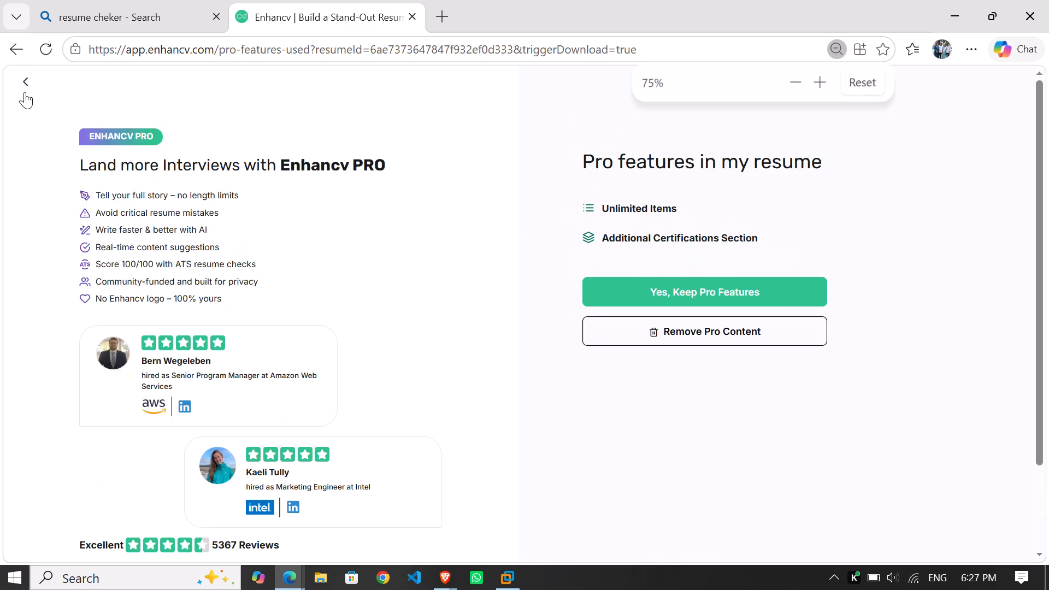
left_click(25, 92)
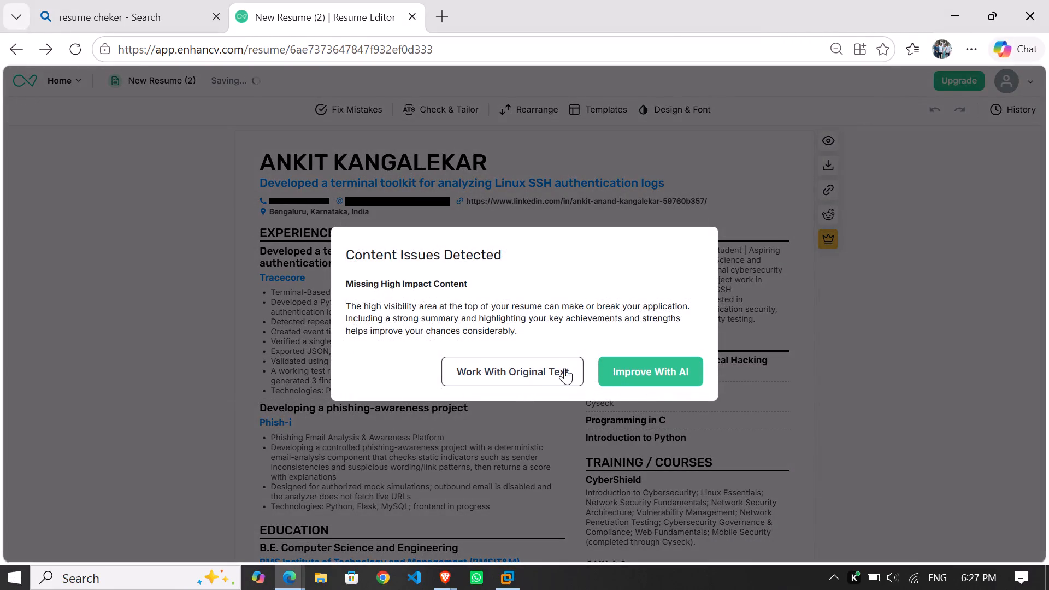
Dismiss the content issues dialog, choosing to work with the original text.
left_click(754, 320)
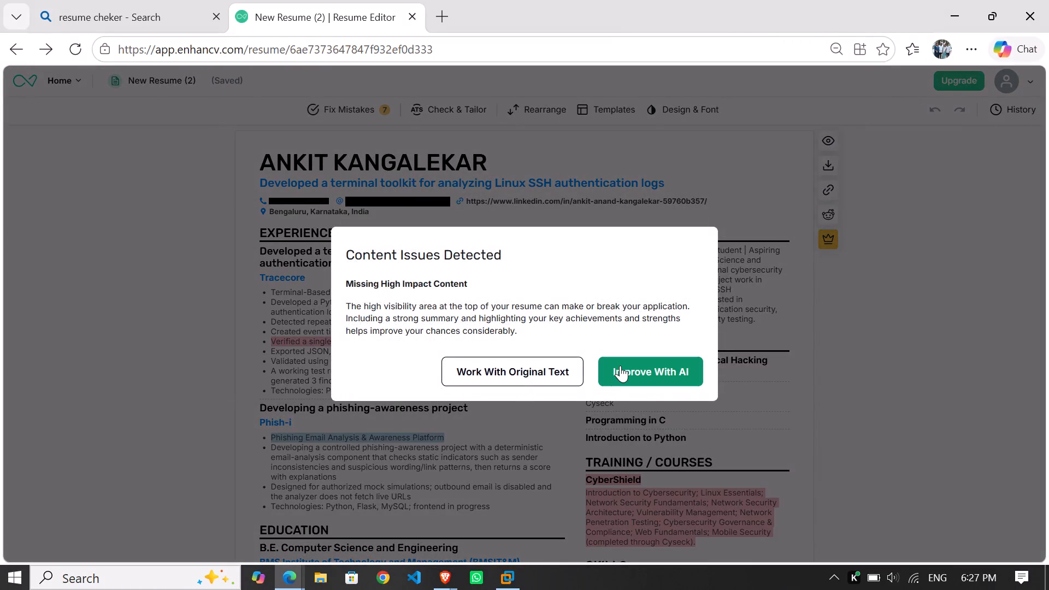
left_click(545, 376)
left_click(814, 362)
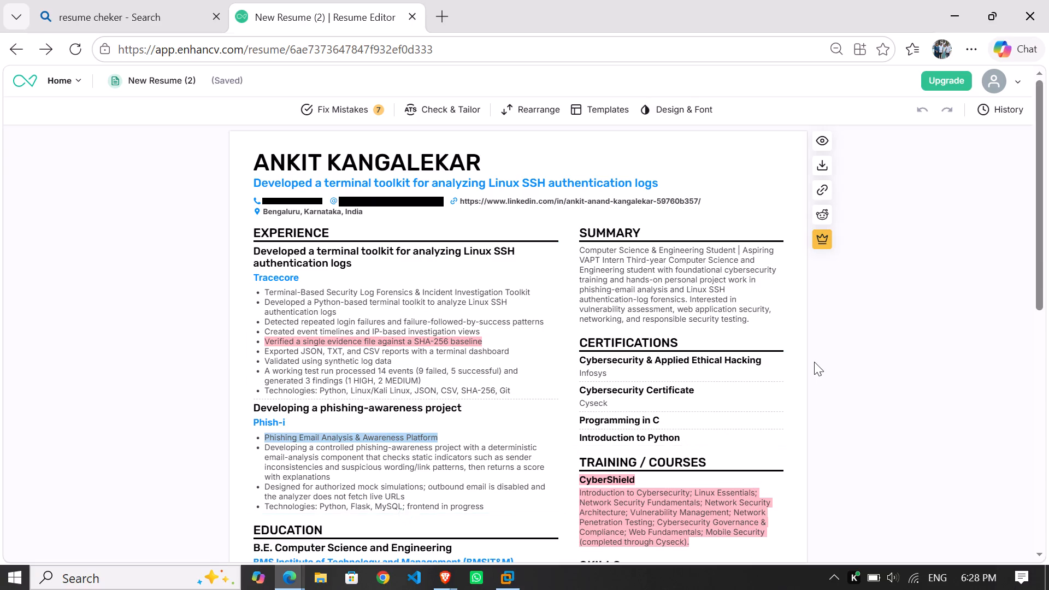
Look over the resume down to the Skills section and reload the editor page.
left_click(899, 337)
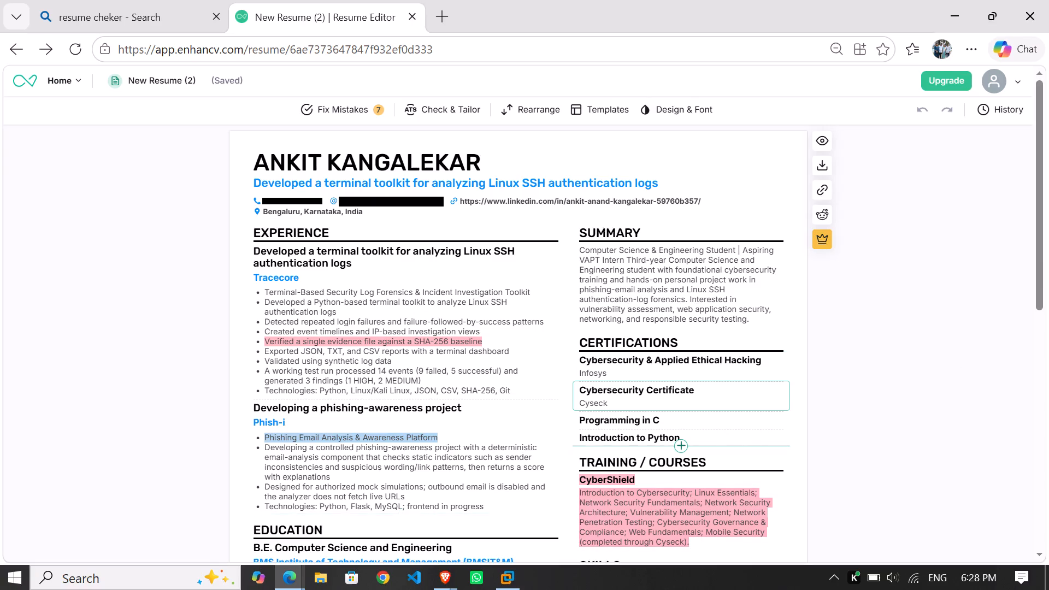
scroll(783, 381, "down", 1)
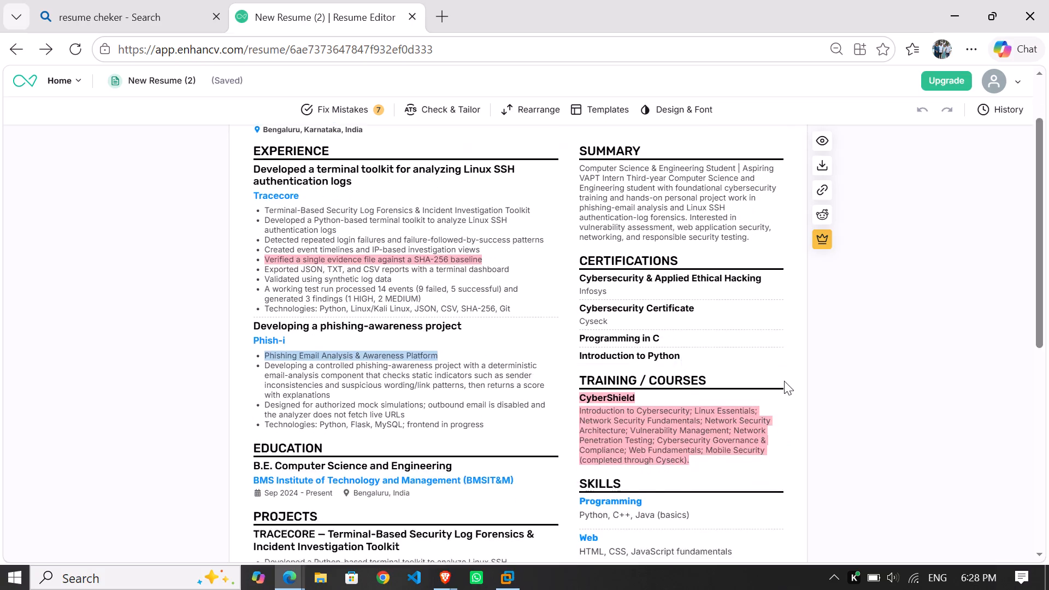
scroll(784, 381, "down", 2)
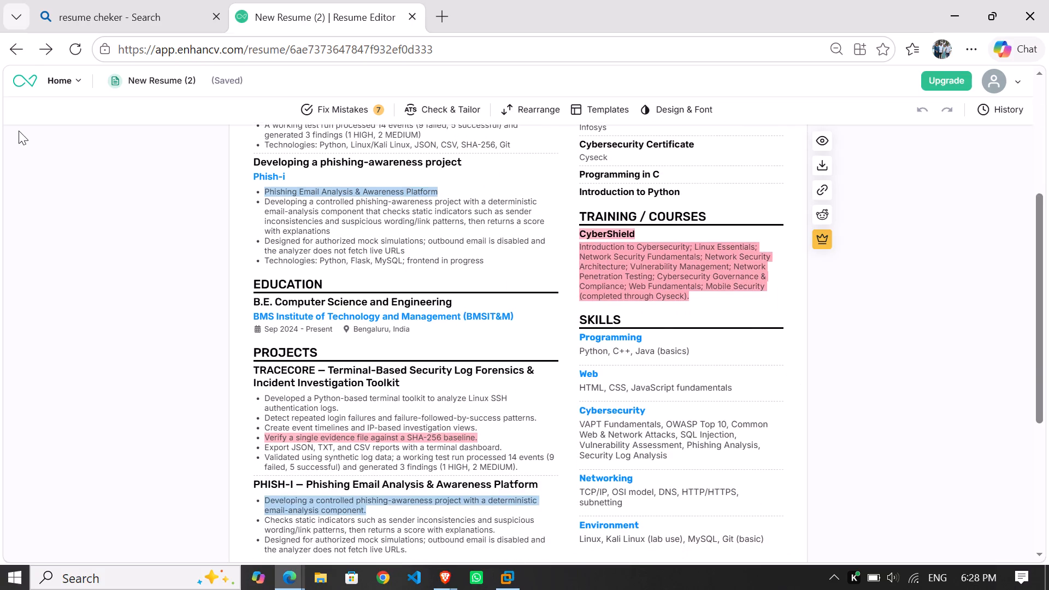
left_click(23, 50)
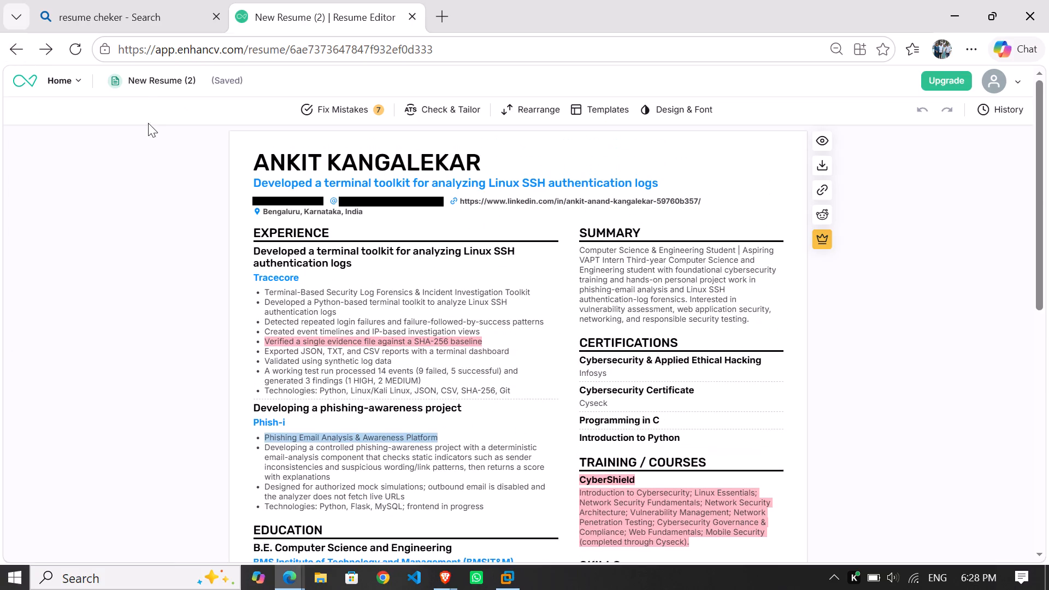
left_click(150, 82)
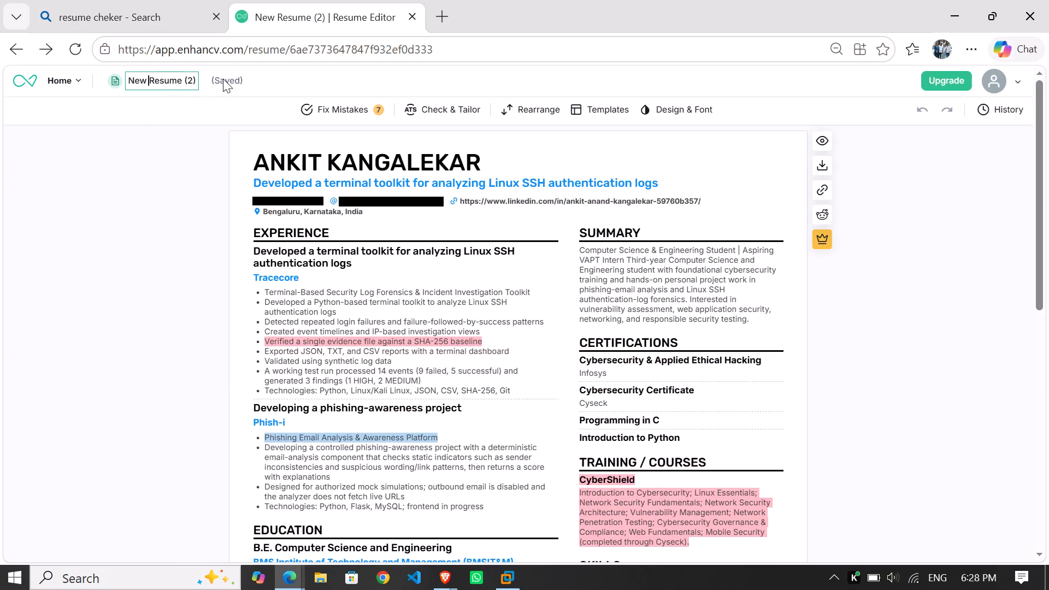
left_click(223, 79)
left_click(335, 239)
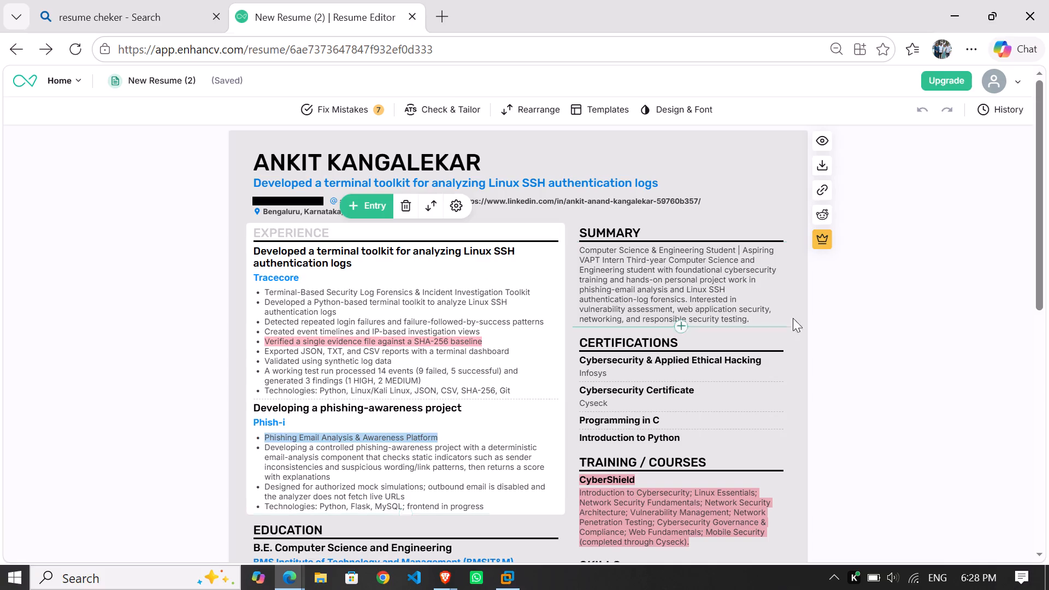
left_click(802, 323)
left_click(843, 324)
Save the resume.
key("ctrl+s")
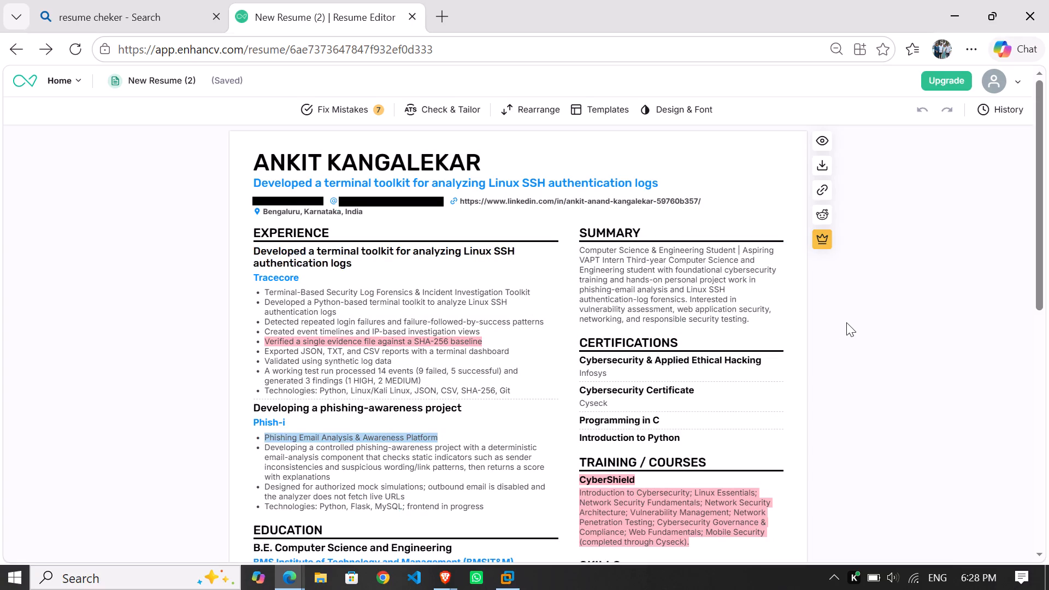
key("ctrl+s")
key("ctrl+s")
key("ctrl+s")
key("ctrl+s")
Restart the resume download and remove the Pro content, confirming the switch to the free version.
left_click(813, 174)
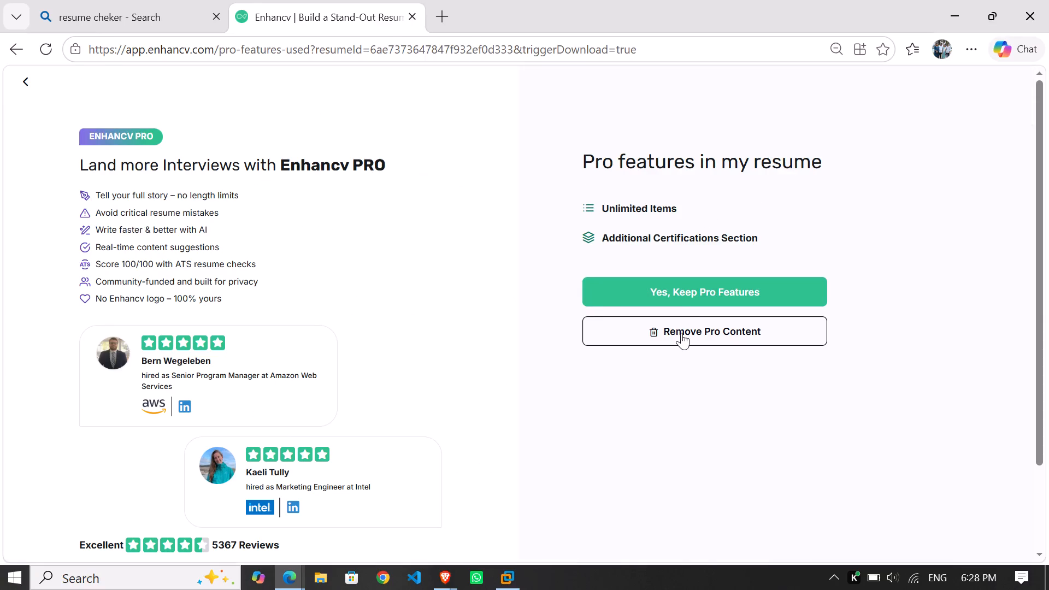
left_click(682, 333)
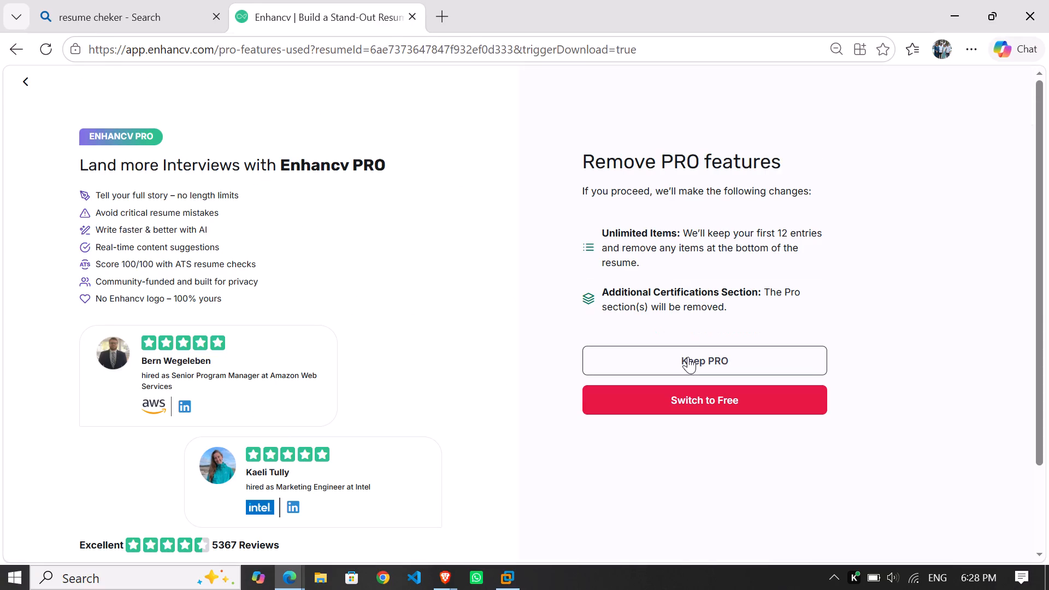
left_click(692, 394)
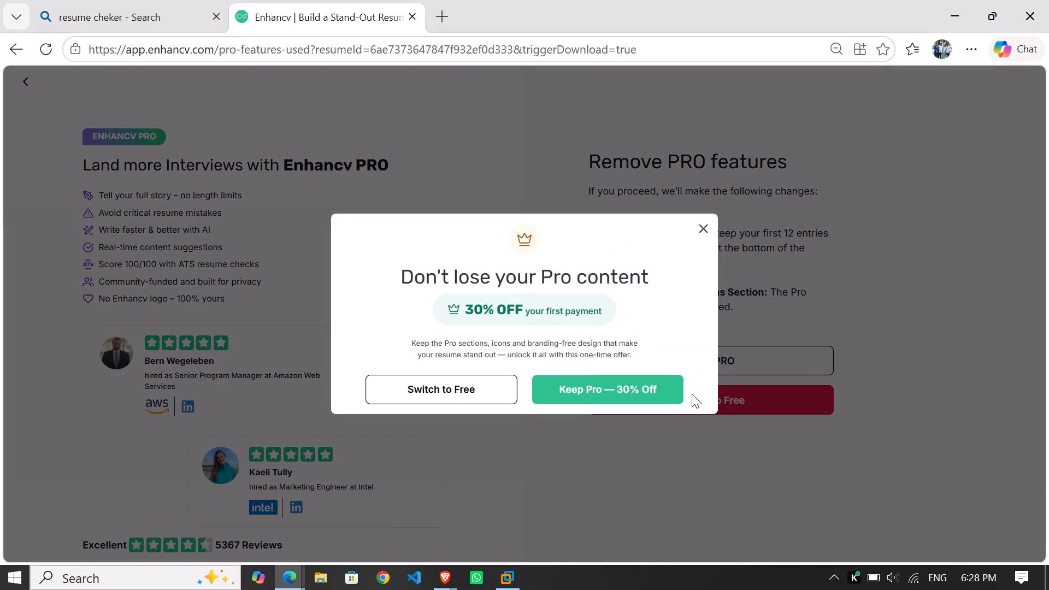
left_click(491, 387)
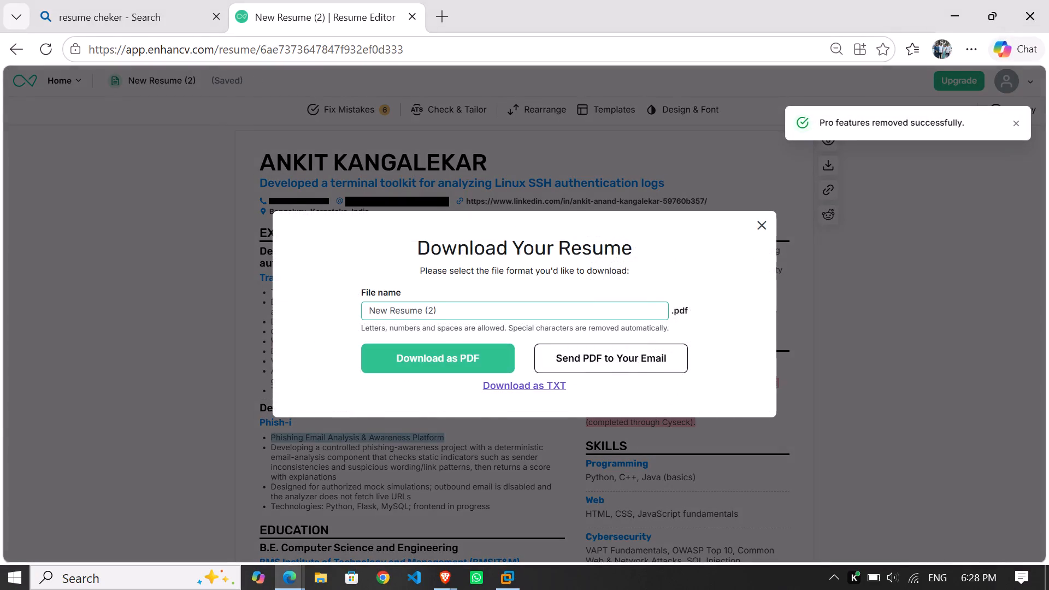
Name the file AK_resume_final and download the resume as a PDF.
key("ctrl+a")
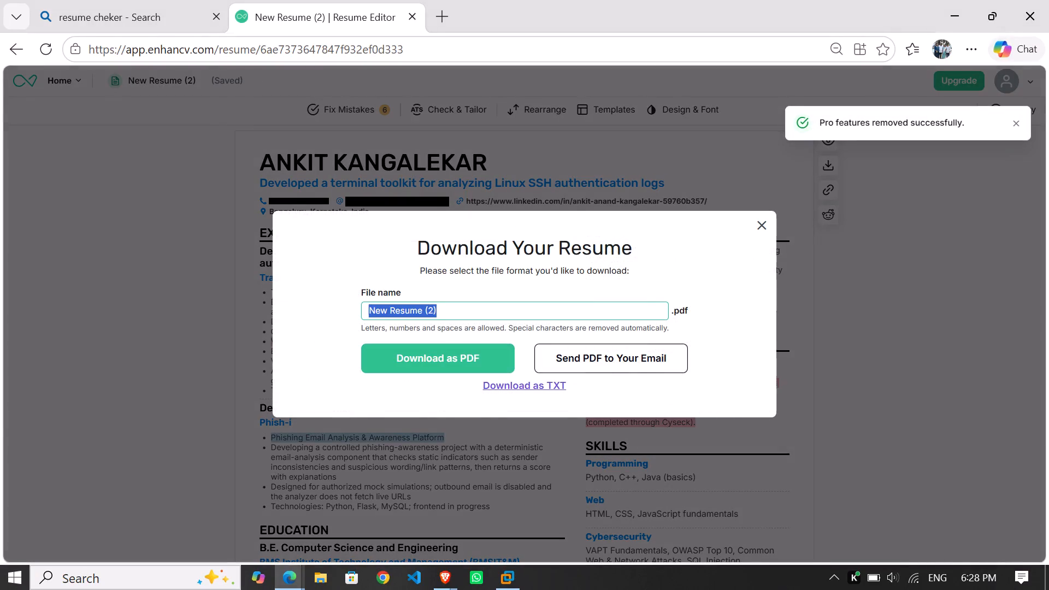
type("AK")
type("_re")
type("sume_final")
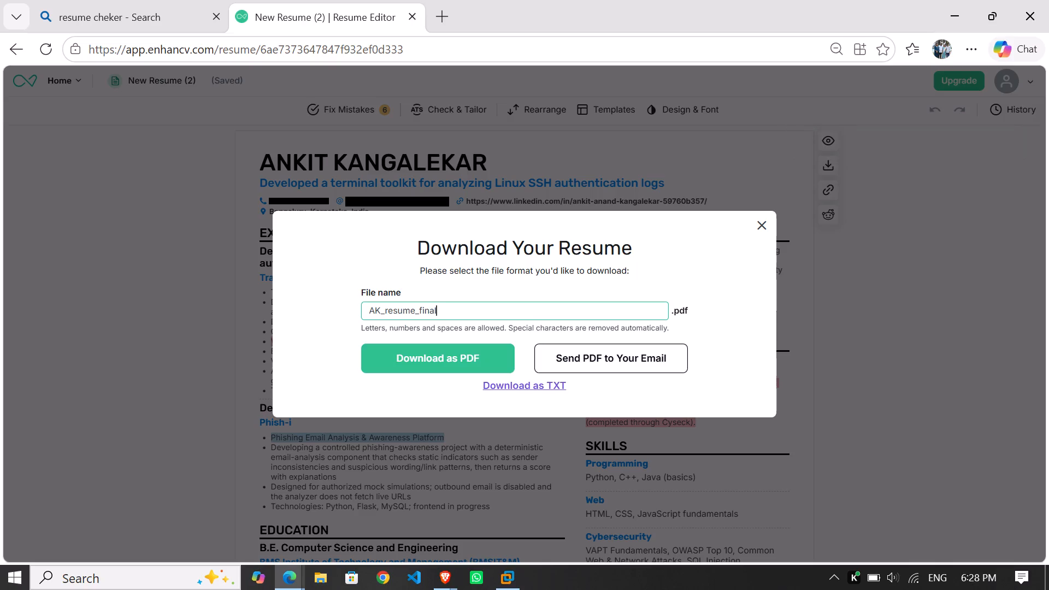
left_click(463, 361)
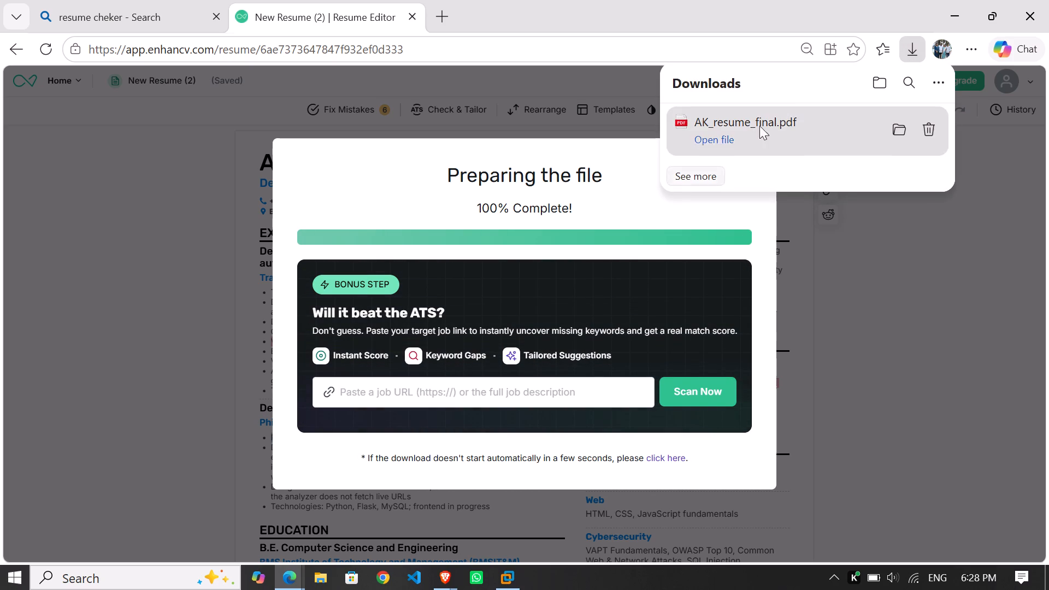
Check the downloaded AK_resume_final PDF in Adobe Acrobat and the OneDrive Desktop folder in File Explorer.
left_click(903, 131)
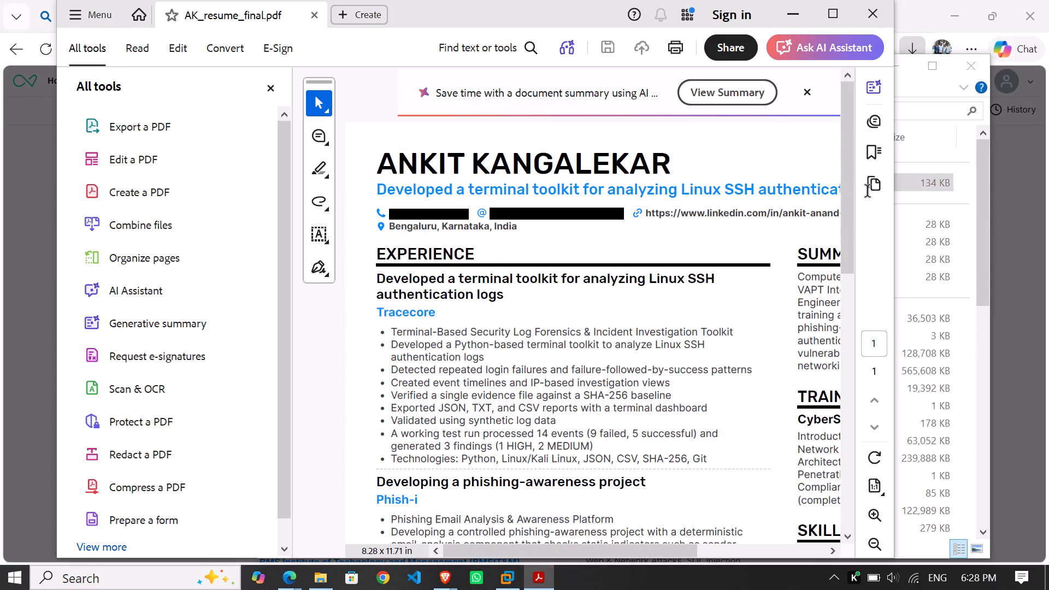
left_click(870, 20)
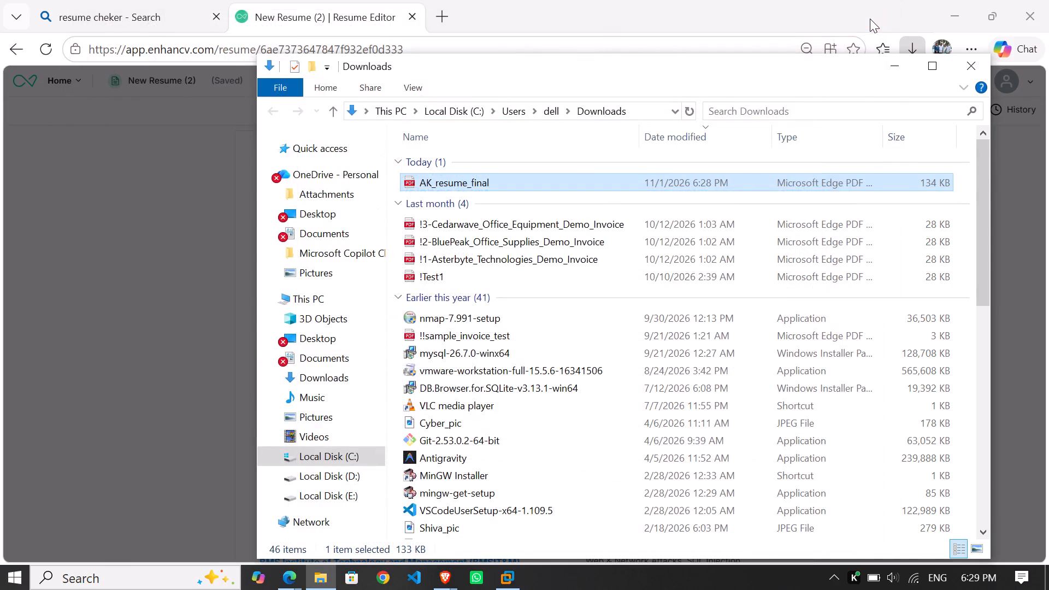
left_click(339, 206)
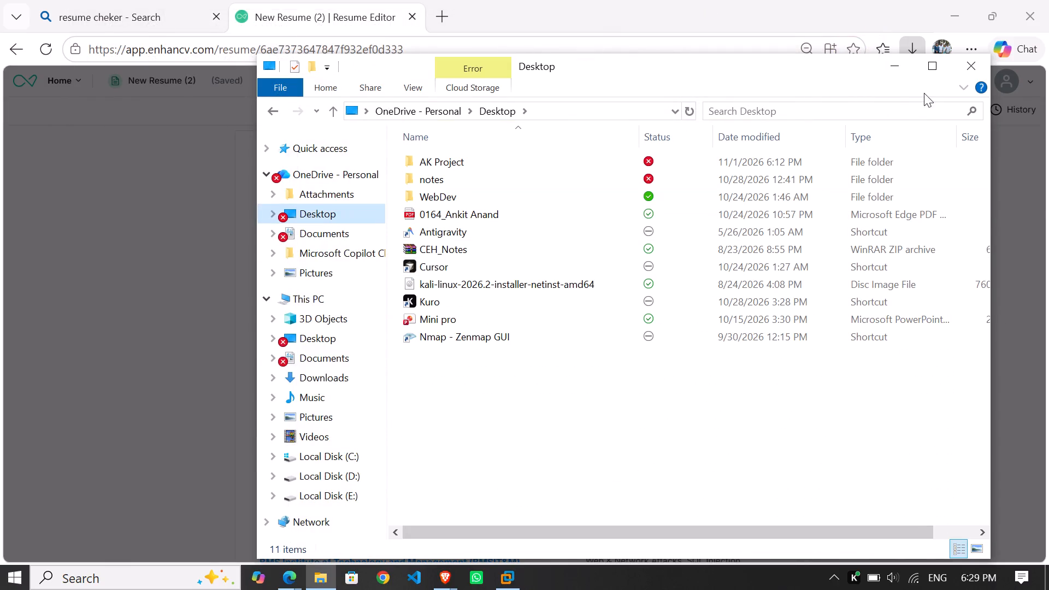
left_click(969, 64)
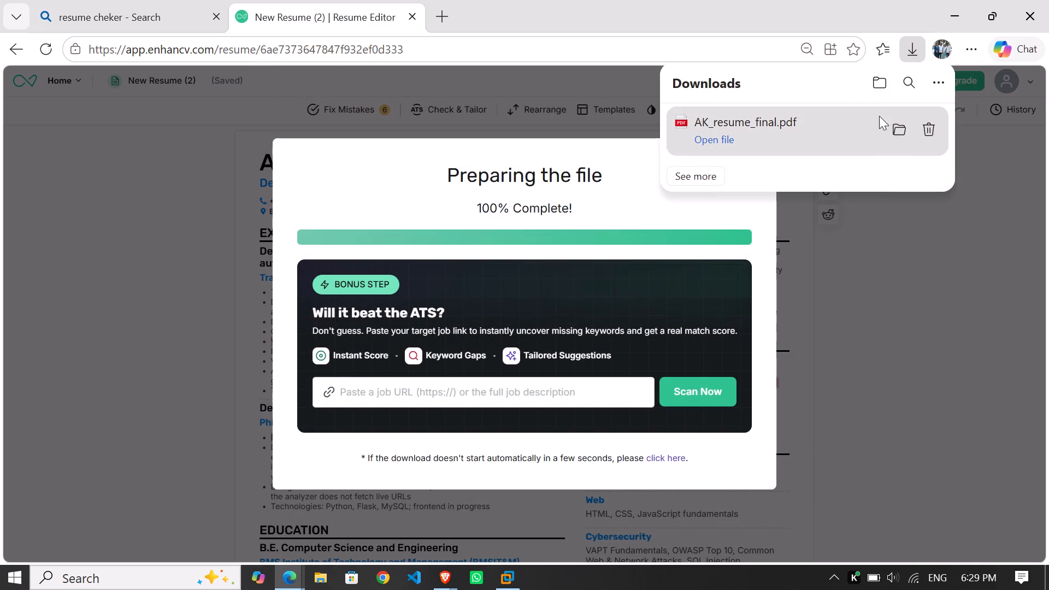
Move the AK_resume_final PDF from the Downloads folder into the OneDrive Desktop folder and return to the resume editor.
left_click(895, 127)
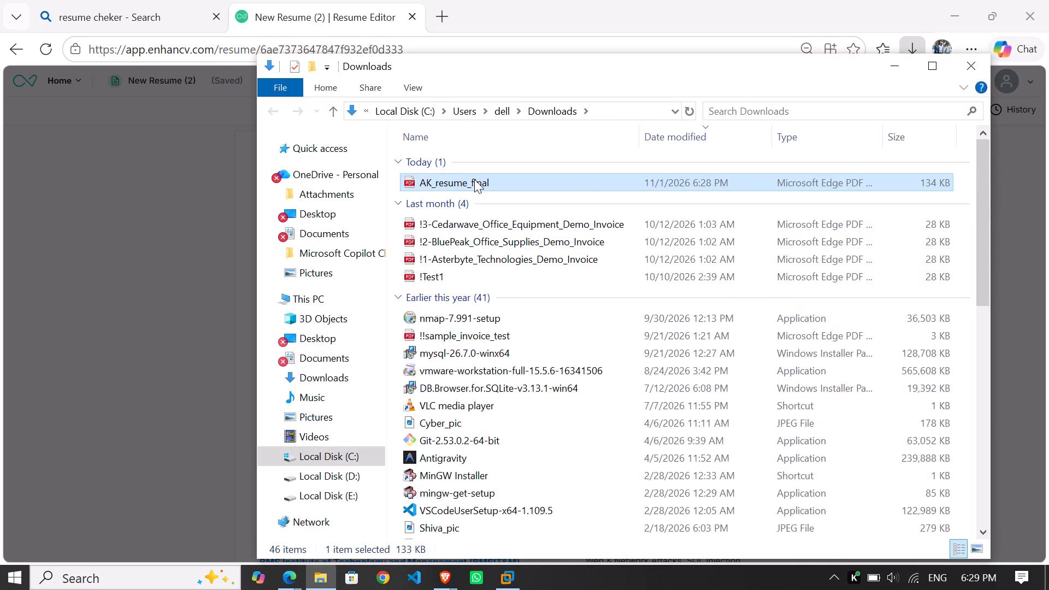
left_click_drag(474, 179, 345, 210)
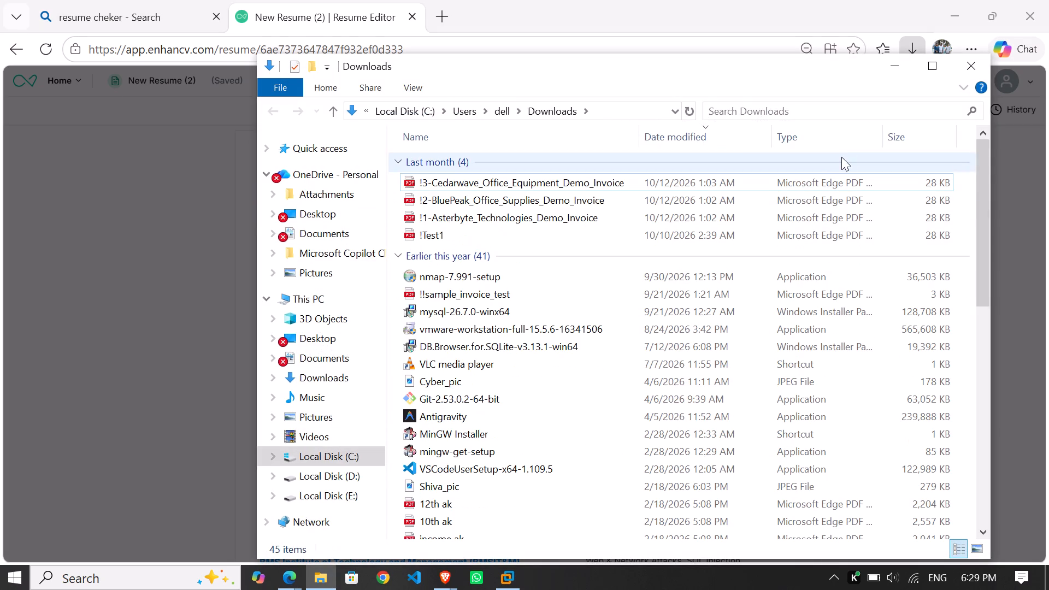
left_click(987, 63)
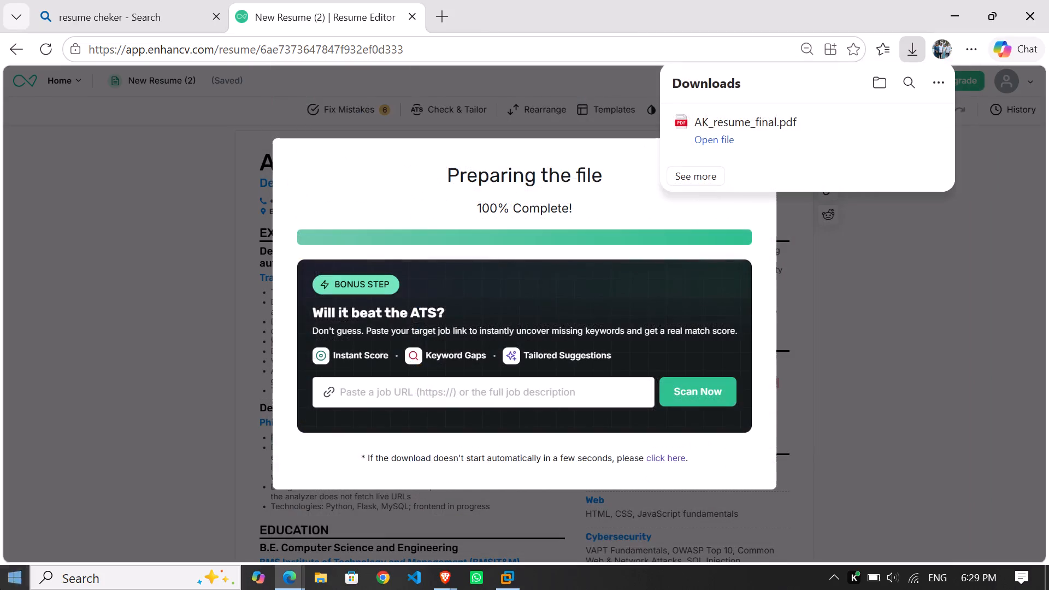
left_click(981, 202)
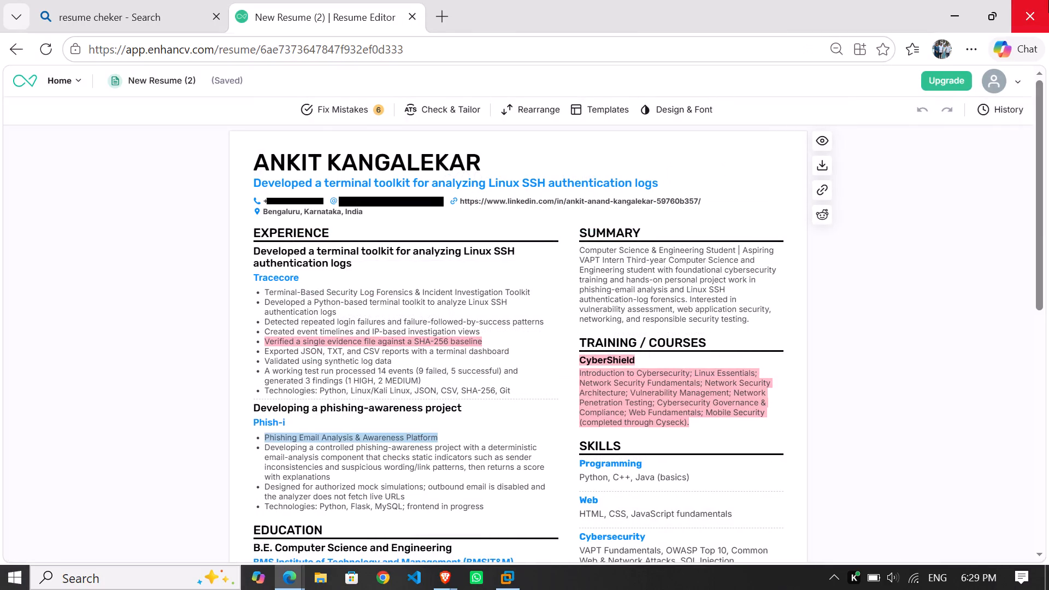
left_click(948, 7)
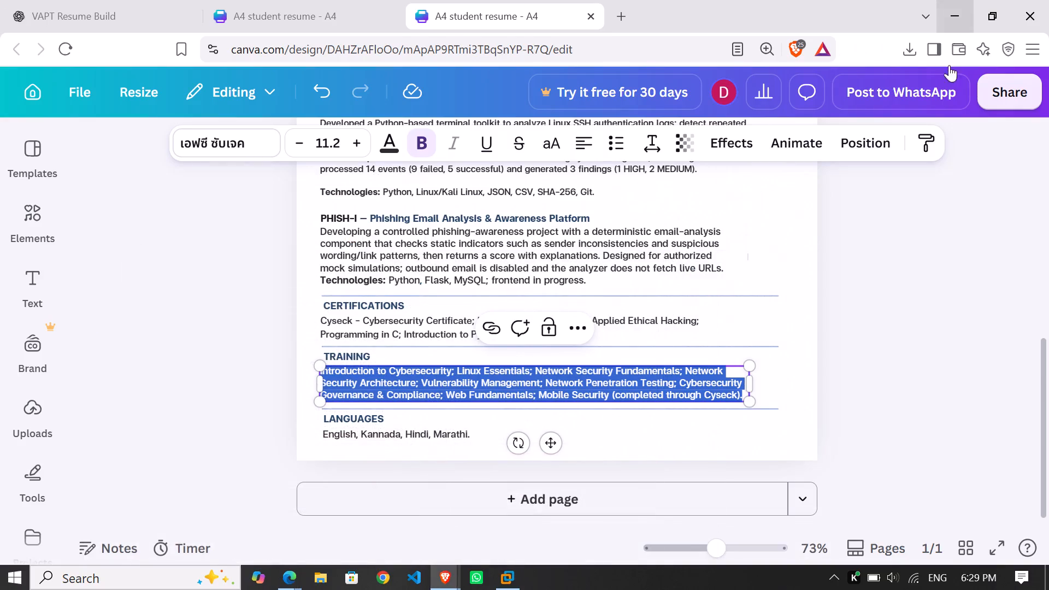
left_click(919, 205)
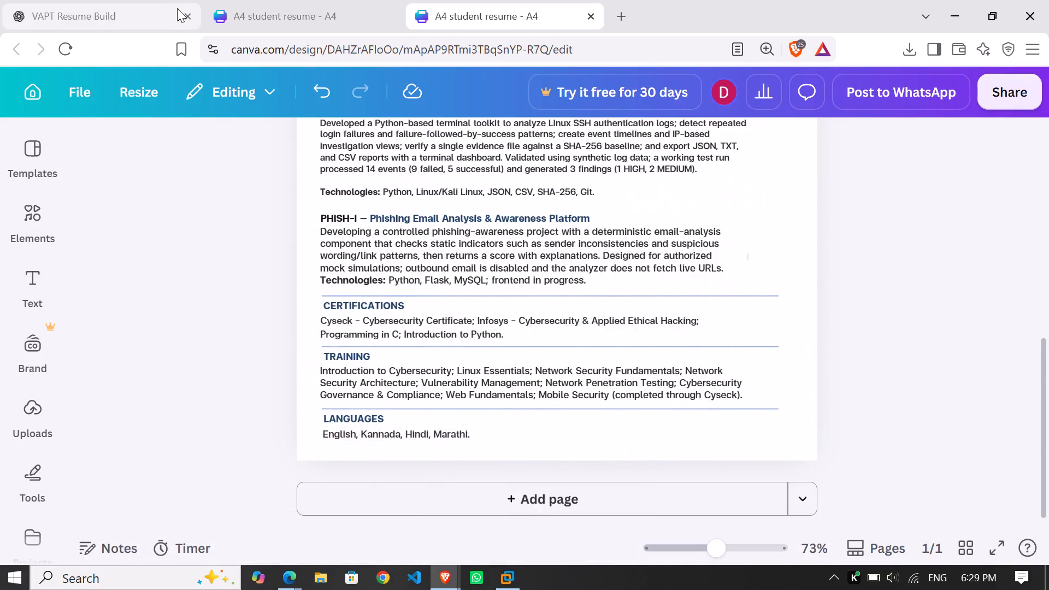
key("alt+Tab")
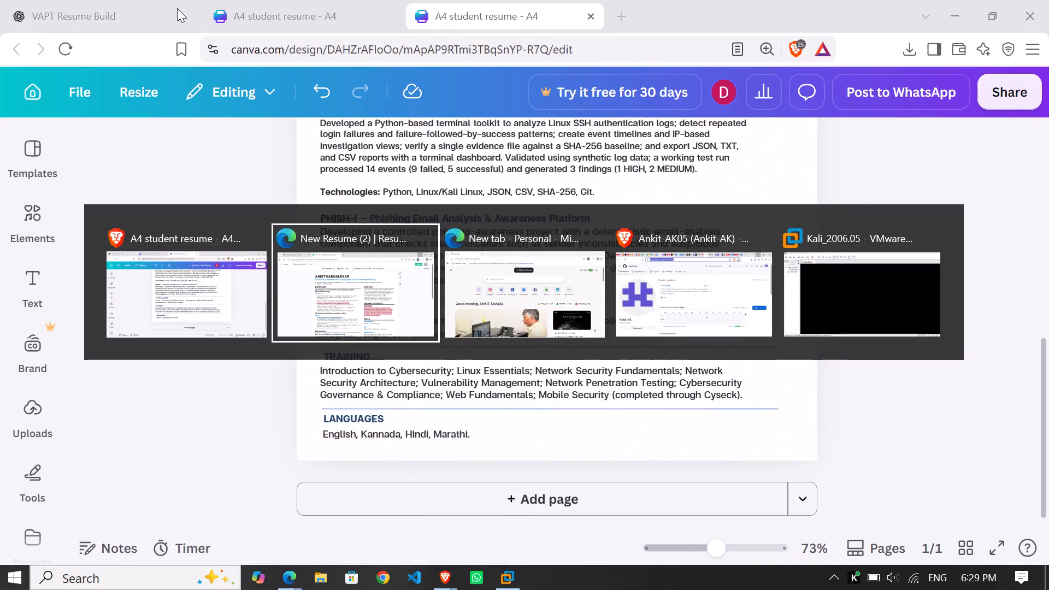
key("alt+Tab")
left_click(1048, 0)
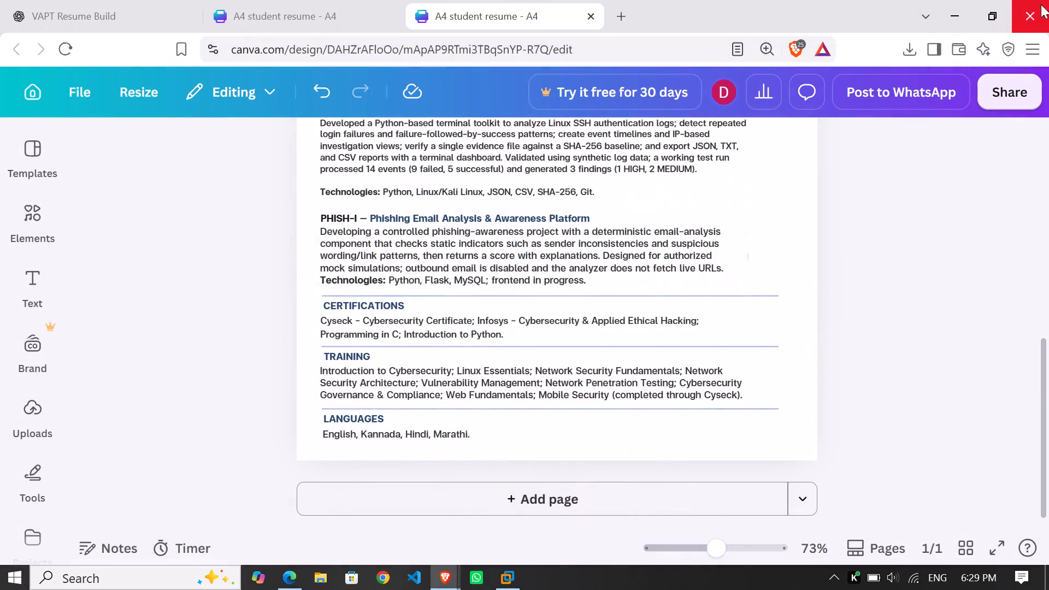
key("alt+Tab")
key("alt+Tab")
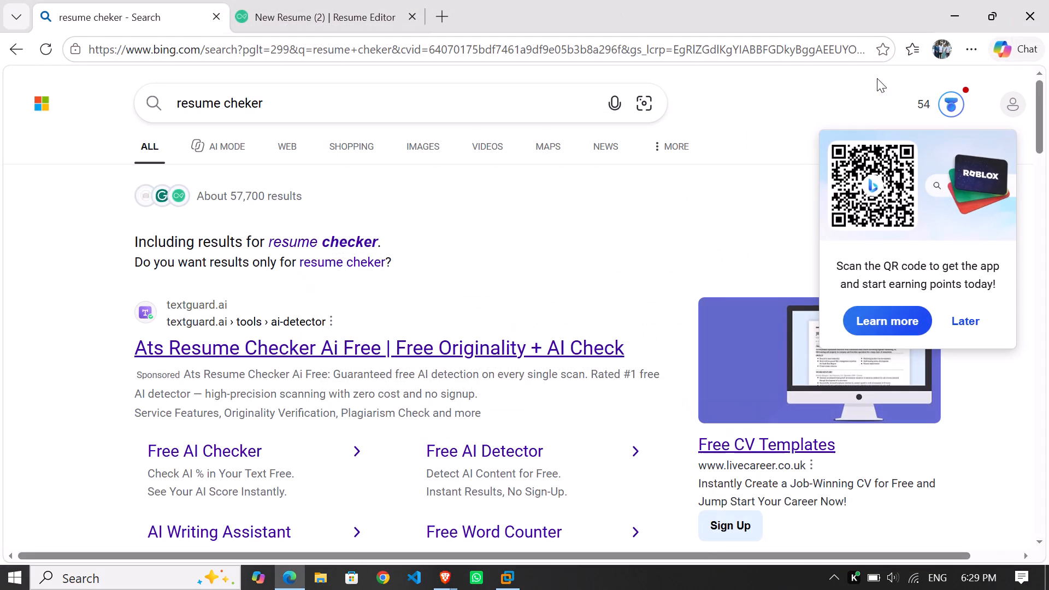
Switch to the Brave window showing the GitHub profile page with the TRACECORE repository.
key("alt+Tab")
key("alt+Tab")
key("alt+Tab")
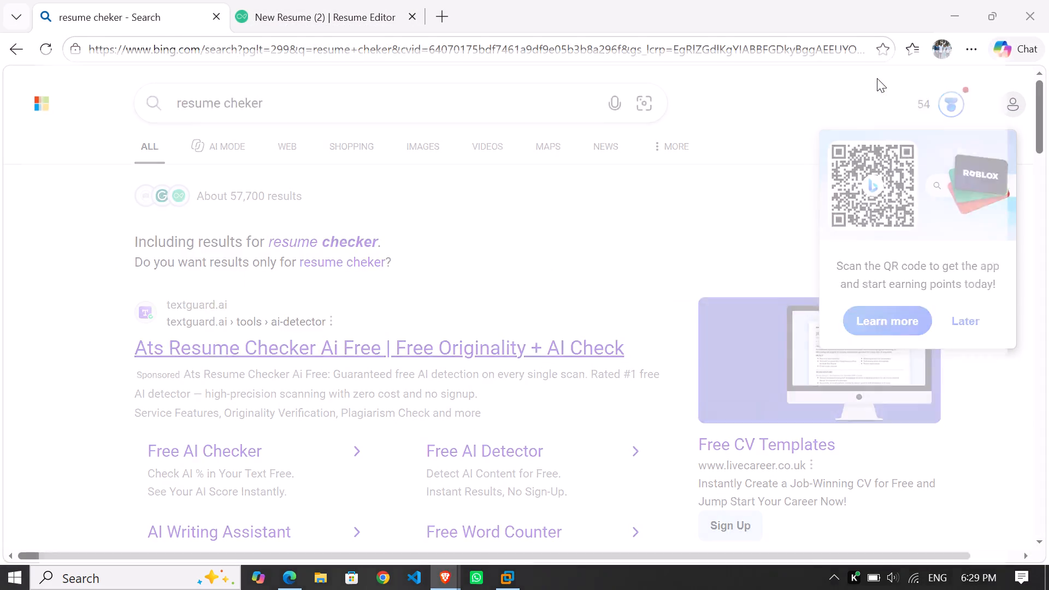
left_click(683, 206)
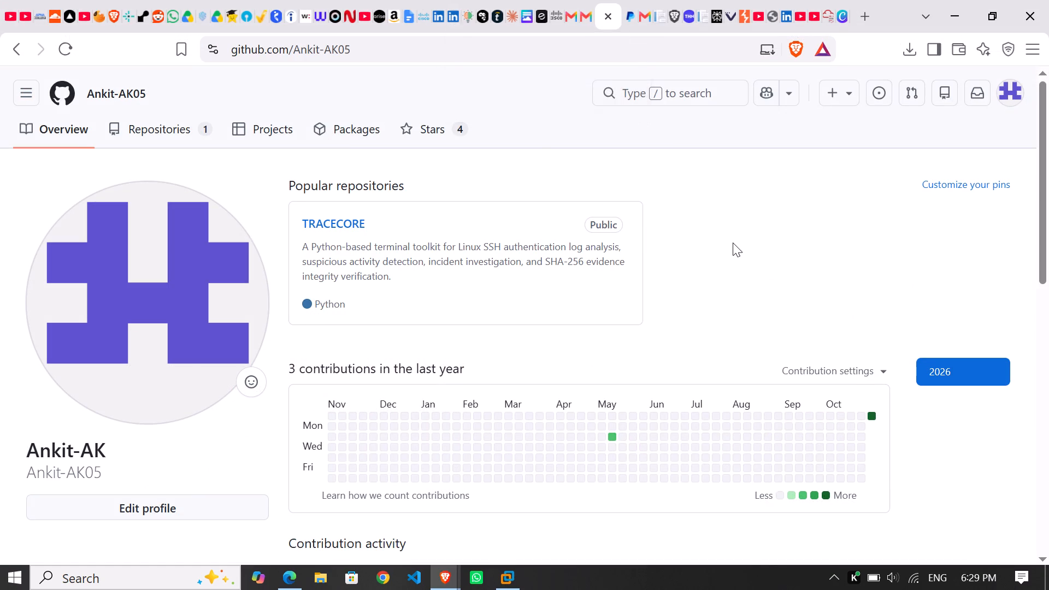
Refresh the desktop and open the AK_resume_final PDF stored on it.
right_click(243, 78)
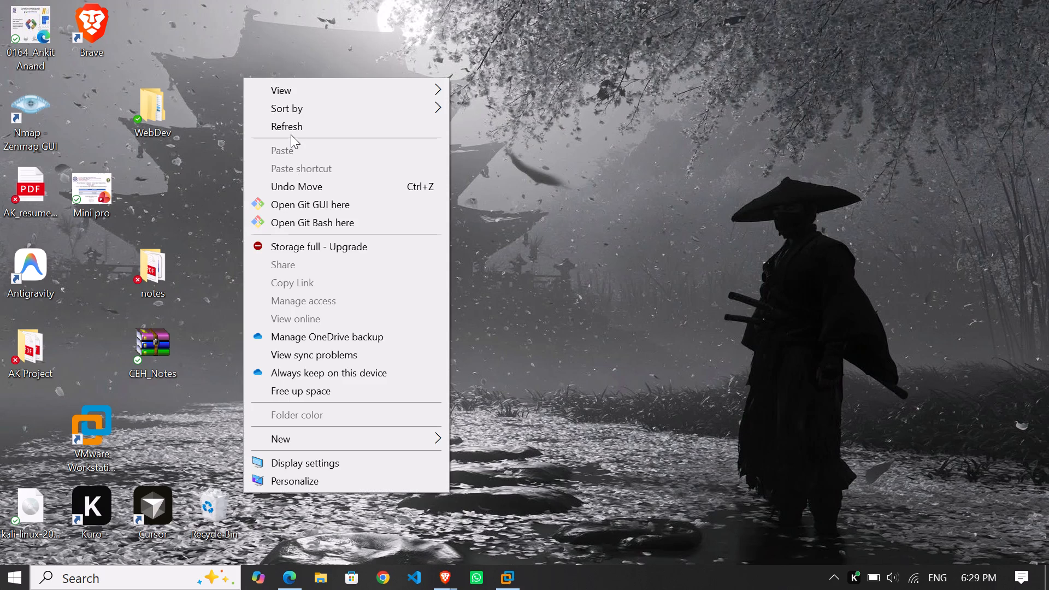
left_click(291, 133)
right_click(291, 133)
left_click(341, 176)
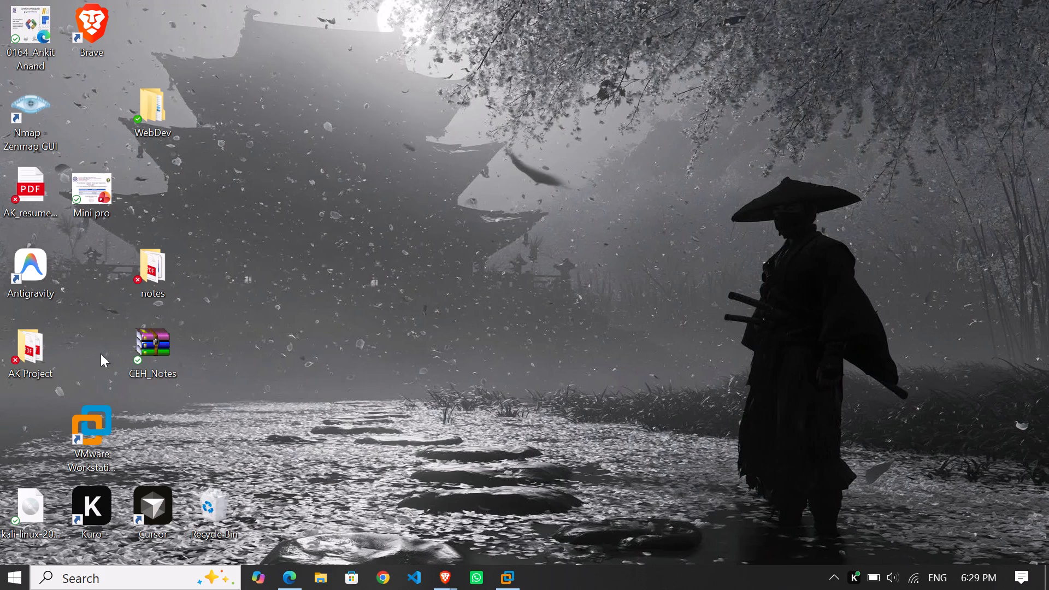
double_click(44, 195)
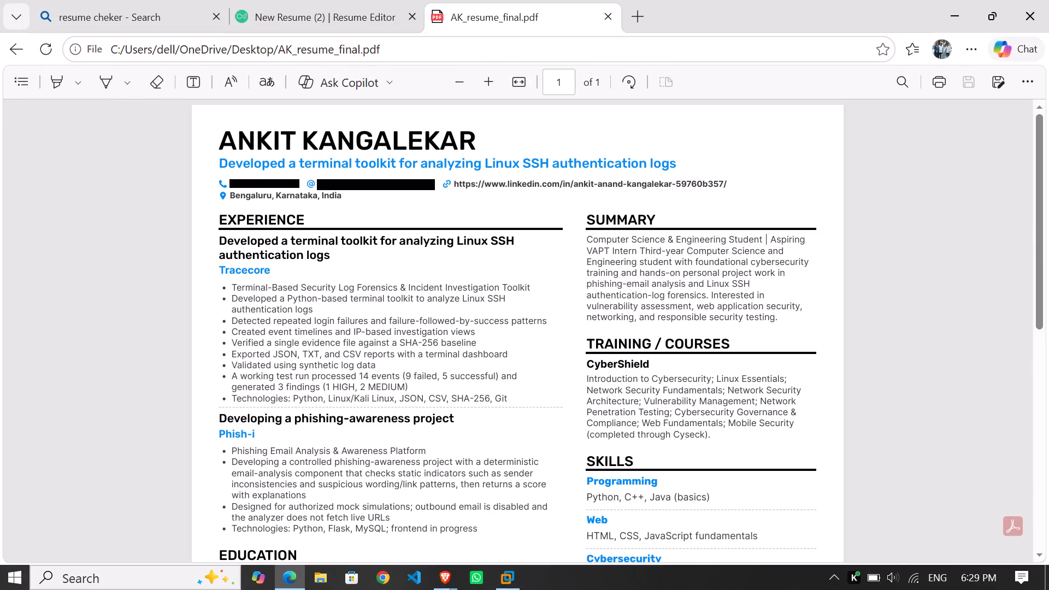
Read through the AK_resume_final PDF, checking the experience, education, projects, training and skills sections.
scroll(287, 266, "down", 1)
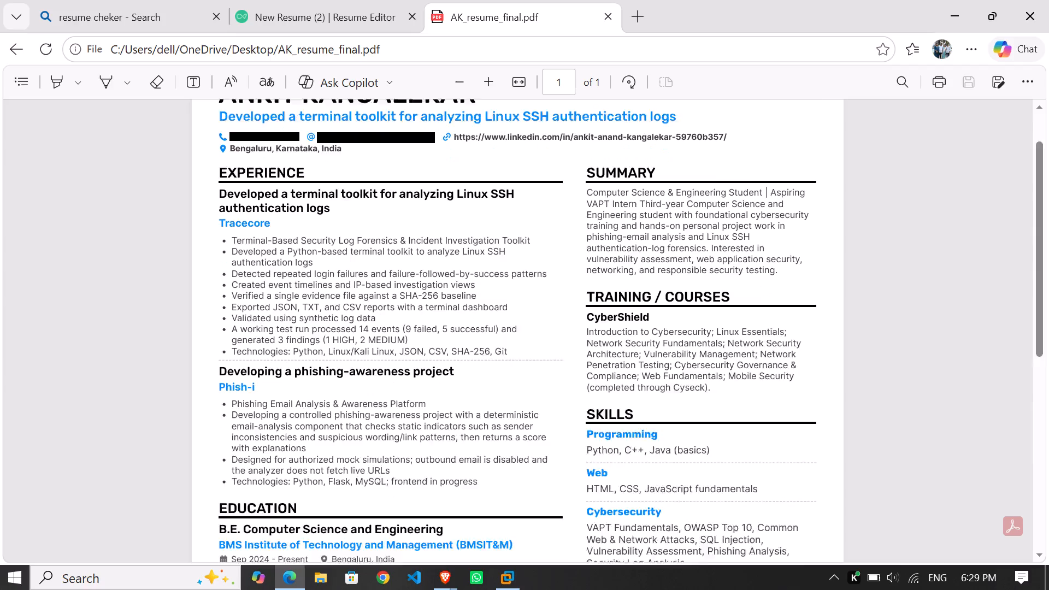
scroll(287, 266, "down", 1)
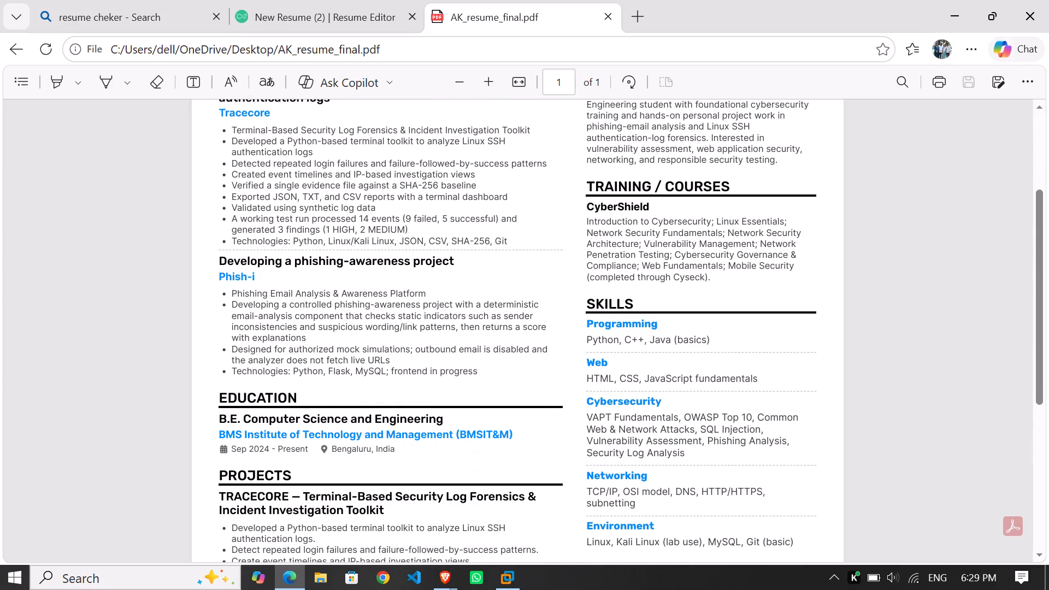
scroll(291, 276, "down", 3)
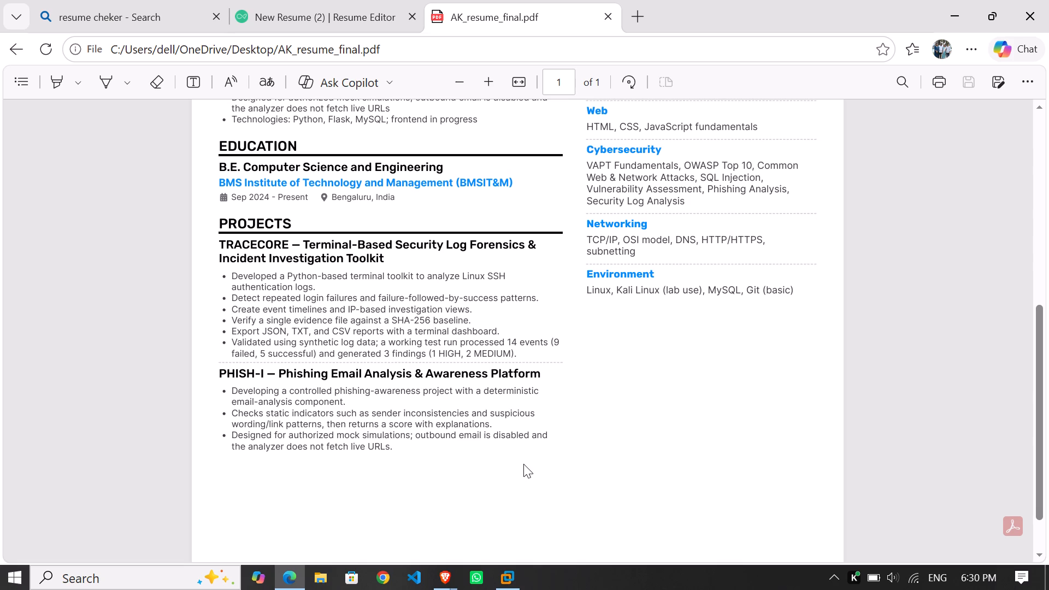
scroll(519, 427, "down", 3)
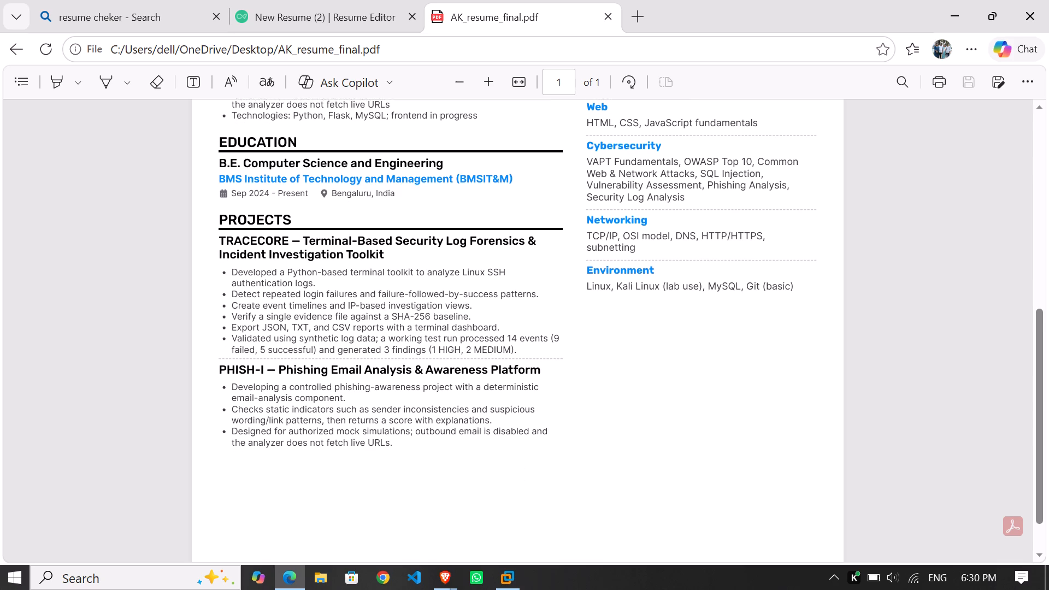
scroll(514, 463, "up", 1)
scroll(514, 463, "down", 2)
scroll(514, 463, "up", 1)
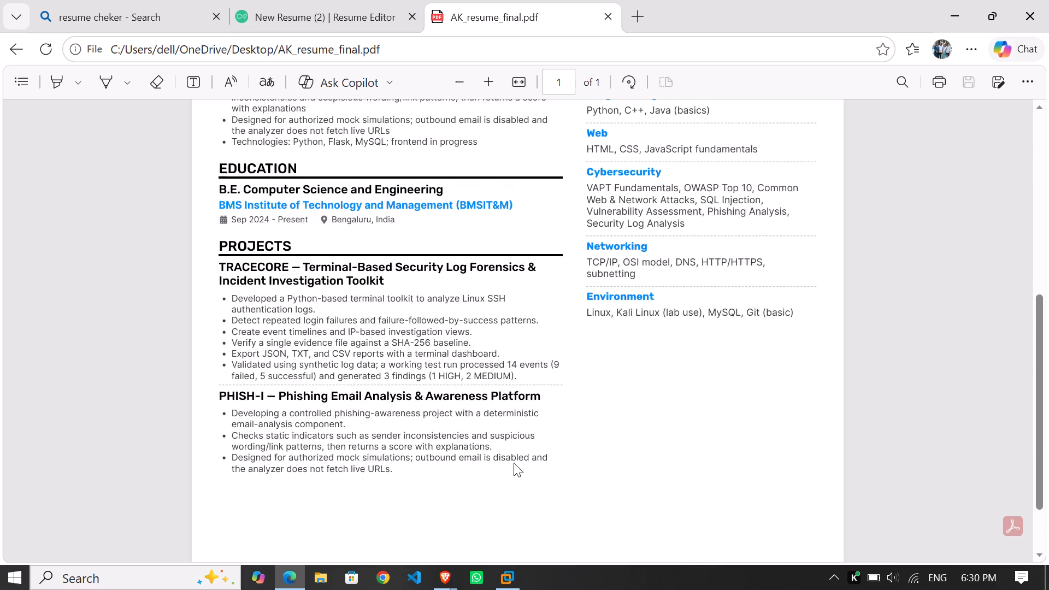
scroll(514, 463, "up", 5)
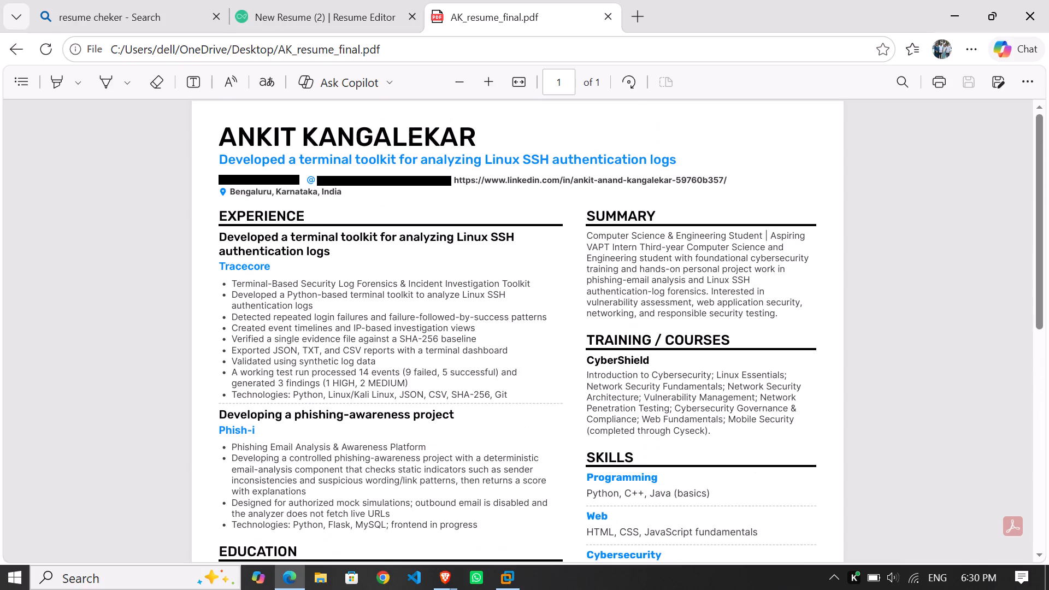
scroll(514, 464, "down", 2)
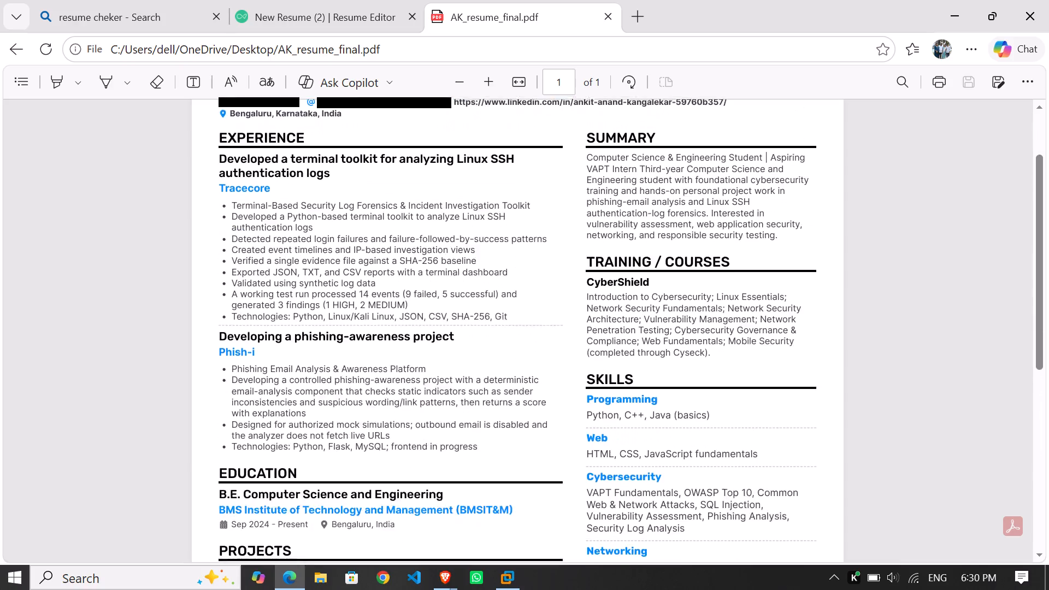
scroll(514, 464, "down", 20)
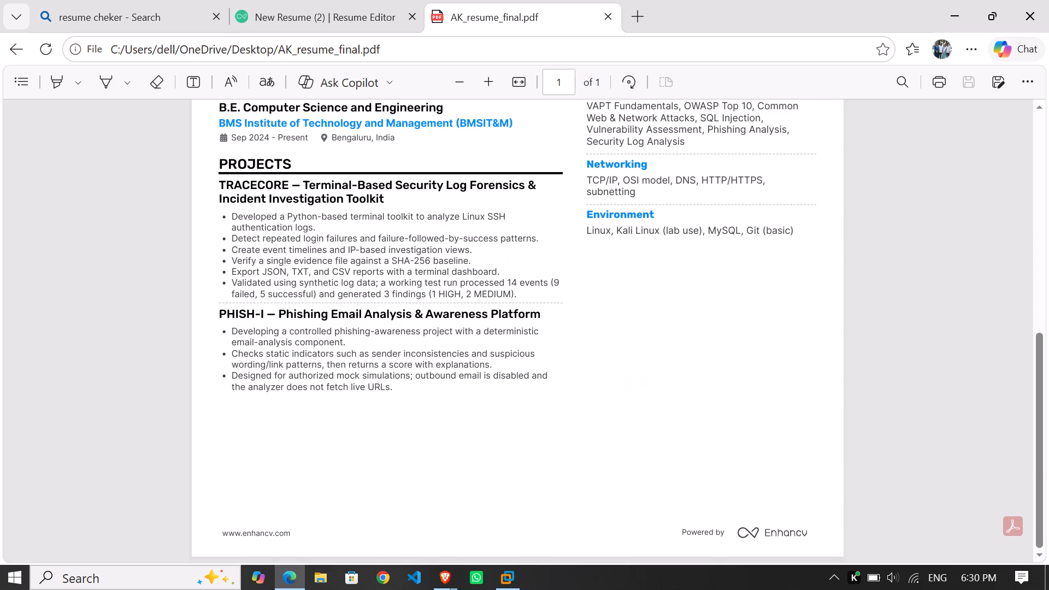
scroll(513, 464, "down", 4)
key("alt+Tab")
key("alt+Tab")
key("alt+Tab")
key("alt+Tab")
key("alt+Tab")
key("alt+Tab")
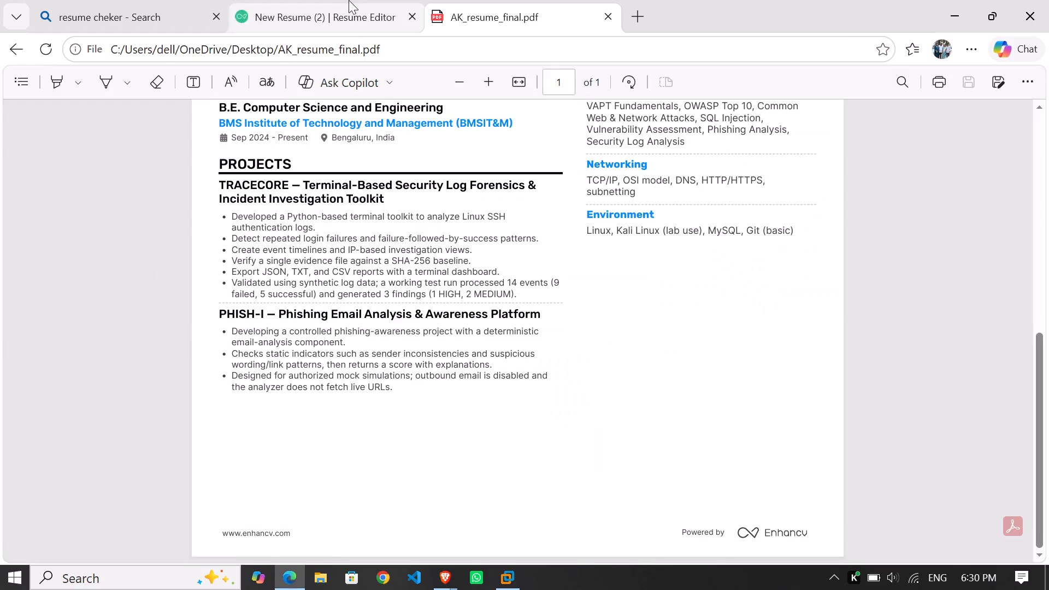
Return to the Enhancv resume editor and look over New Resume (2) at a reduced page zoom.
left_click(346, 0)
left_click(219, 279)
left_click(157, 223)
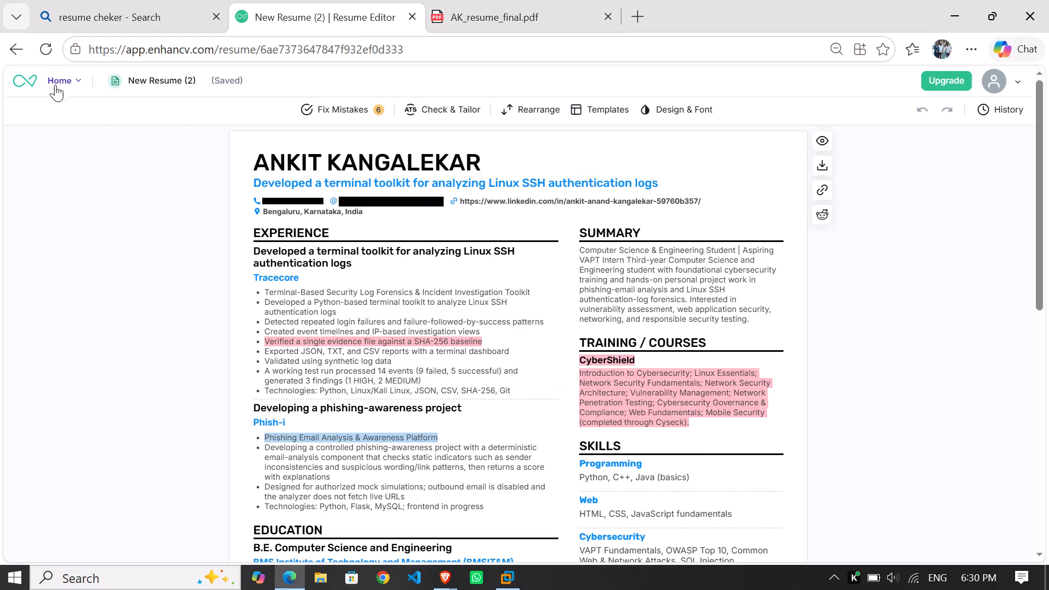
left_click(55, 84)
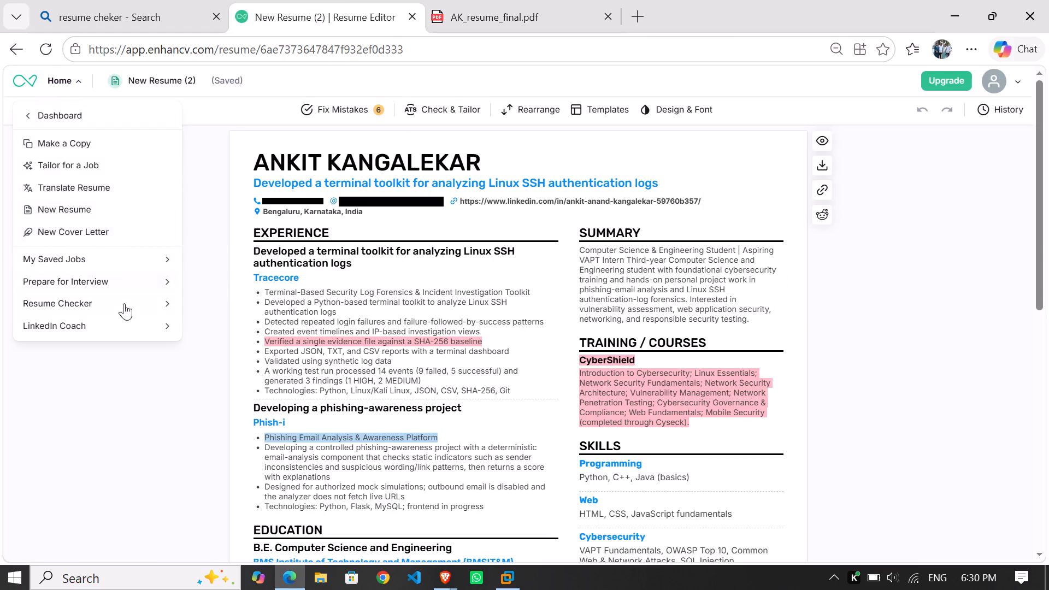
left_click(907, 140)
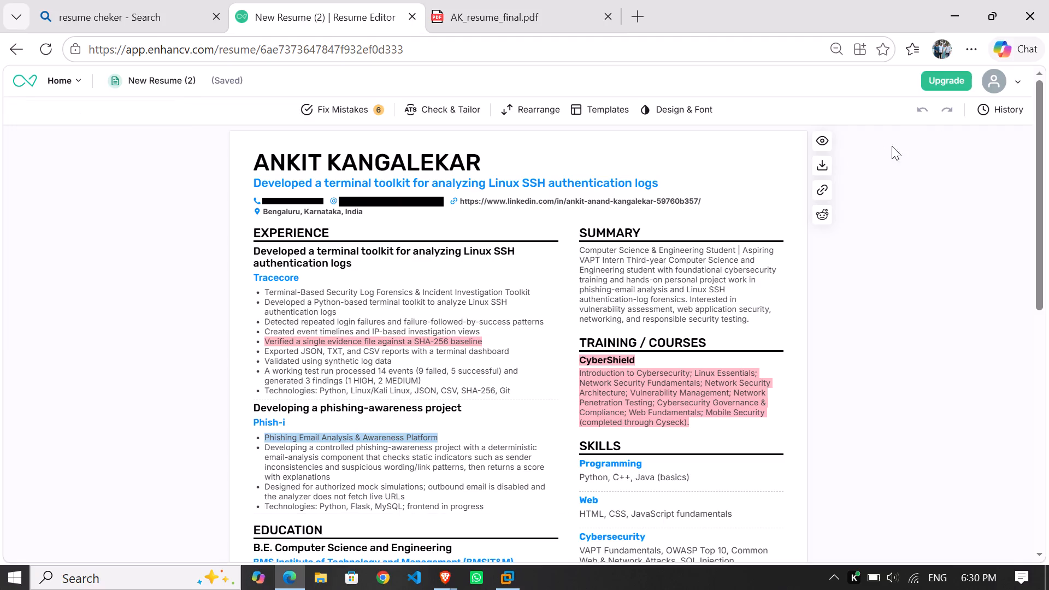
scroll(918, 239, "up", 3)
scroll(918, 239, "down", 3, "ctrl")
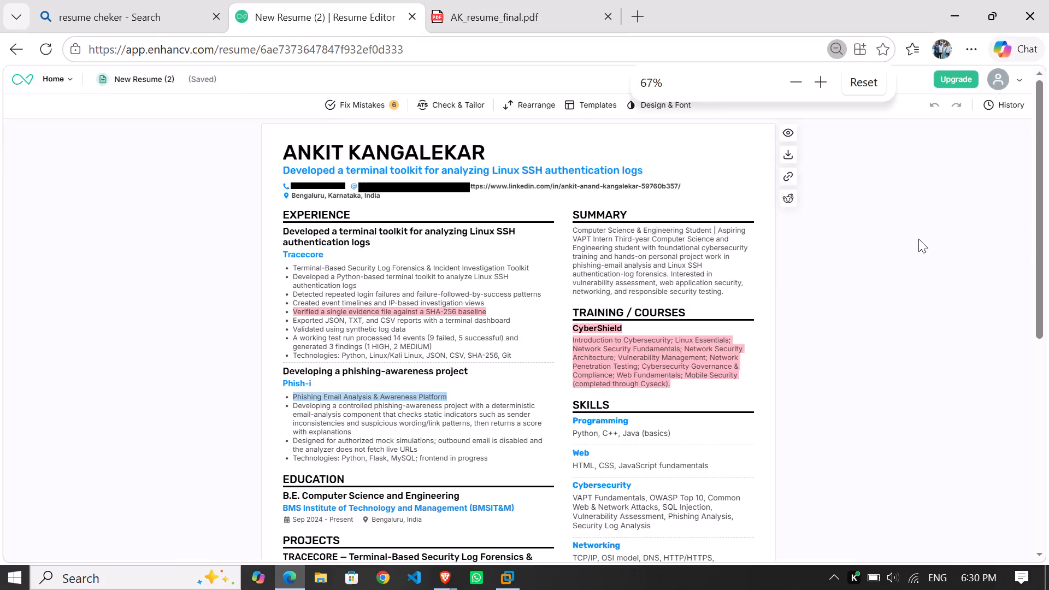
scroll(918, 239, "down", 1, "ctrl")
scroll(822, 246, "up", 1)
scroll(822, 246, "down", 2)
scroll(822, 246, "up", 1)
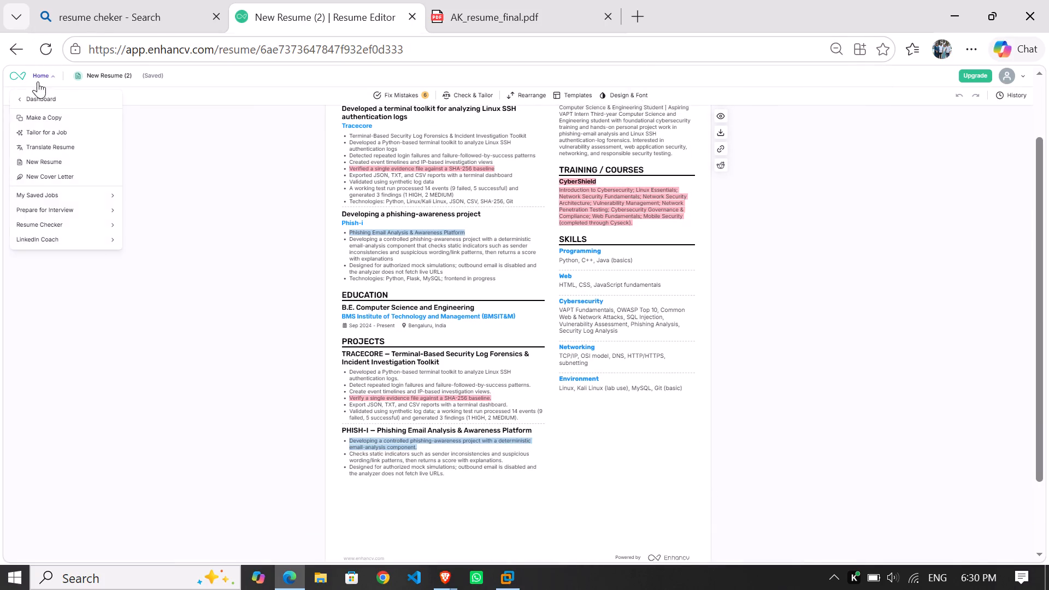
Browse the Enhancv dashboard, the documents page and the saved jobs tracker, dismissing the new job prompt.
left_click(91, 70)
left_click(38, 93)
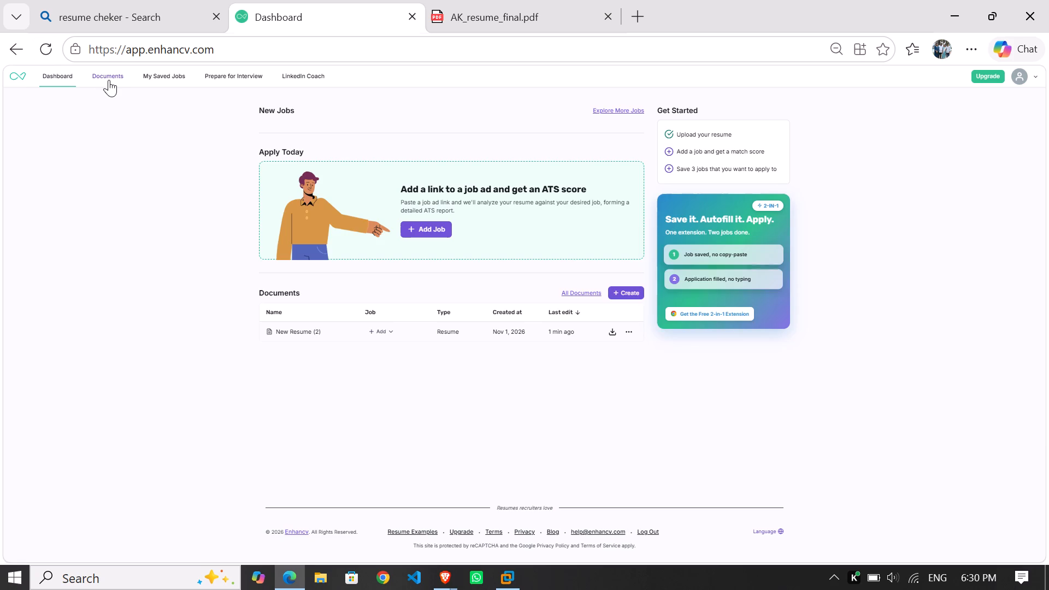
left_click(111, 80)
left_click(179, 71)
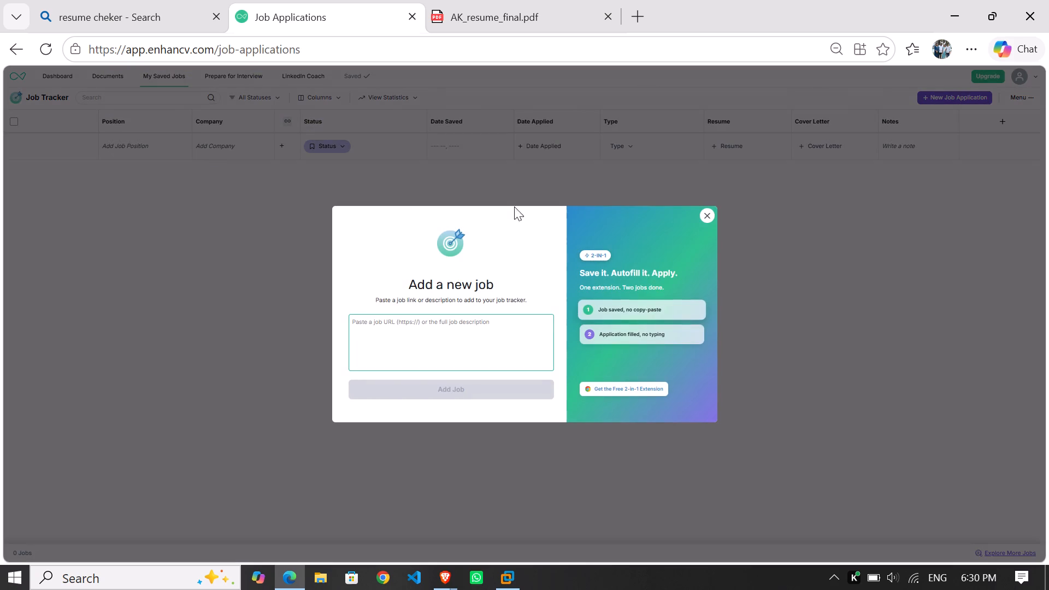
left_click(707, 220)
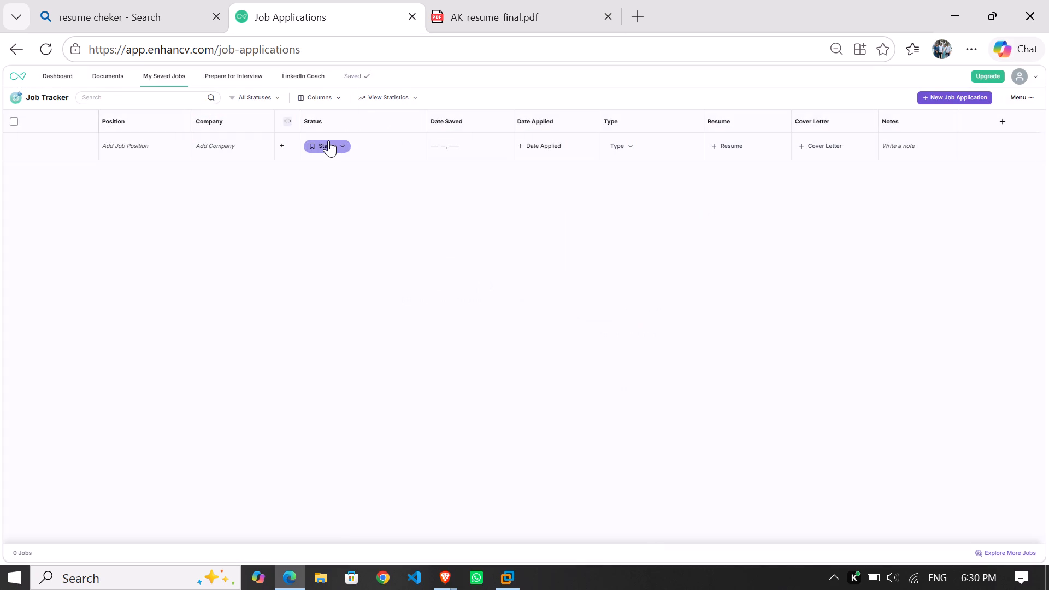
left_click(328, 140)
left_click(469, 215)
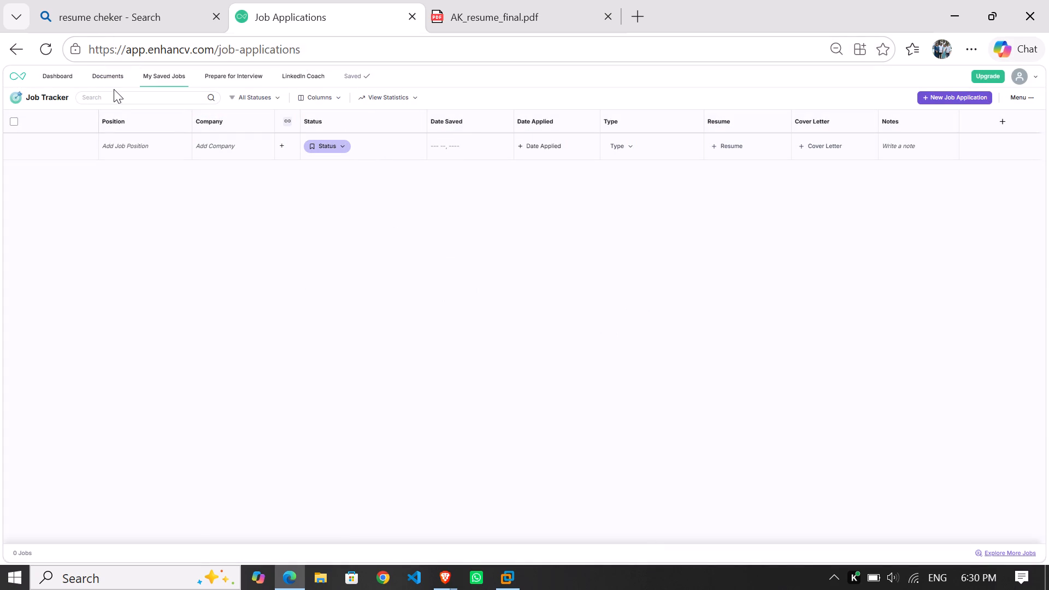
left_click(109, 80)
left_click(50, 73)
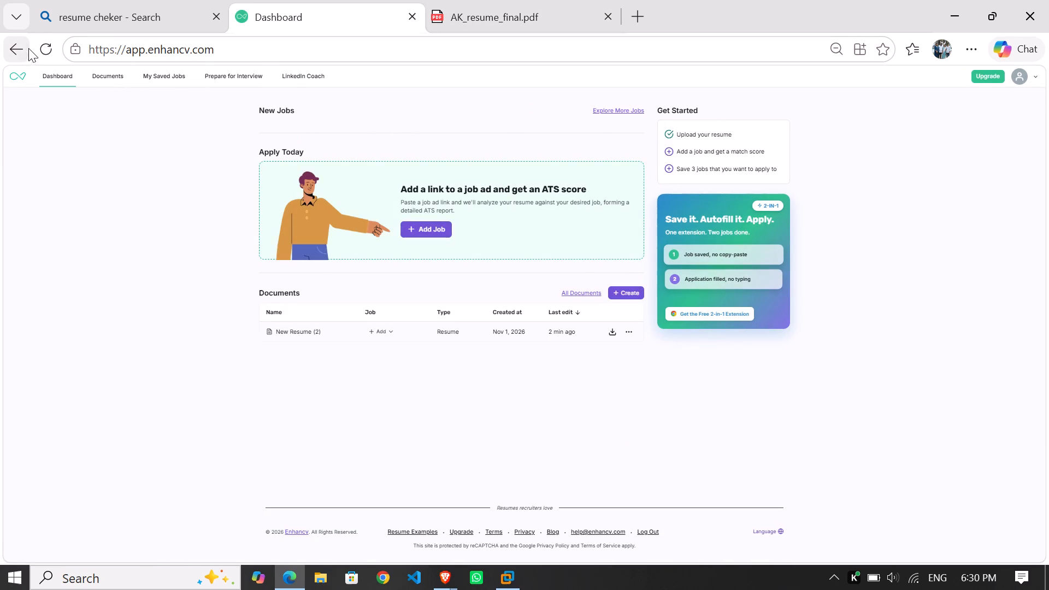
Go back through the visited Enhancv pages to the Resume Checker Results report.
left_click(20, 59)
left_click(20, 59)
double_click(20, 59)
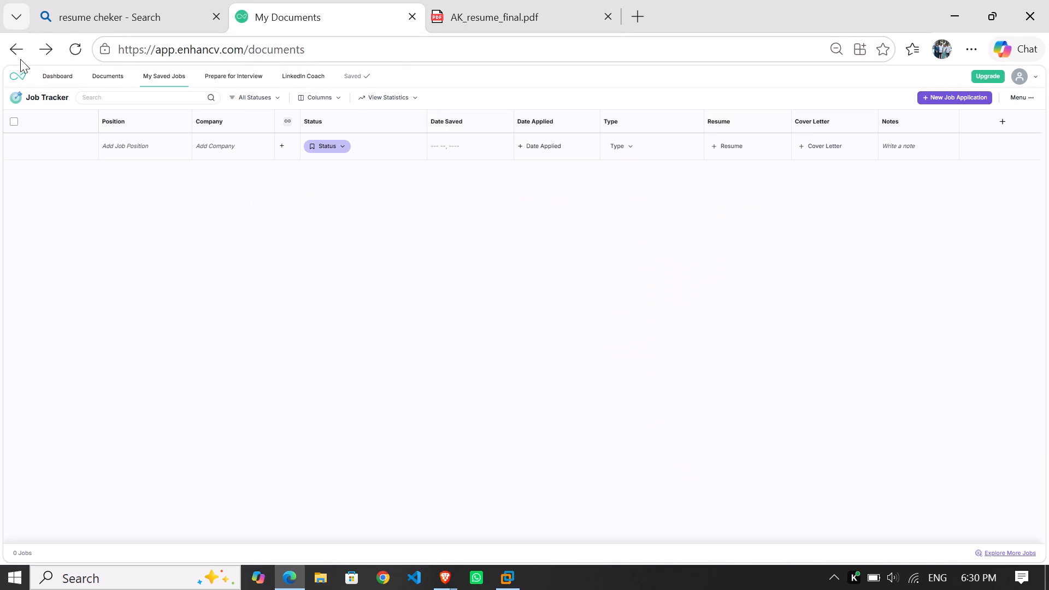
left_click(20, 59)
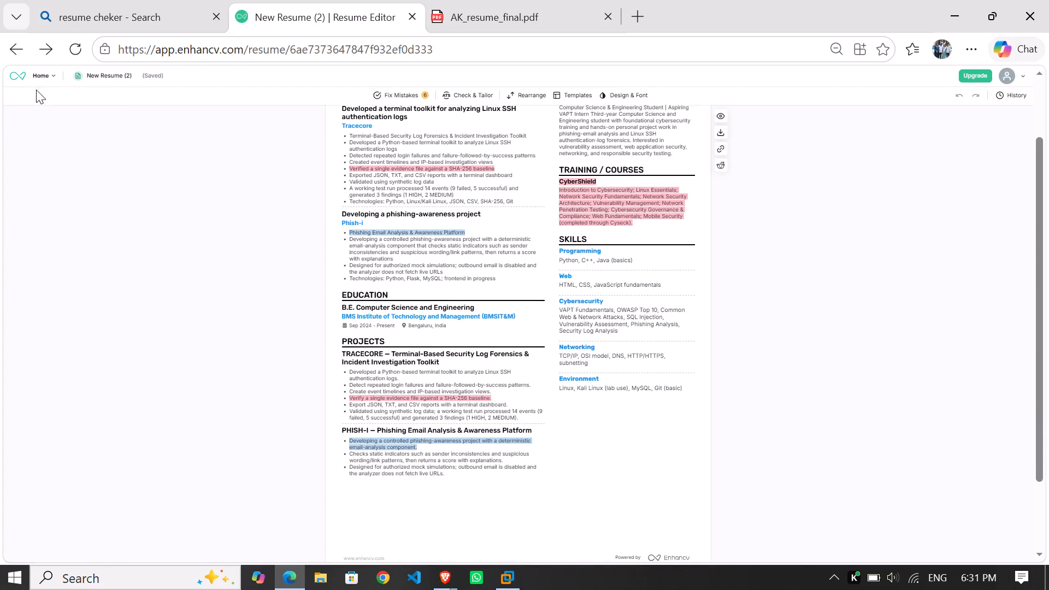
left_click(15, 44)
left_click(15, 44)
left_click(15, 44)
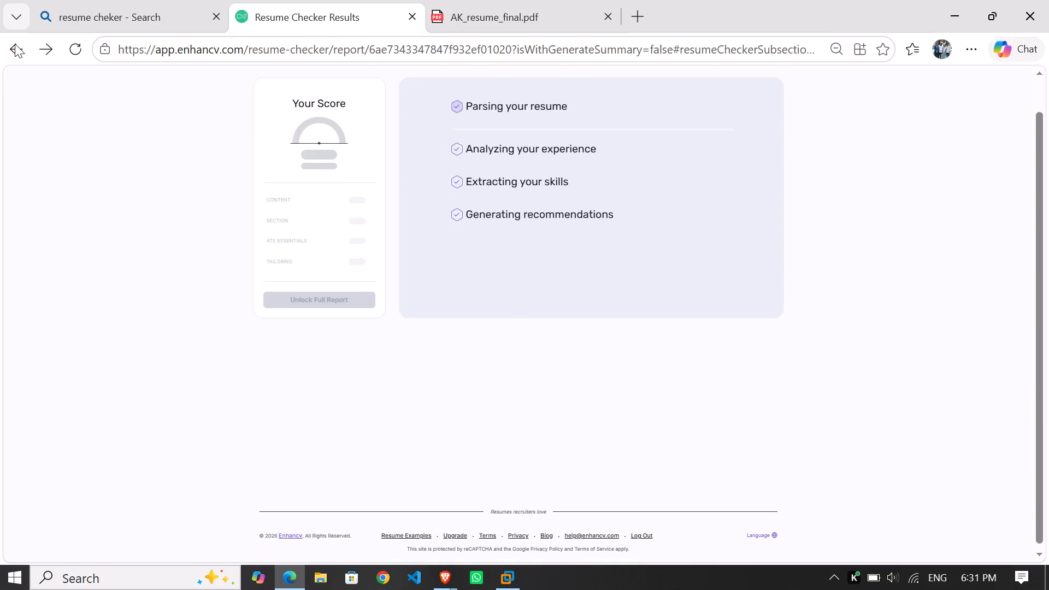
left_click(43, 49)
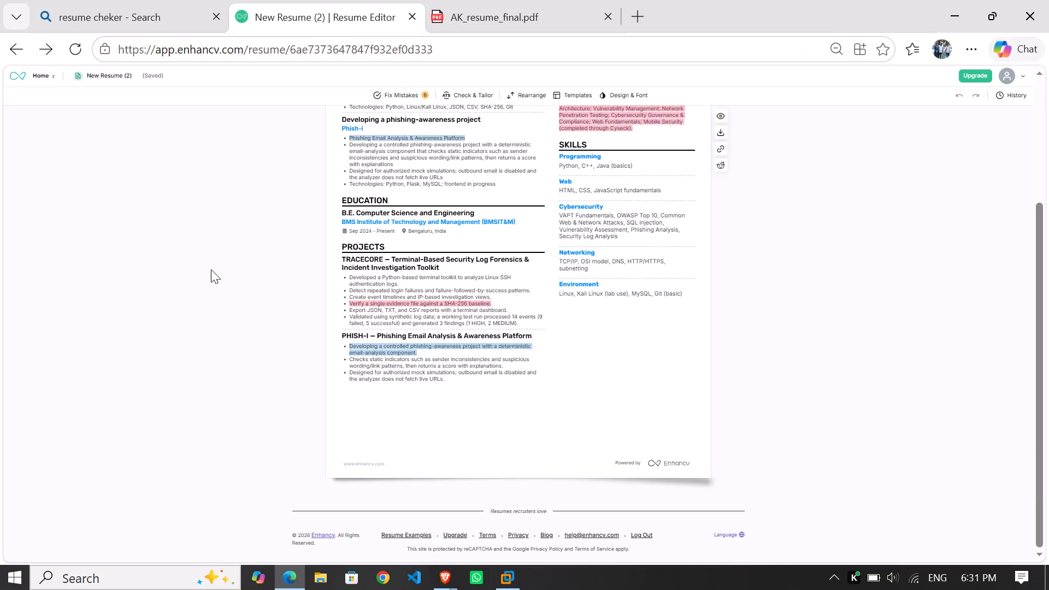
left_click(22, 43)
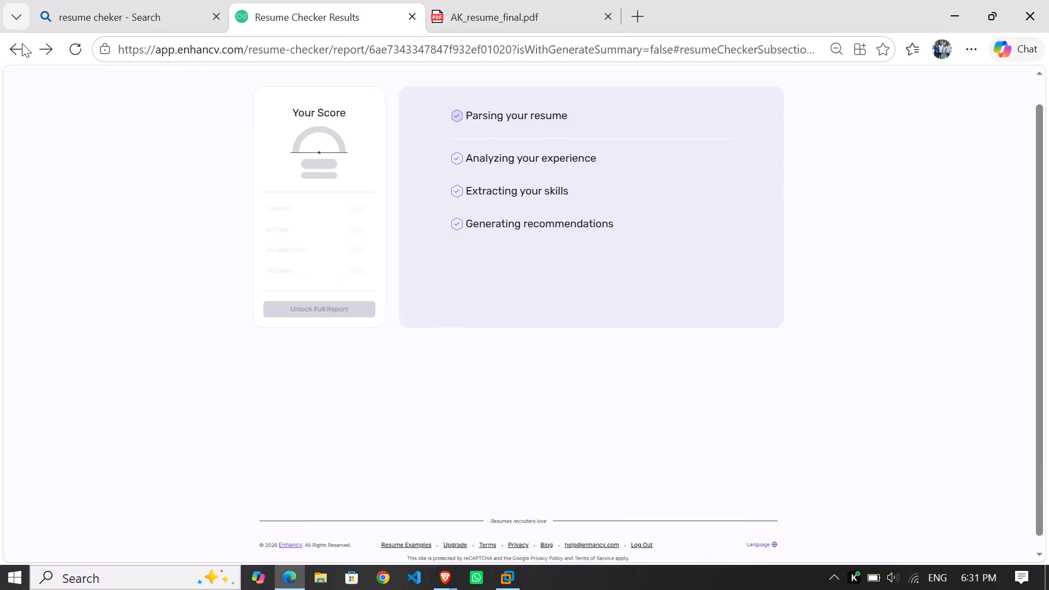
left_click(22, 43)
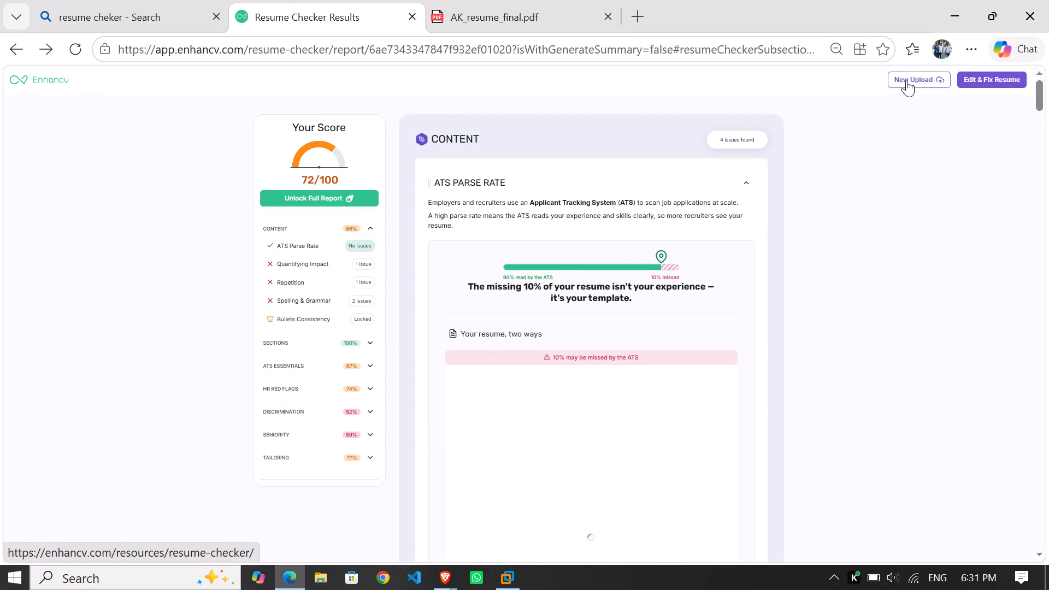
Open the checked resume for editing and fixing from the report, and look over its imported sections.
left_click(974, 79)
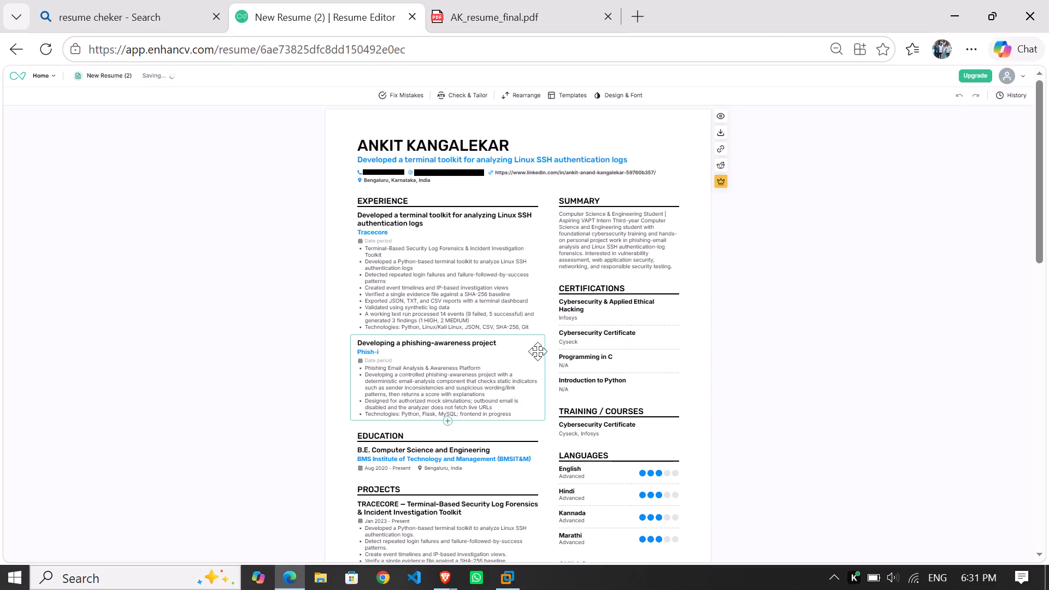
scroll(767, 343, "down", 1)
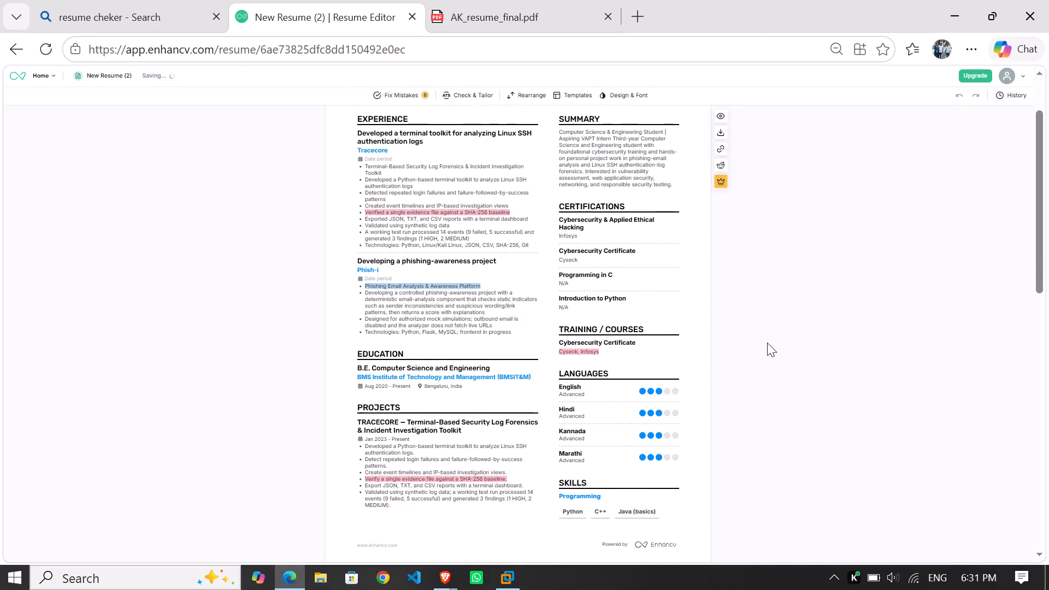
scroll(767, 343, "up", 1)
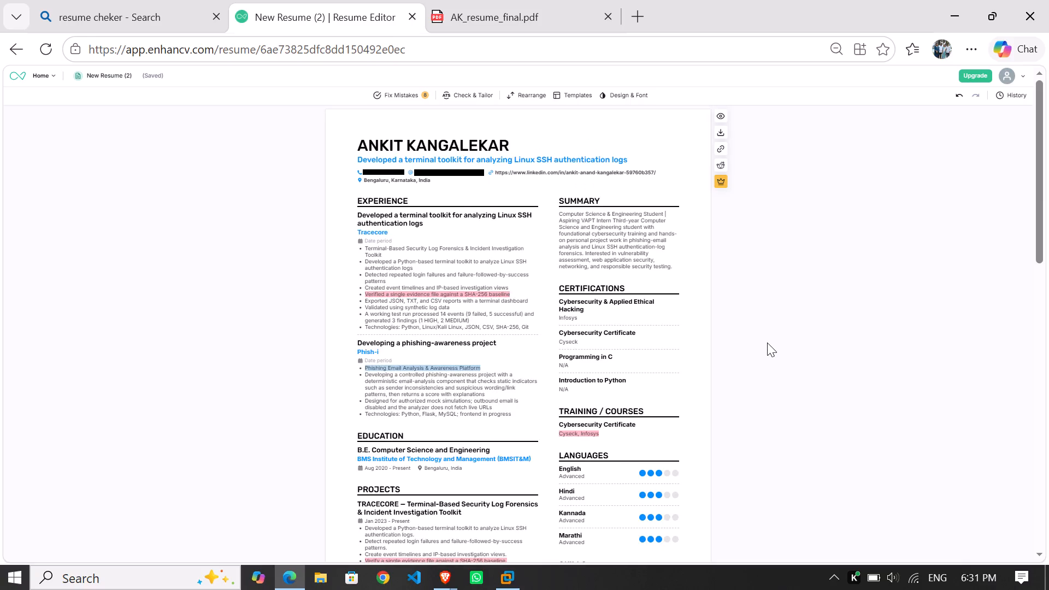
scroll(767, 343, "down", 1)
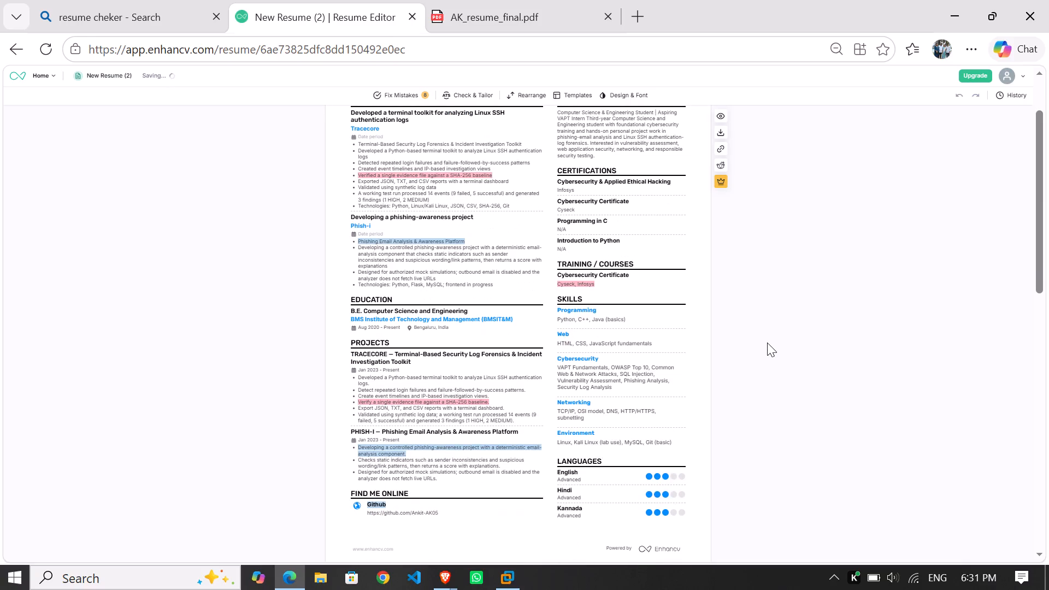
Switch to the open AK_resume_final PDF and review it back up to the header.
left_click_drag(510, 0, 510, 13)
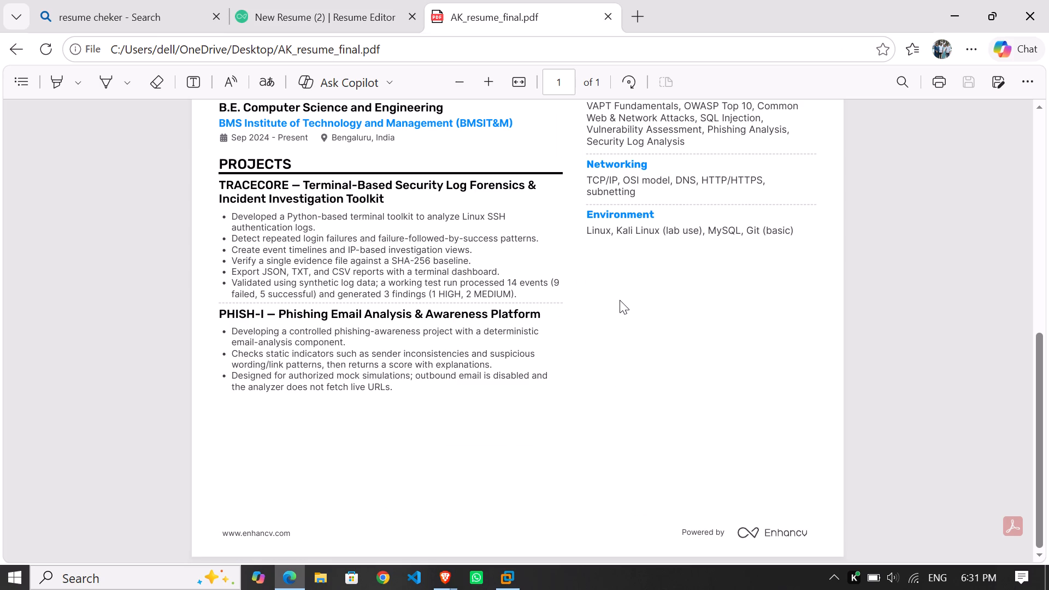
scroll(620, 300, "up", 6)
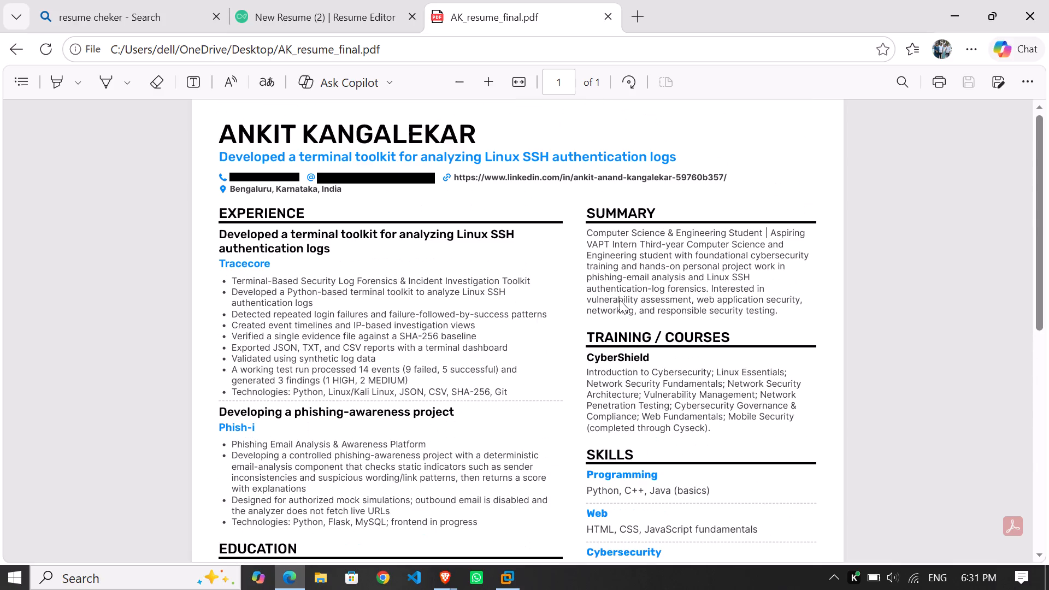
Examine the Projects section of the AK_resume_final PDF, focusing on the TRACECORE bullet about verifying a single evidence file.
scroll(620, 300, "down", 5)
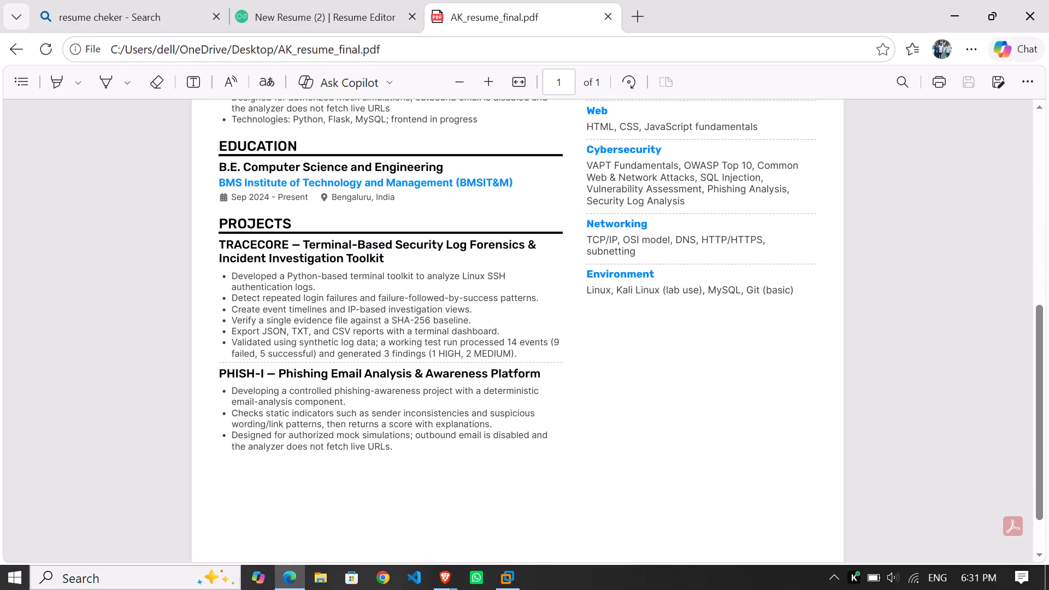
left_click_drag(231, 320, 466, 321)
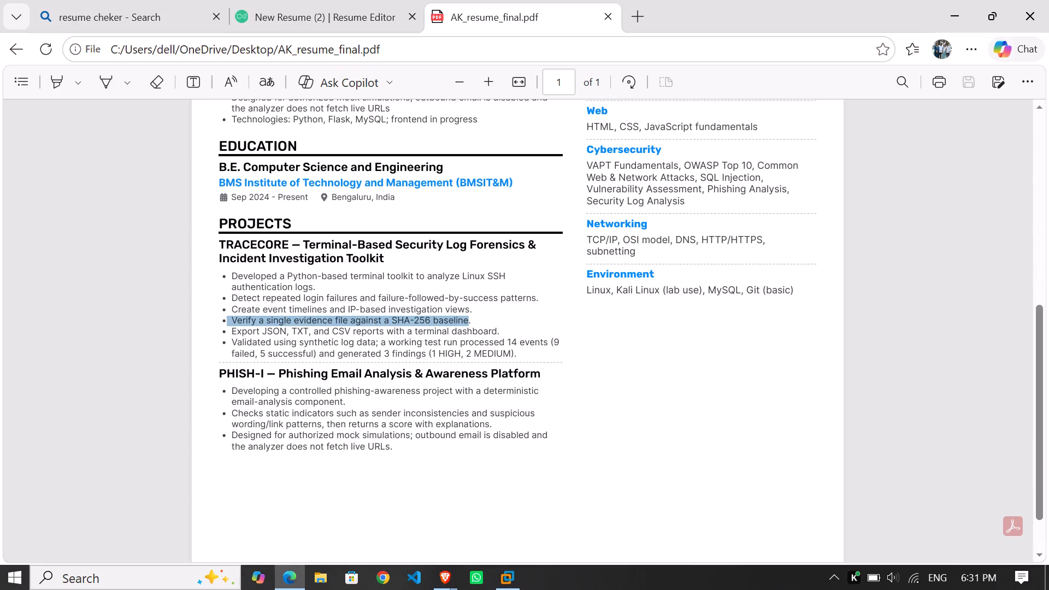
left_click_drag(466, 321, 482, 321)
left_click(475, 316)
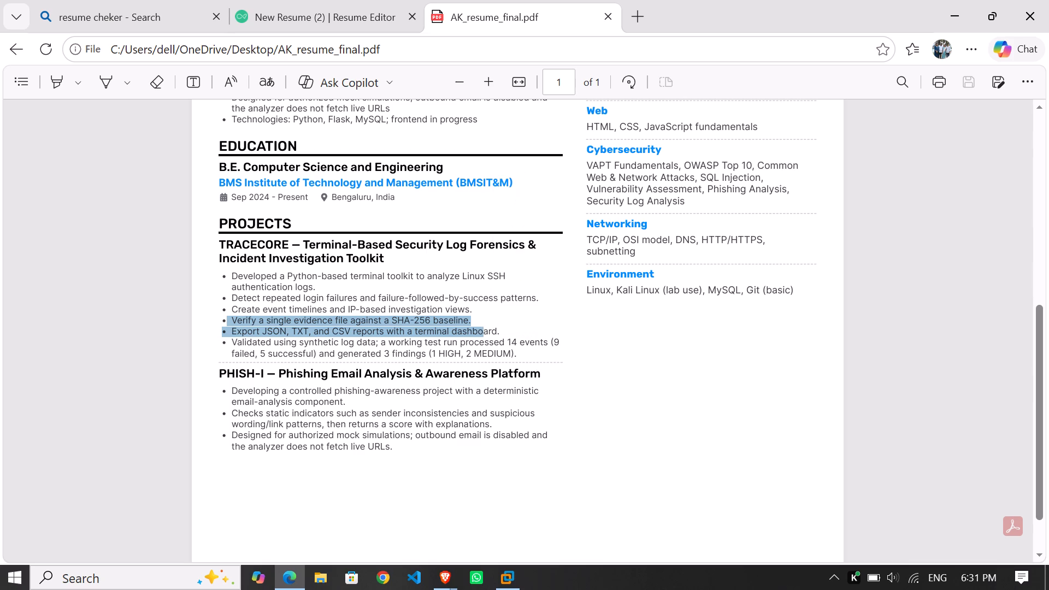
left_click(475, 316)
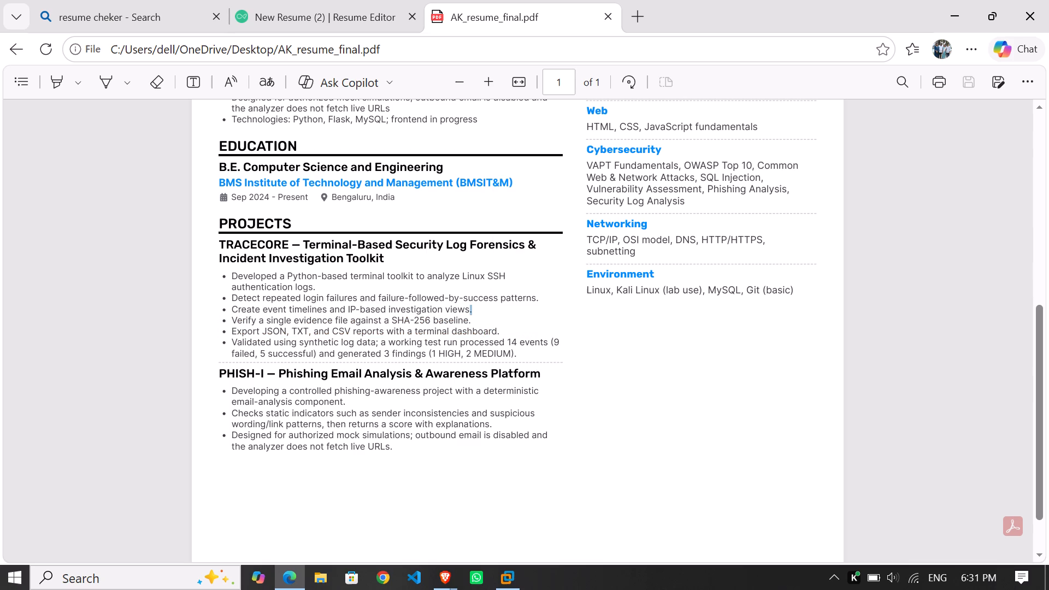
left_click(478, 321)
Review the PDF's Experience section and check the matching Tracecore bullet about the SHA-256 baseline.
scroll(709, 370, "up", 9)
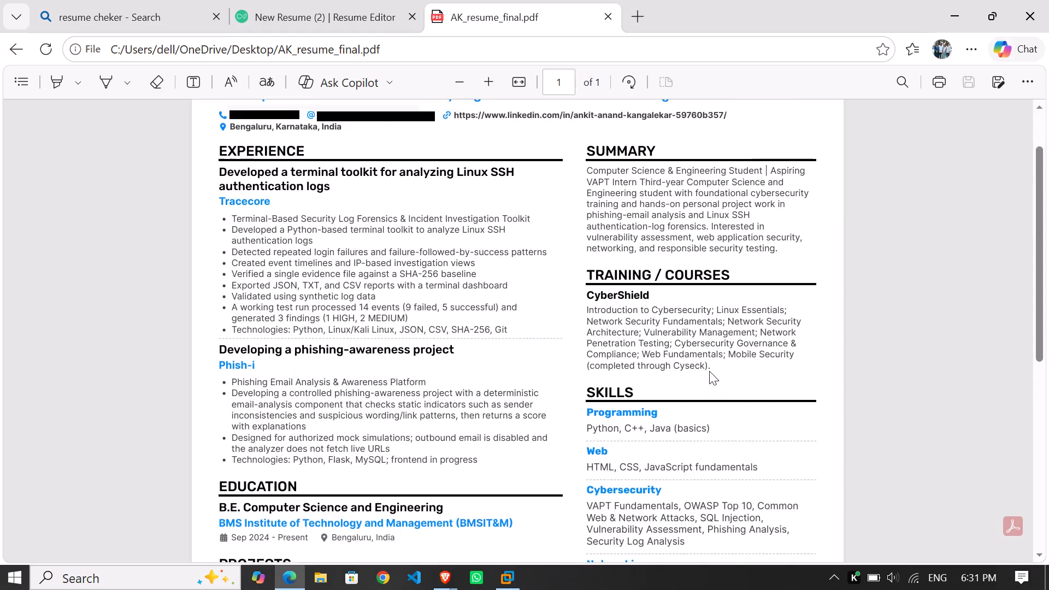
scroll(708, 369, "up", 4)
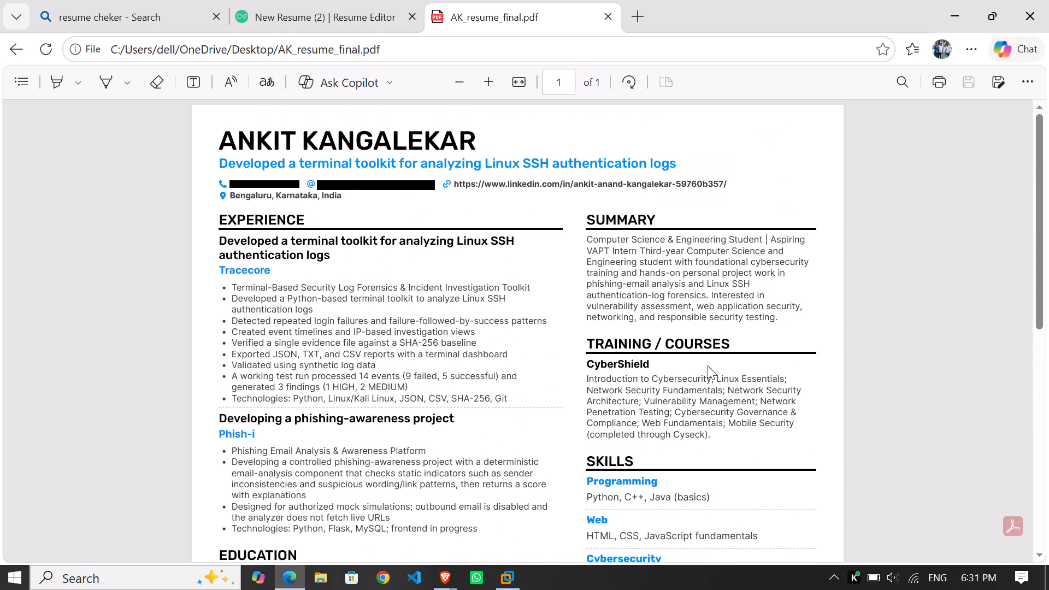
scroll(701, 368, "down", 1)
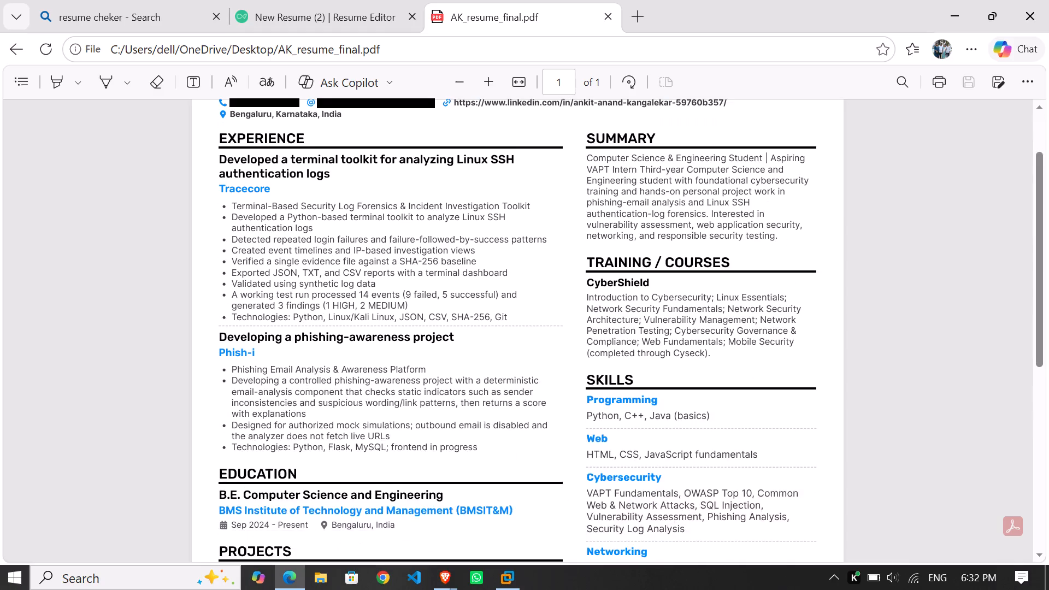
scroll(701, 368, "down", 1)
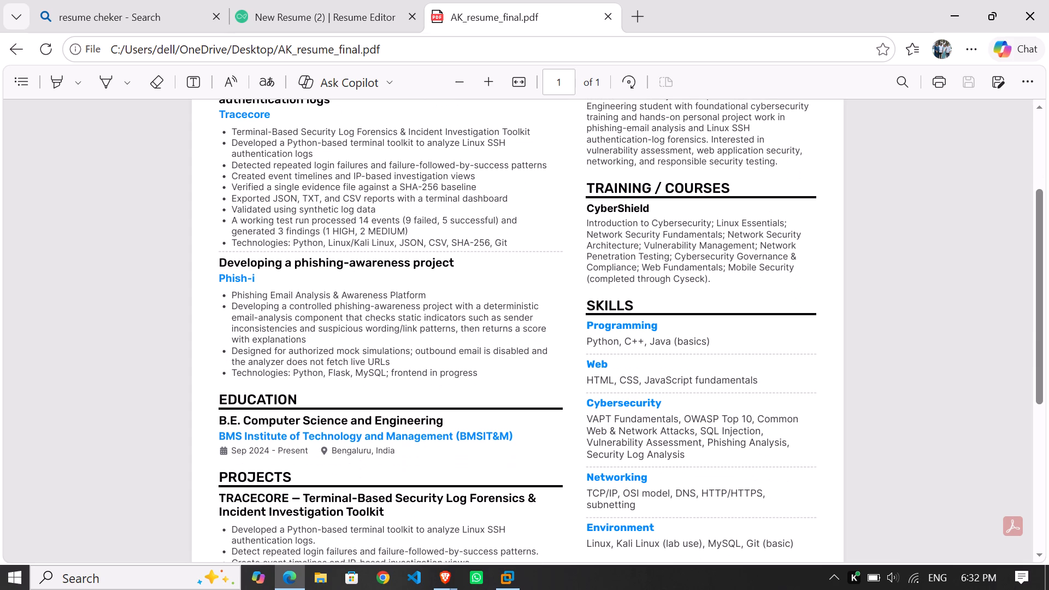
scroll(701, 366, "up", 1)
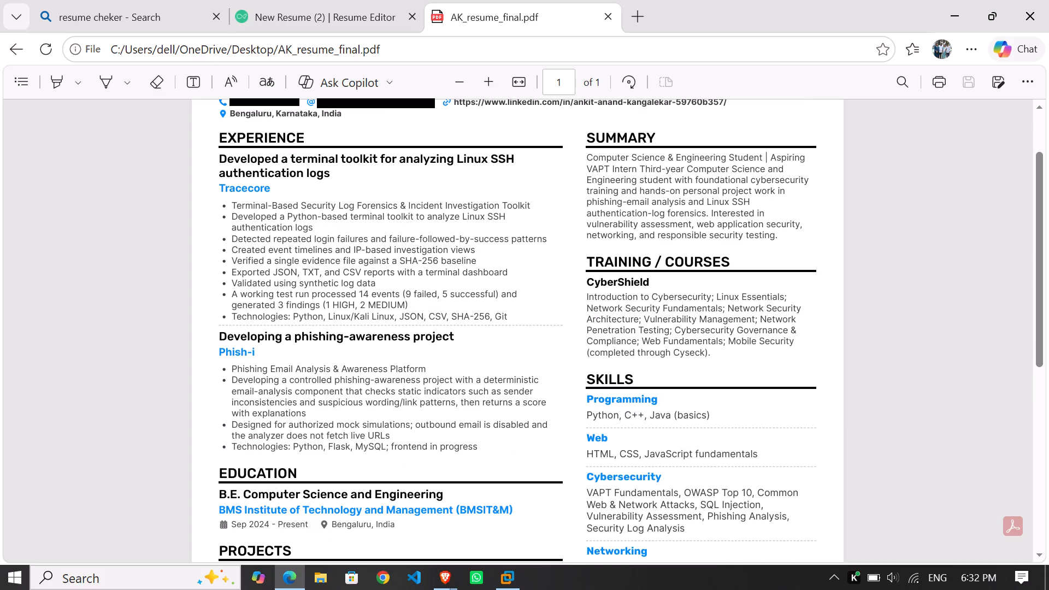
left_click_drag(228, 261, 457, 263)
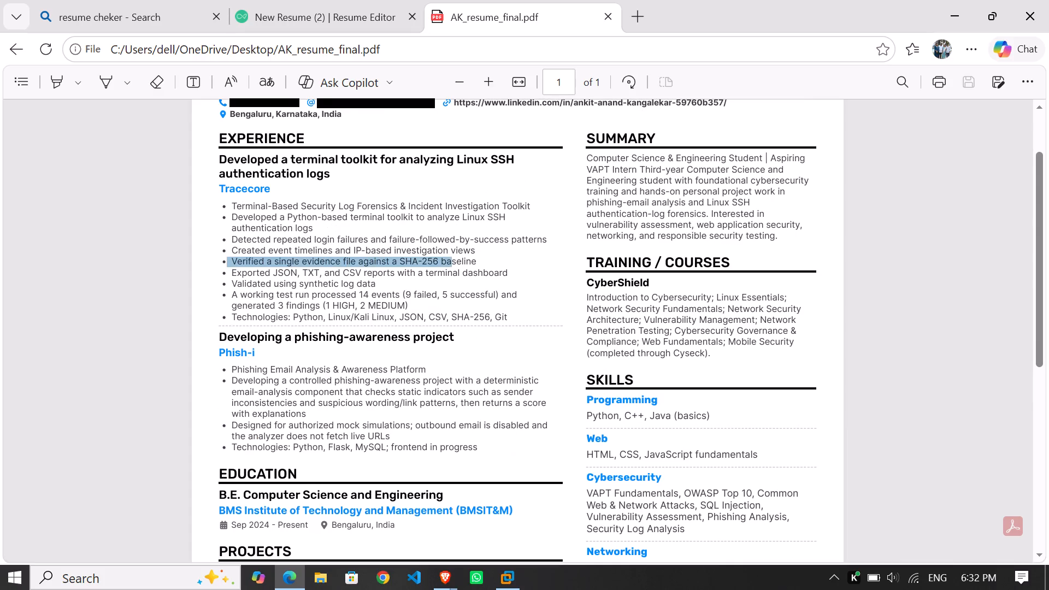
left_click_drag(457, 263, 484, 262)
left_click(484, 261)
Switch to the Enhancv resume editor and go back to the top of the Resume Checker Results report.
left_click(299, 9)
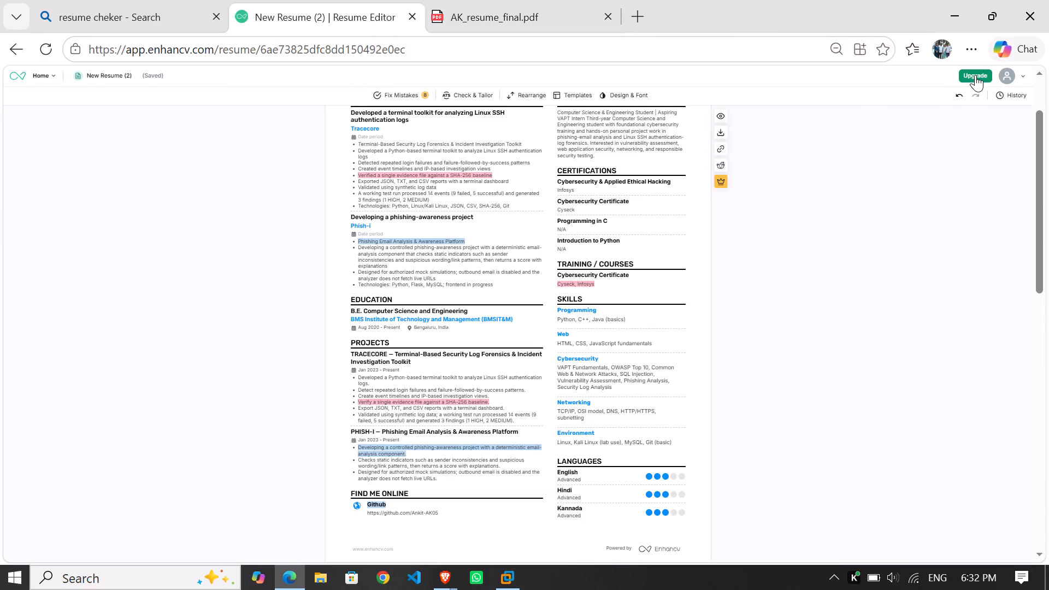
left_click(14, 75)
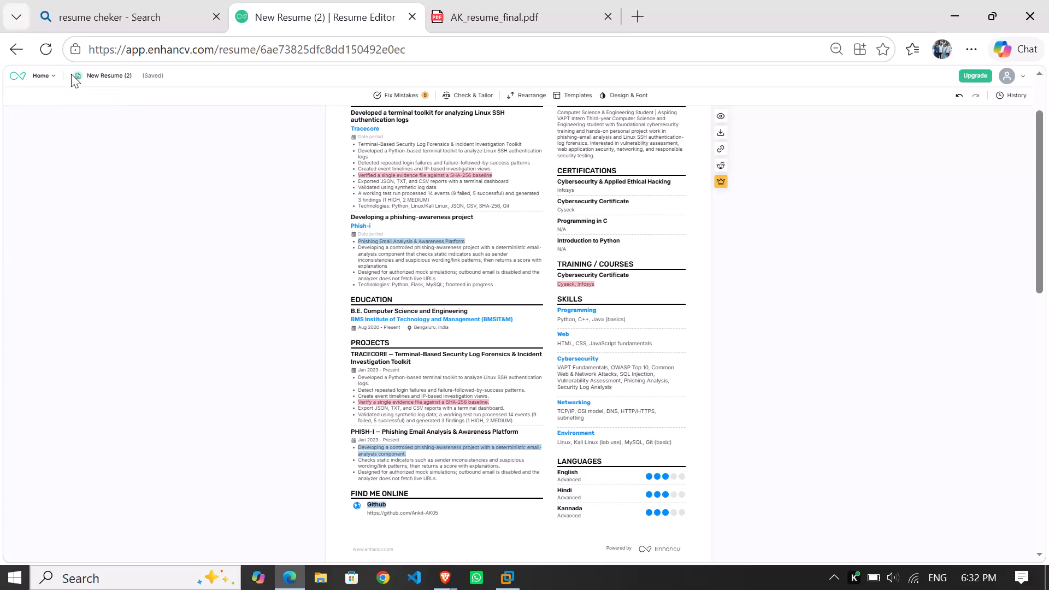
left_click(14, 48)
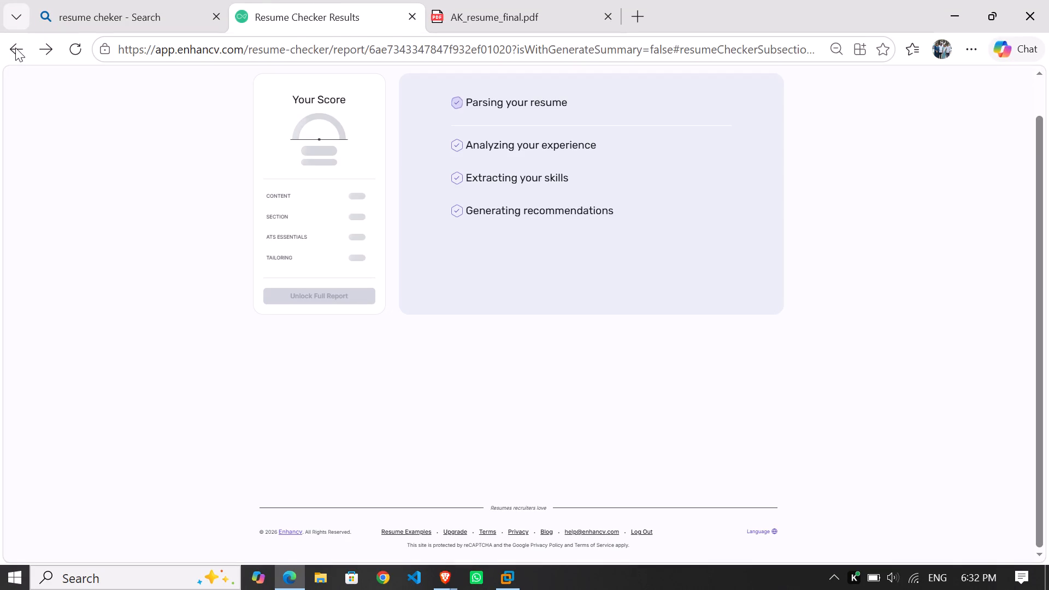
scroll(213, 278, "up", 4)
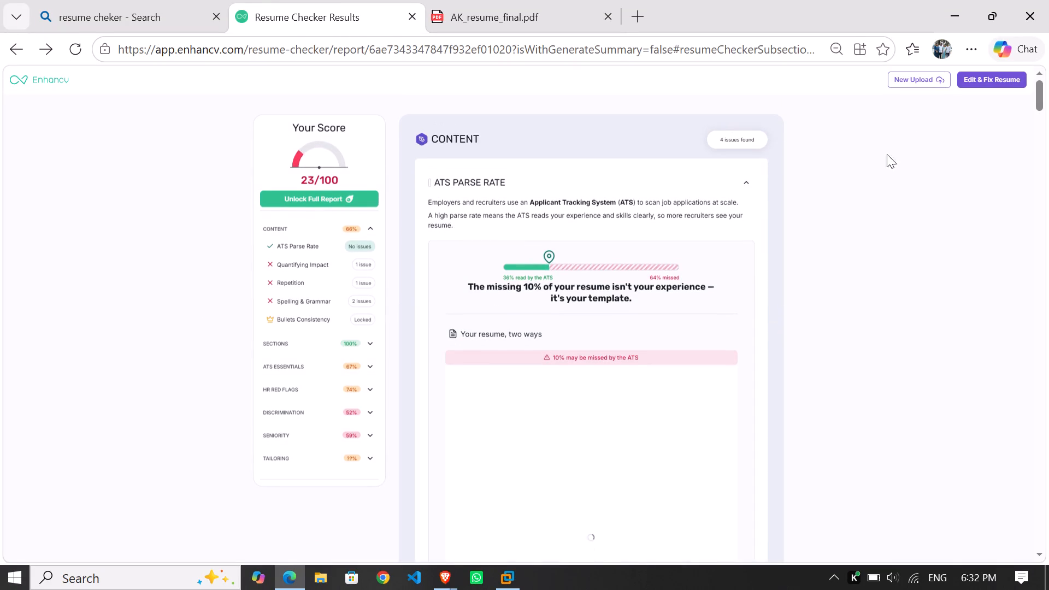
Start a new resume check and upload AK_resume_final from the Desktop.
left_click(914, 76)
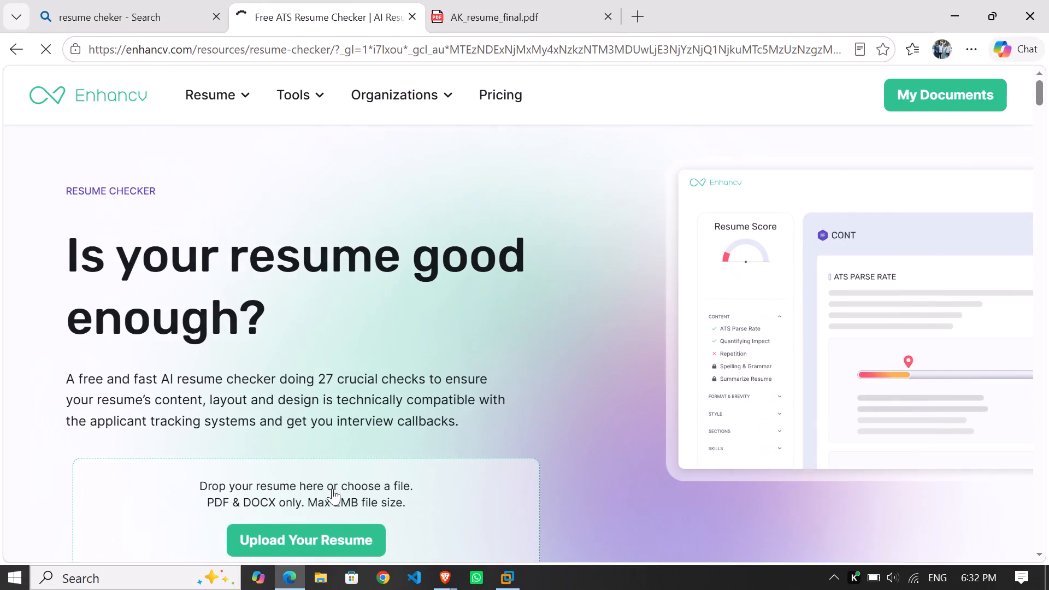
left_click(326, 531)
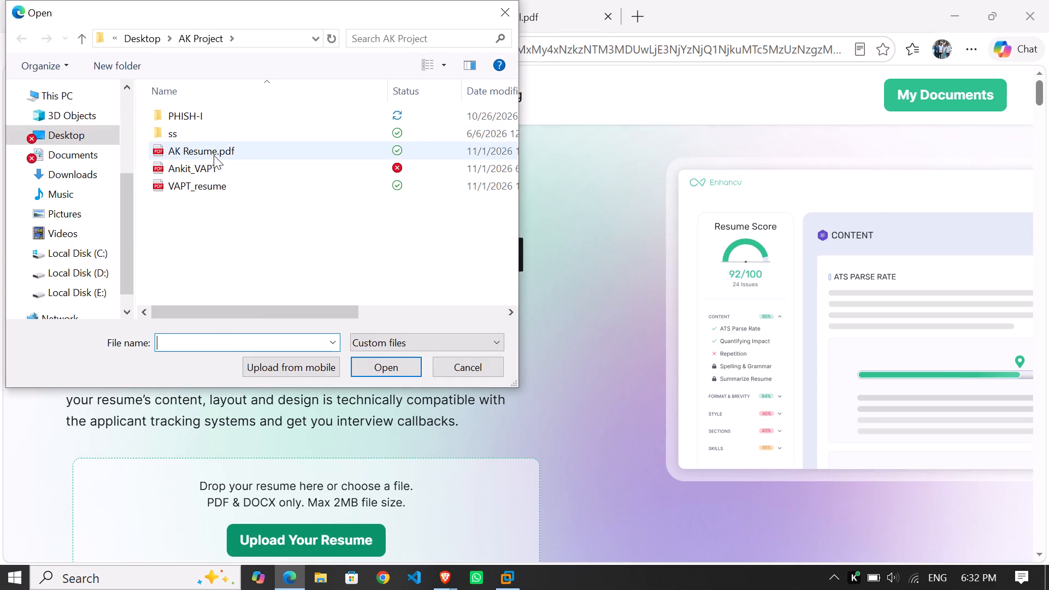
left_click(102, 139)
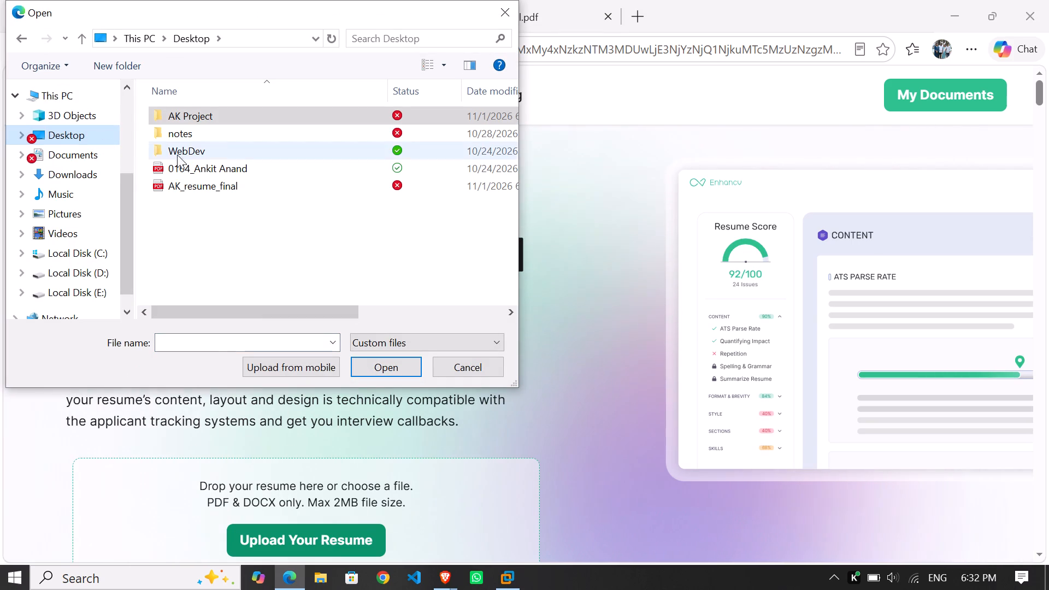
double_click(232, 188)
scroll(421, 375, "down", 1)
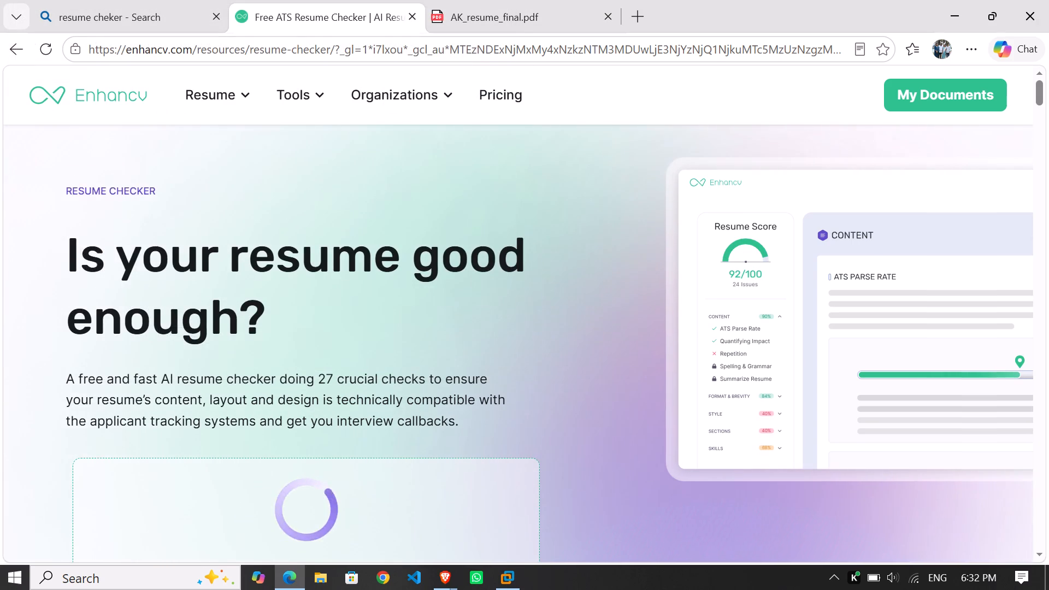
scroll(421, 375, "down", 1)
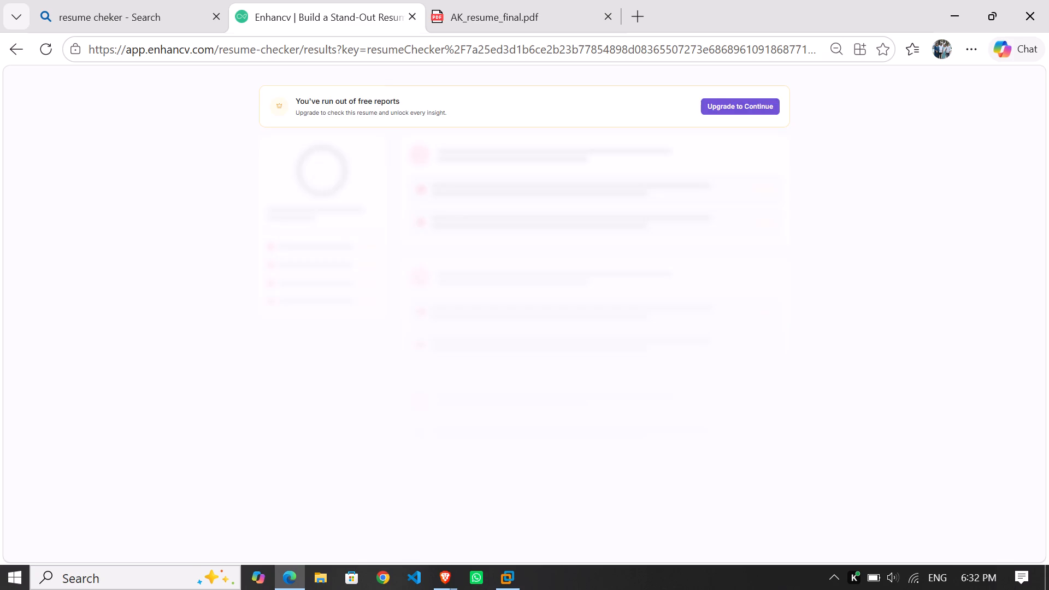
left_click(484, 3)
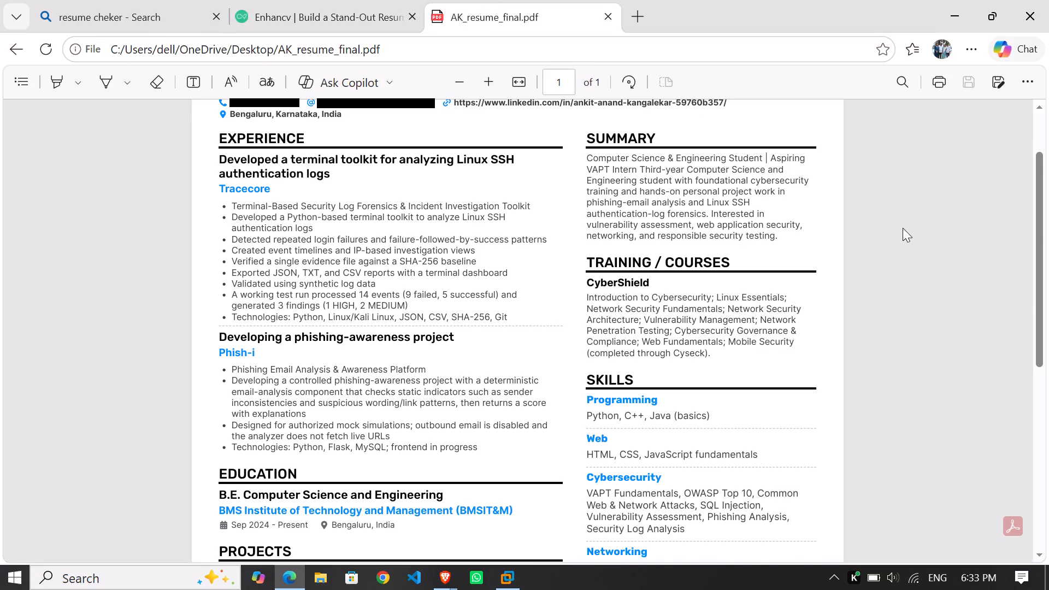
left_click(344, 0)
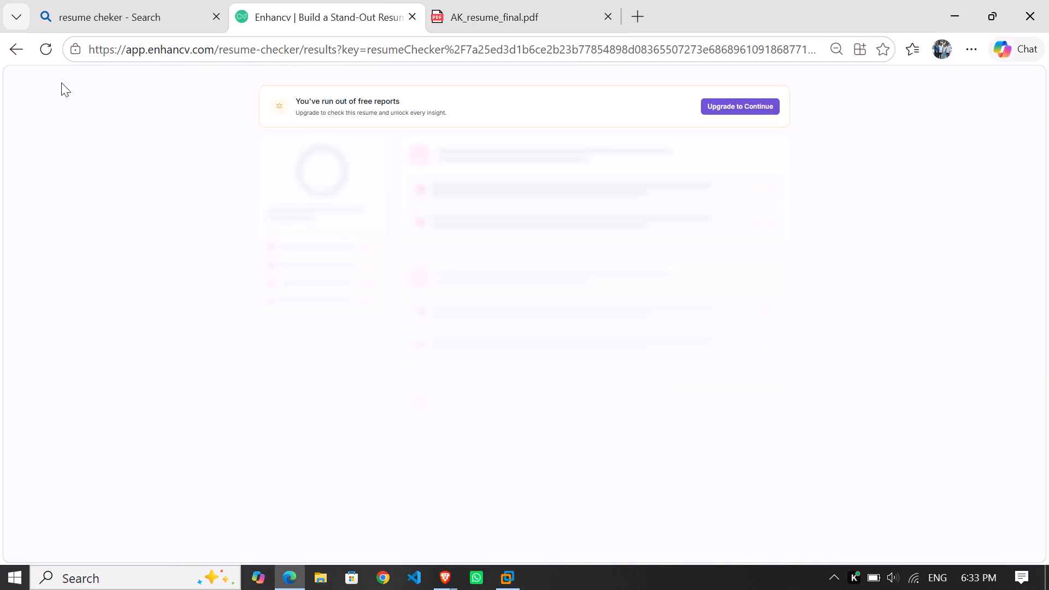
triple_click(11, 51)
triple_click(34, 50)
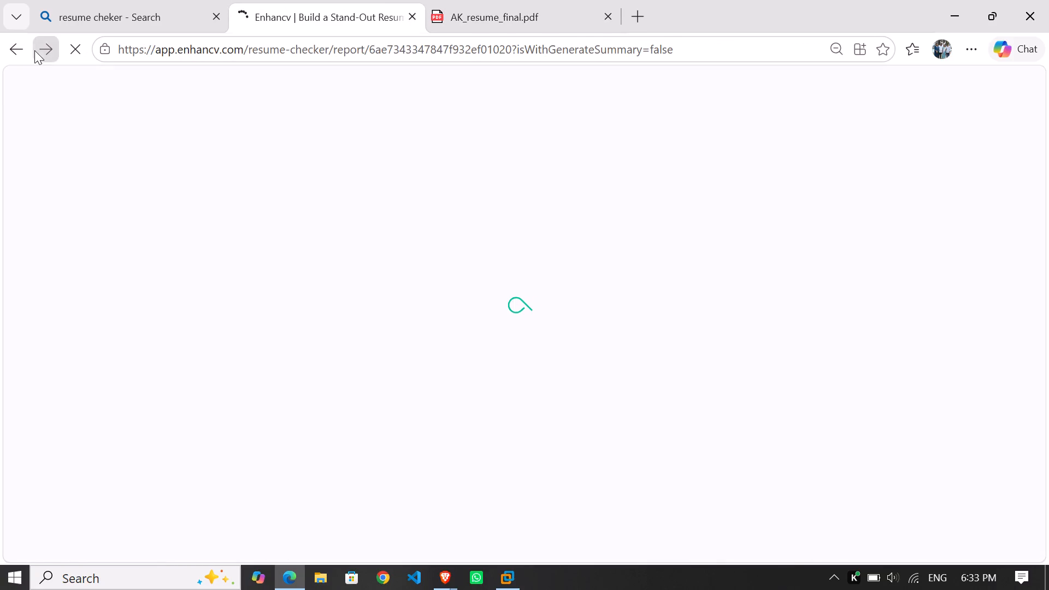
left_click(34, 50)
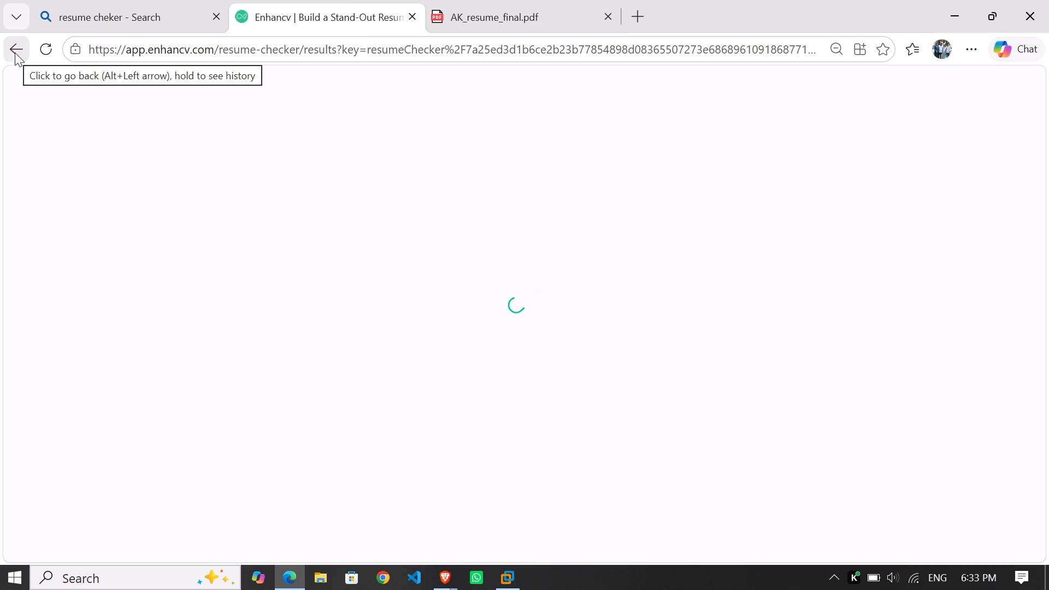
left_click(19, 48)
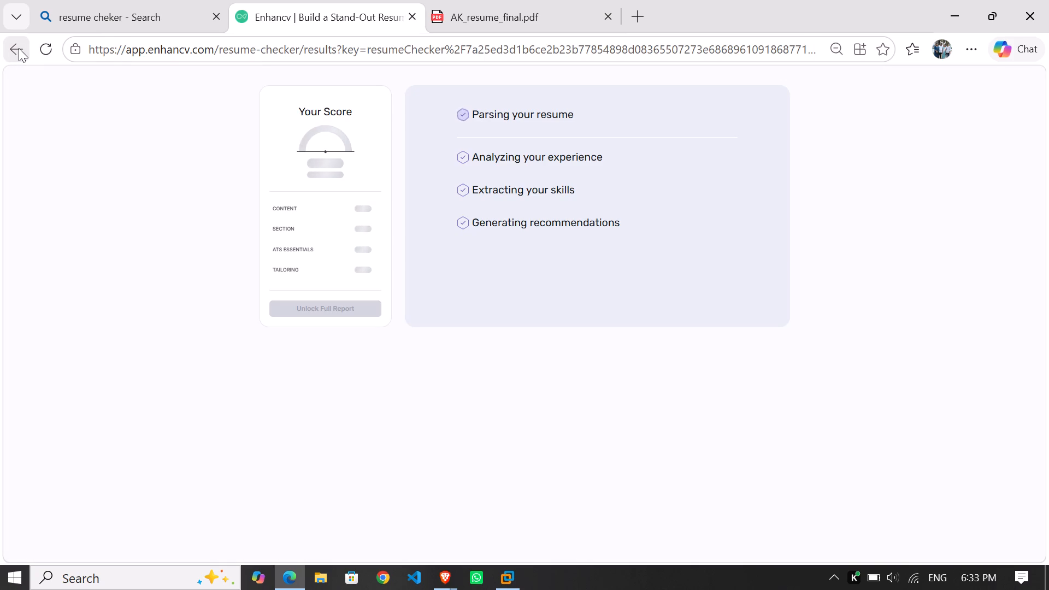
Return to the AK_resume_final PDF and close the whole Edge window.
left_click(559, 0)
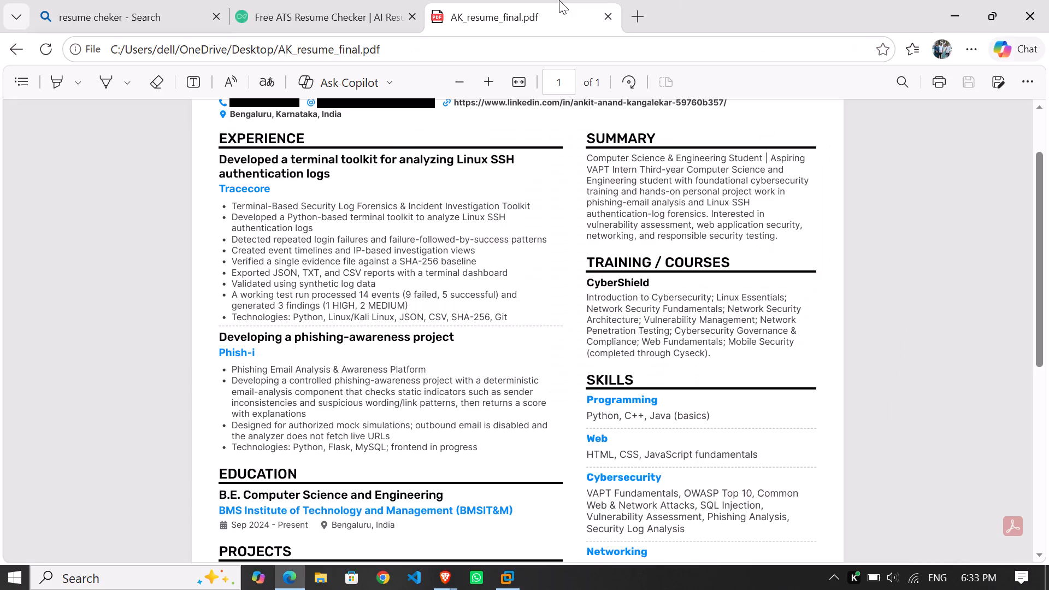
left_click(1048, 30)
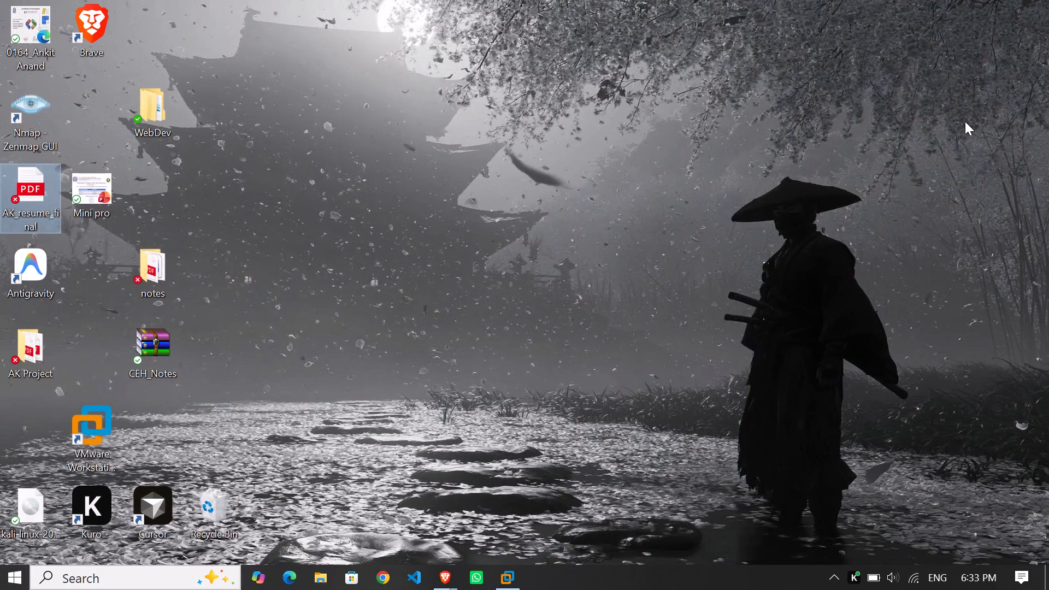
Switch to the A4 student resume design in Canva and upload AK_resume_final from the Desktop to its uploads.
key("alt+Tab")
key("alt+Tab")
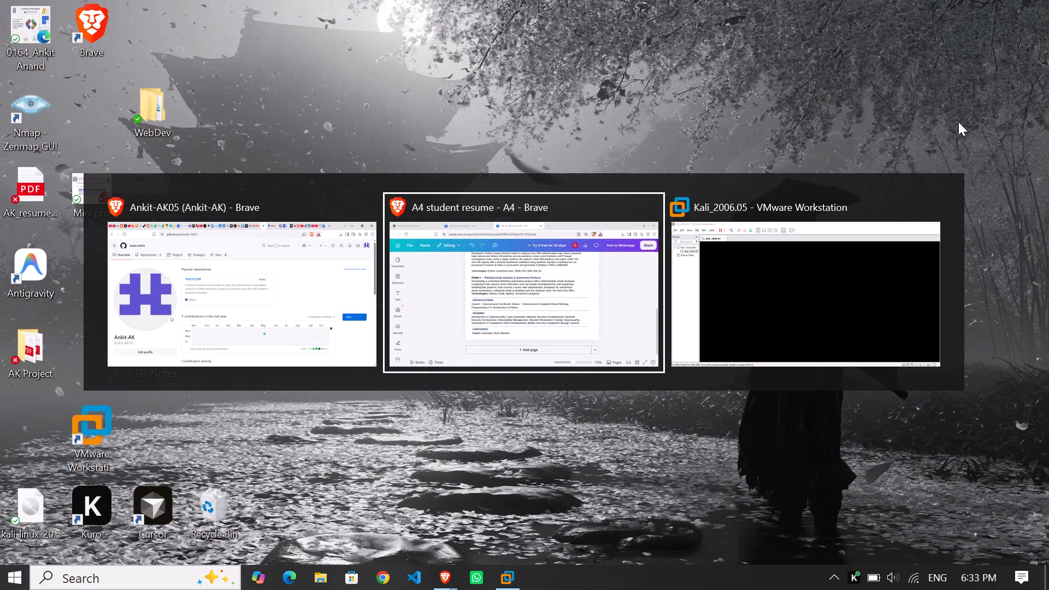
left_click(36, 409)
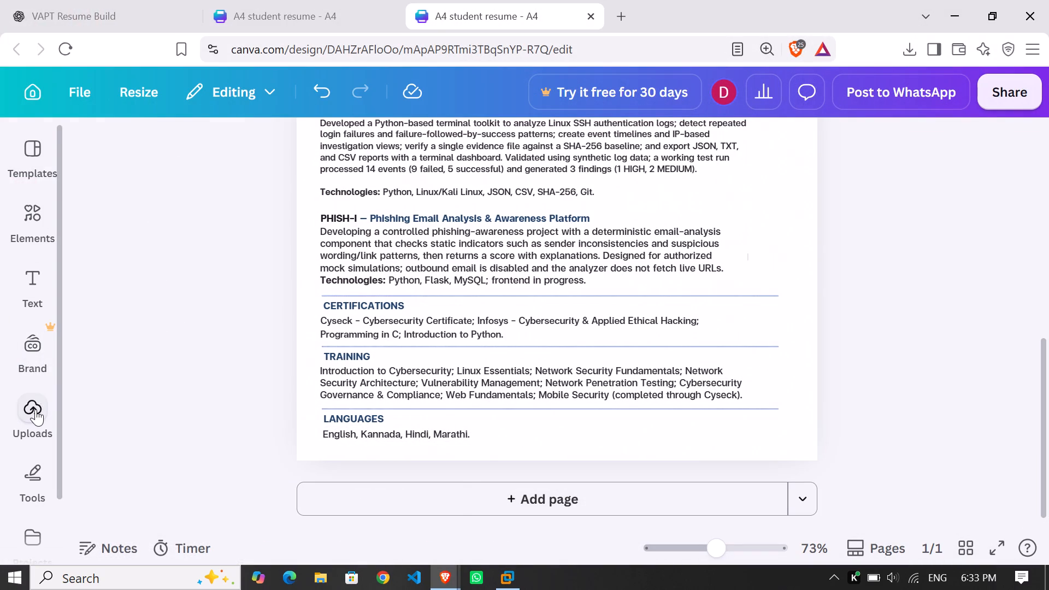
scroll(185, 345, "down", 2)
scroll(185, 335, "up", 1)
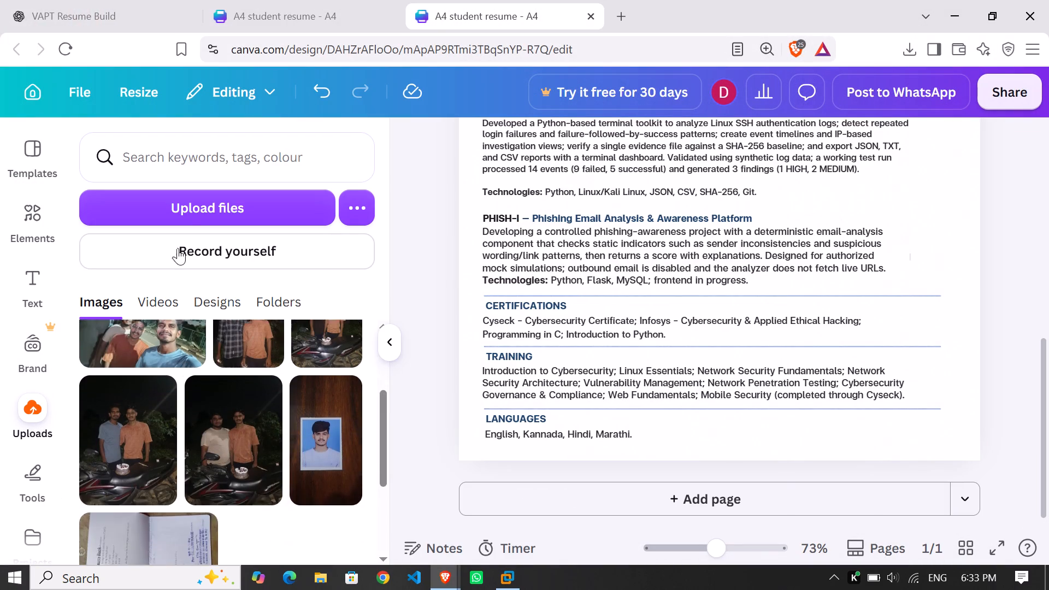
left_click(185, 210)
left_click(233, 262)
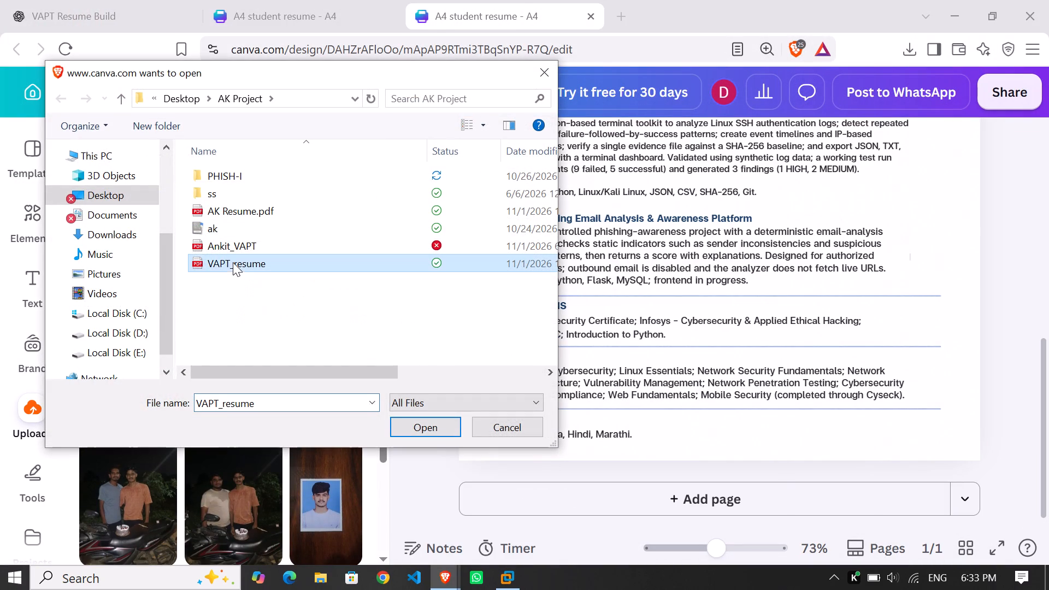
left_click(120, 188)
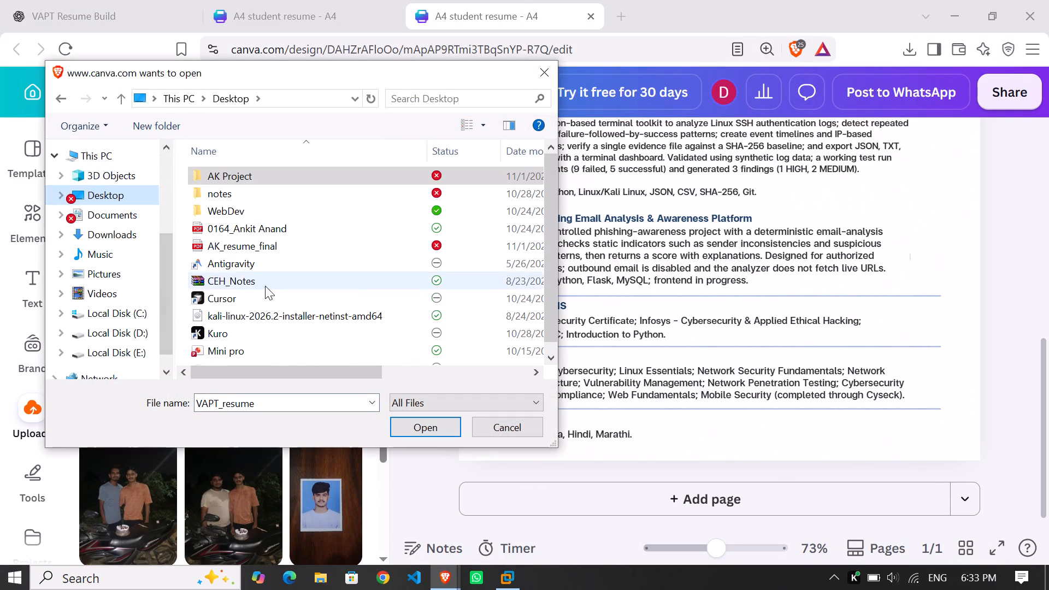
scroll(264, 324, "down", 1)
double_click(263, 237)
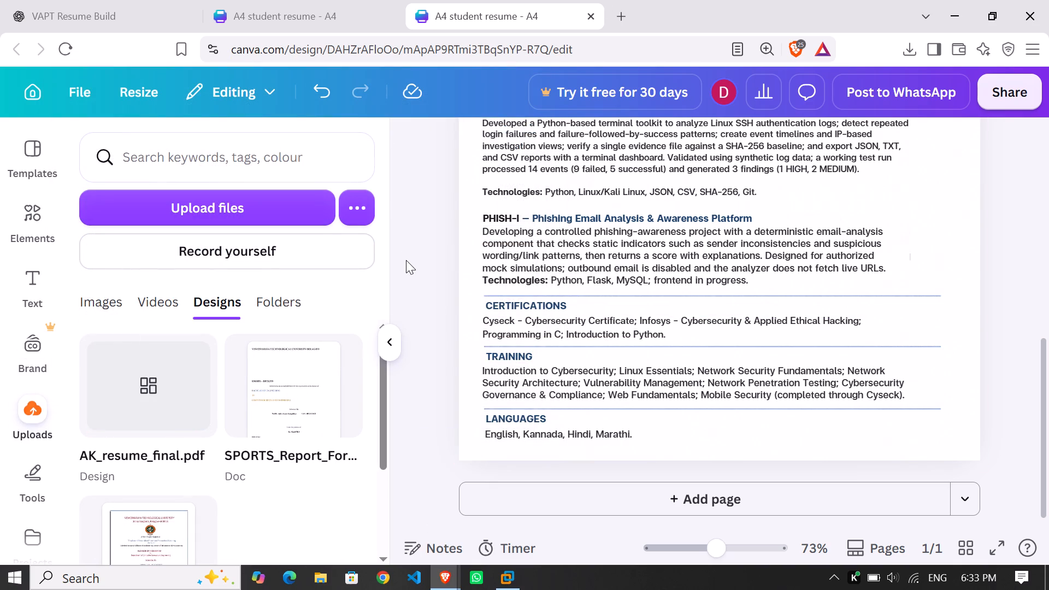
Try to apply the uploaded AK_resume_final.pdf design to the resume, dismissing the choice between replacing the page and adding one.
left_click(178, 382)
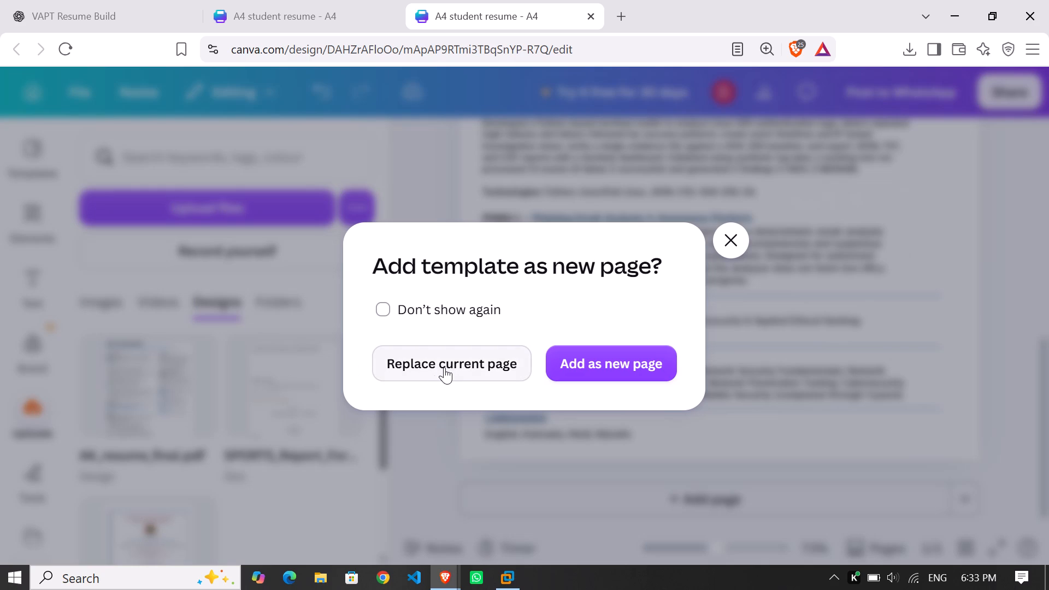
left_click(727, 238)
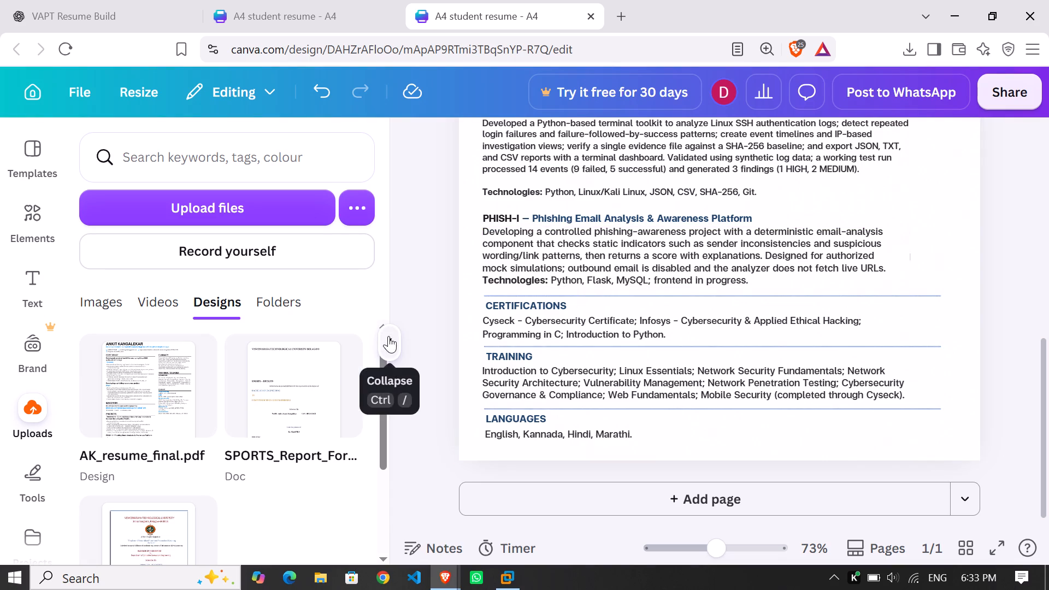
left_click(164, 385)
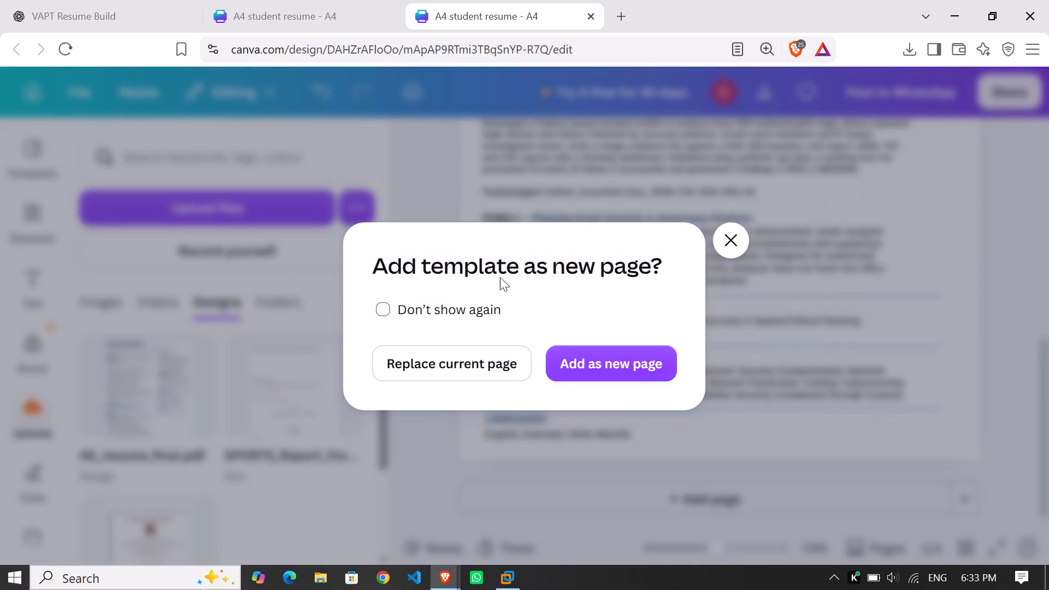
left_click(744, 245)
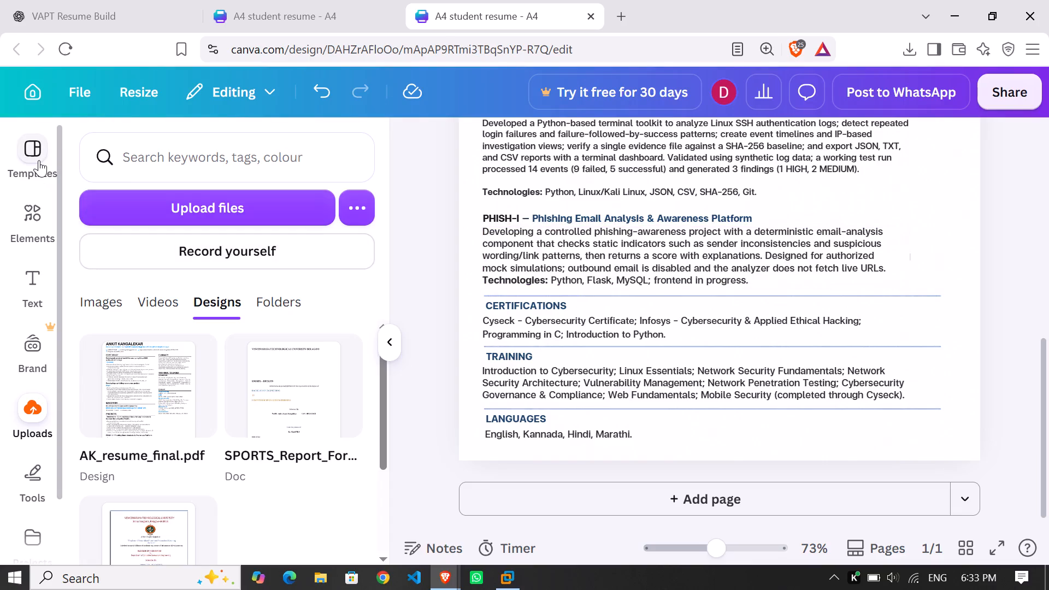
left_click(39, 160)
Go to the Canva home page and open the AK_resume_final.pdf design from the recent designs.
left_click(37, 96)
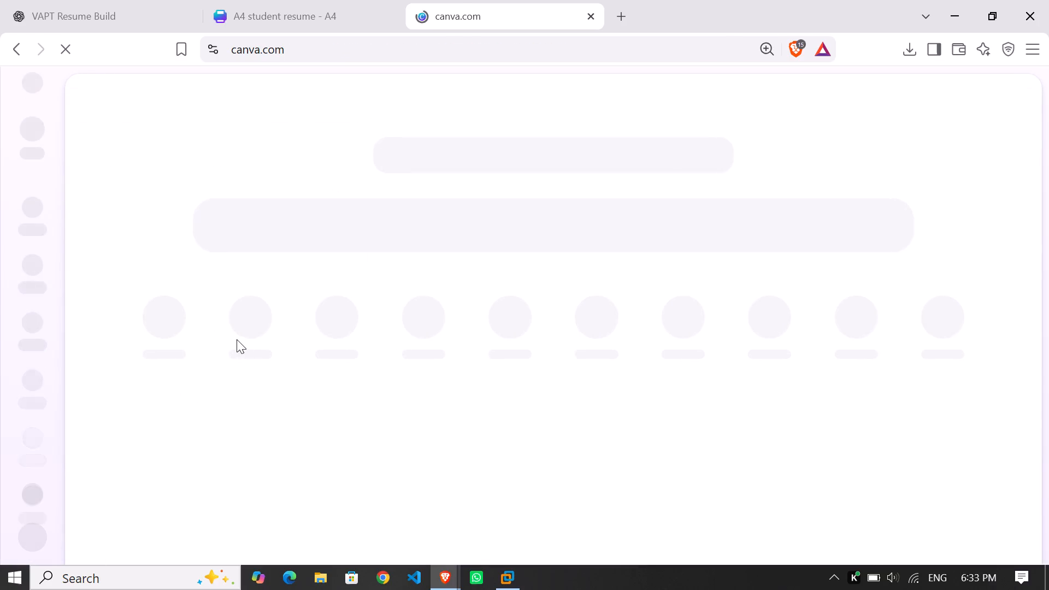
scroll(247, 324, "down", 4)
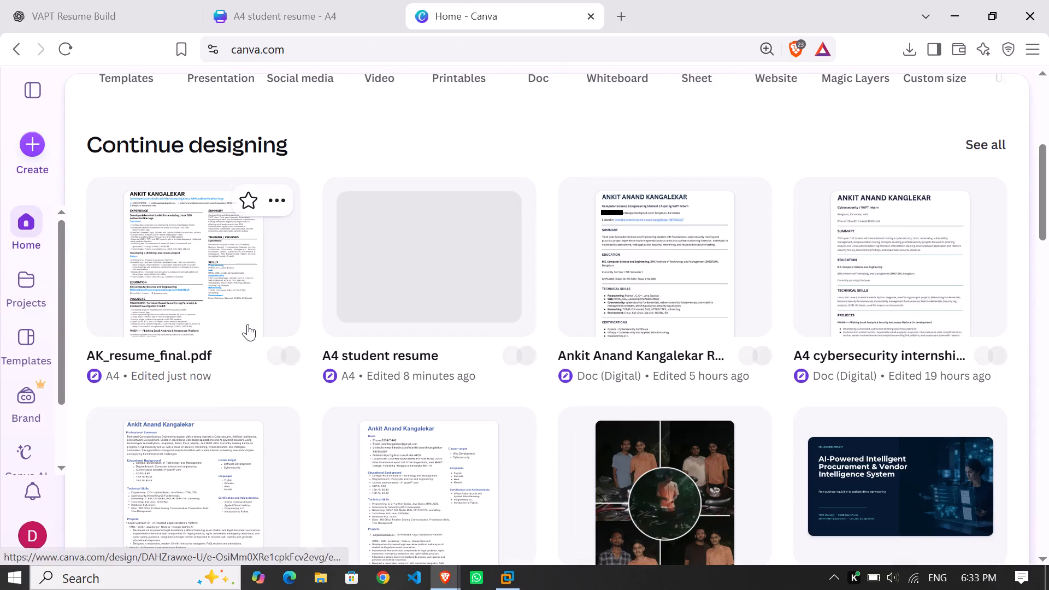
left_click(235, 291)
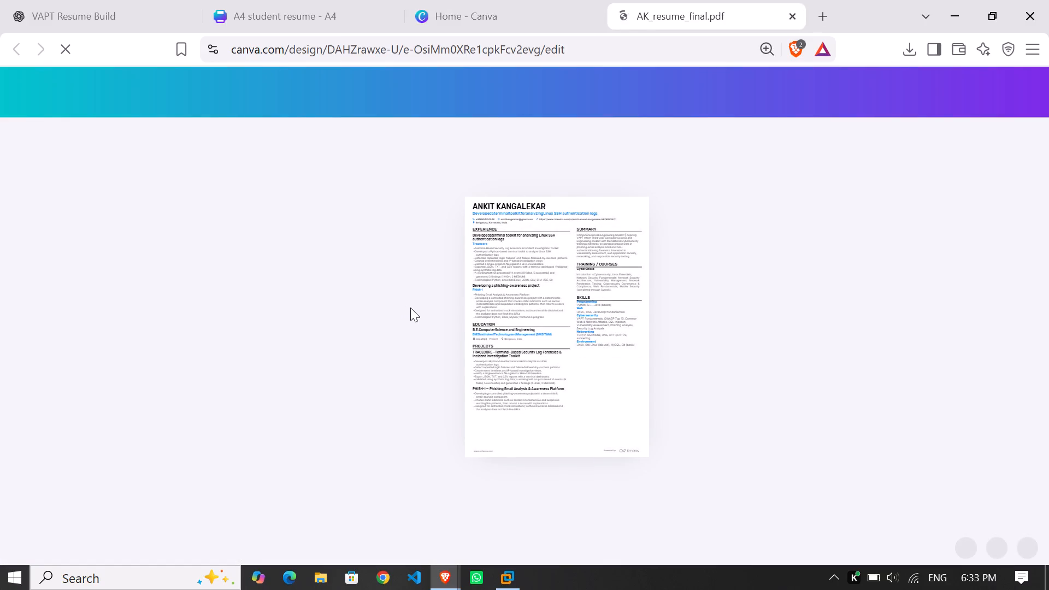
Look over the imported resume and examine the LinkedIn link in its contact line up close.
scroll(423, 331, "up", 3, "ctrl")
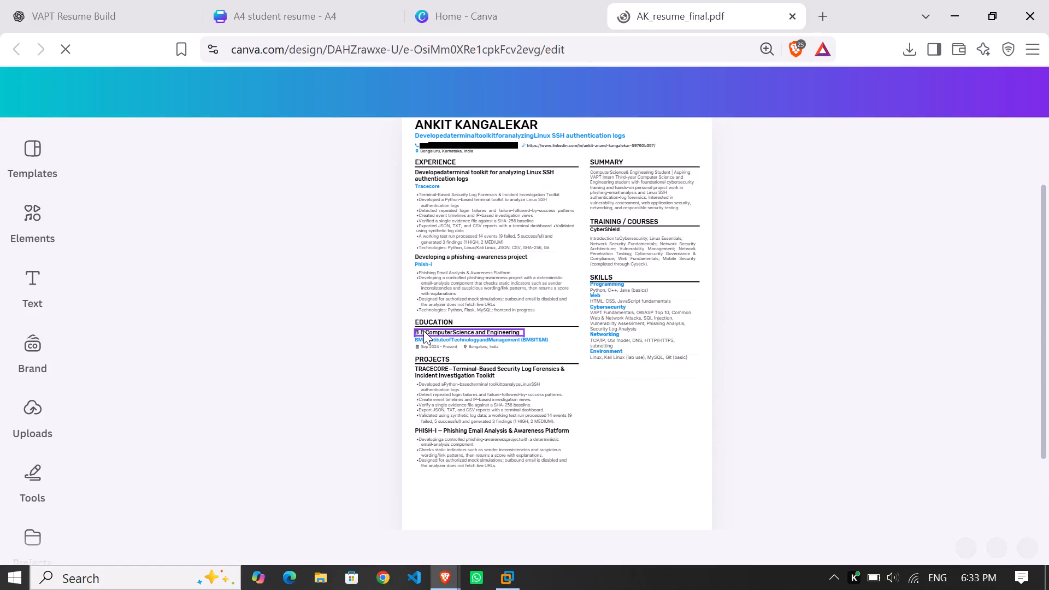
scroll(423, 331, "up", 1, "ctrl")
scroll(362, 333, "up", 1, "ctrl")
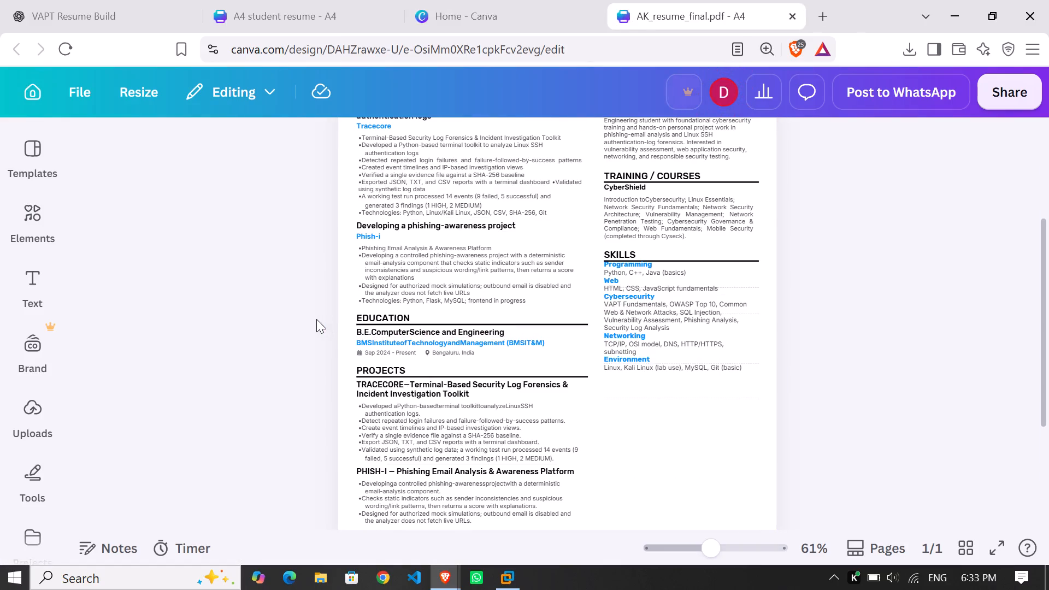
scroll(316, 319, "down", 1)
scroll(316, 319, "up", 1)
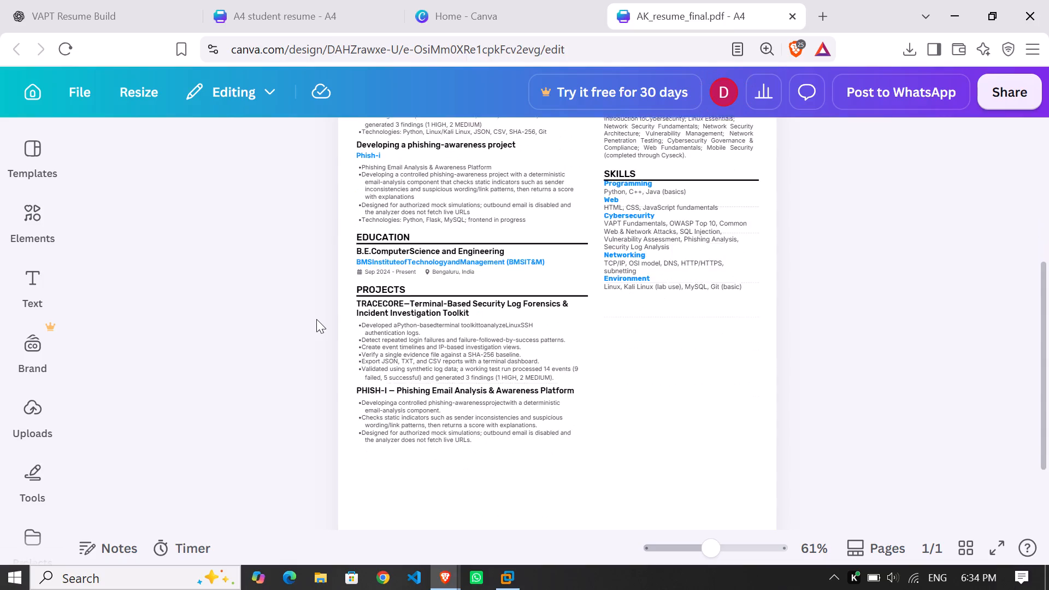
scroll(316, 319, "up", 2)
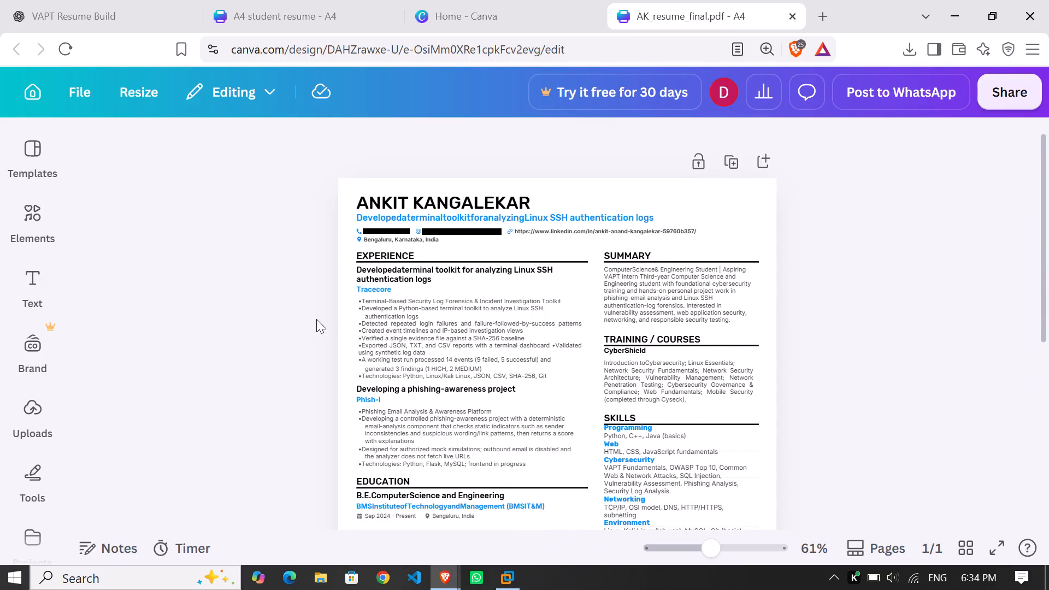
left_click(696, 232)
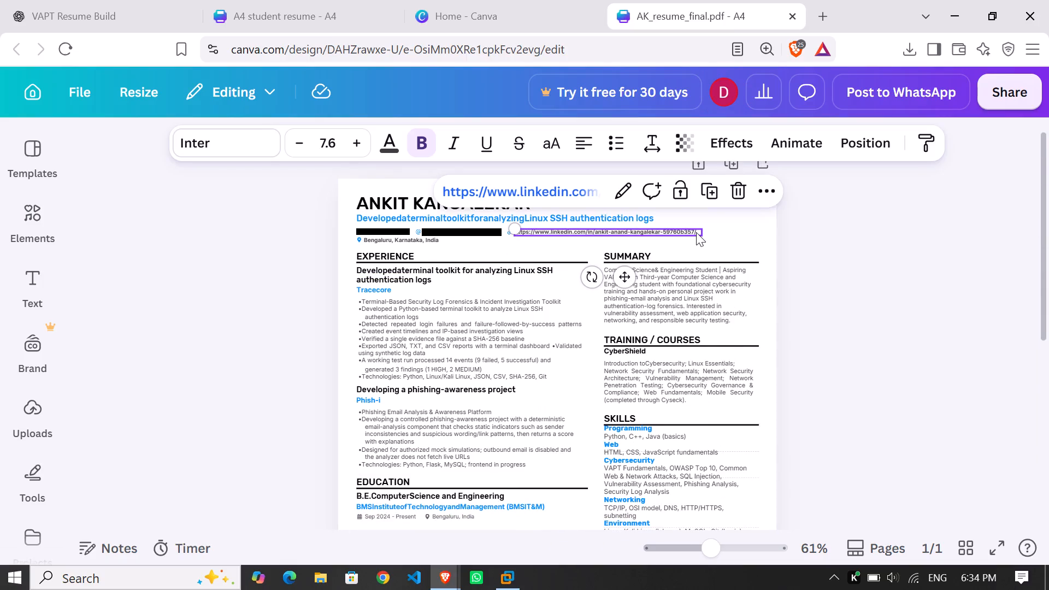
scroll(696, 232, "up", 4, "ctrl")
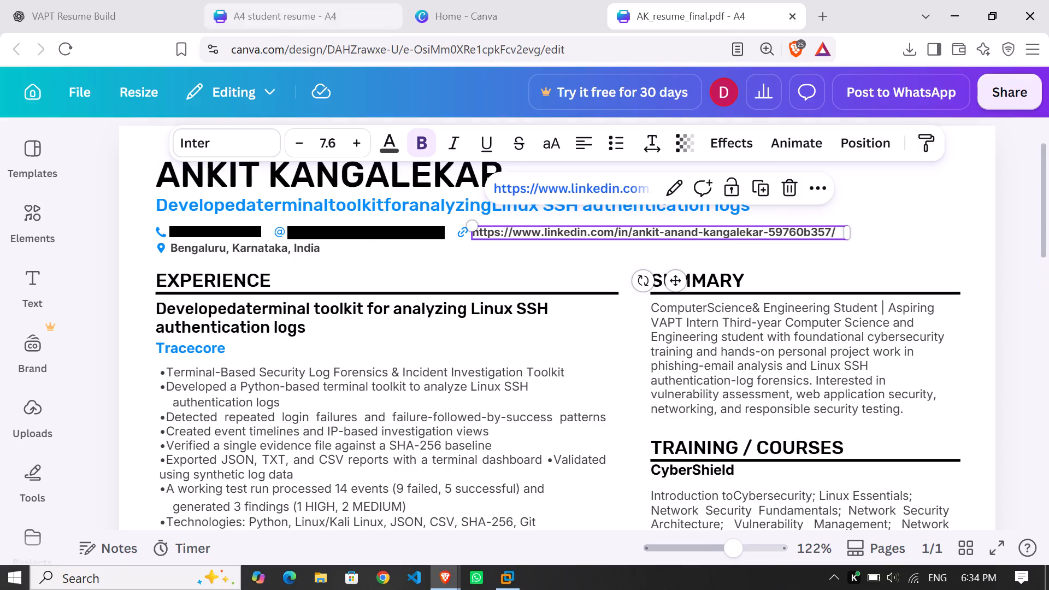
Copy the profile URL from the LinkedIn profile page and paste it over the LinkedIn link text in the resume's contact line.
key("alt+Tab")
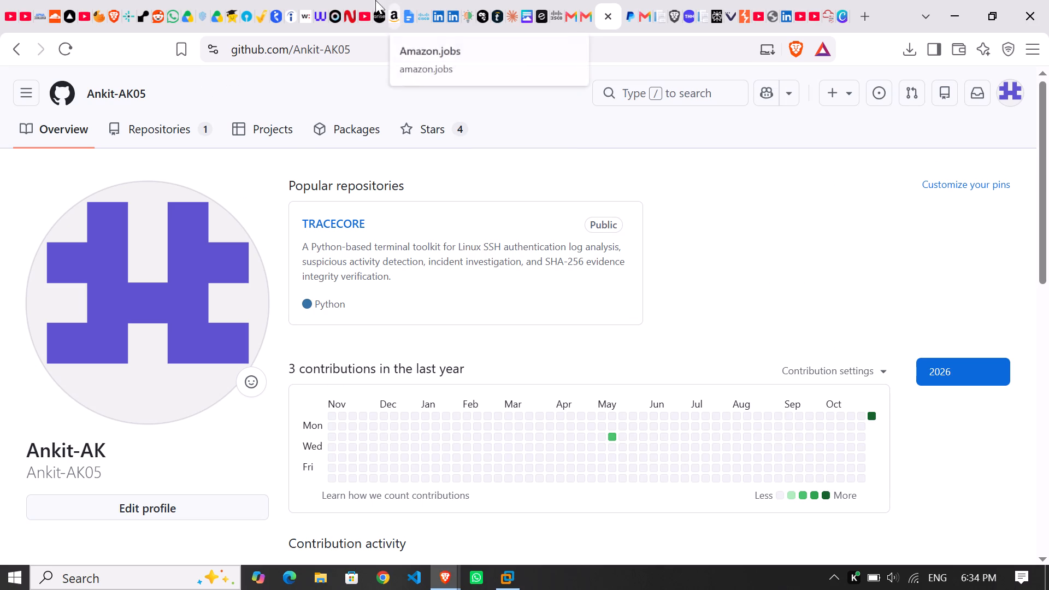
left_click(447, 8)
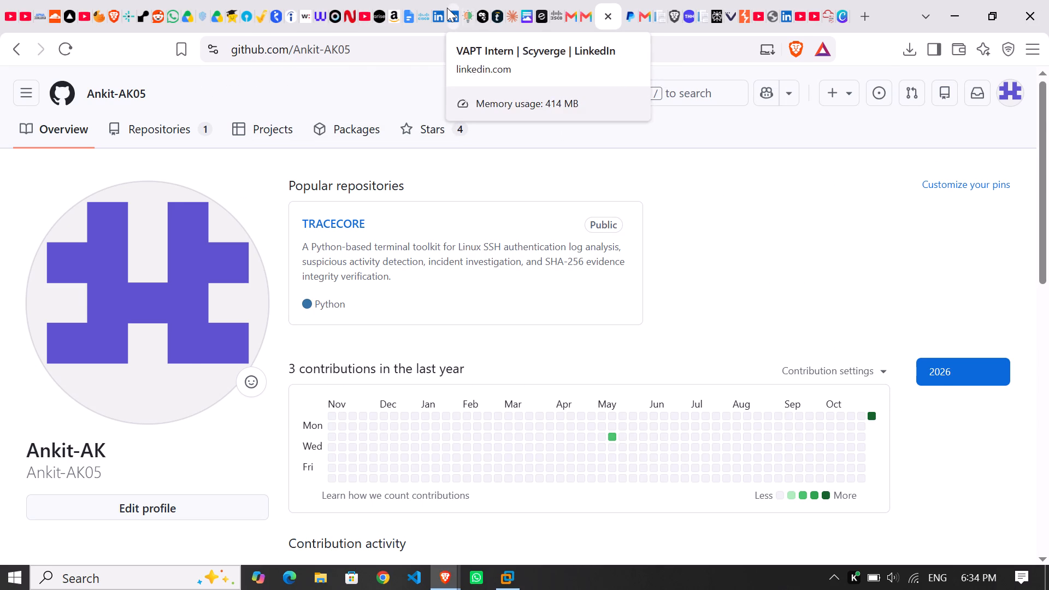
left_click(438, 6)
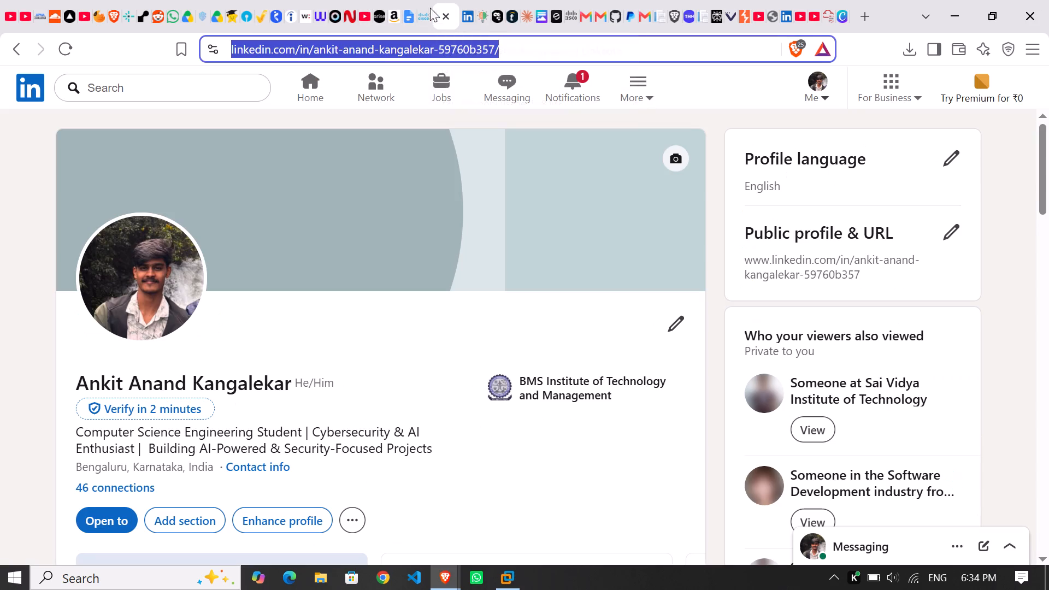
left_click(520, 52)
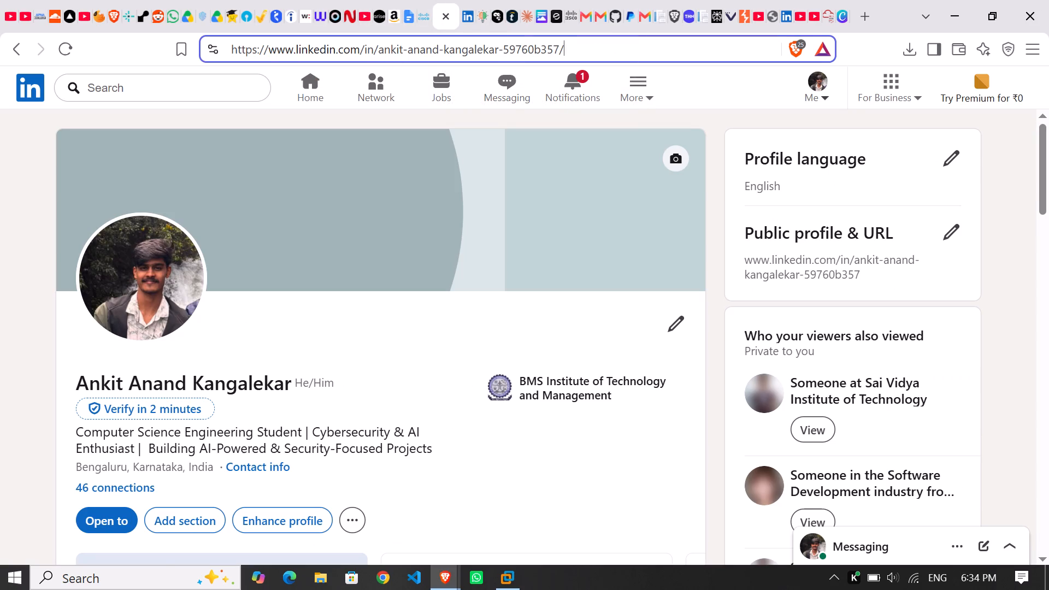
key("ctrl+a")
key("ctrl+c")
key("ctrl+c")
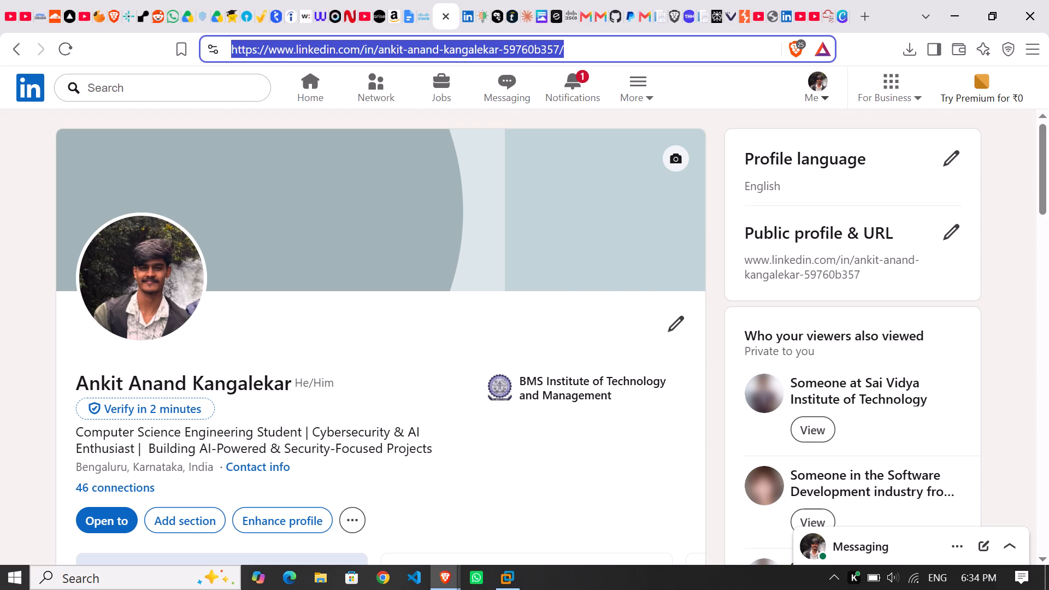
key("alt+Tab")
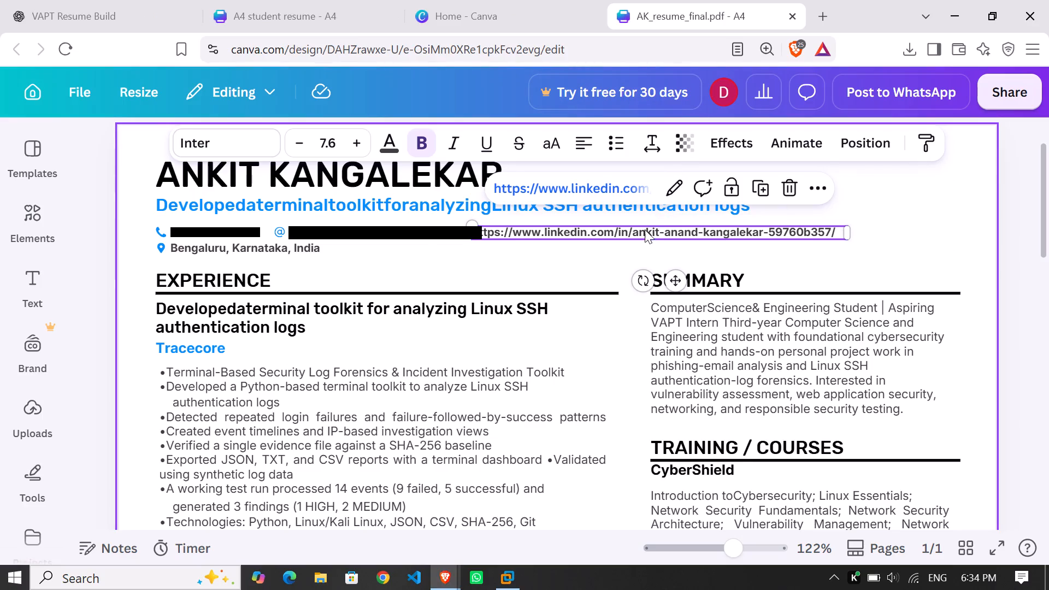
left_click(643, 232)
key("ctrl+v")
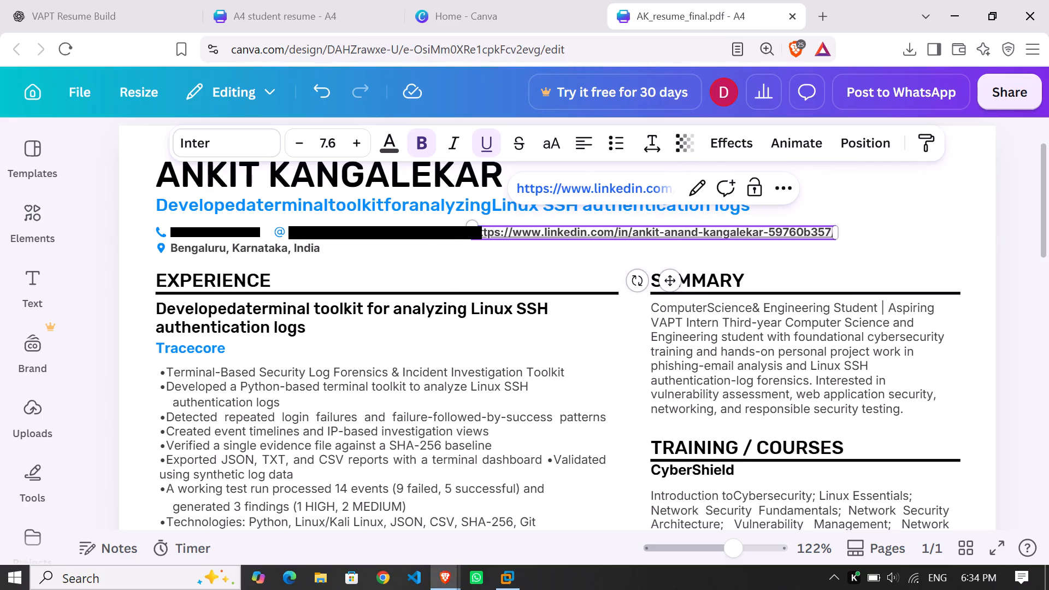
Group the link icon with the LinkedIn URL, duplicate the group, and place the copy directly beneath the original, aligned with it.
left_click(458, 246)
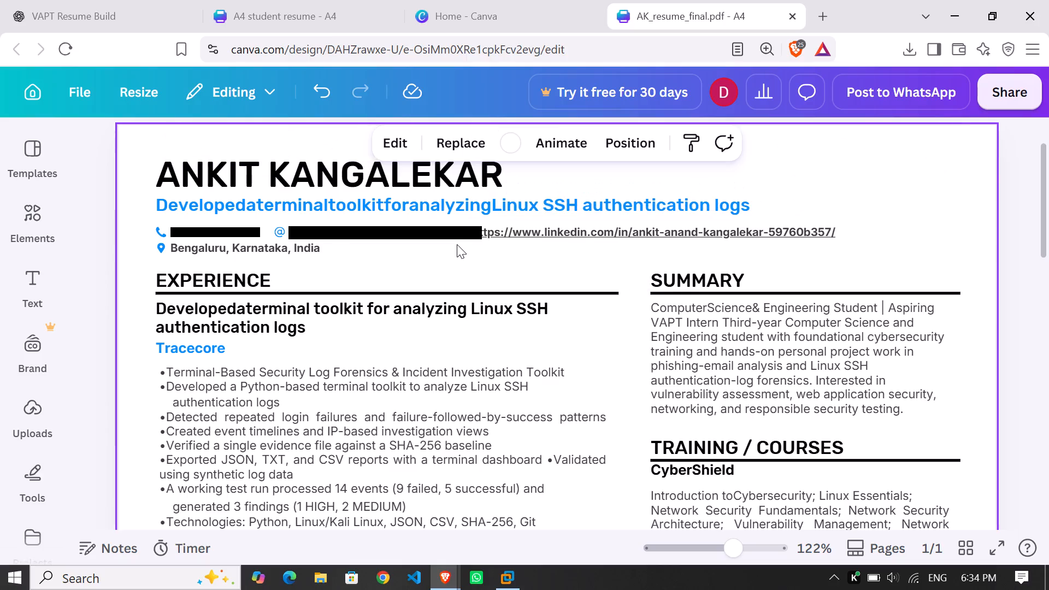
left_click_drag(455, 225, 522, 242)
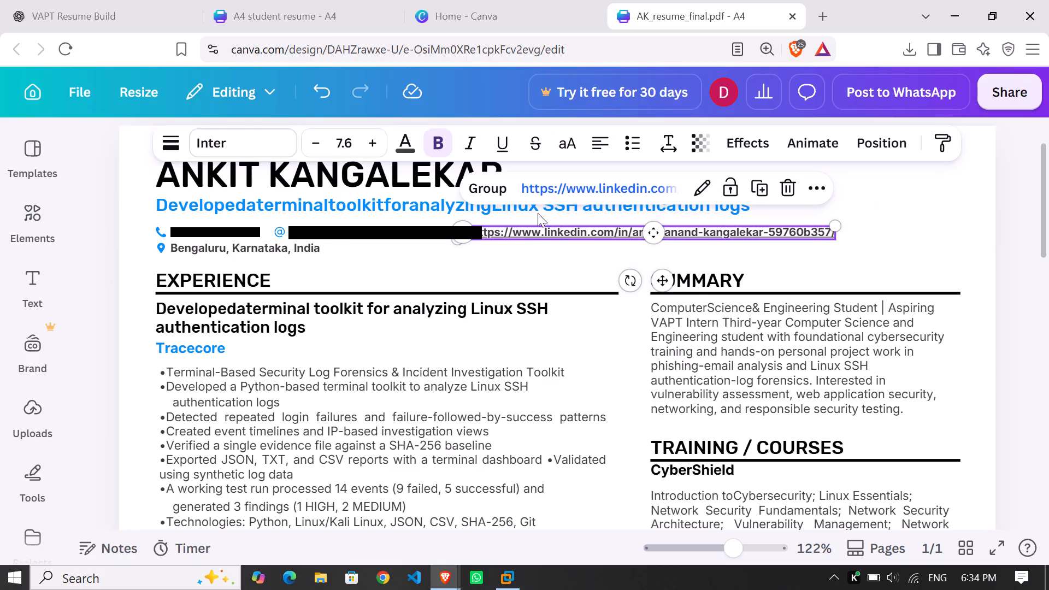
left_click(496, 191)
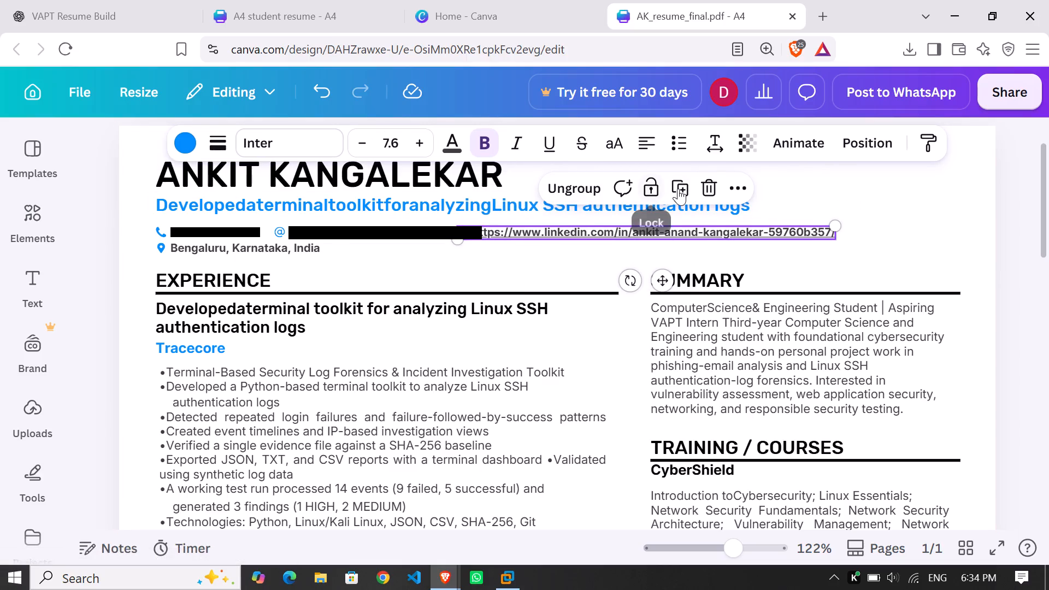
left_click(678, 188)
left_click_drag(557, 252, 533, 253)
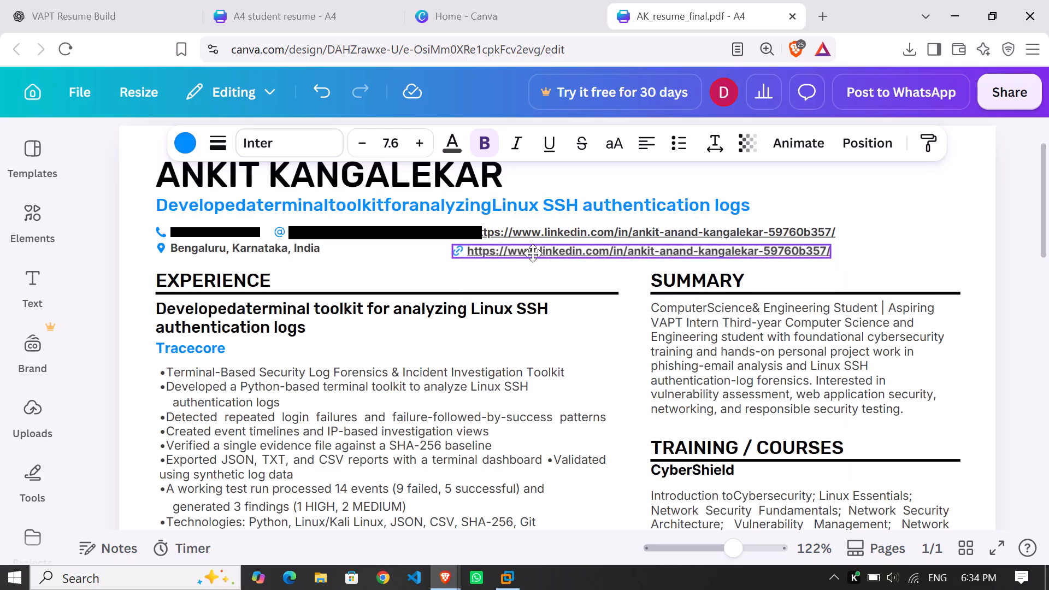
left_click_drag(533, 253, 539, 255)
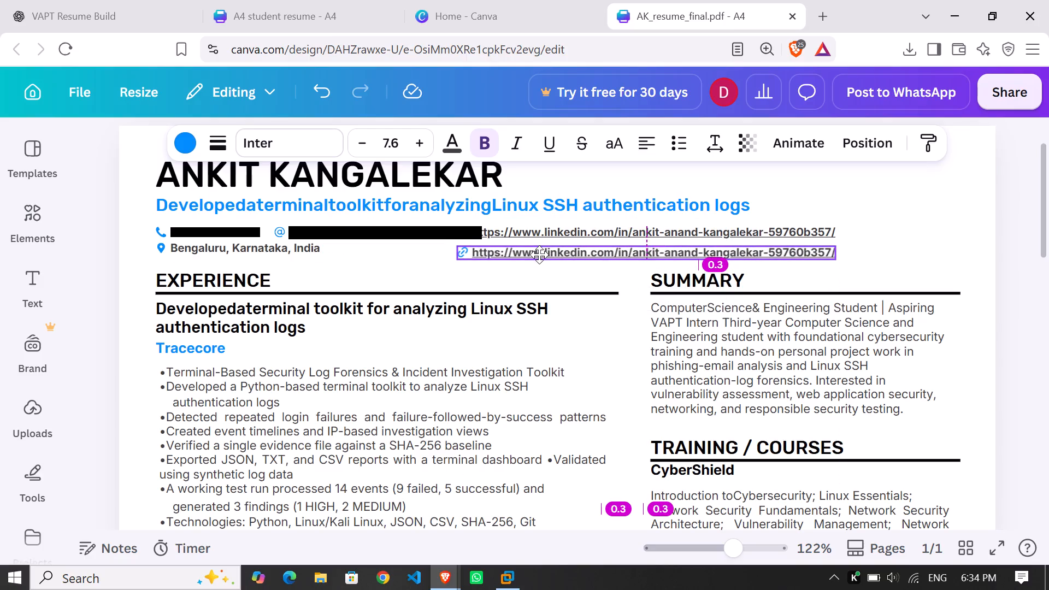
left_click_drag(539, 255, 541, 251)
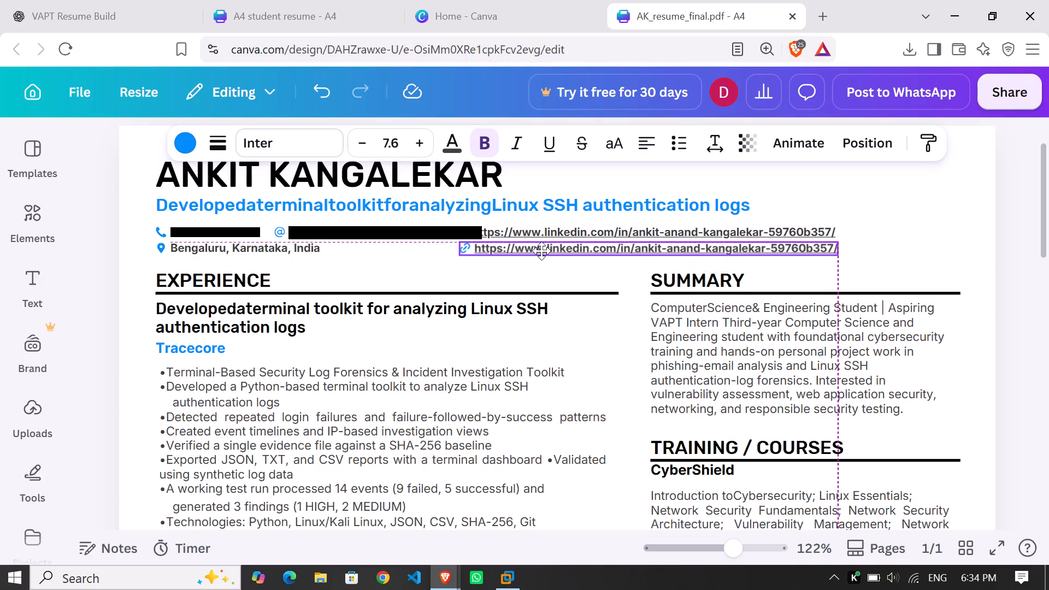
left_click_drag(541, 251, 540, 251)
Ungroup the original link icon and LinkedIn URL in the upper contact row.
left_click(489, 229)
left_click(473, 229)
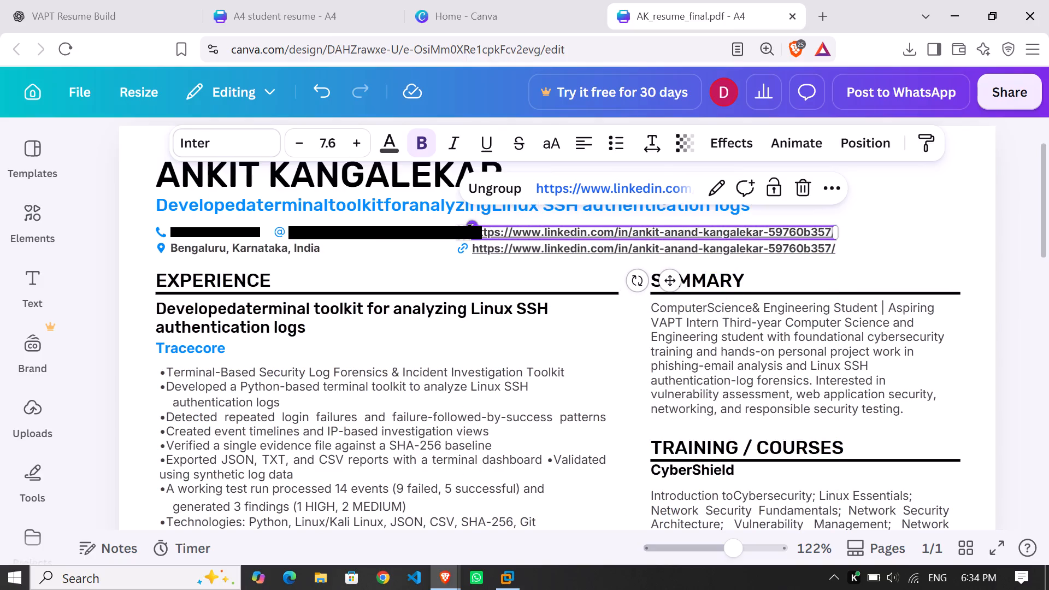
left_click(491, 188)
left_click(437, 249)
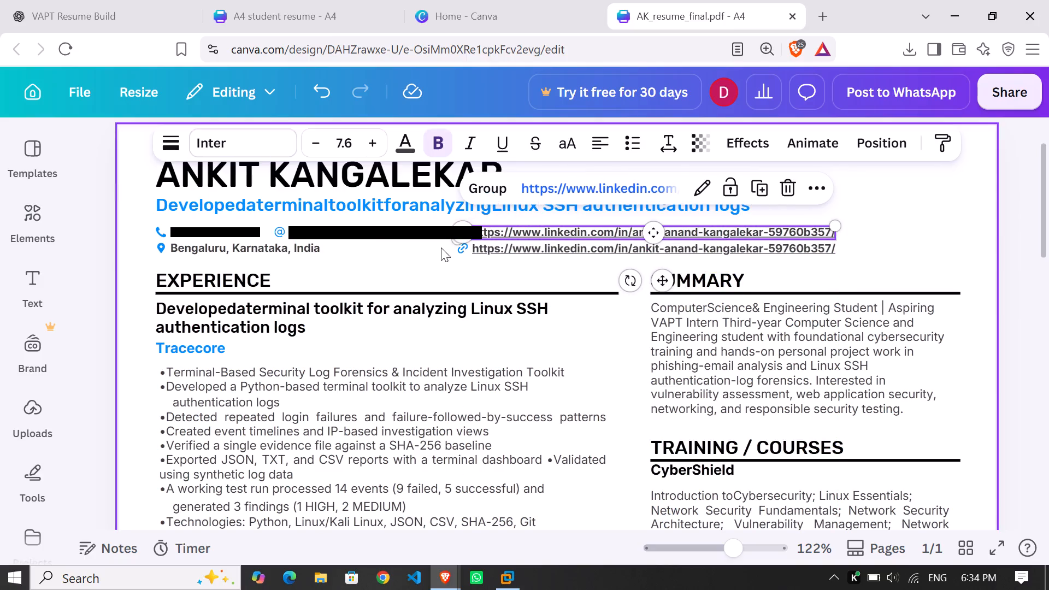
Insert the label "LinkedIn: " before the URL in the upper contact row, removing the stray extra letter in front of it.
left_click(486, 232)
left_click(484, 232)
left_click(484, 232)
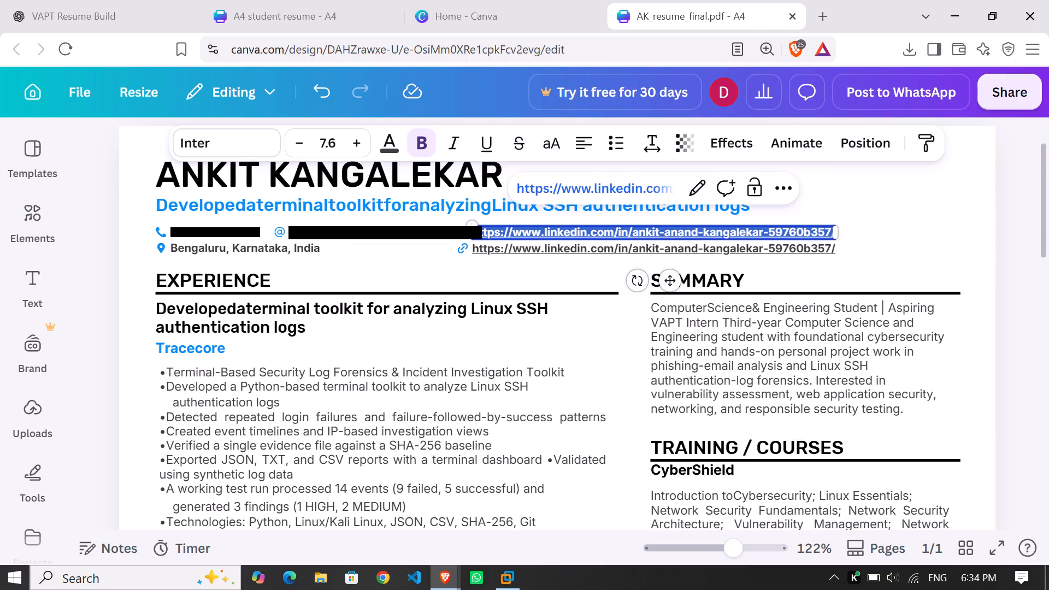
left_click(477, 229)
left_click(487, 229)
key("Left")
key("Left")
key("Left")
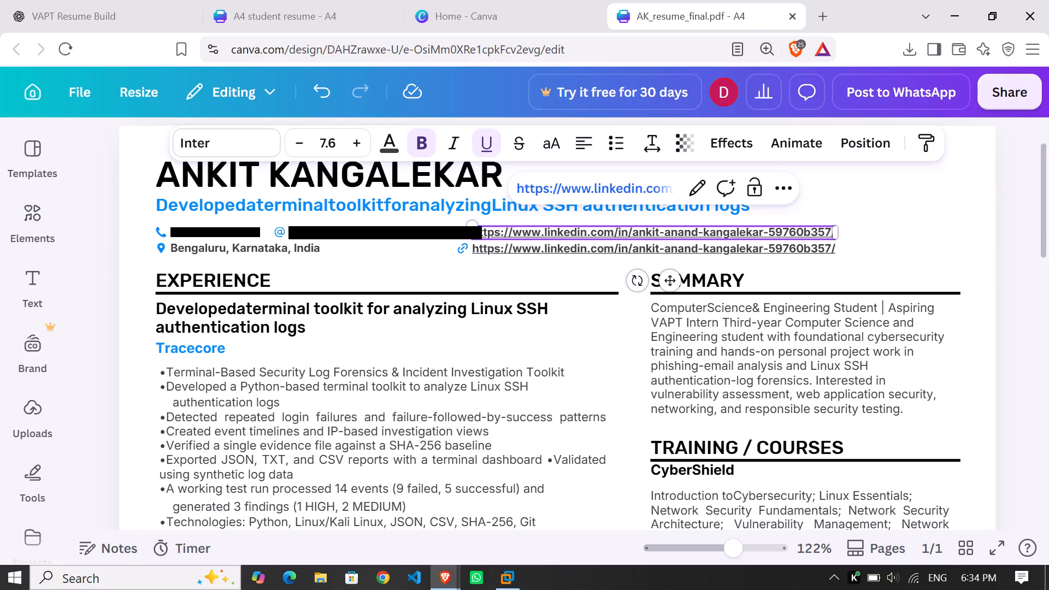
type("linked")
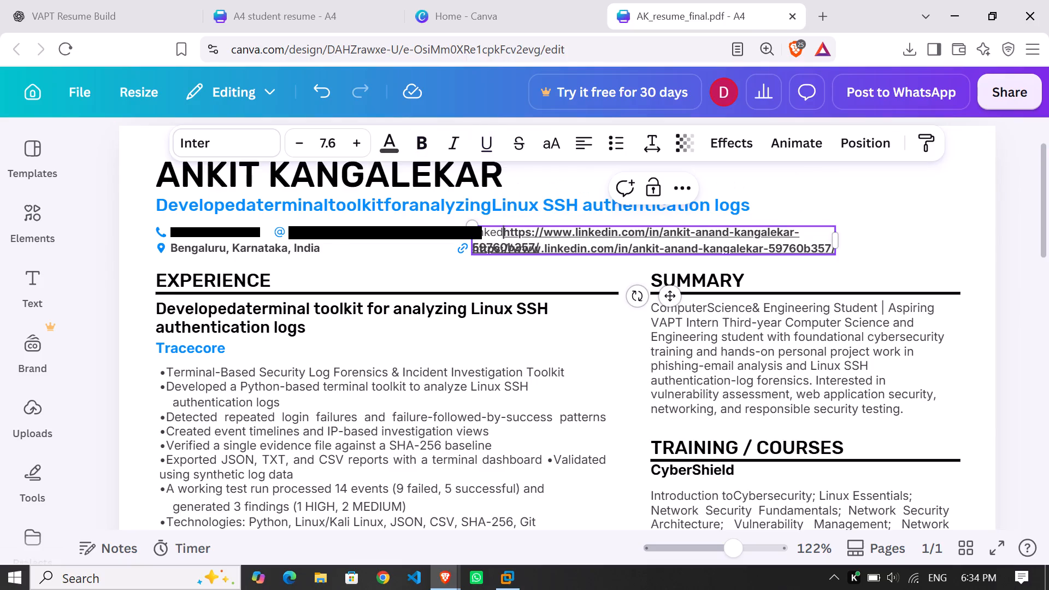
key("BackSpace")
key("BackSpace")
key("BackSpace")
key("BackSpace")
key("BackSpace")
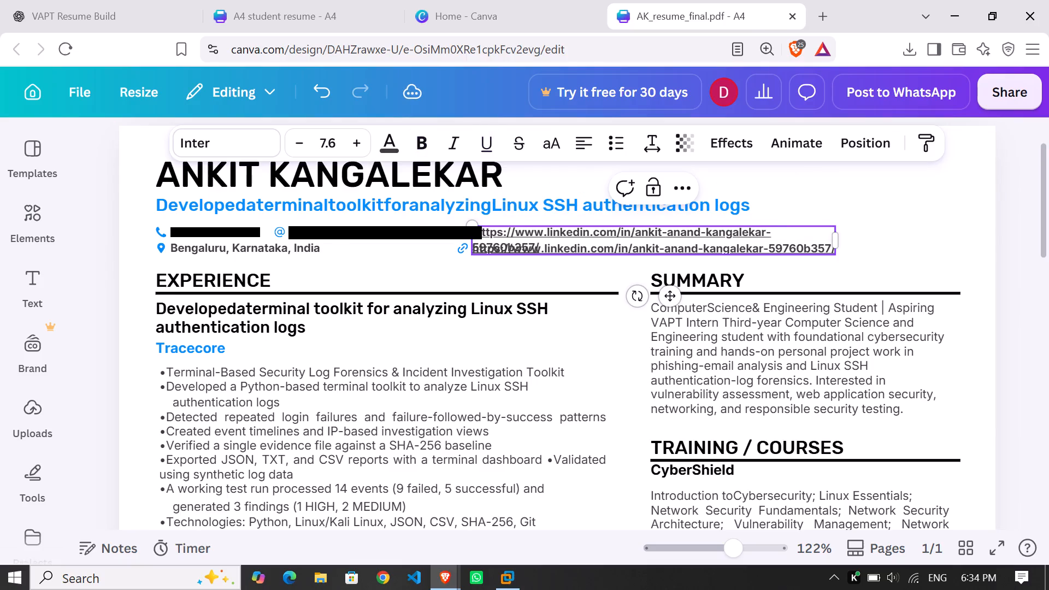
type("Linke")
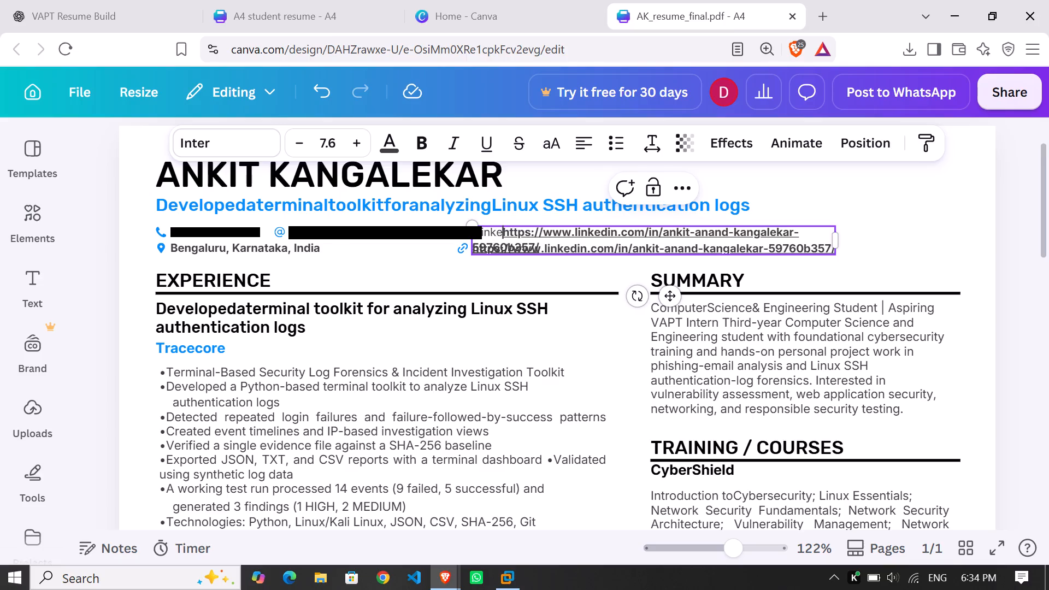
key("d")
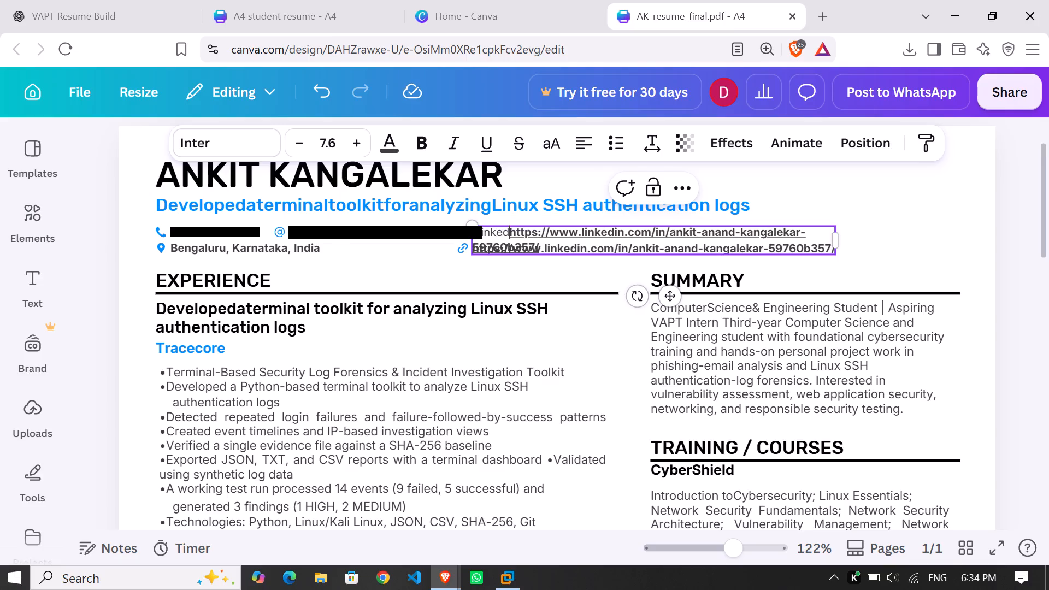
type("In")
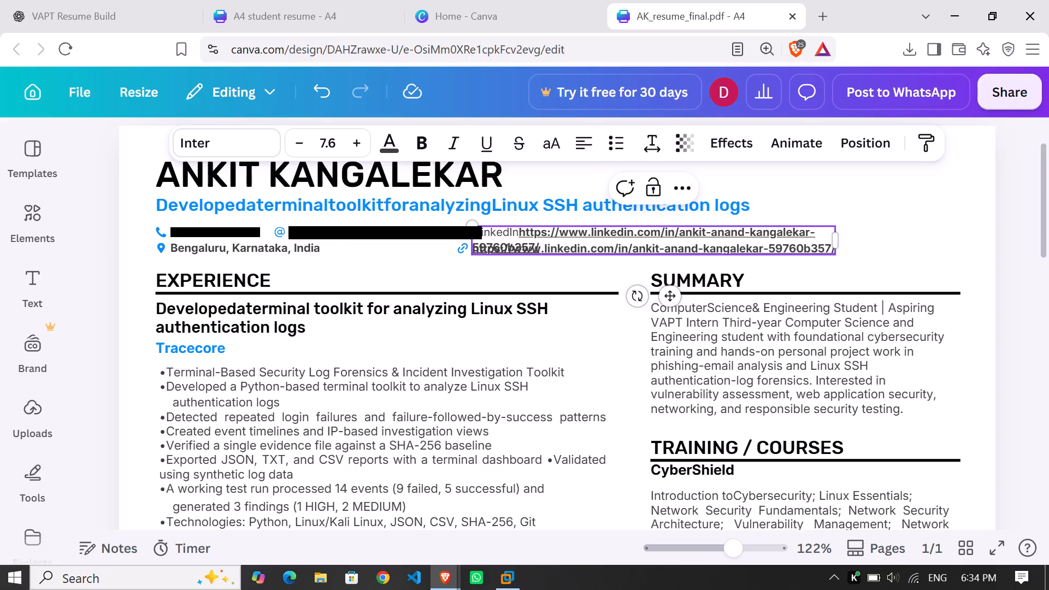
type(":")
key("space")
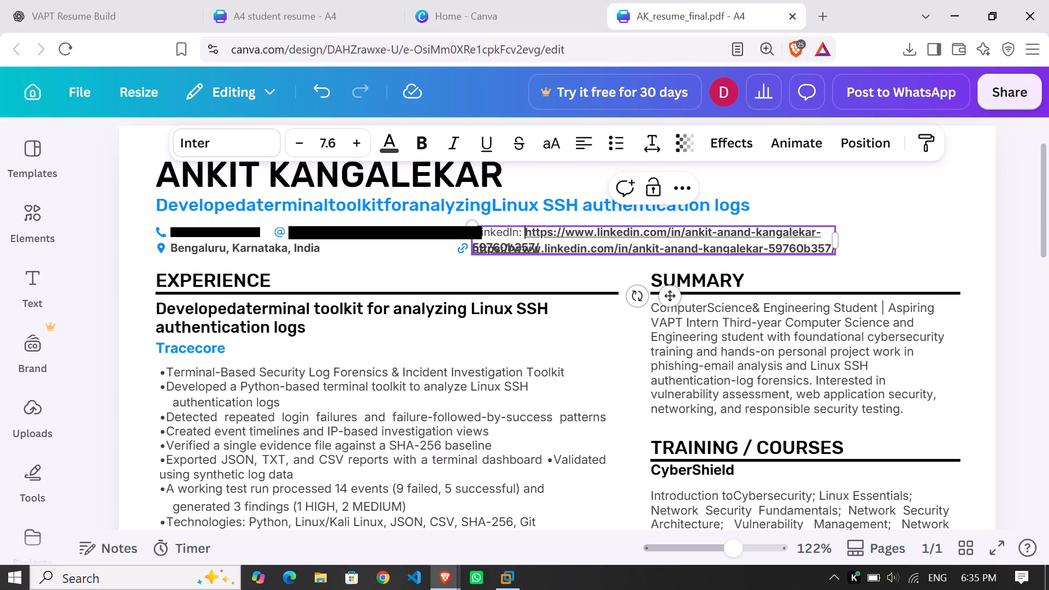
left_click(484, 231)
key("Left")
key("Left")
key("BackSpace")
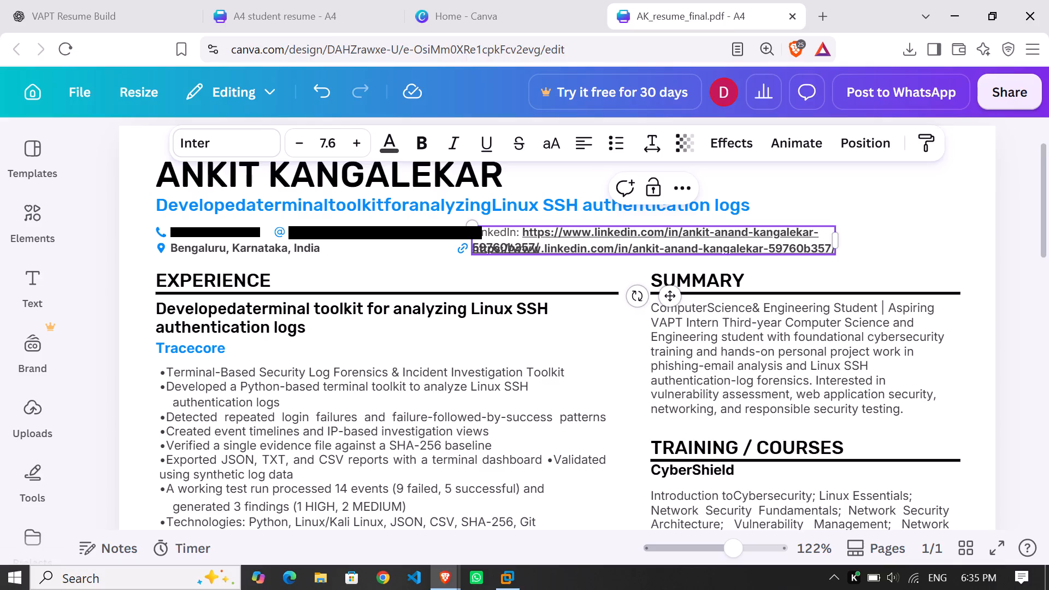
Bold the "LinkedIn" label in the upper contact row and widen its text box so the URL fits on one line.
left_click(386, 261)
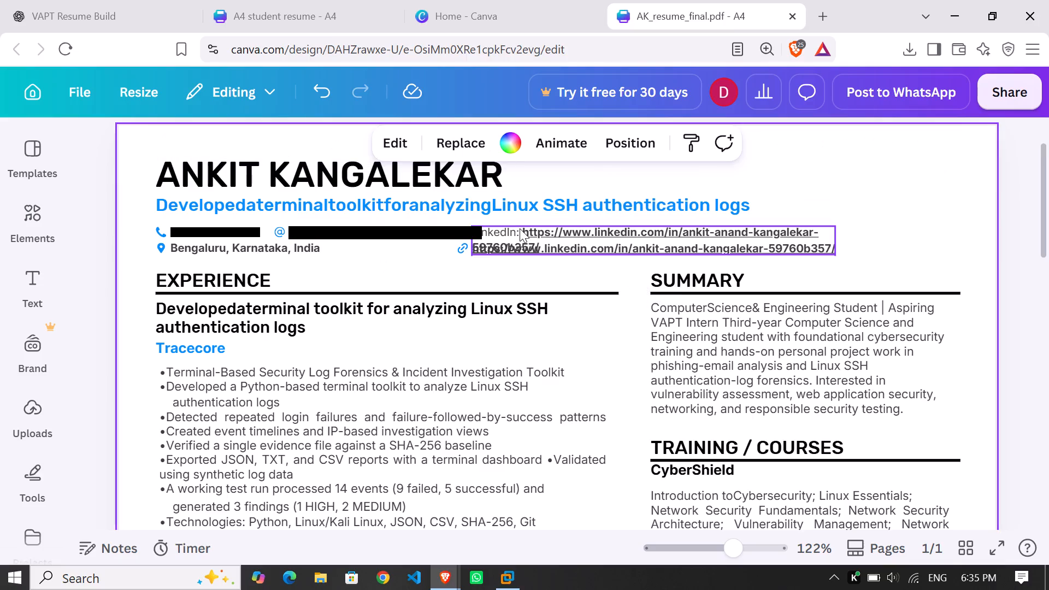
left_click(514, 234)
left_click(514, 232)
left_click_drag(515, 232, 463, 229)
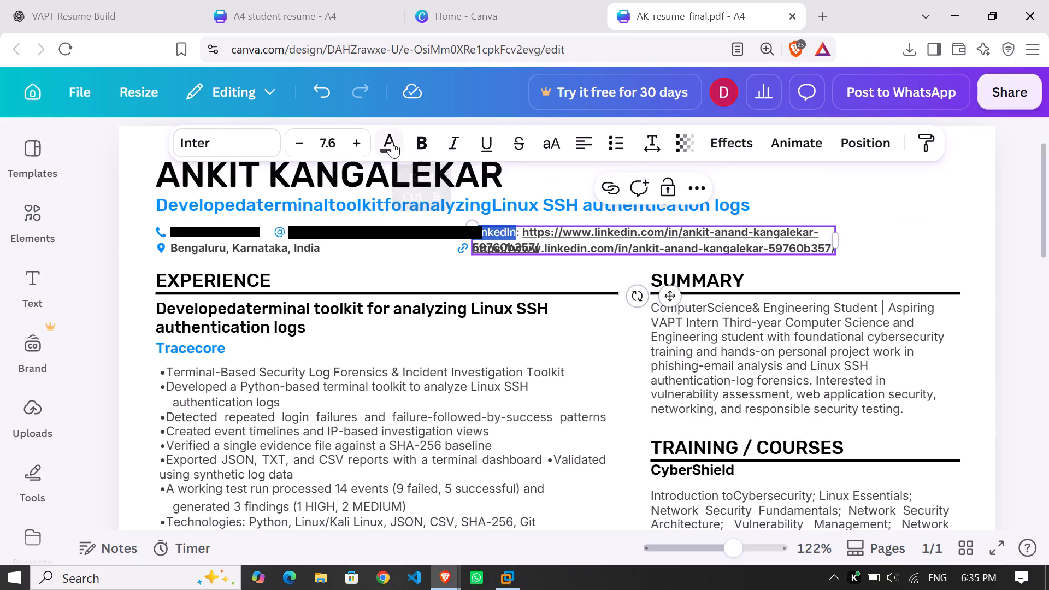
left_click(425, 140)
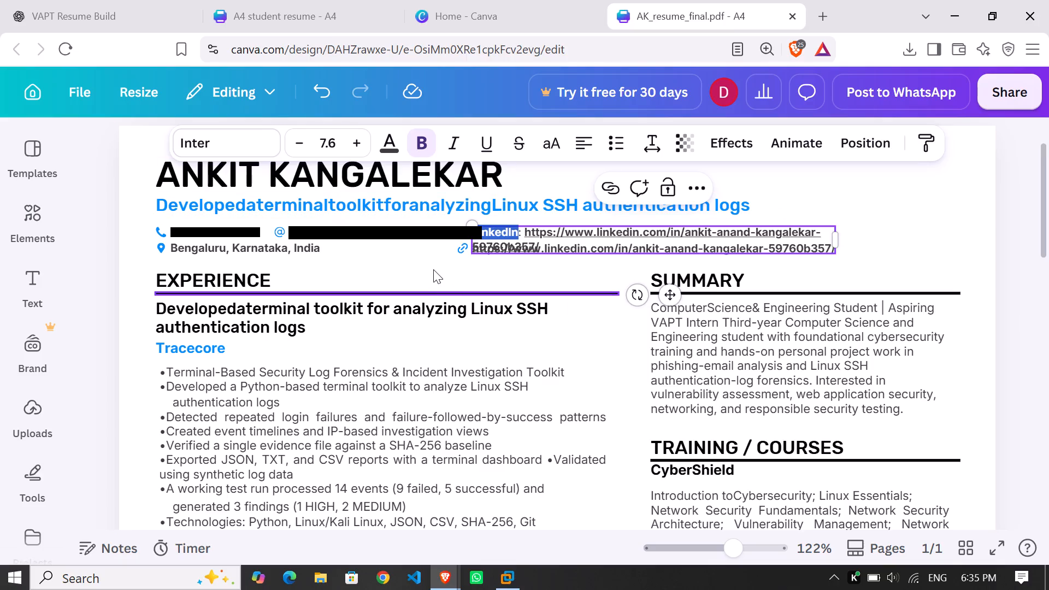
left_click(433, 269)
left_click(830, 237)
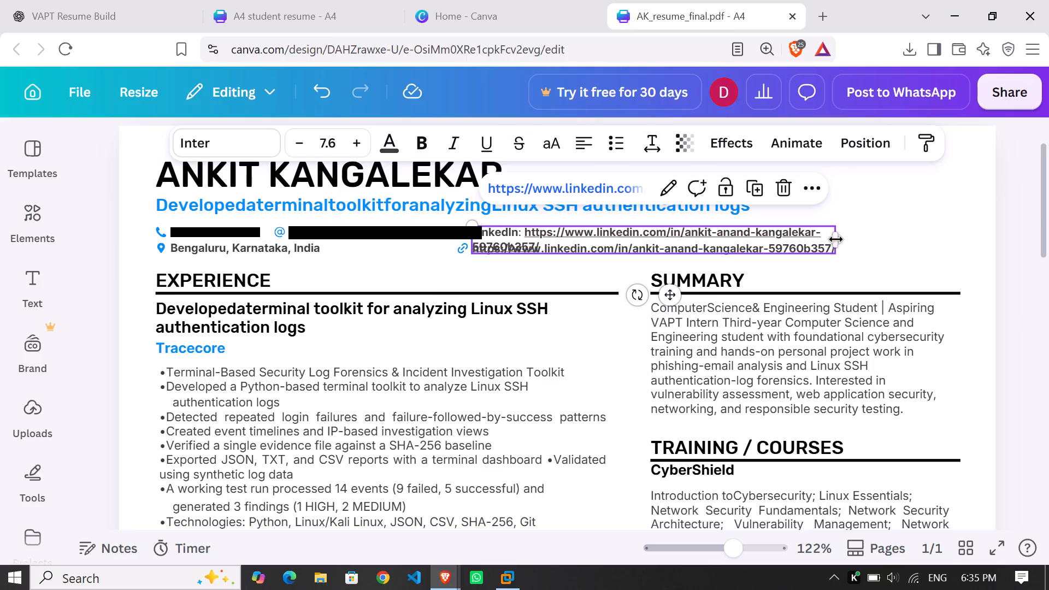
left_click_drag(836, 239, 921, 230)
Ungroup the duplicated link icon and LinkedIn URL in the lower contact row.
left_click(542, 246)
left_click(467, 251)
left_click(470, 250)
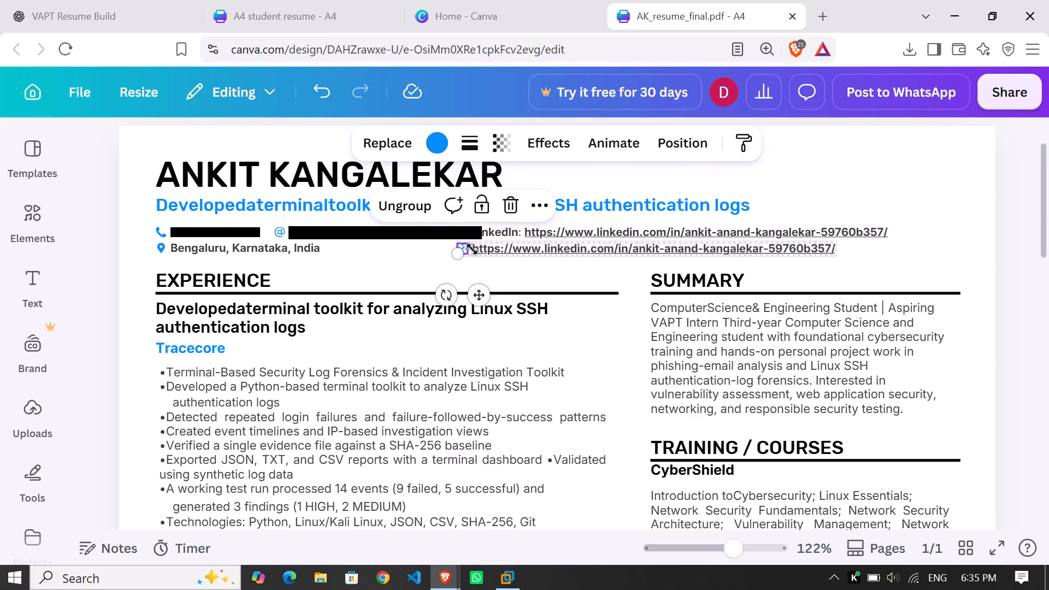
left_click(430, 211)
left_click(427, 268)
Insert the label "GitHub: " before the URL in the lower contact row.
left_click(492, 233)
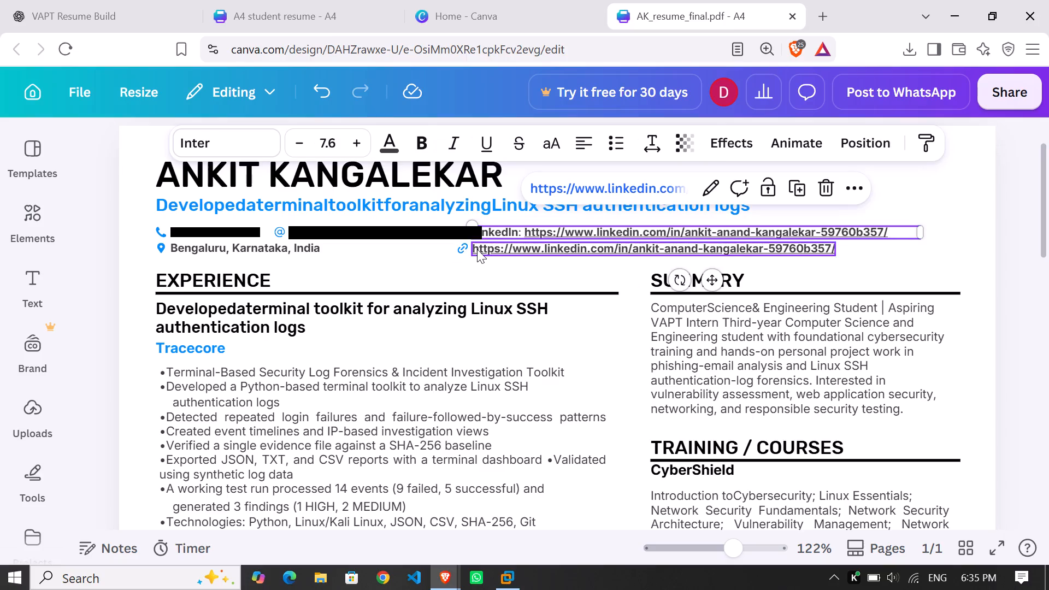
double_click(477, 249)
left_click(477, 249)
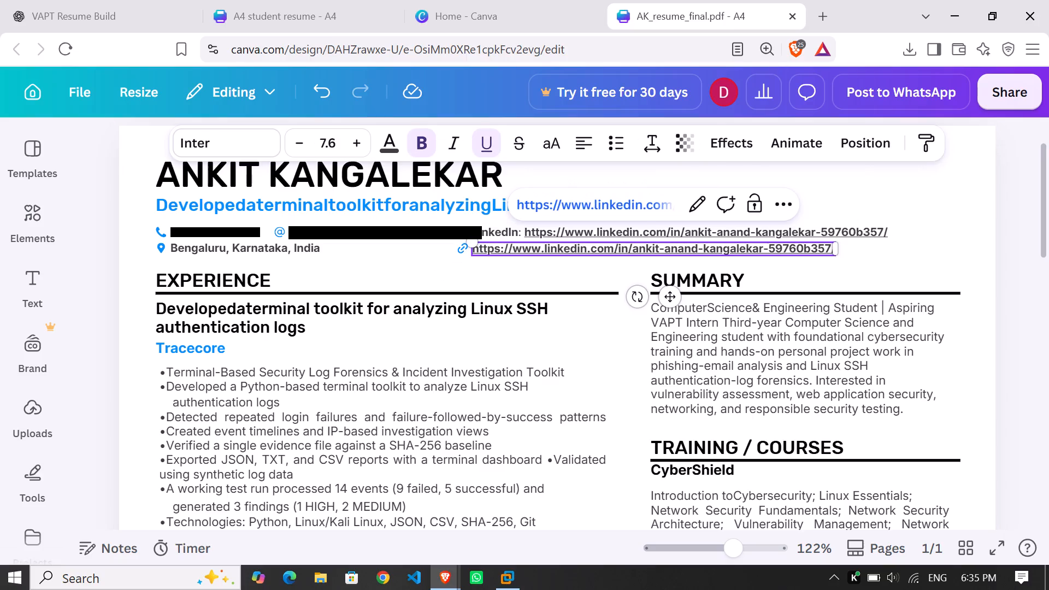
key("Left")
type("Gi")
type("tHub")
key("space")
key("BackSpace")
type(":")
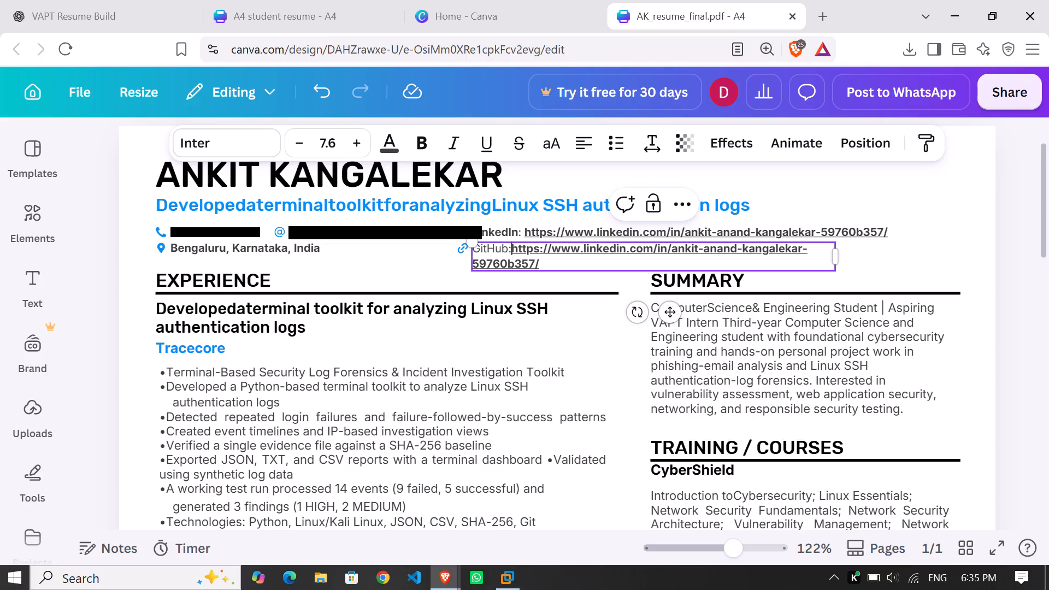
key("space")
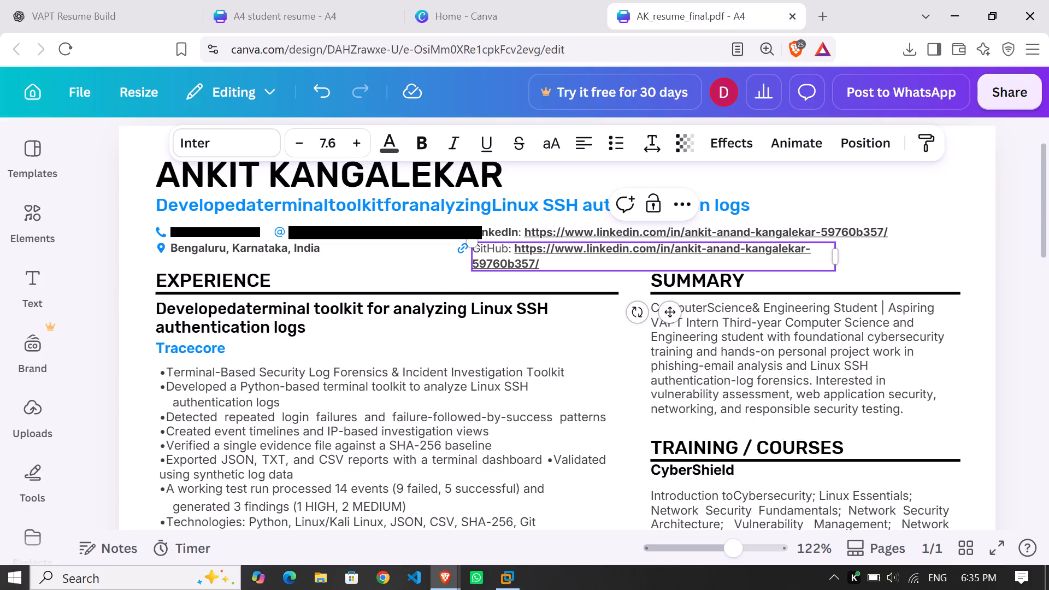
Bold the "GitHub:" label and widen its text box so the lower contact row fits on one line.
left_click_drag(511, 249, 502, 250)
left_click_drag(502, 250, 473, 251)
left_click(420, 147)
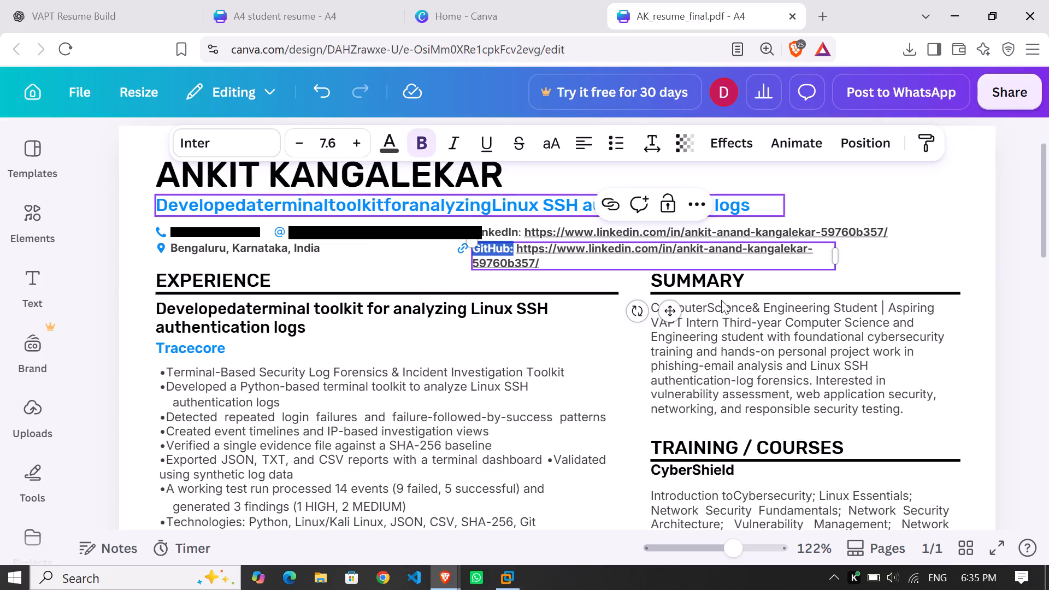
left_click_drag(838, 261, 906, 258)
left_click(918, 265)
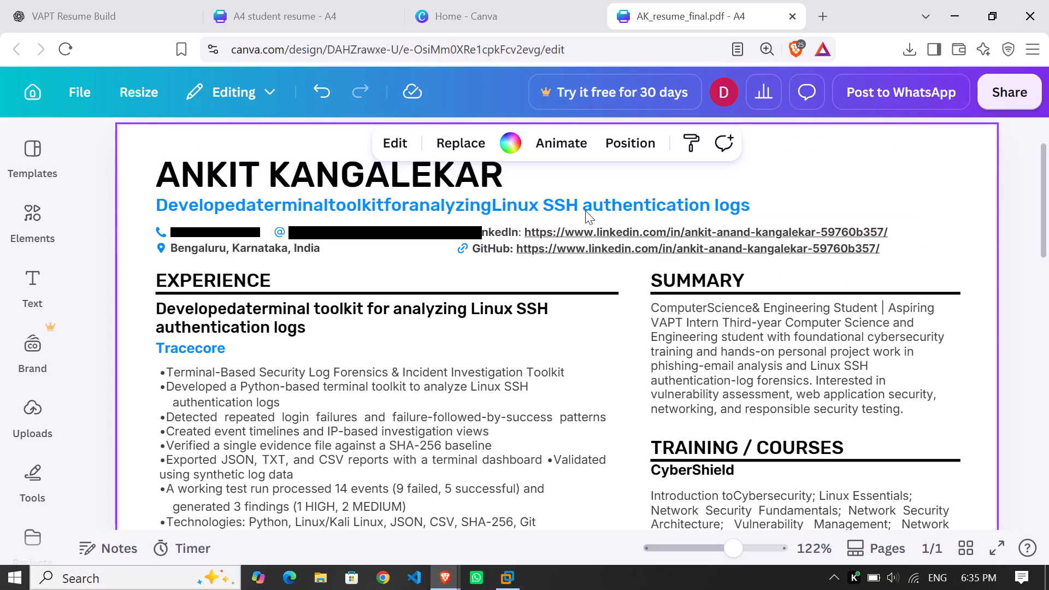
Copy the profile URL from the GitHub profile page and return to the resume design.
key("alt+Tab")
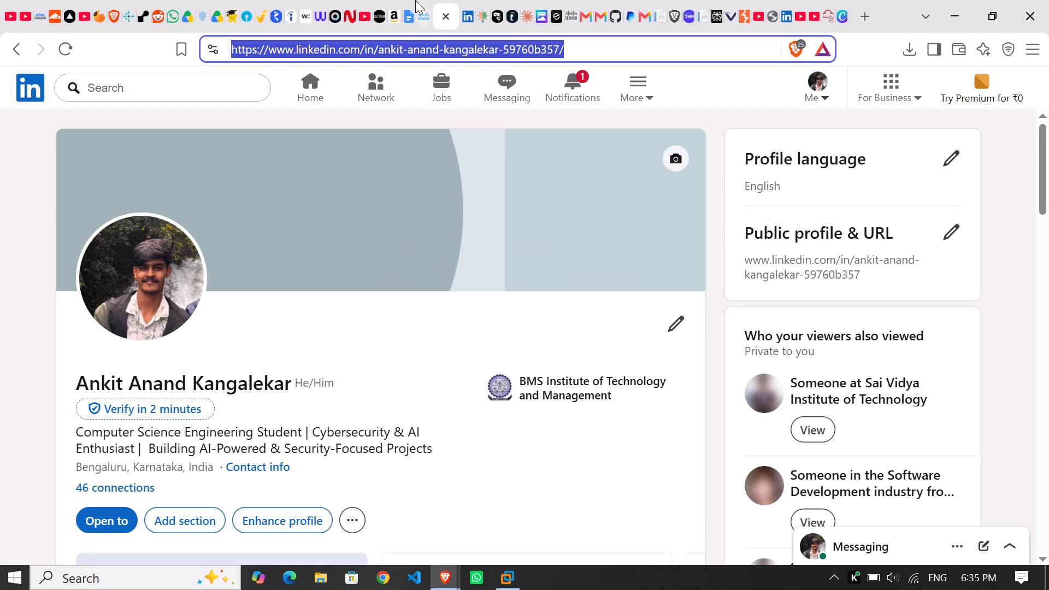
left_click(611, 8)
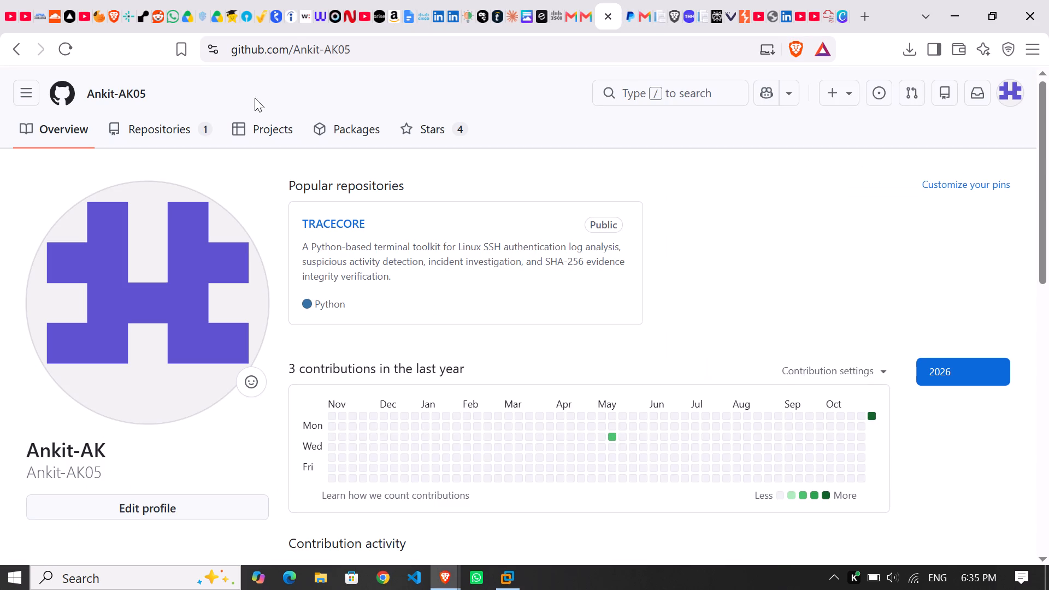
left_click(351, 48)
key("ctrl+a")
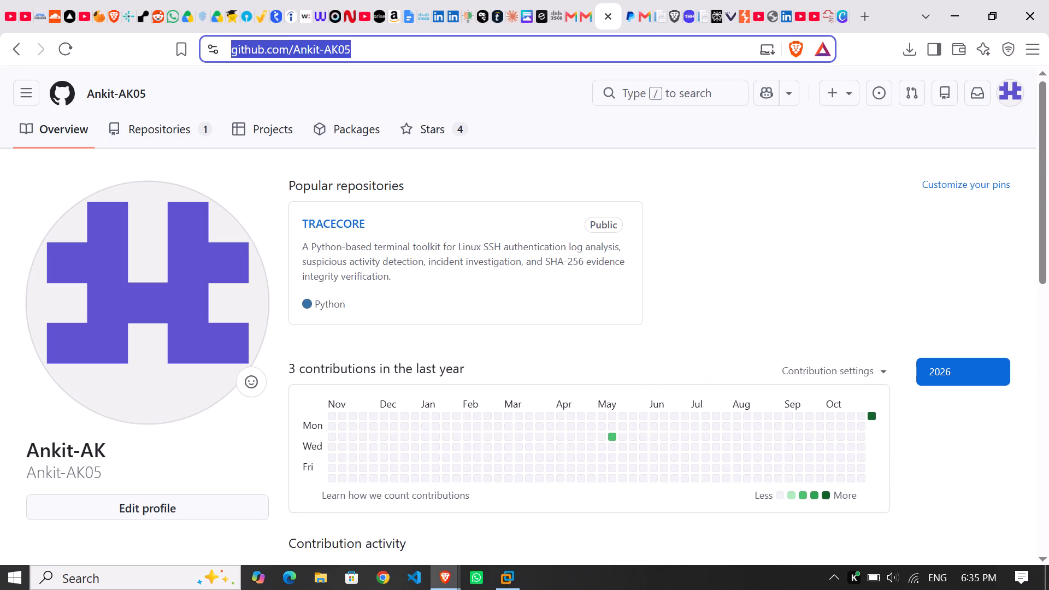
key("ctrl+c")
key("alt+Tab")
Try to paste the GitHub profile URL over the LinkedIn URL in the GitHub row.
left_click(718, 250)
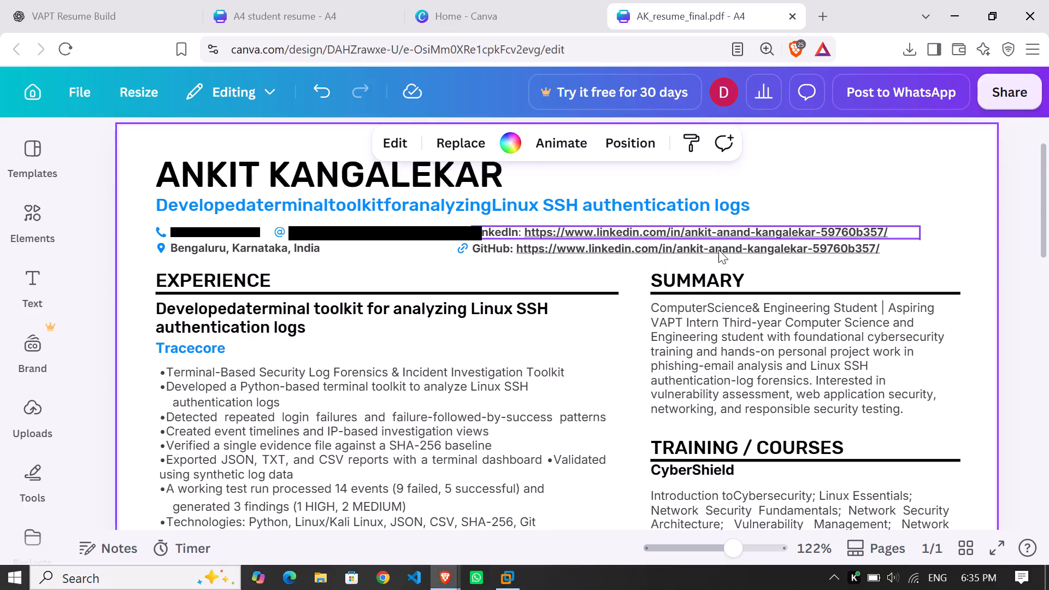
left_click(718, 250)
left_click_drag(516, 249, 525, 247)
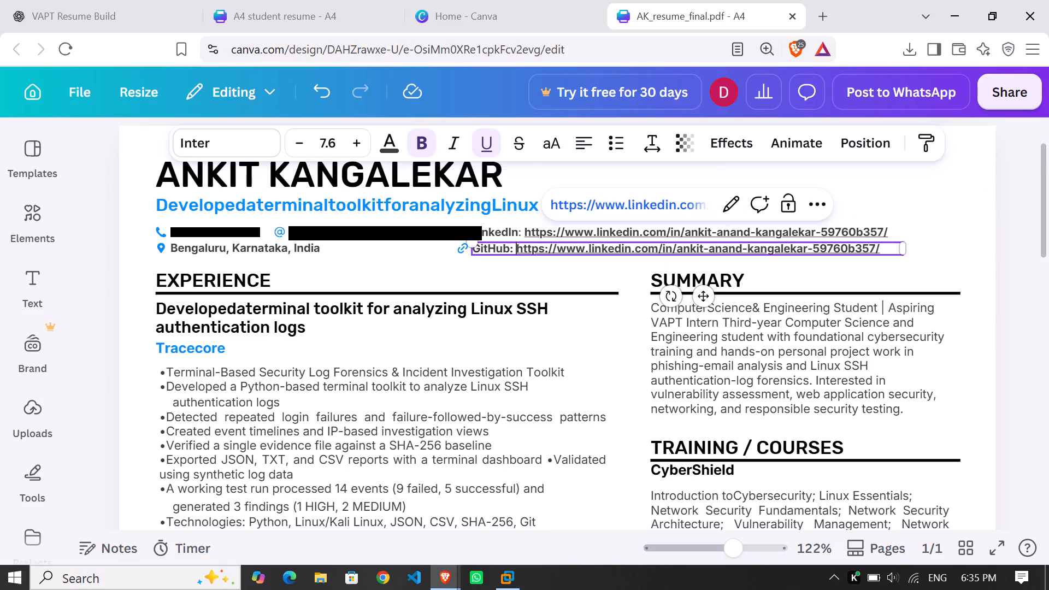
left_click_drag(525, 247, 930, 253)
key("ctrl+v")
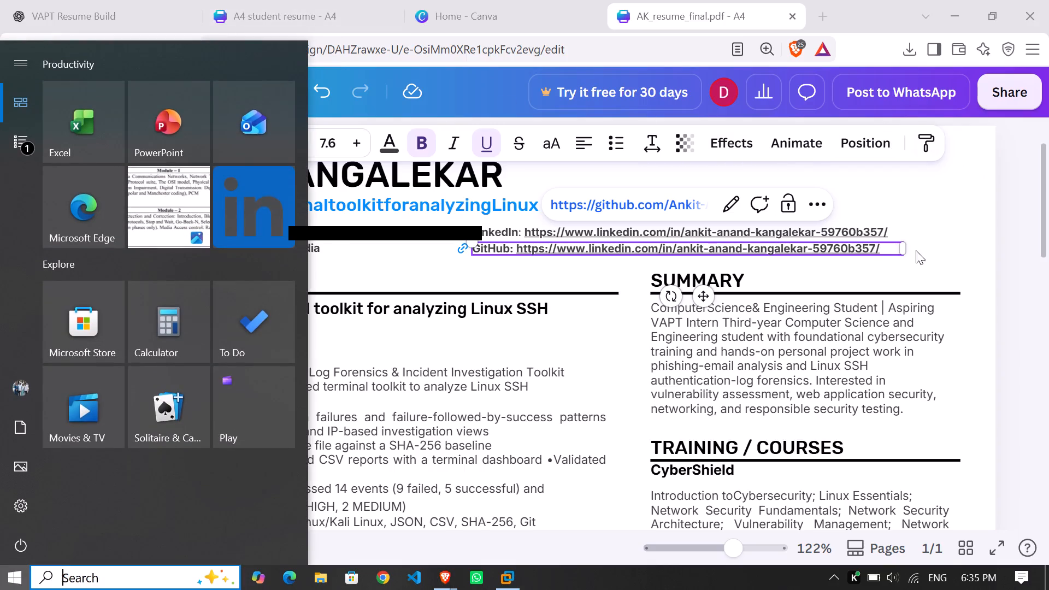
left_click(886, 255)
Delete the LinkedIn URL after the "GitHub:" label and insert the GitHub profile URL from the clipboard history.
left_click(882, 246)
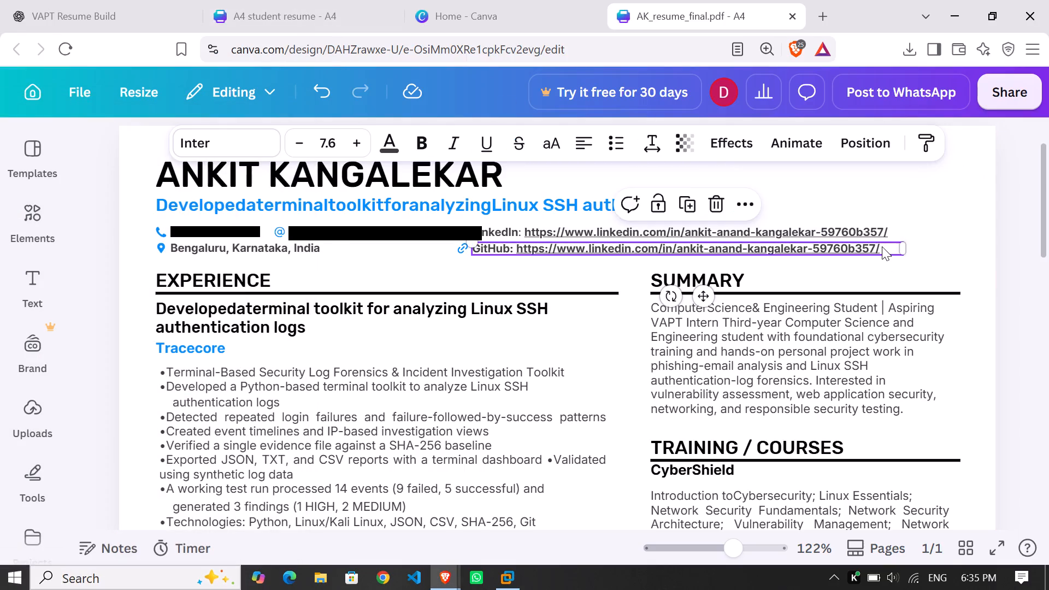
left_click(882, 246)
left_click_drag(882, 246, 511, 246)
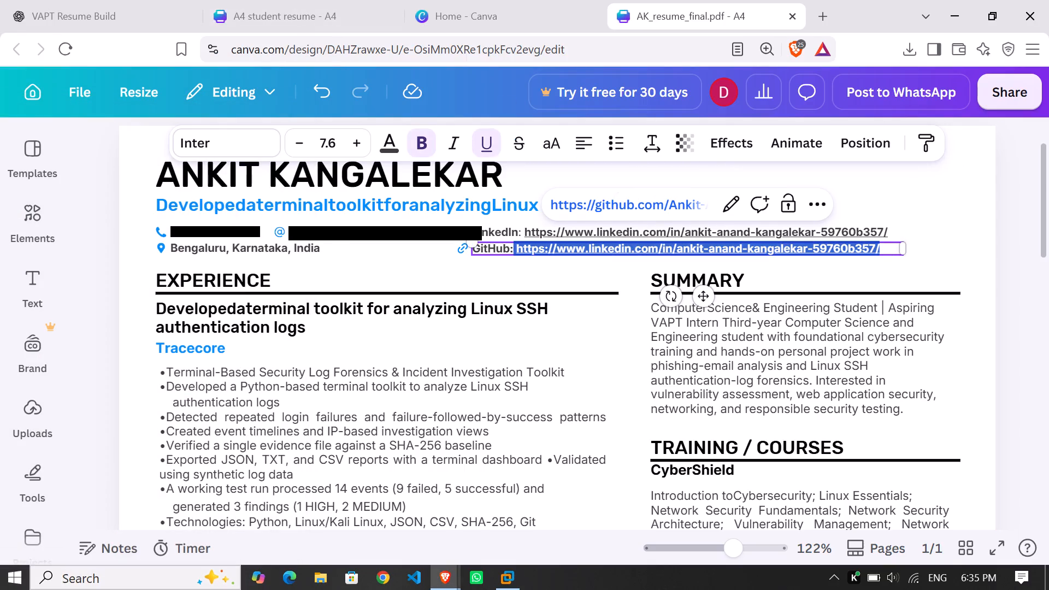
left_click_drag(511, 246, 516, 246)
key("BackSpace")
key("super+v")
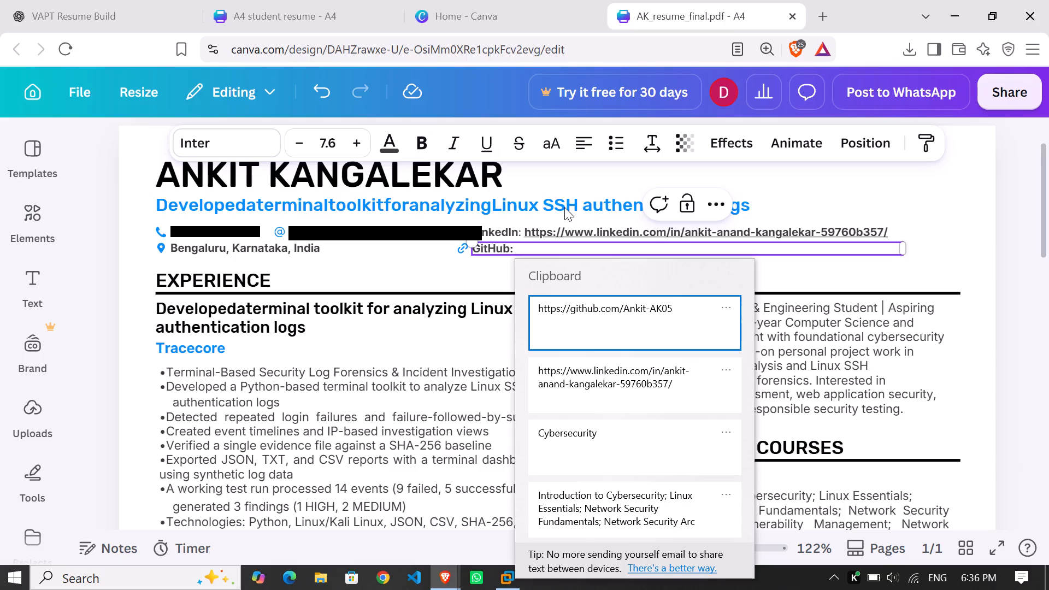
left_click(592, 307)
key("ctrl+v")
left_click(592, 307)
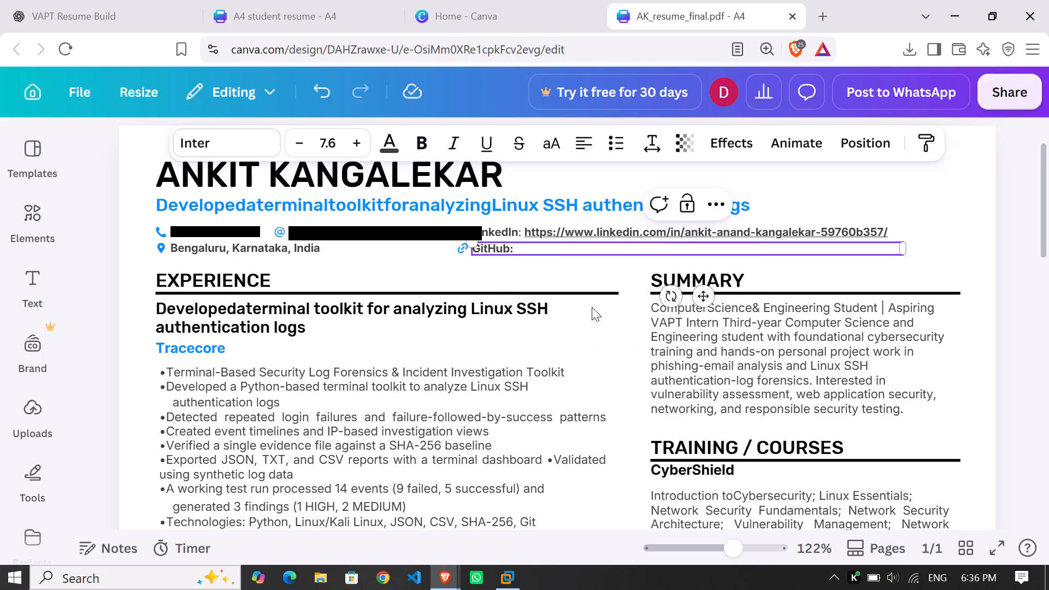
Make the GitHub profile URL in the lower contact row bold and underlined.
left_click_drag(677, 246, 526, 246)
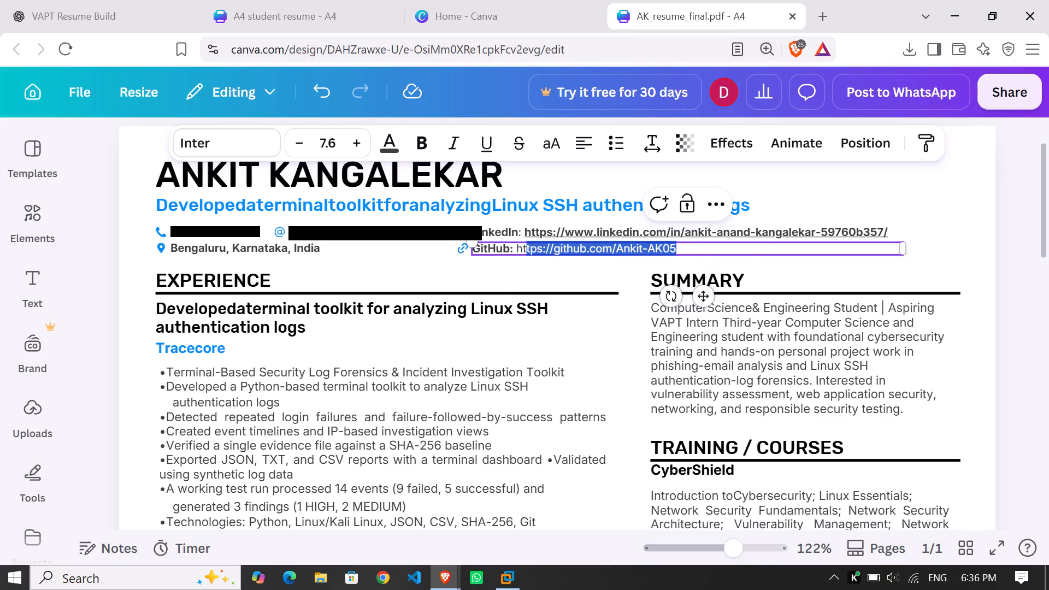
left_click_drag(526, 246, 516, 245)
left_click(420, 146)
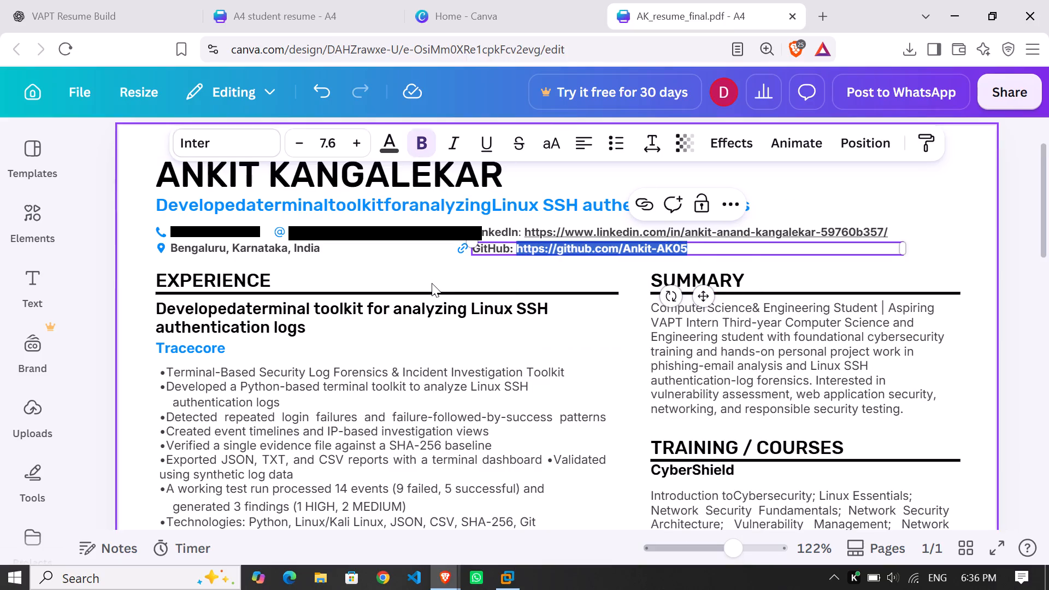
left_click(432, 283)
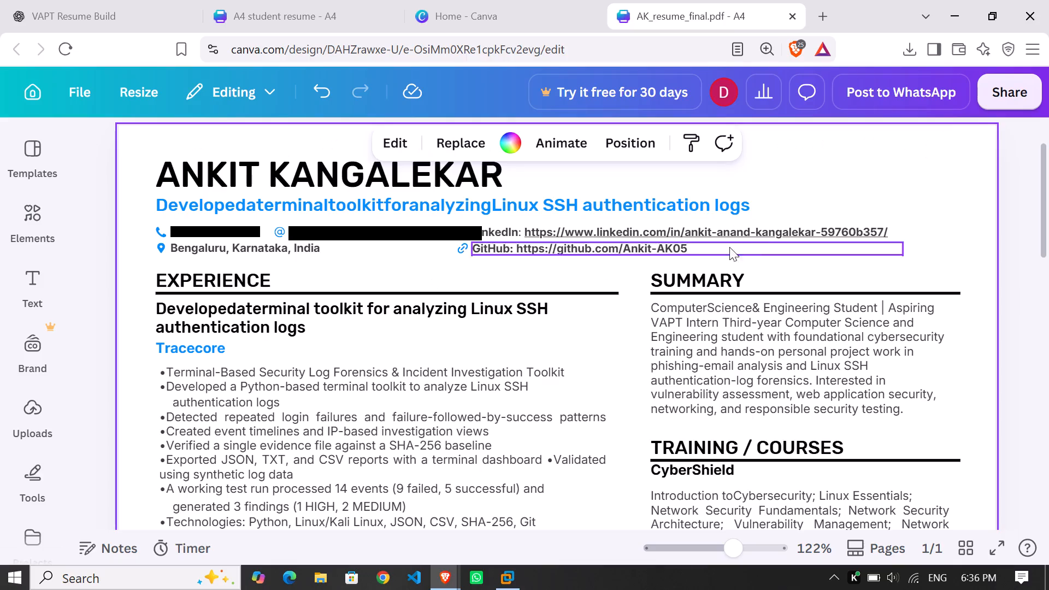
left_click(691, 253)
left_click(691, 249)
left_click_drag(691, 249, 542, 255)
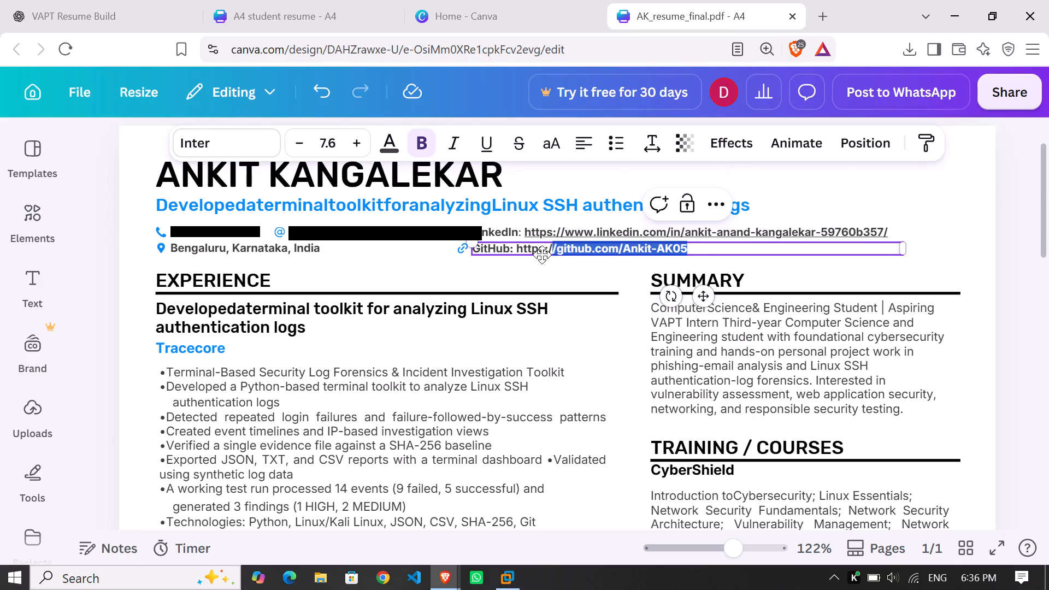
left_click_drag(542, 255, 525, 254)
left_click(481, 147)
left_click(435, 260)
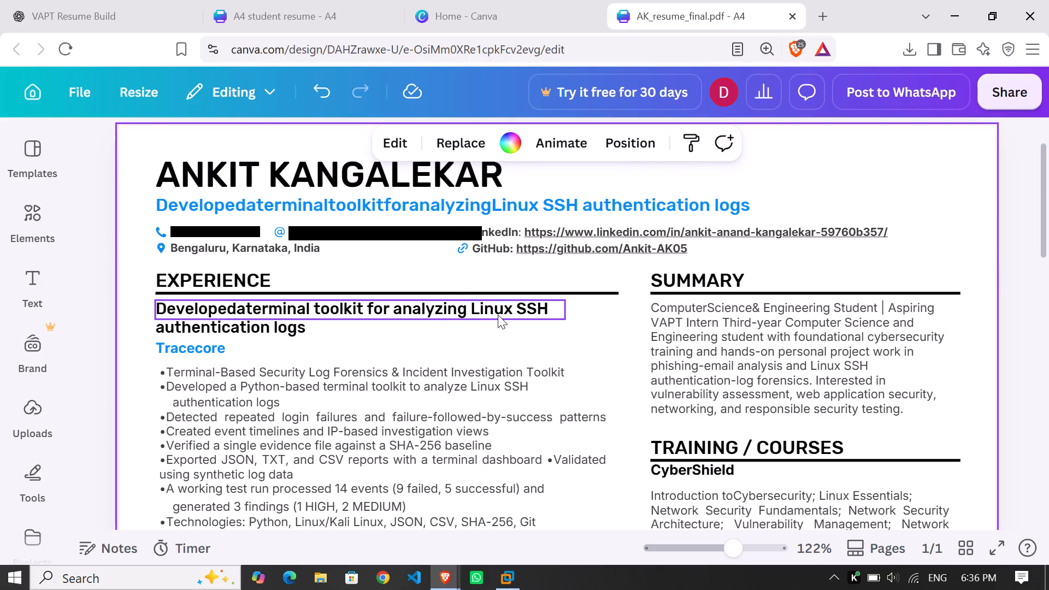
Delete the Tracecore bullet "Verified a single evidence file against a SHA-256 baseline", including its bullet mark and empty line.
scroll(498, 315, "down", 2, "ctrl")
scroll(498, 315, "down", 2)
scroll(498, 315, "up", 1)
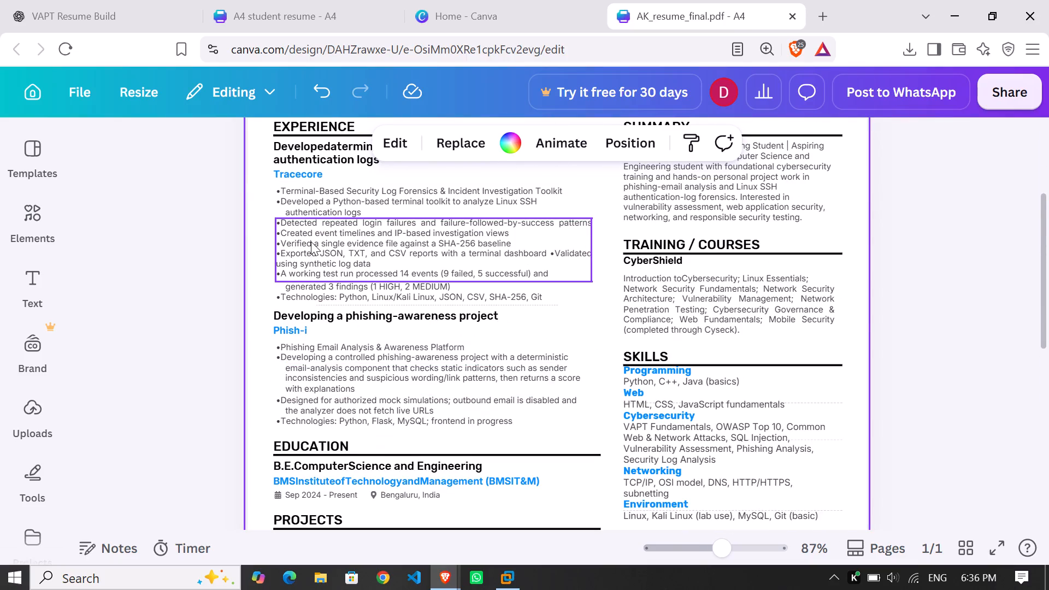
left_click(311, 241)
left_click(320, 240)
left_click(517, 241)
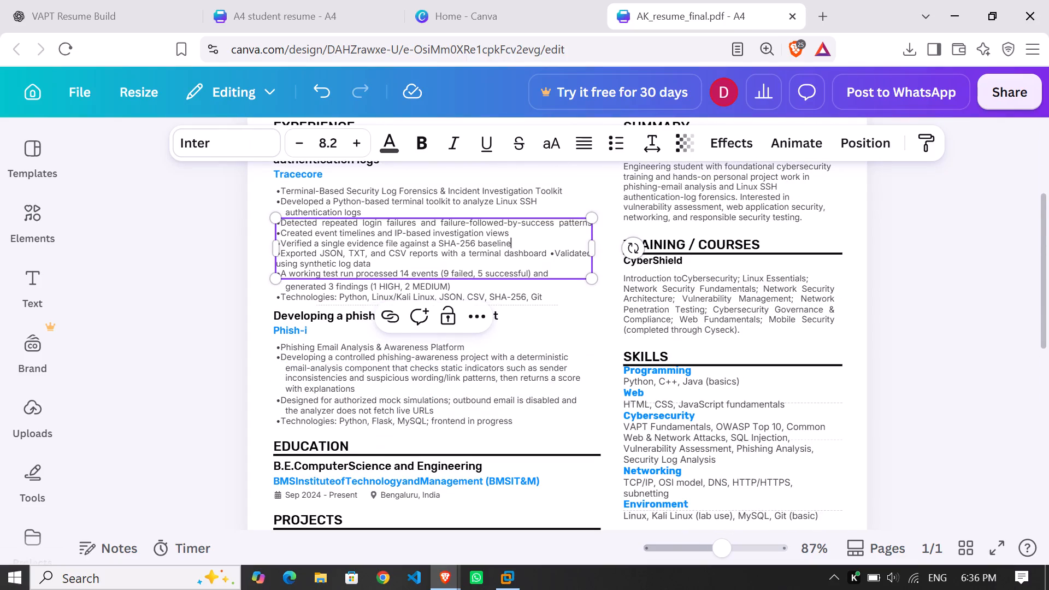
left_click_drag(517, 241, 281, 239)
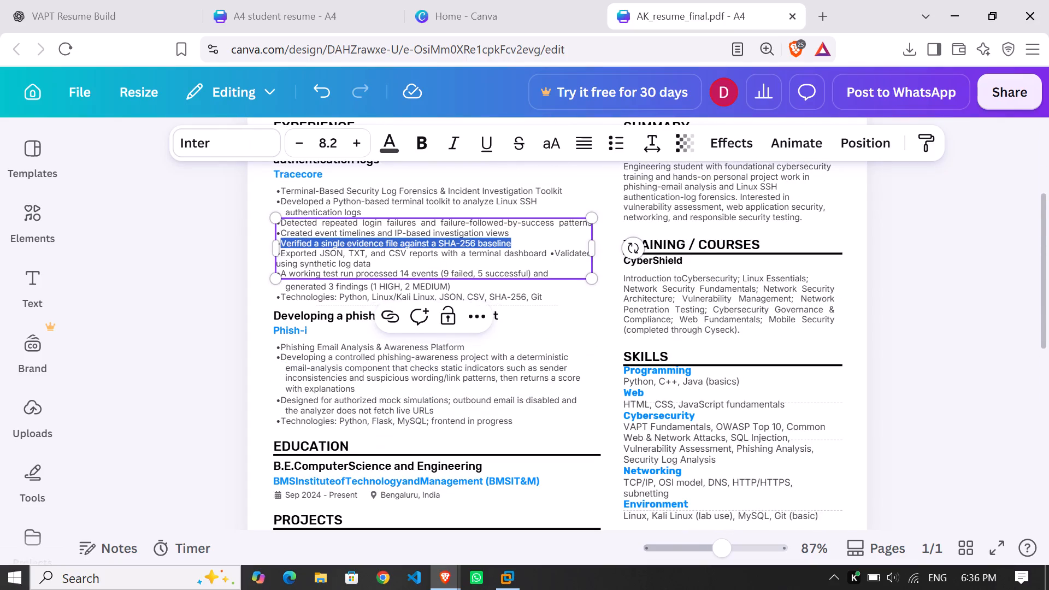
key("BackSpace")
key("BackSpace")
key("BackSpace")
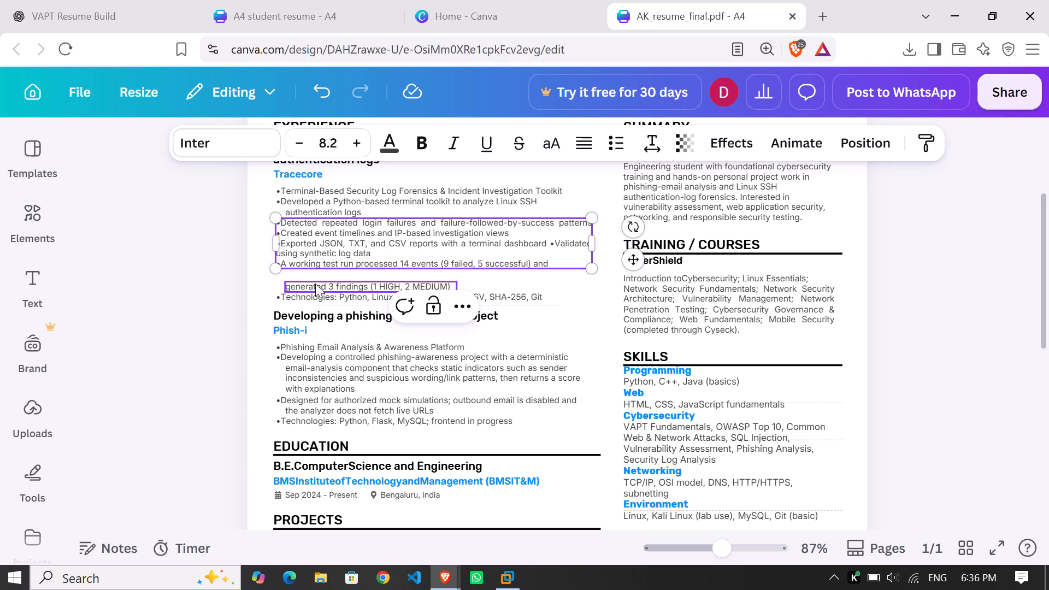
left_click(252, 265)
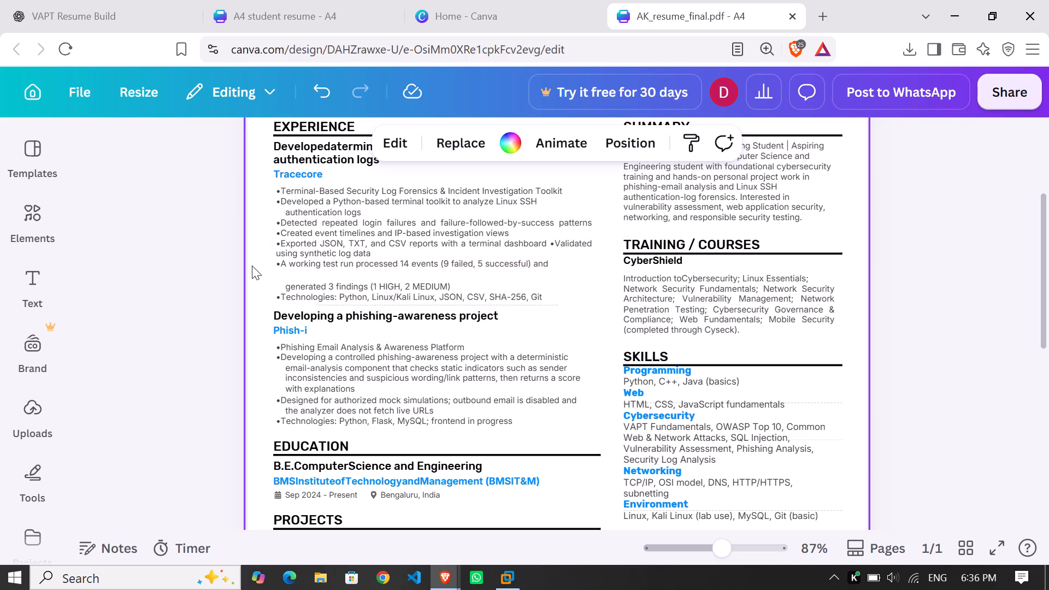
Move the line "generated 3 findings (1 HIGH, 2 MEDIUM)" up directly beneath the "A working test run" bullet.
left_click_drag(300, 286, 300, 278)
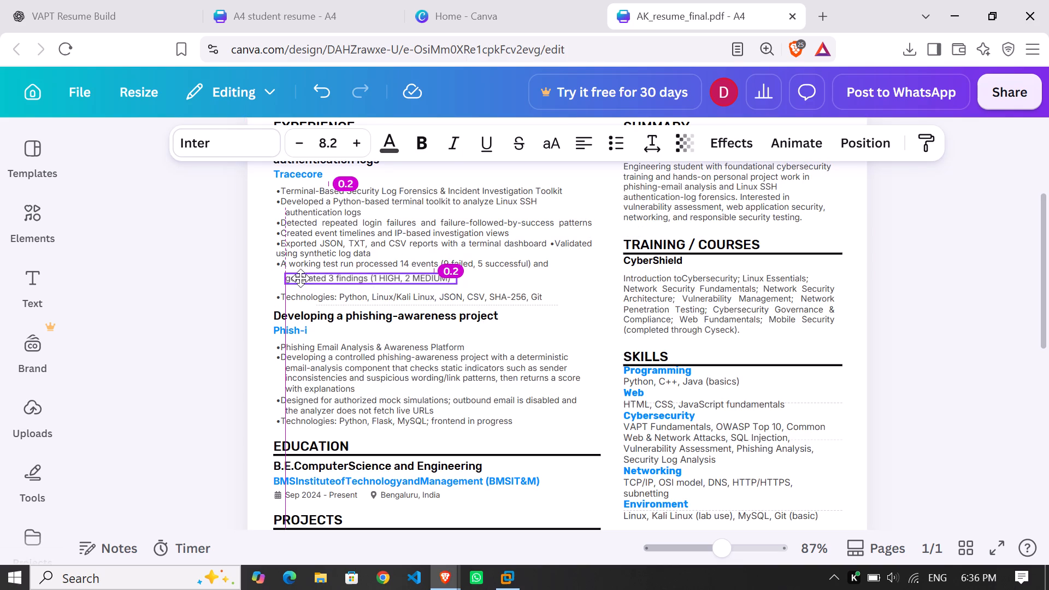
left_click_drag(300, 278, 298, 275)
left_click(256, 294)
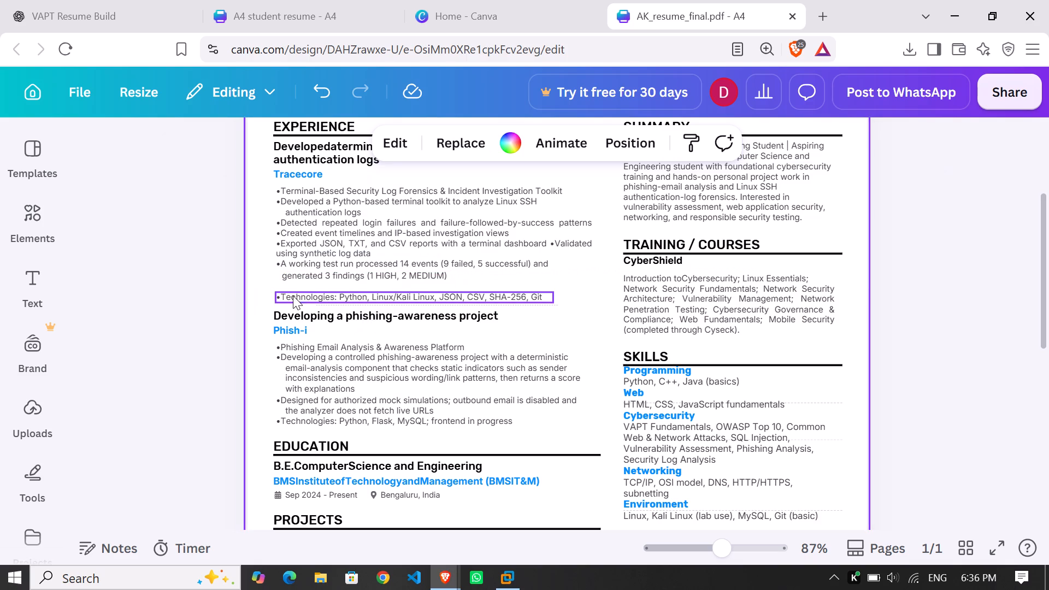
left_click(214, 278)
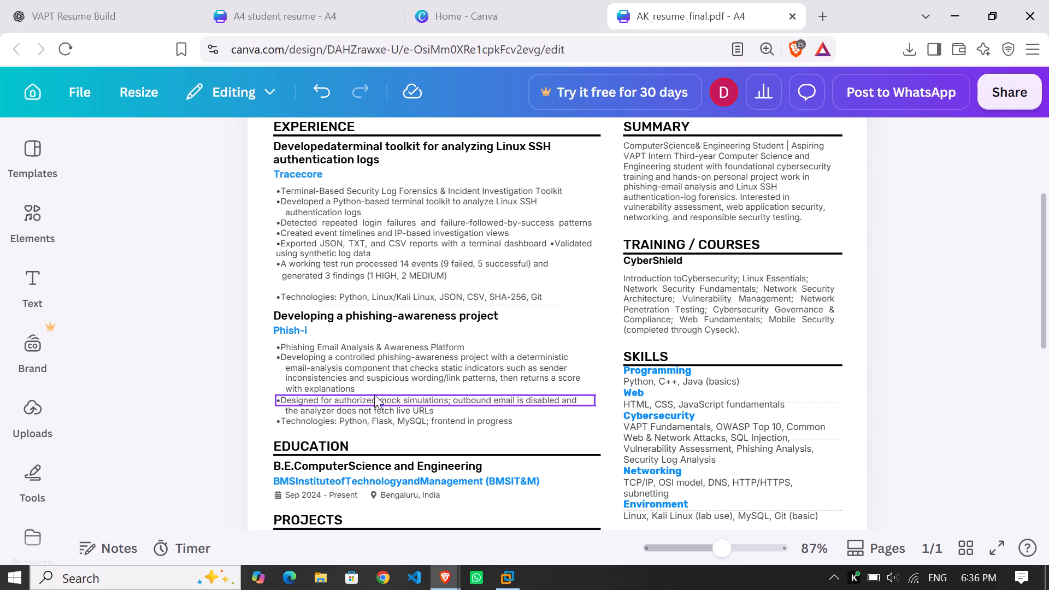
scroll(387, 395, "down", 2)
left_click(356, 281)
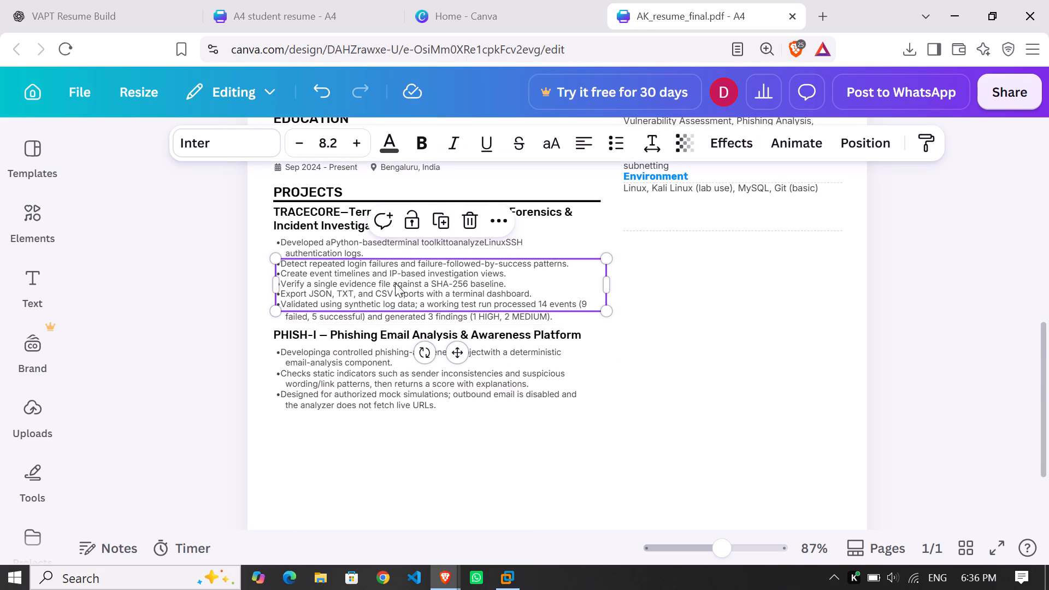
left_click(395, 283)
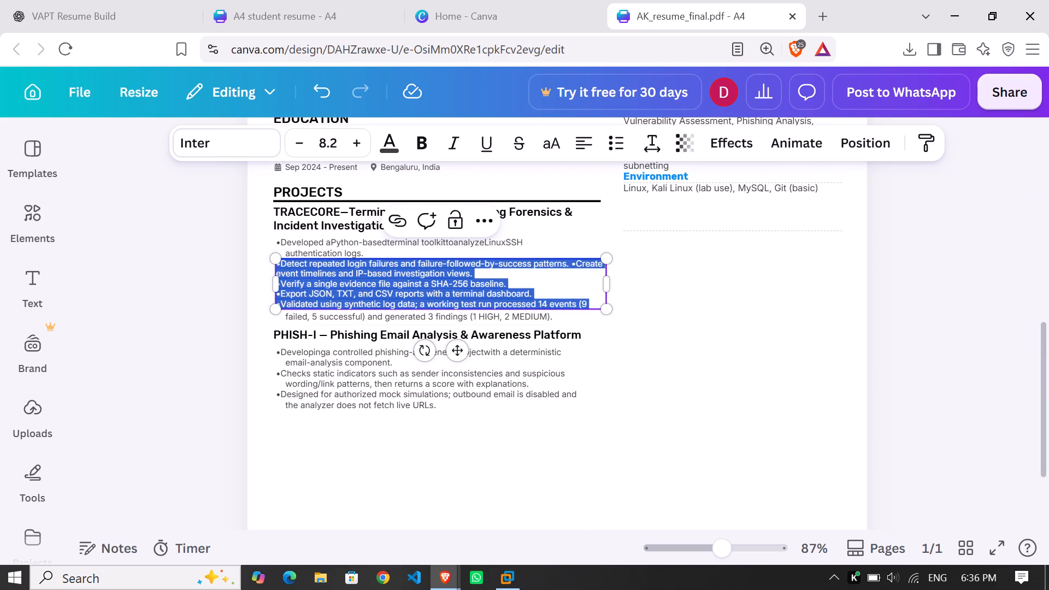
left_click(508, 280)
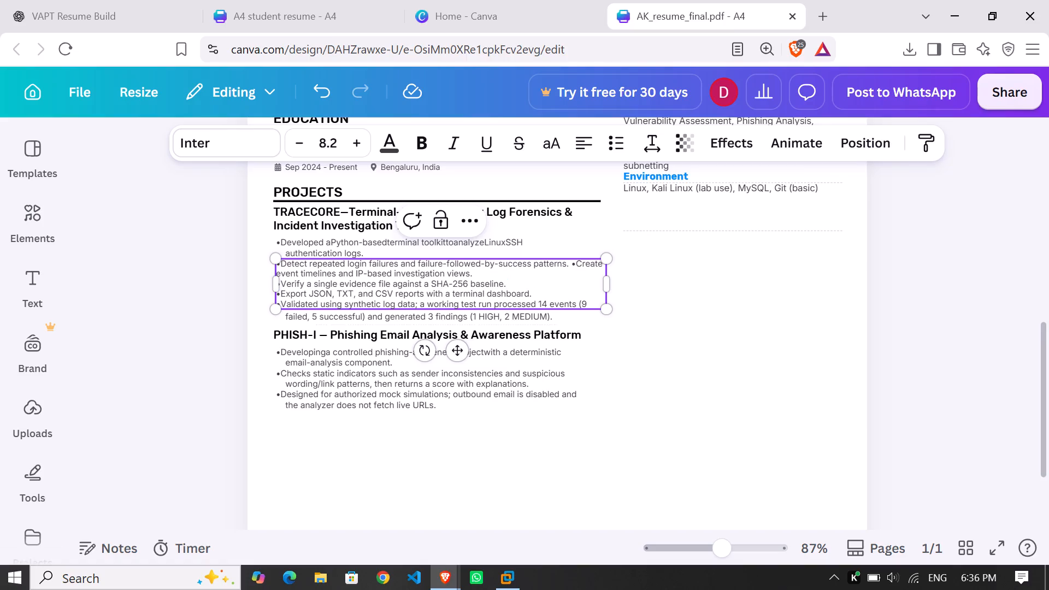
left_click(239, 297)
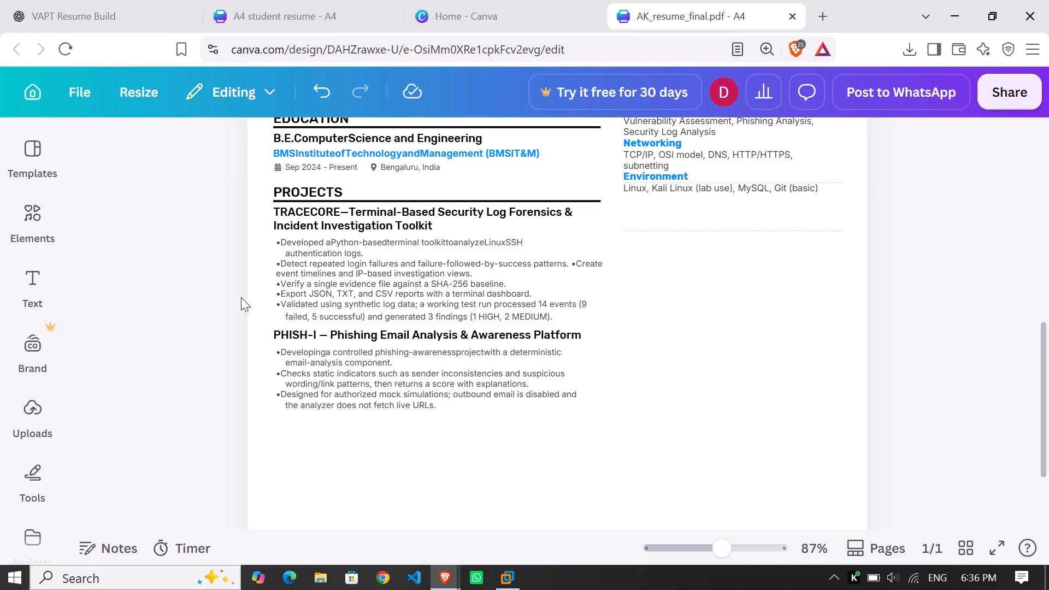
Undo the recent edits to the Tracecore experience bullets until the deleted SHA-256 verification bullet is restored.
key("ctrl+z")
scroll(260, 306, "up", 3)
scroll(213, 303, "up", 2)
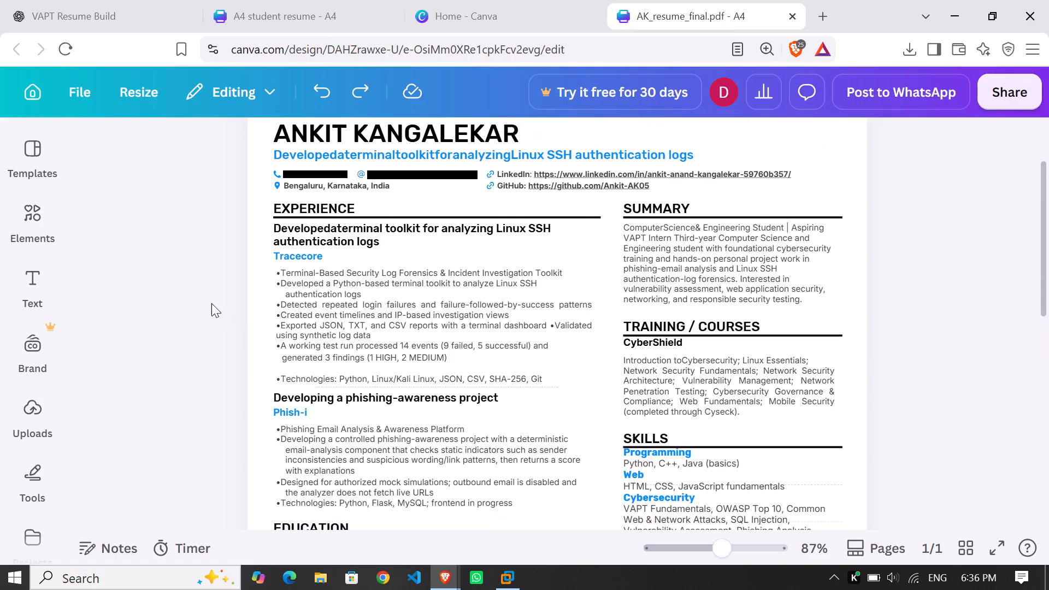
key("ctrl+z")
key("ctrl+z")
key("ctrl+z")
key("ctrl+z")
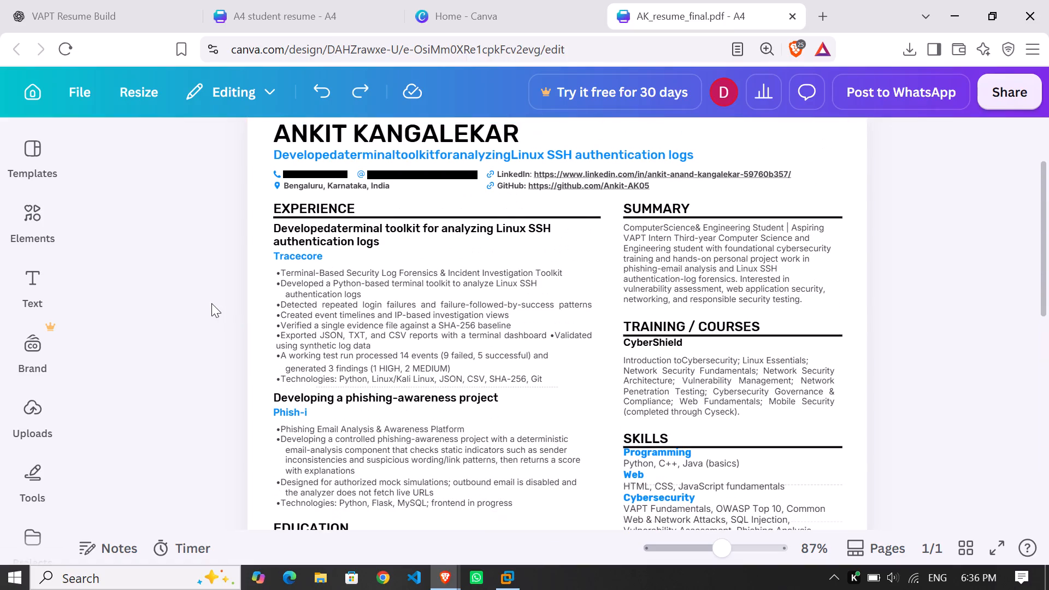
Delete the word "single" from the Tracecore experience bullet, making it "Verified a evidence file against a SHA-256 baseline".
left_click(344, 325)
left_click(344, 325)
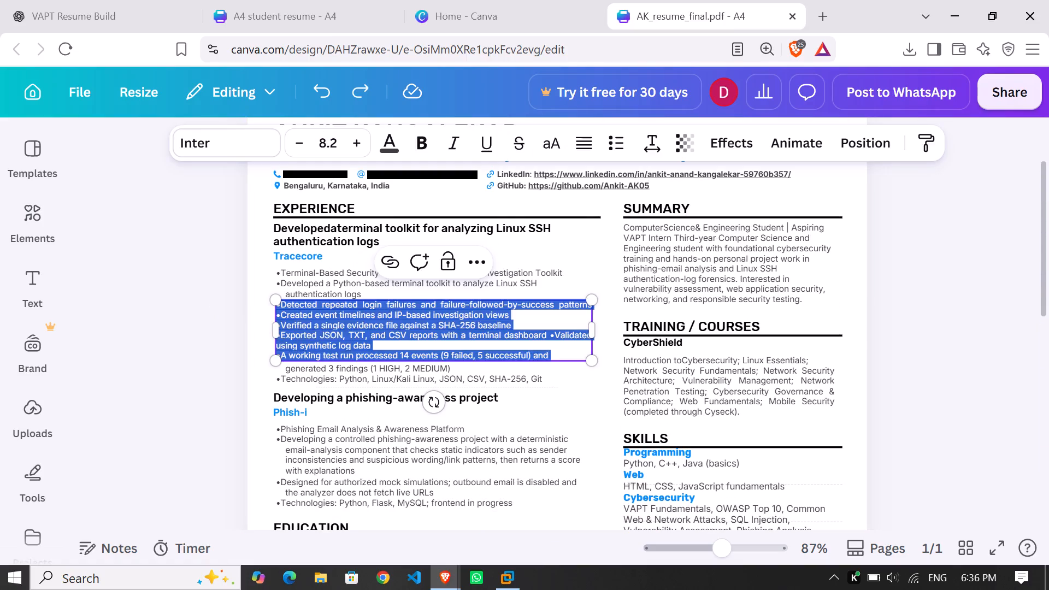
left_click(344, 325)
key("BackSpace")
key("BackSpace")
key("BackSpace")
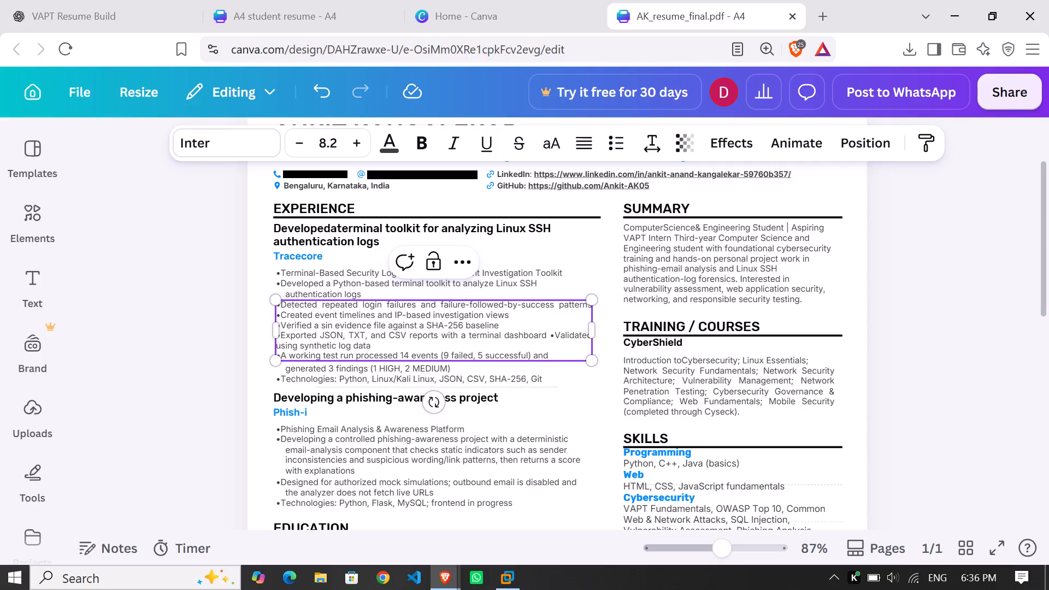
key("BackSpace")
key("BackSpace")
key("BackSpace")
key("BackSpace")
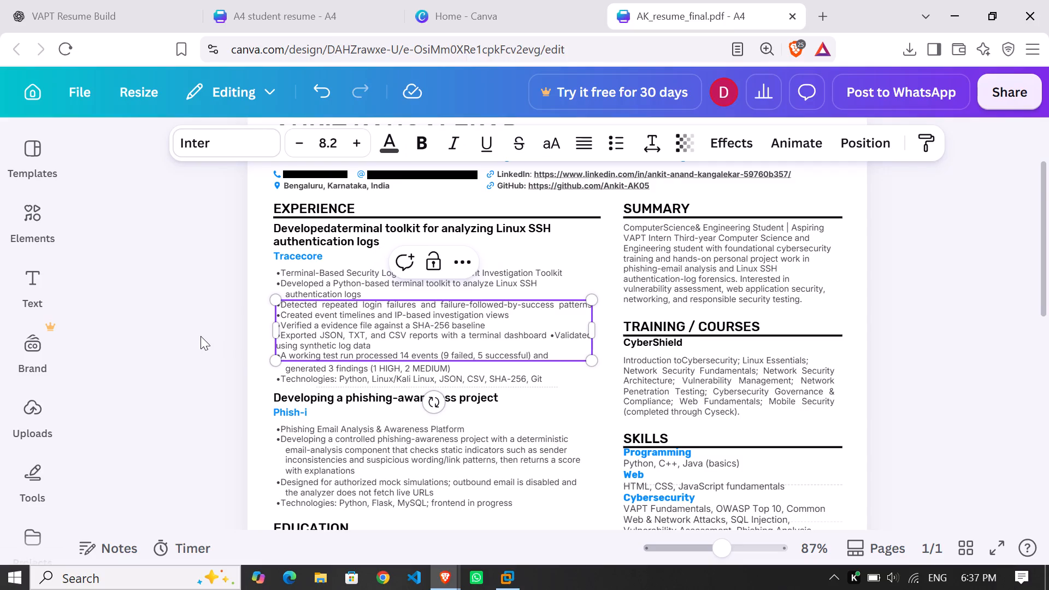
scroll(201, 336, "down", 1)
left_click(201, 336)
Delete the word "single" from the TRACECORE project bullet, making it "Verify a evidence file against a SHA-256 baseline.".
scroll(201, 336, "down", 1)
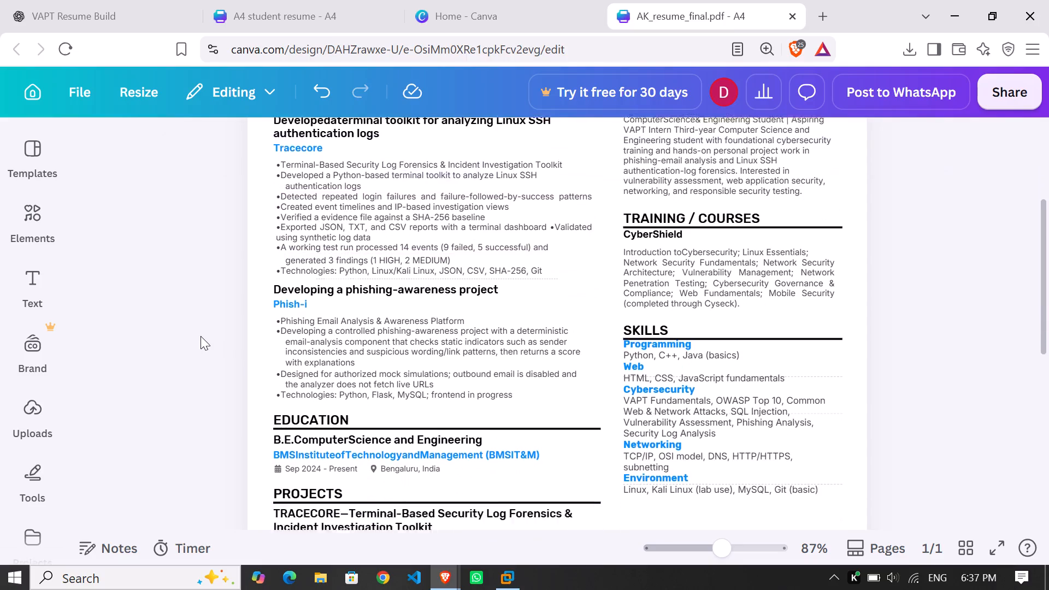
scroll(201, 336, "down", 2)
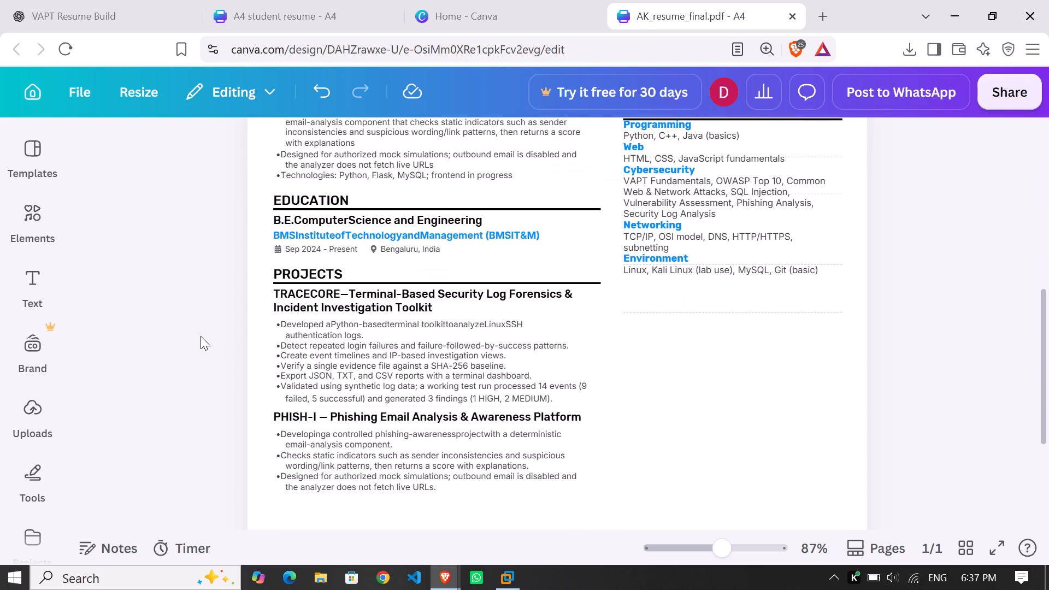
left_click(339, 365)
left_click(342, 365)
left_click(342, 365)
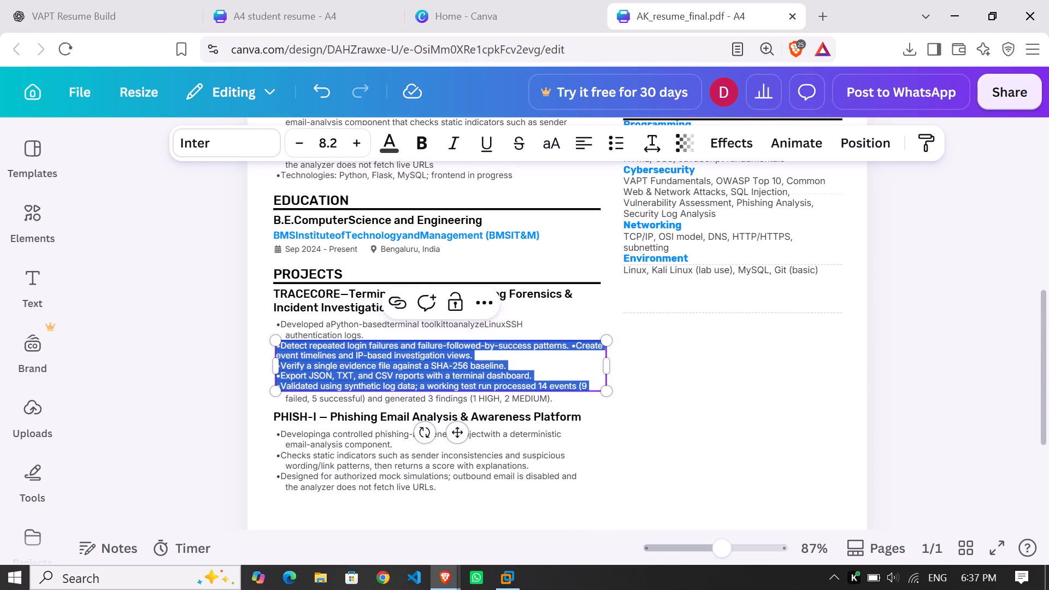
left_click(338, 365)
key("BackSpace")
key("BackSpace")
key("BackSpace")
key("BackSpace")
key("BackSpace")
key("BackSpace")
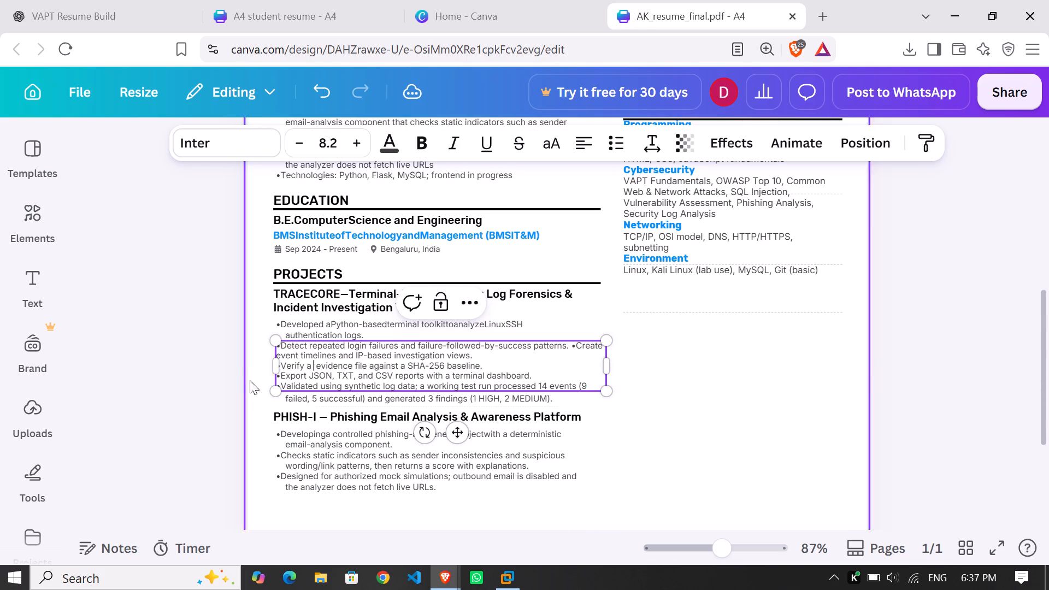
key("BackSpace")
left_click(180, 343)
Save the resume design.
scroll(186, 343, "down", 1)
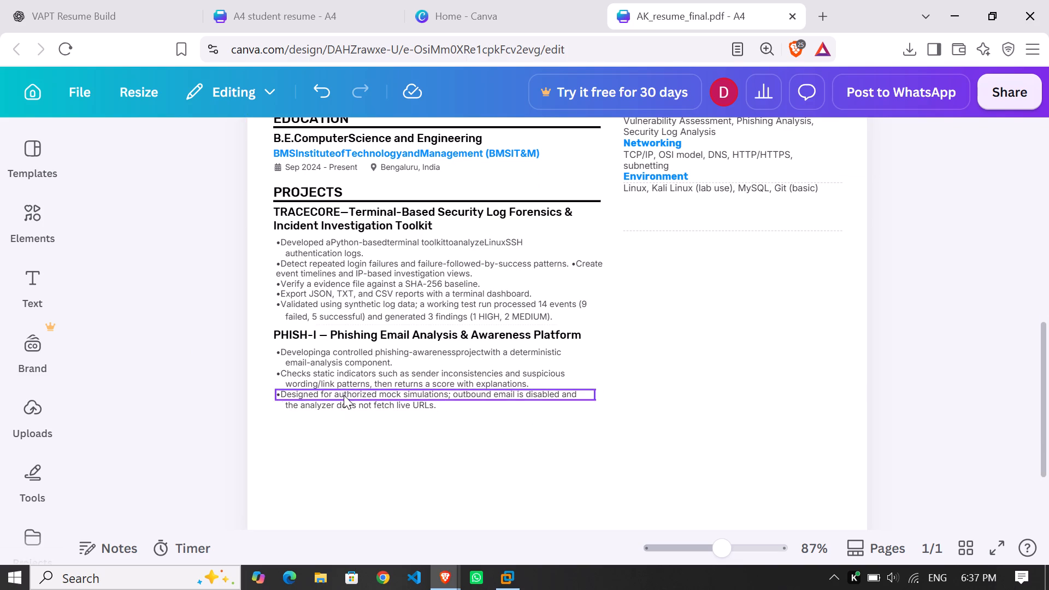
key("ctrl+s")
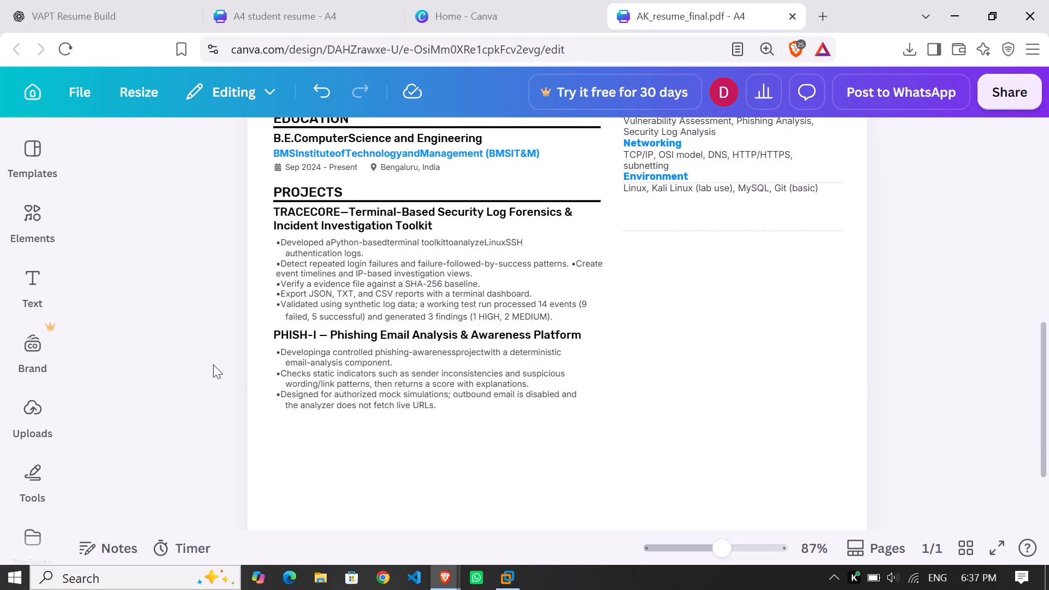
Move the Skills text block down so that its heading sits below the black divider line.
scroll(231, 369, "up", 3)
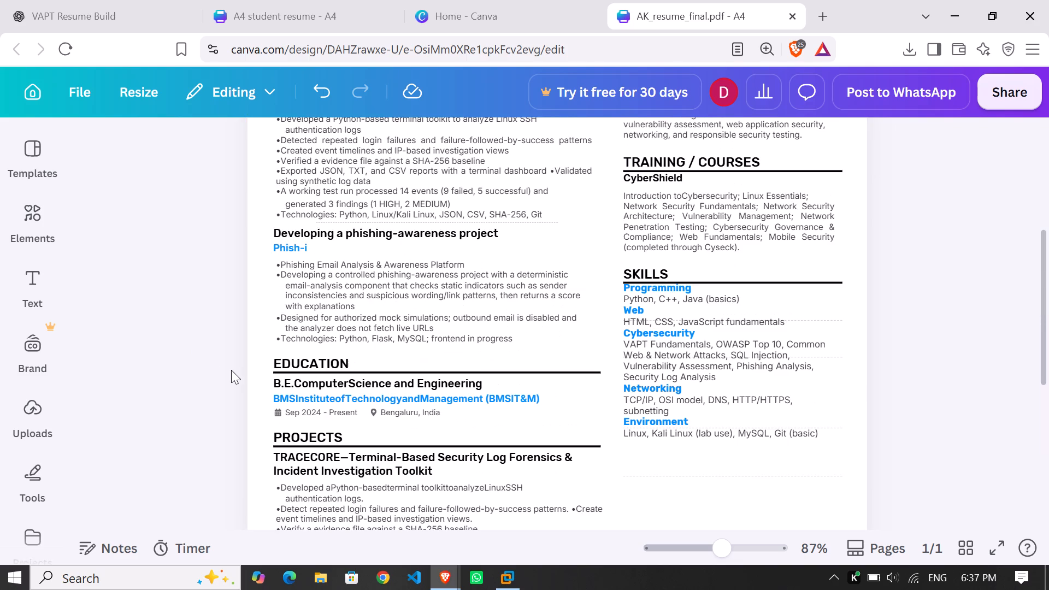
left_click(803, 326)
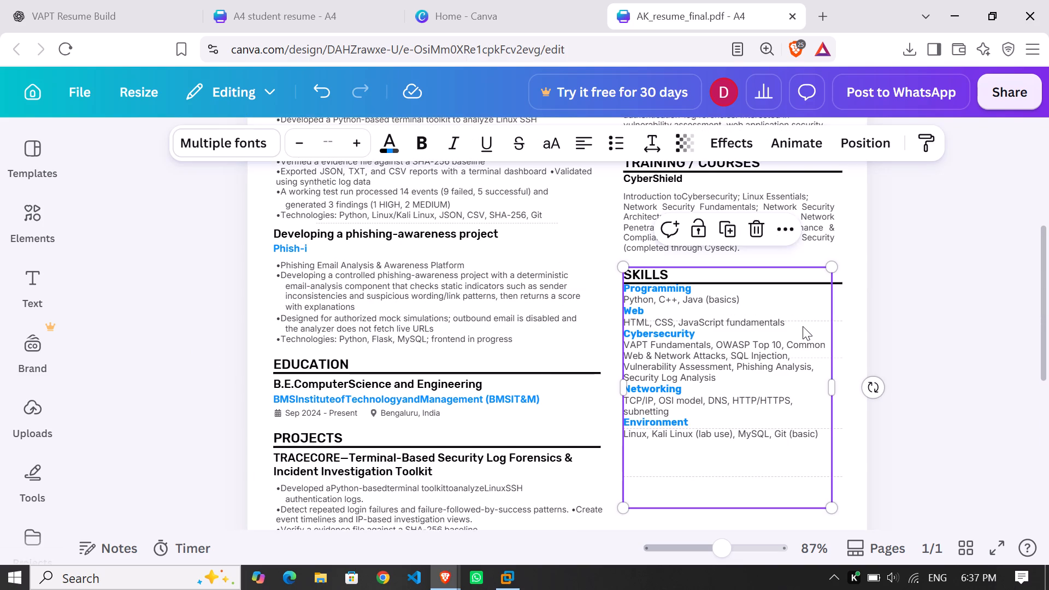
scroll(879, 355, "down", 1)
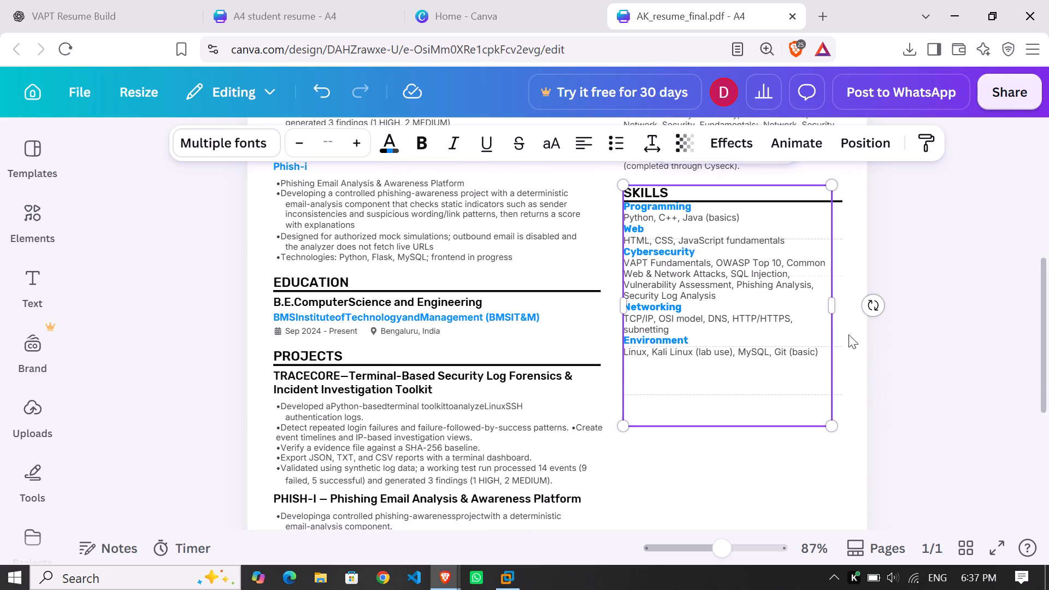
left_click_drag(726, 314, 729, 321)
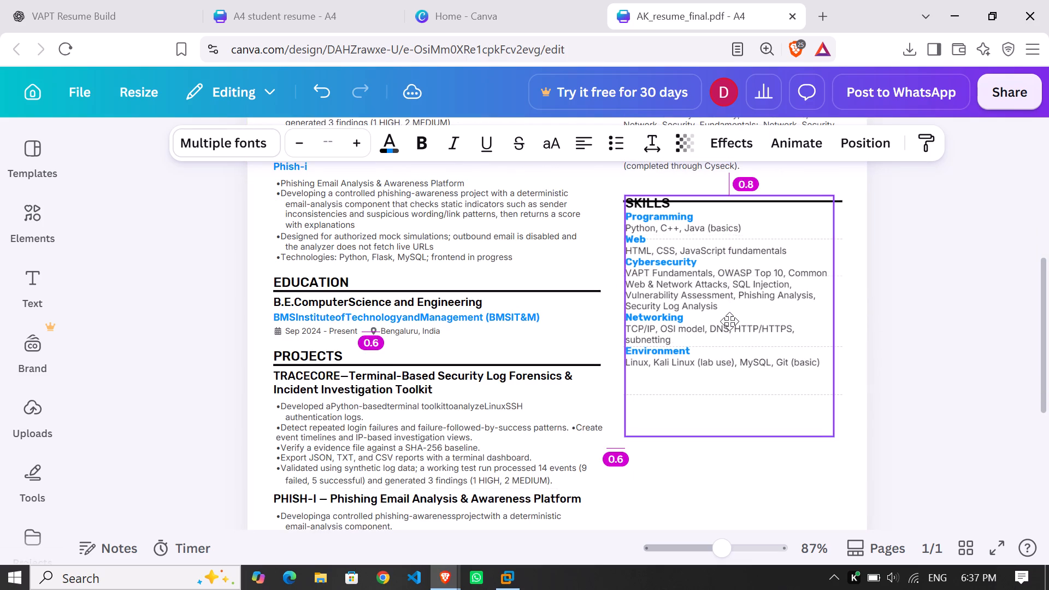
left_click_drag(729, 321, 729, 340)
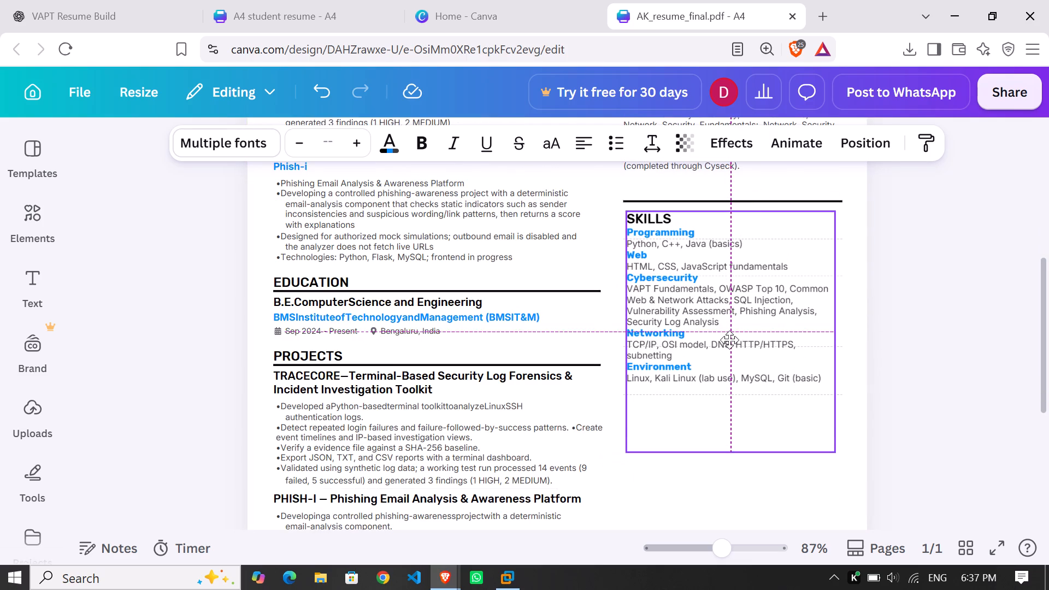
left_click_drag(729, 340, 731, 346)
left_click_drag(1017, 343, 995, 343)
left_click(750, 364)
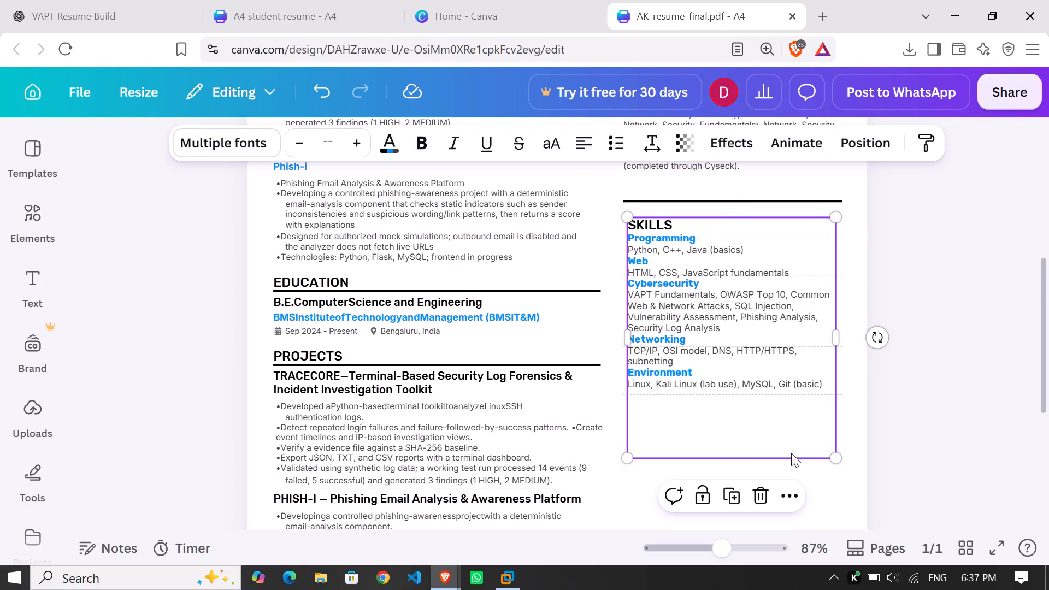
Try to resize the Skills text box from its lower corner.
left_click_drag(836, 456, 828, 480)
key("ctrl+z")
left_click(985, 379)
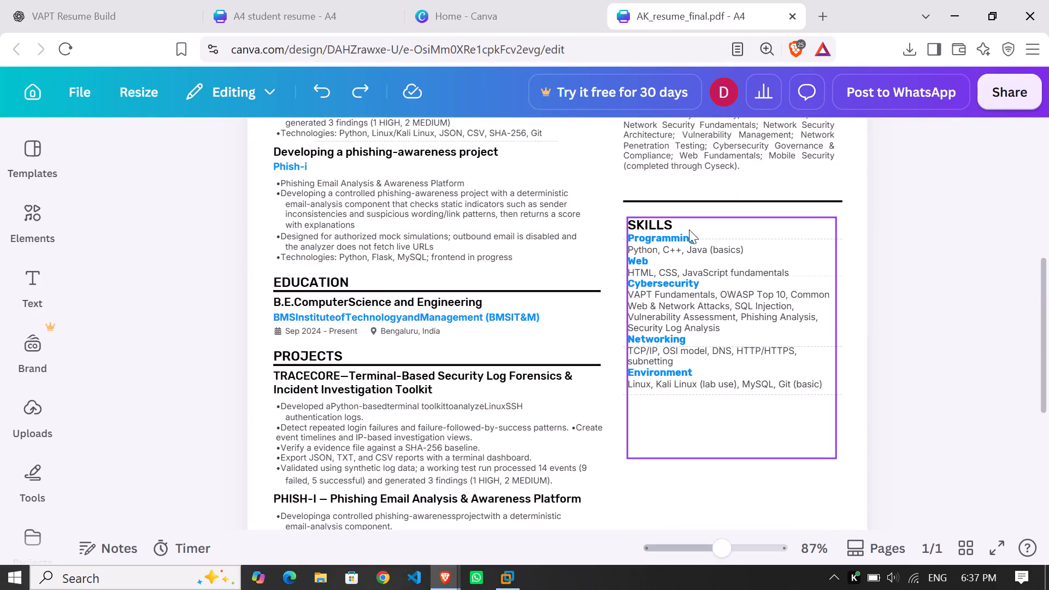
Nudge the Skills text block slightly up, closer to the black divider line.
left_click_drag(692, 253, 692, 255)
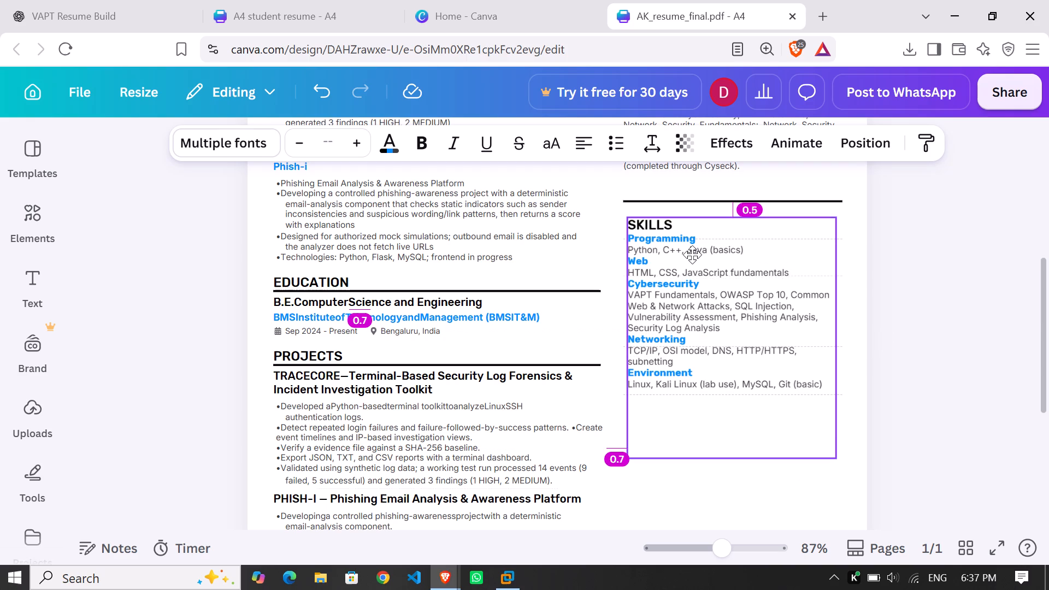
left_click_drag(692, 255, 692, 245)
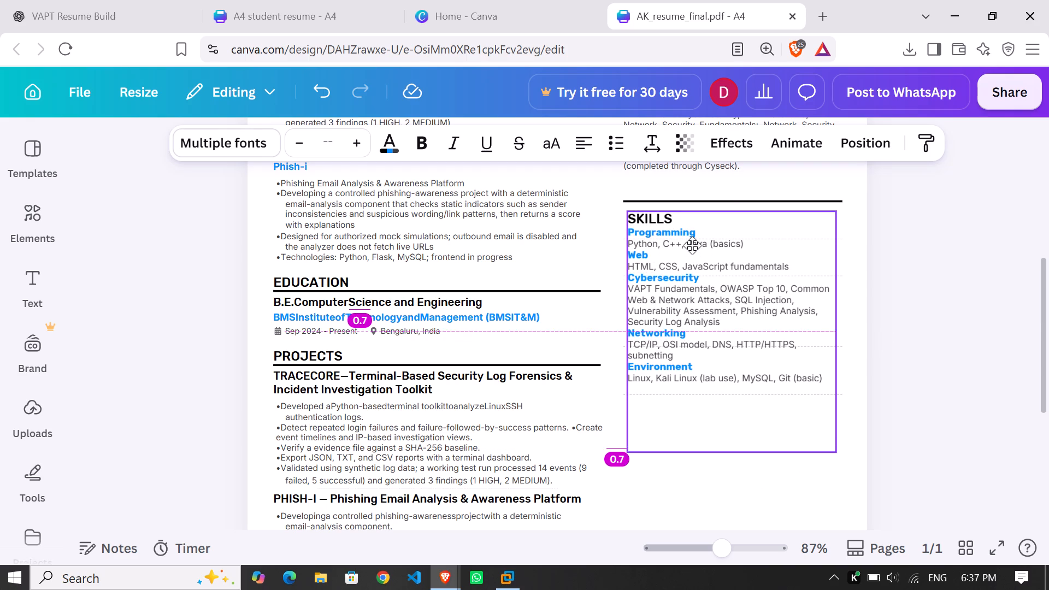
left_click_drag(692, 245, 690, 247)
Insert a blank line after the SKILLS heading and after the Programming, Web, Cybersecurity and Networking entries.
left_click(676, 220)
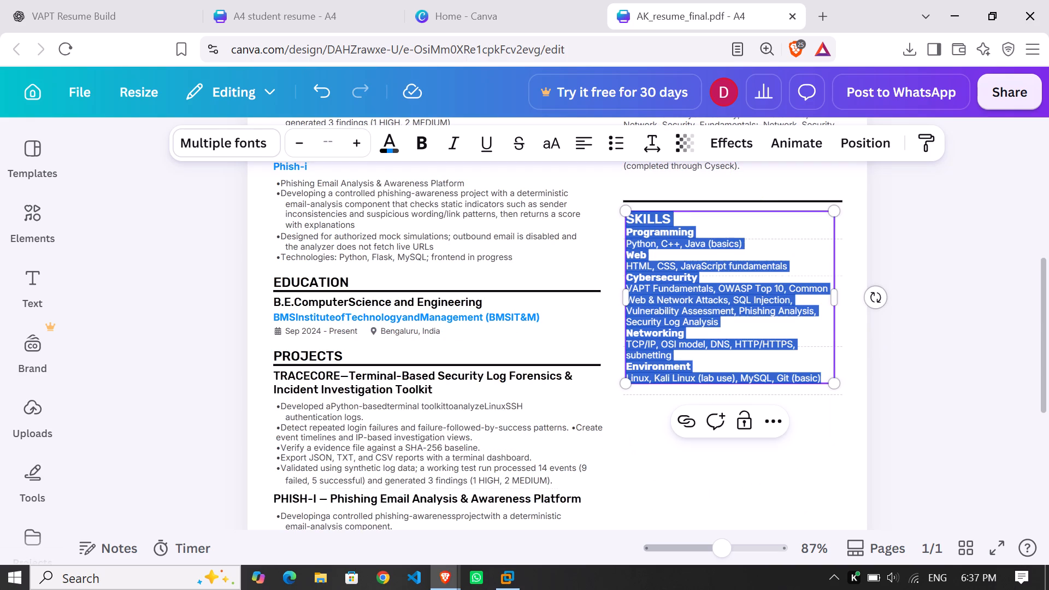
left_click(679, 181)
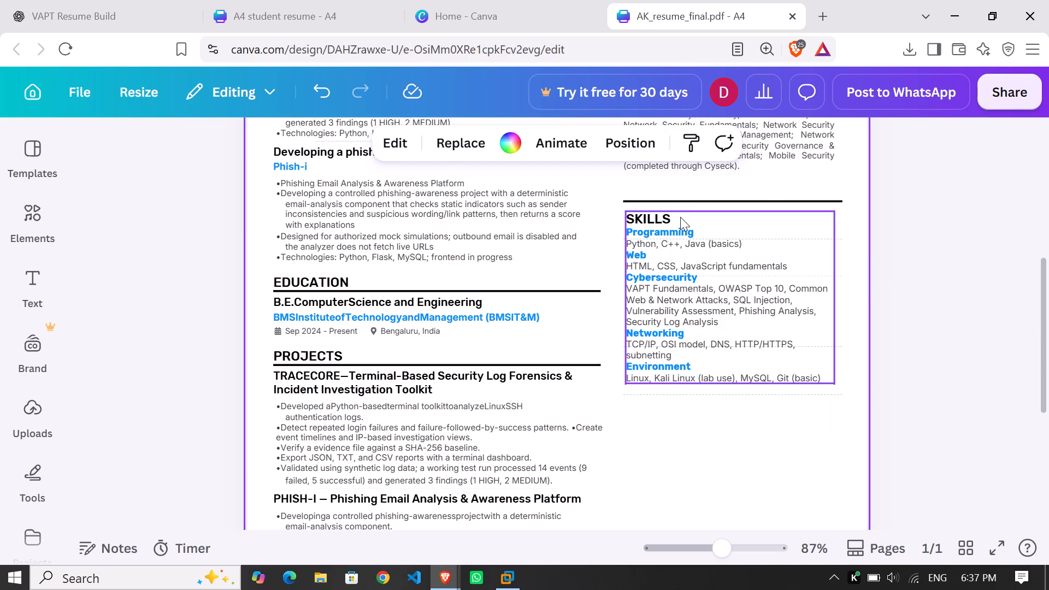
double_click(680, 217)
left_click(680, 217)
key("Return")
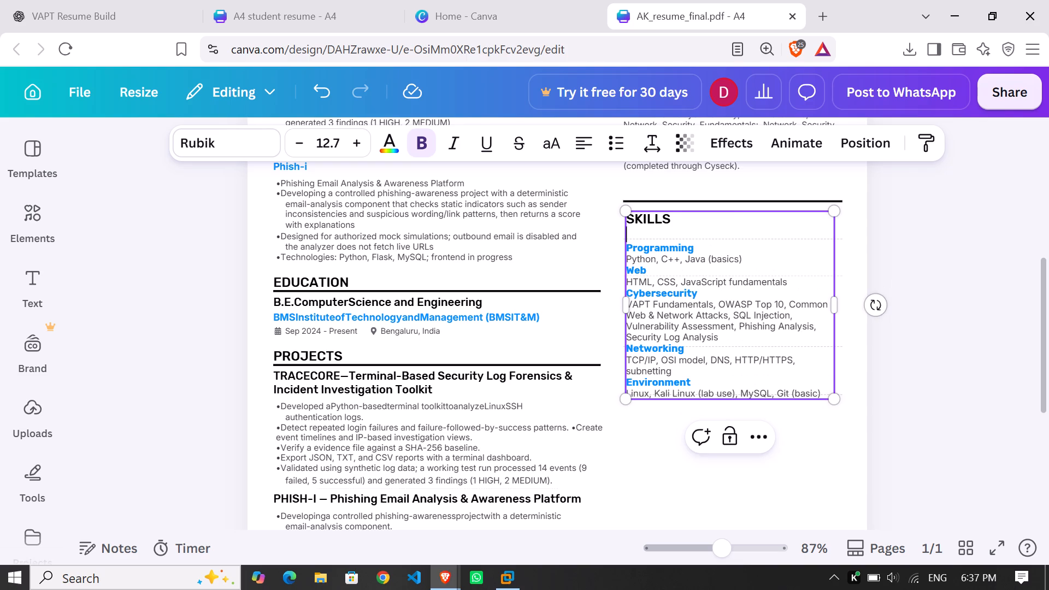
left_click(770, 259)
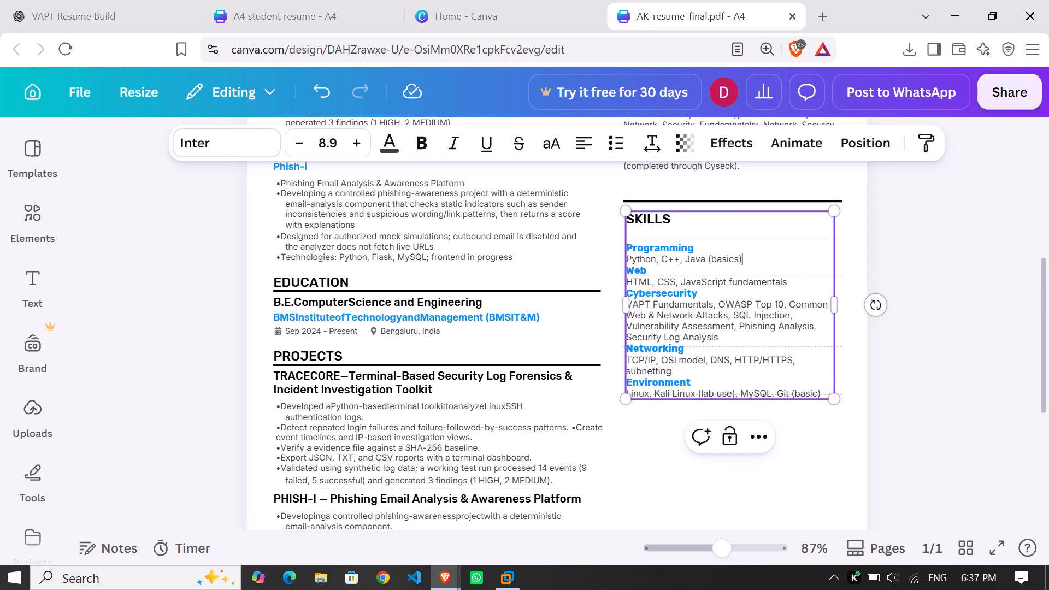
key("Return")
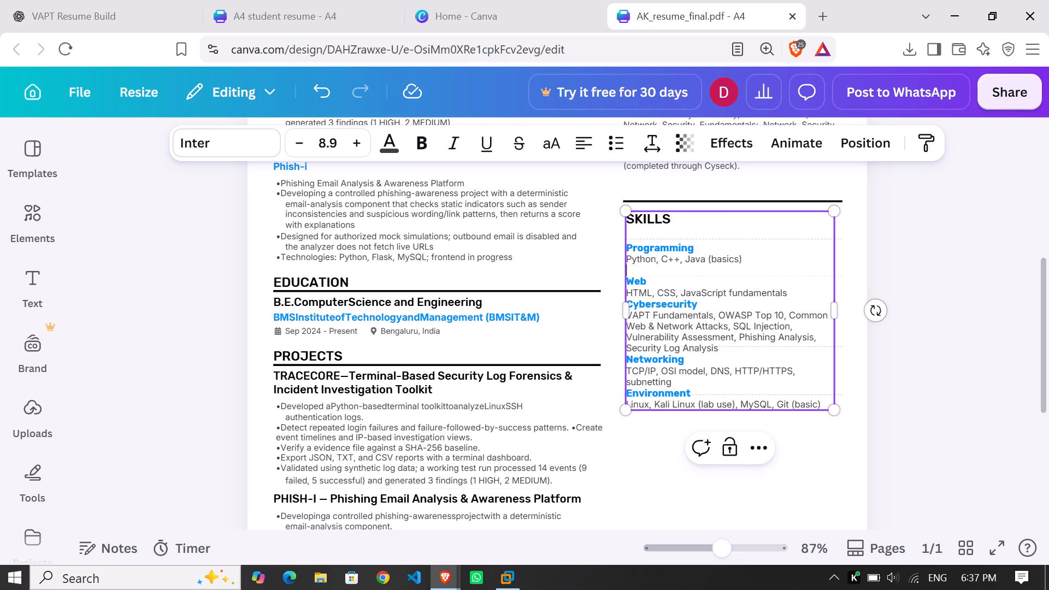
left_click(797, 297)
key("Return")
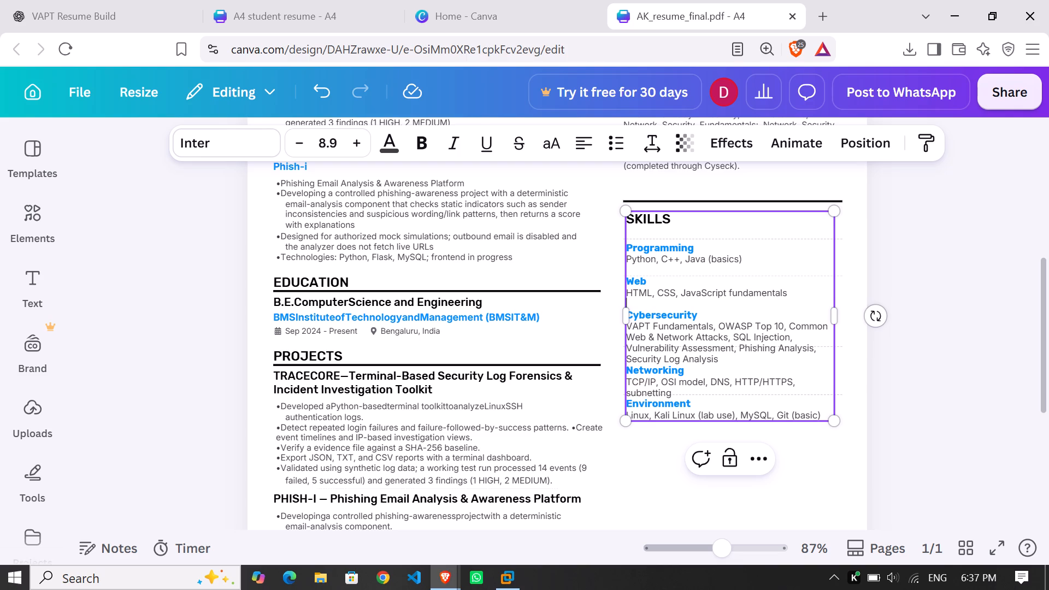
left_click(783, 359)
key("Return")
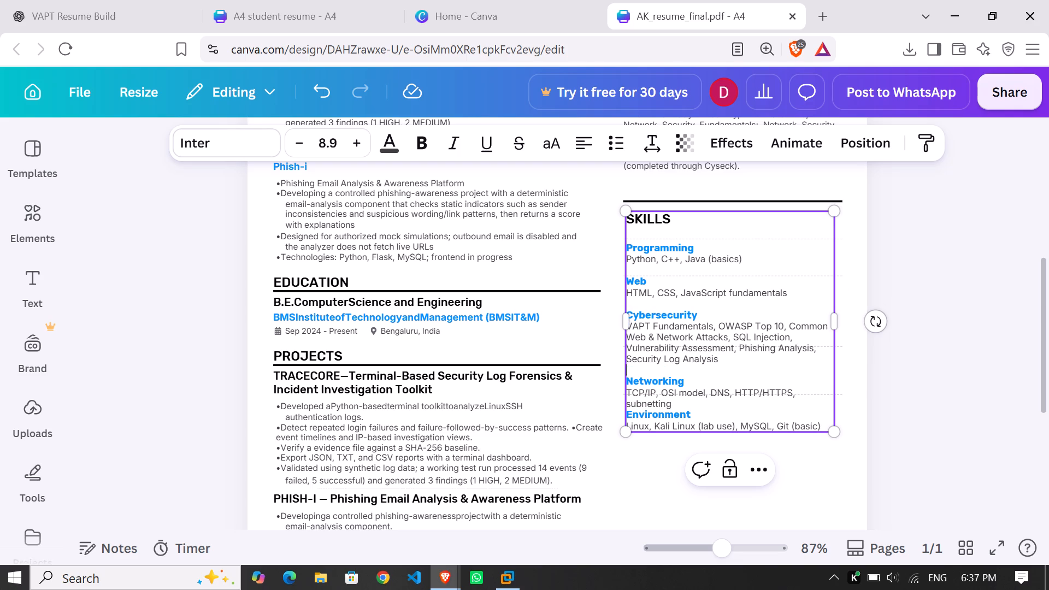
left_click(766, 408)
key("Return")
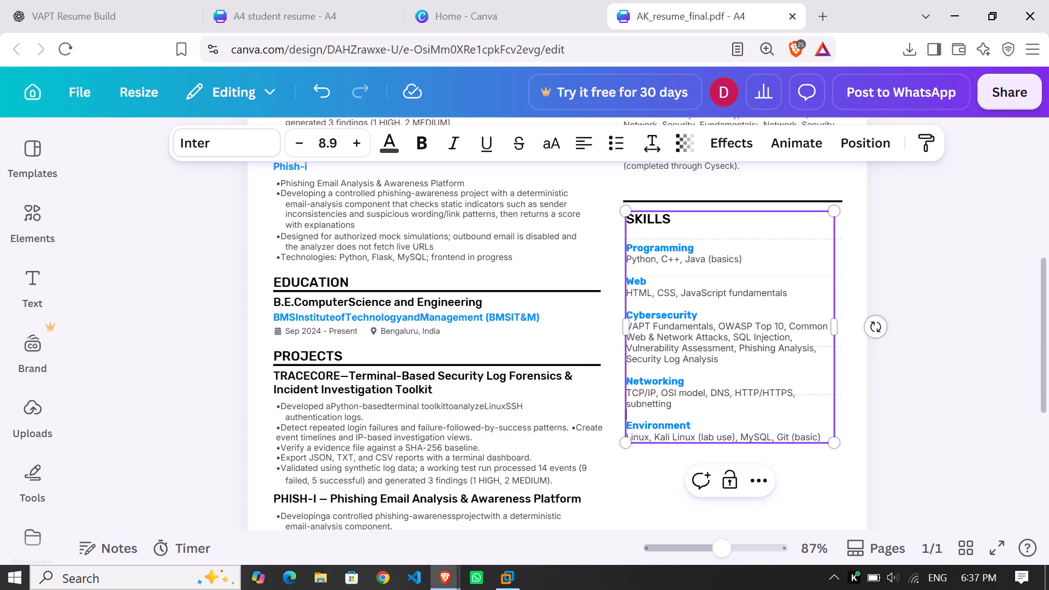
left_click(974, 265)
Move the Skills text block down out of the way and delete the thin dotted divider lines it was covering.
left_click(693, 223)
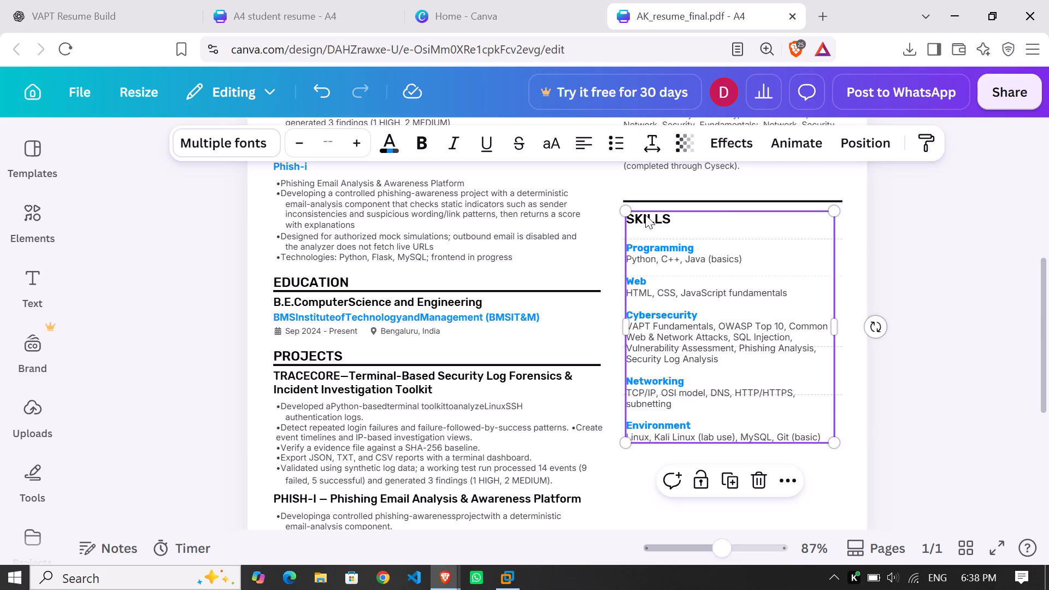
left_click_drag(798, 416, 787, 589)
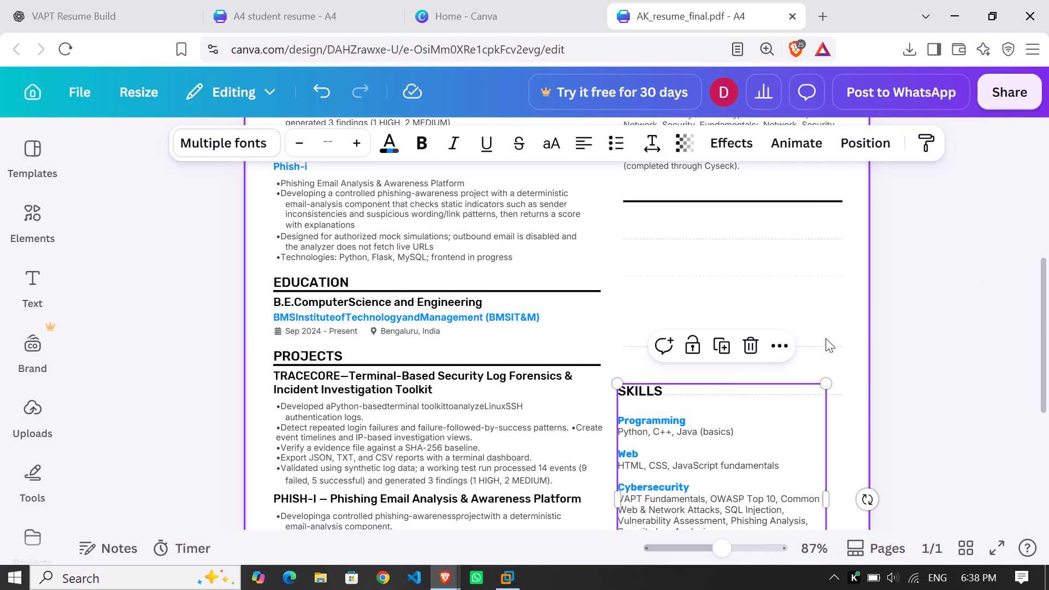
left_click_drag(785, 426, 791, 485)
left_click_drag(830, 411, 749, 231)
key("Delete")
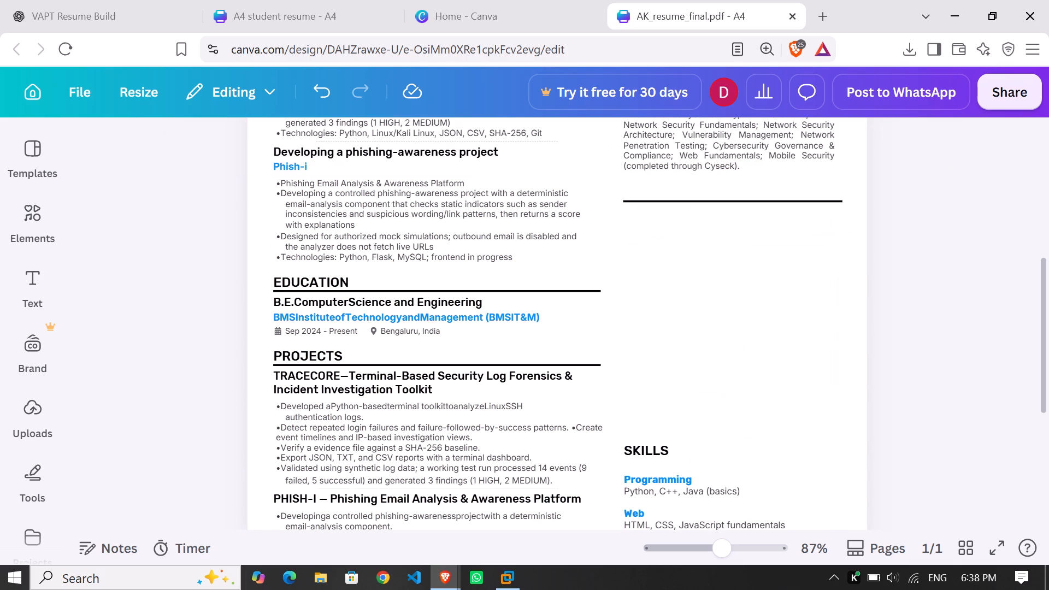
Move the Skills text block back up so that its heading sits just below the black divider line.
left_click_drag(744, 508, 747, 280)
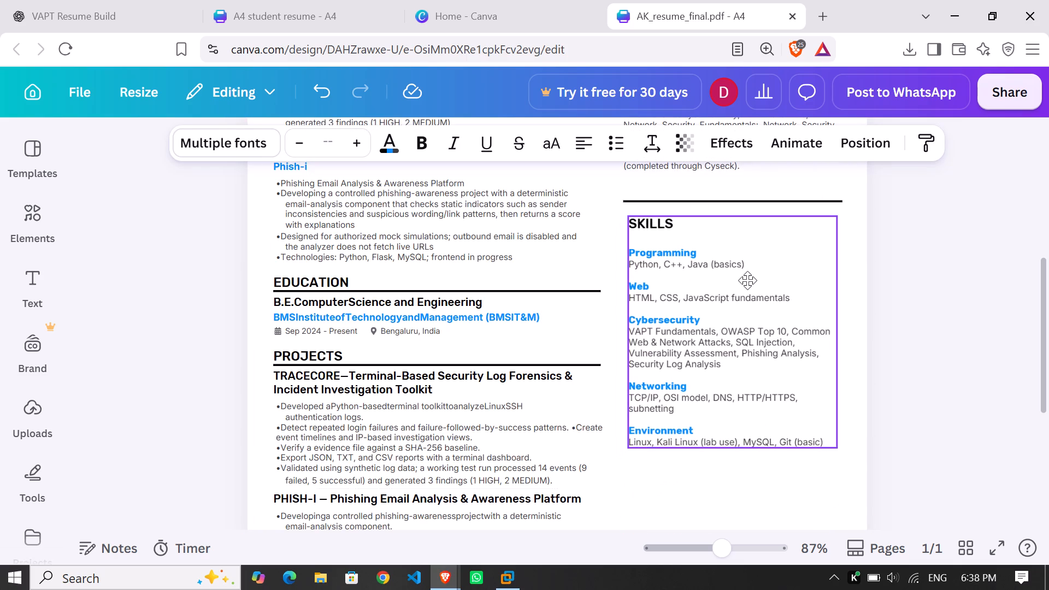
left_click_drag(747, 280, 746, 278)
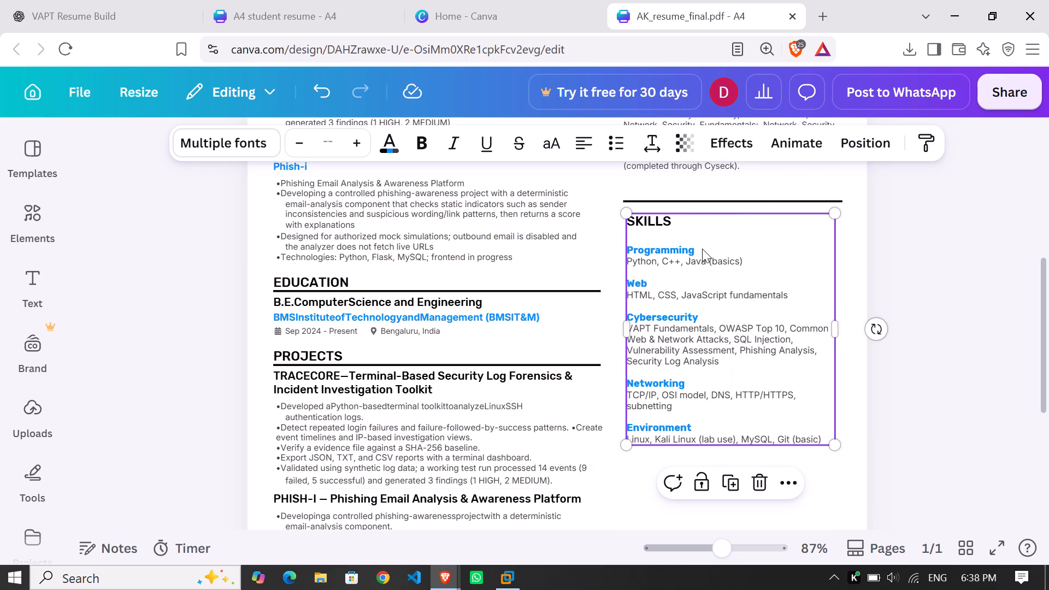
Remove the blank line between the SKILLS heading and the Programming entry.
left_click(689, 244)
left_click(672, 233)
key("BackSpace")
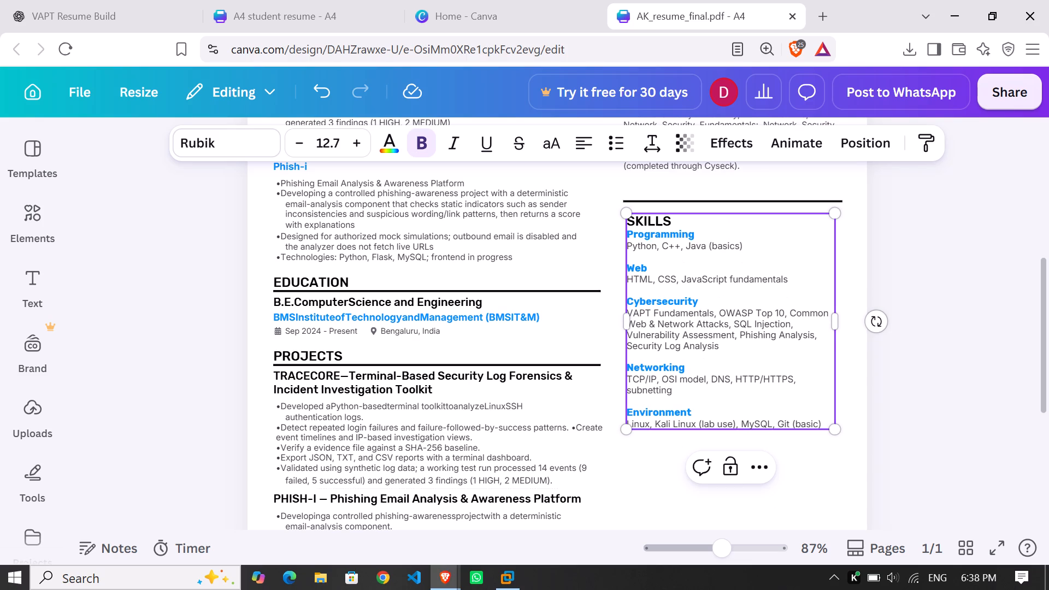
left_click(963, 321)
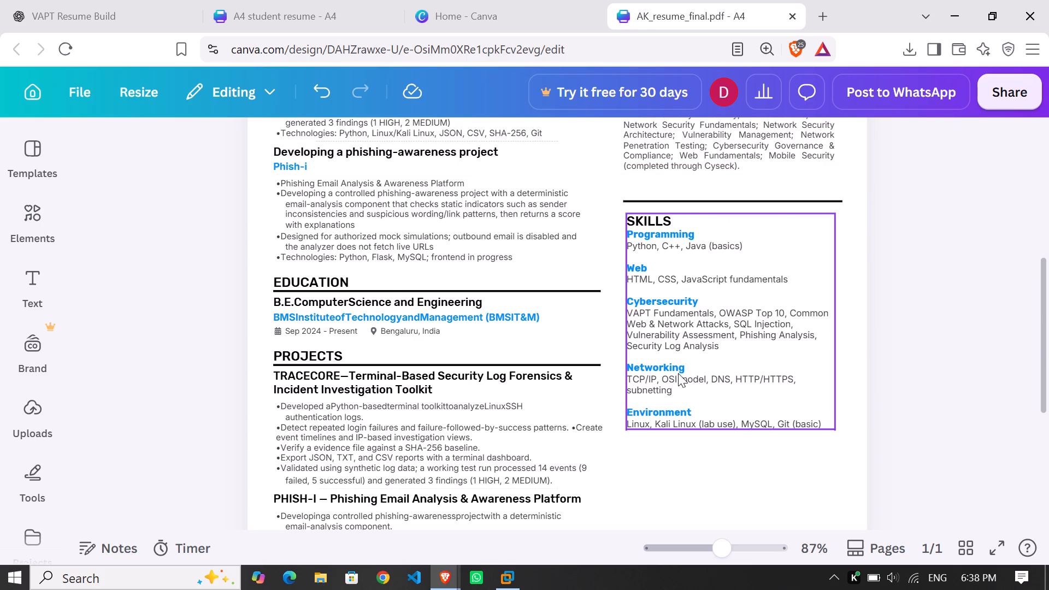
Review the resume's sections, checking the faint grey divider above the PHISH-I project heading and the overall spacing.
scroll(679, 371, "down", 2)
scroll(679, 371, "up", 1)
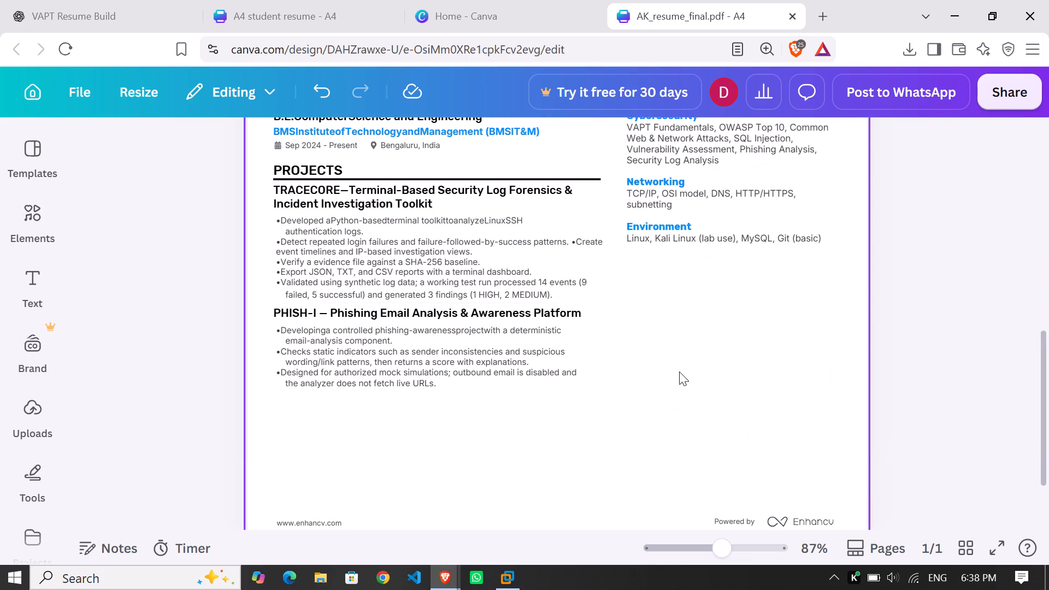
left_click(428, 303)
left_click(428, 303)
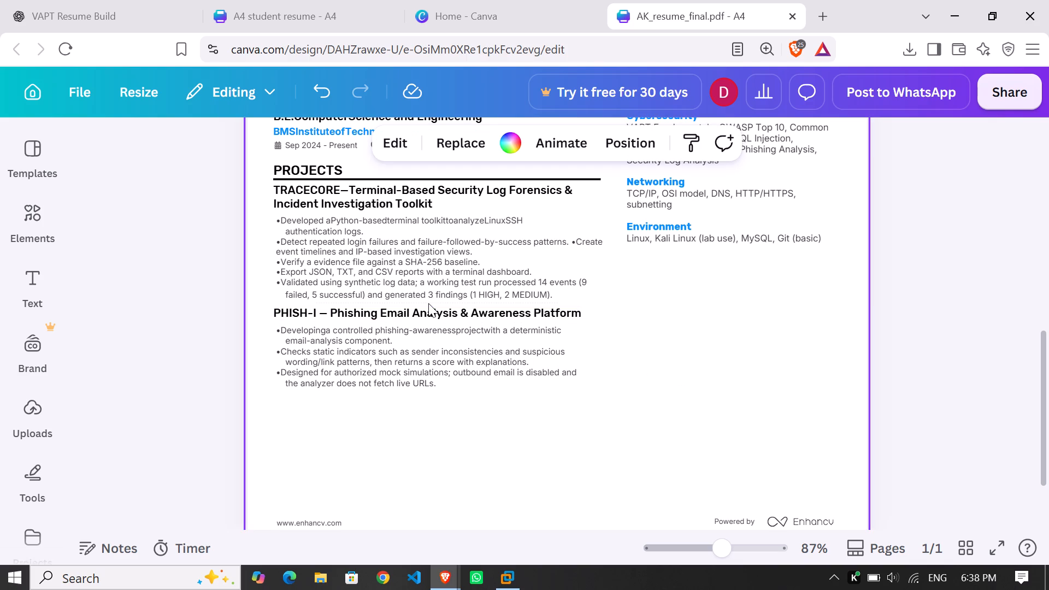
left_click_drag(614, 305, 533, 303)
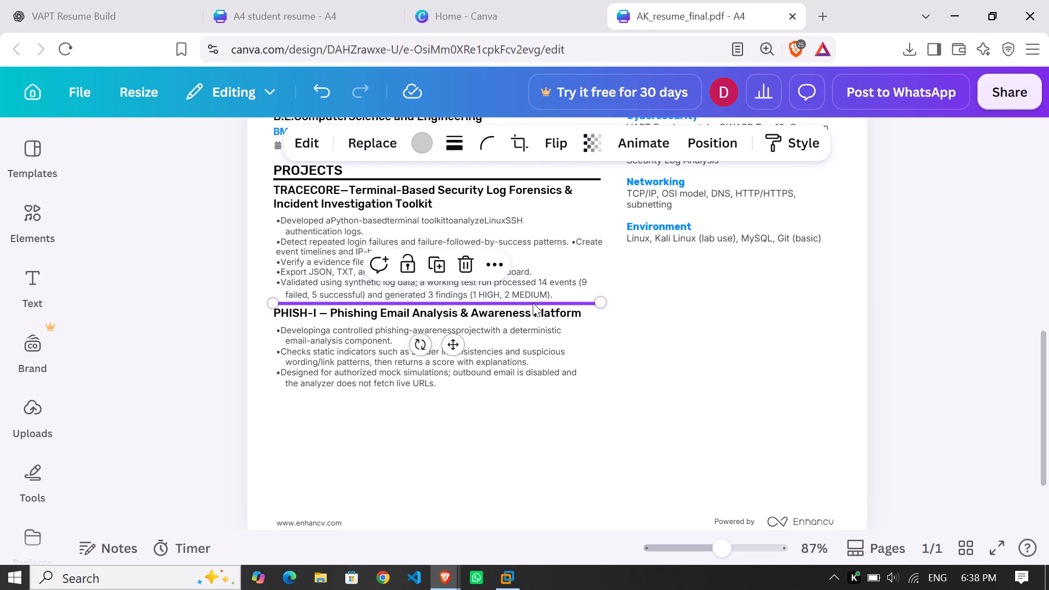
left_click(630, 349)
scroll(632, 349, "up", 3)
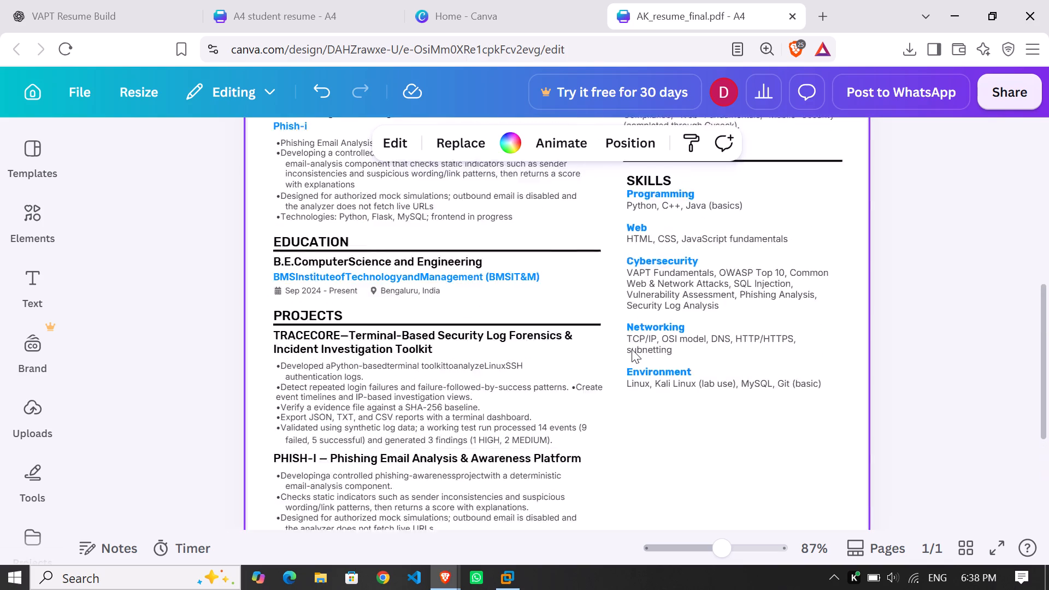
scroll(632, 349, "up", 1)
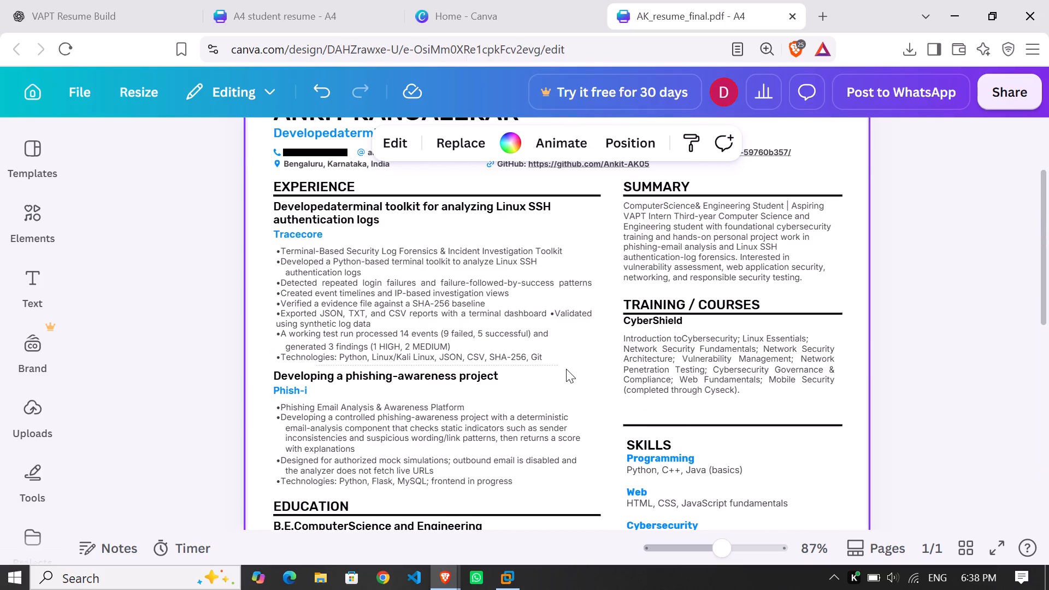
scroll(566, 369, "up", 1)
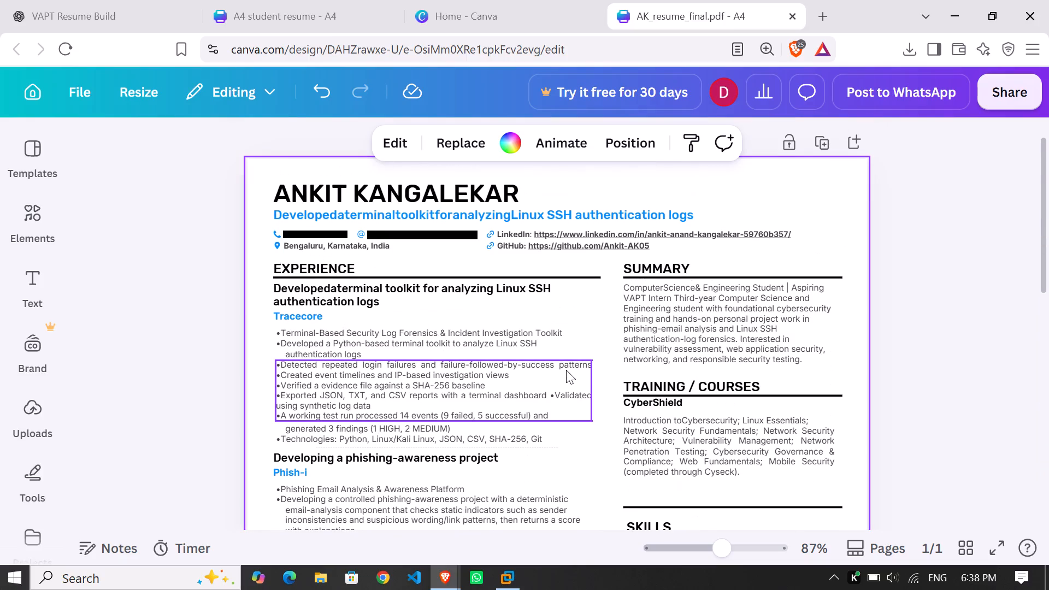
scroll(566, 369, "down", 1)
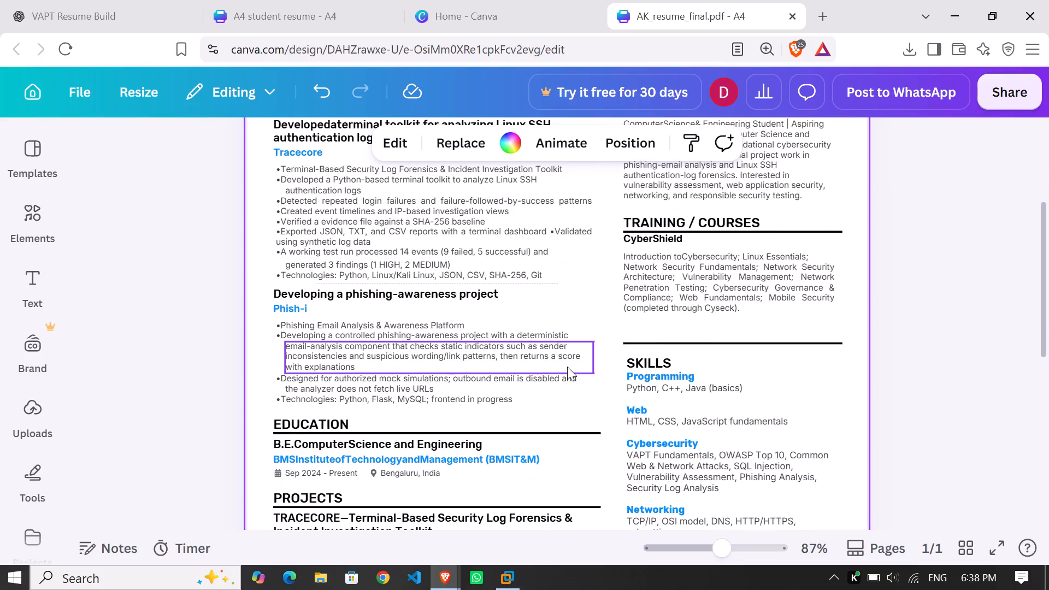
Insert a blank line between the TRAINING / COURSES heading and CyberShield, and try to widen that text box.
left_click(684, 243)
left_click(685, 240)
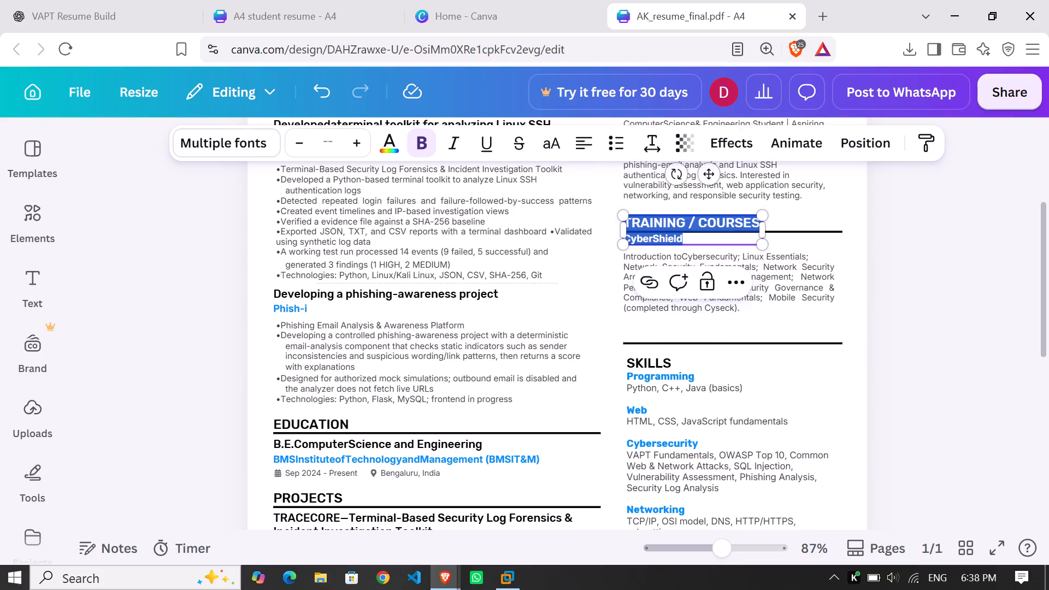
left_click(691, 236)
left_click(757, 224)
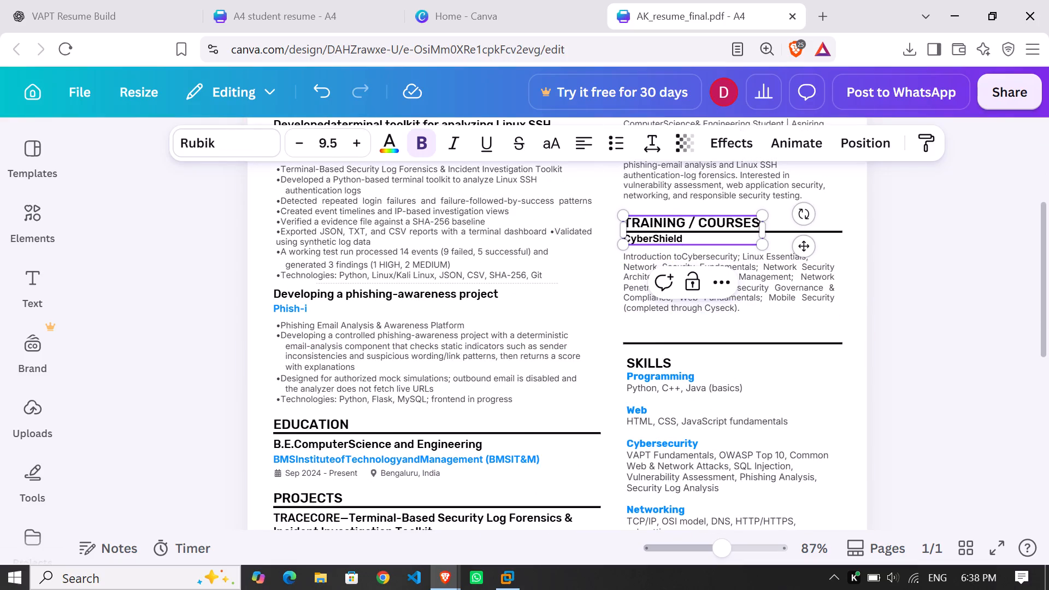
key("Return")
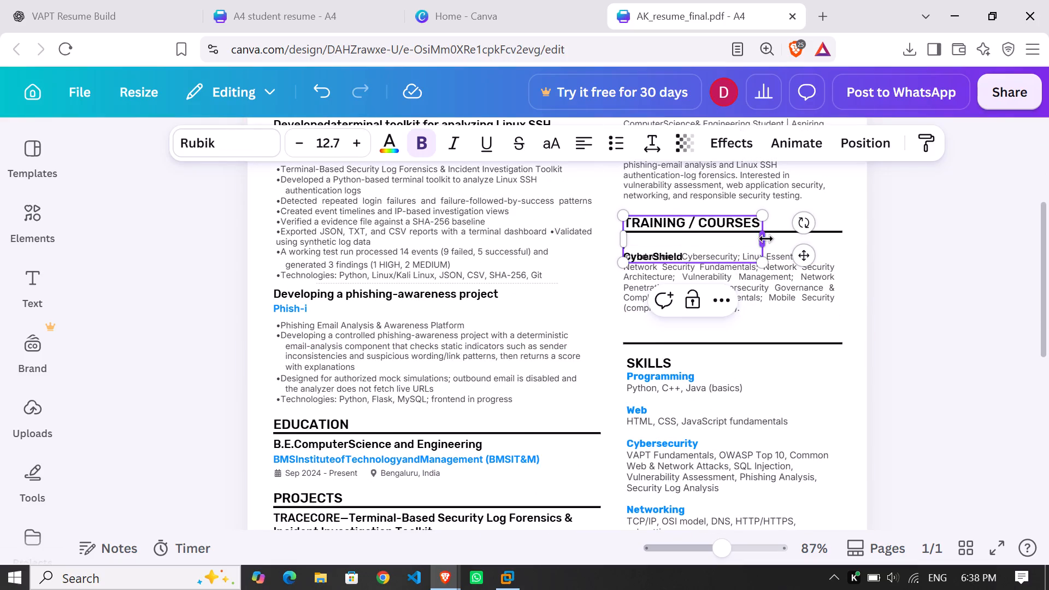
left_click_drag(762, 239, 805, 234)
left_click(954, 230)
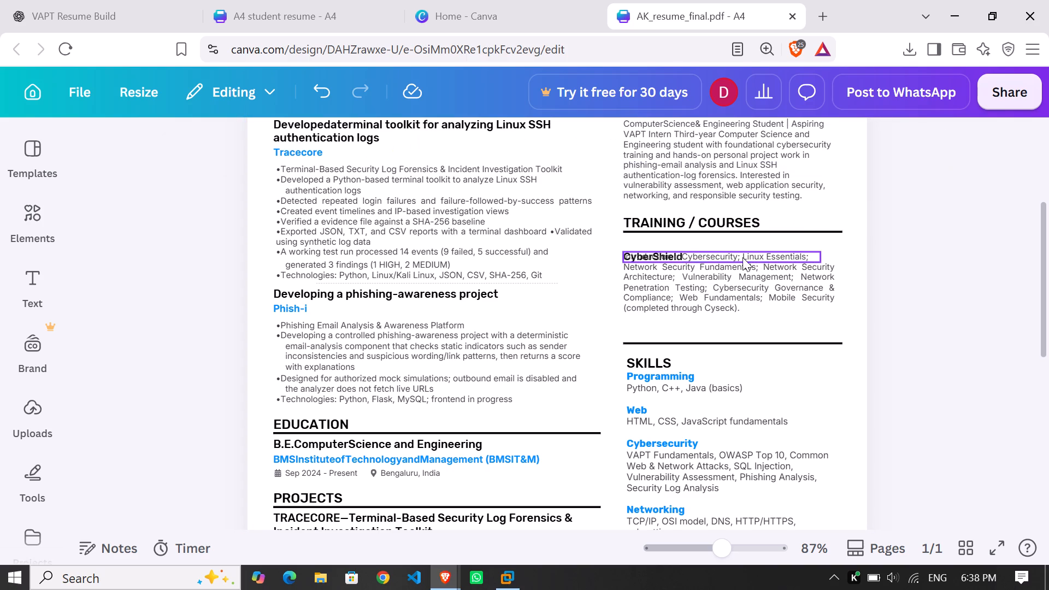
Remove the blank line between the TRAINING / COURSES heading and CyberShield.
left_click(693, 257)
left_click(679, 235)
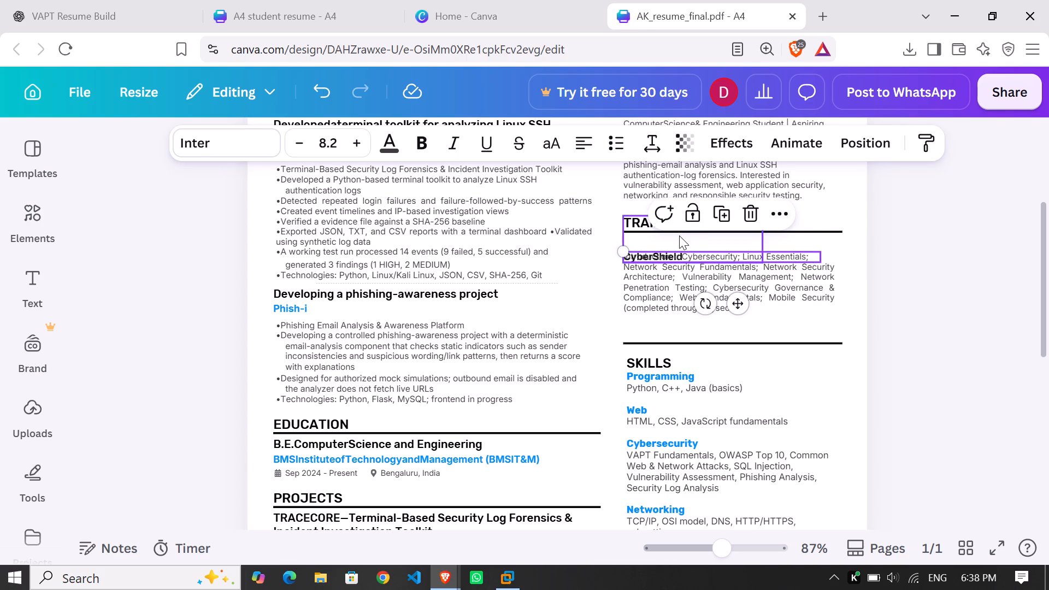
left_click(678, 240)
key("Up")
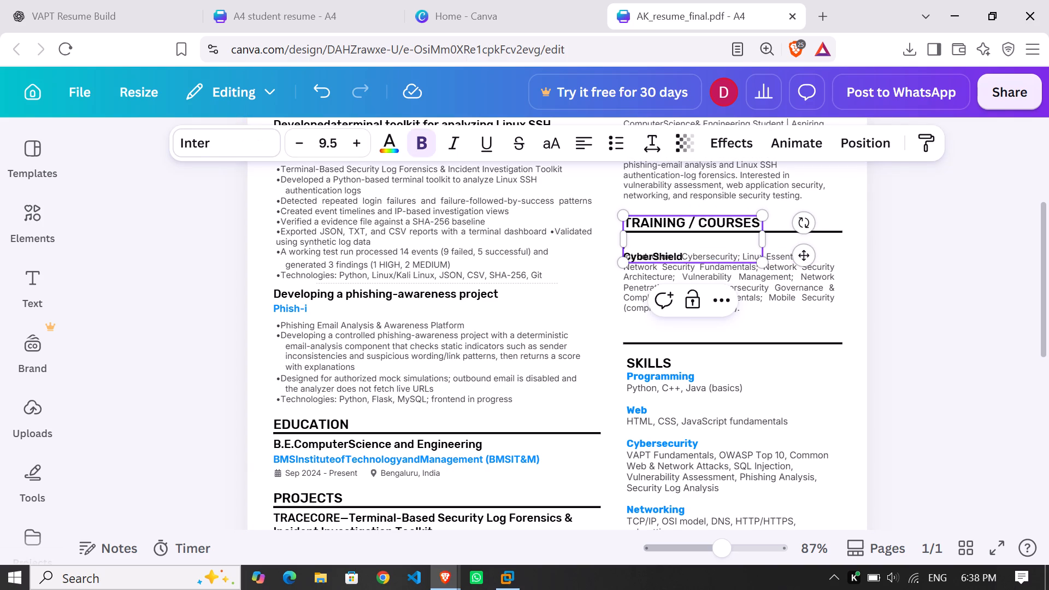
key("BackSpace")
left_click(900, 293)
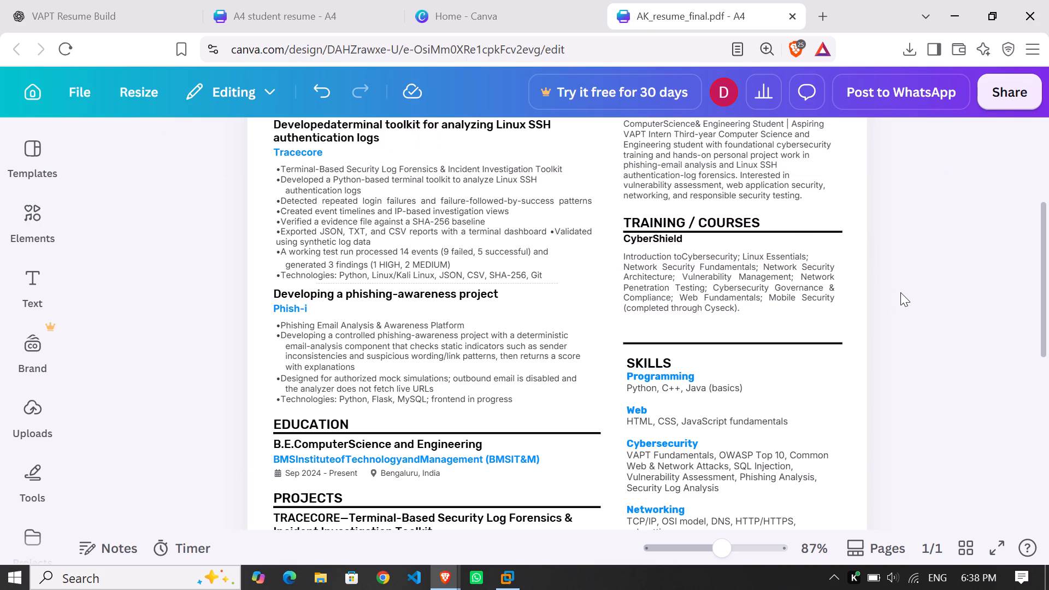
Group the two course description text boxes under TRAINING / COURSES and shift them slightly right, in line with the Skills text.
left_click_drag(742, 324, 692, 259)
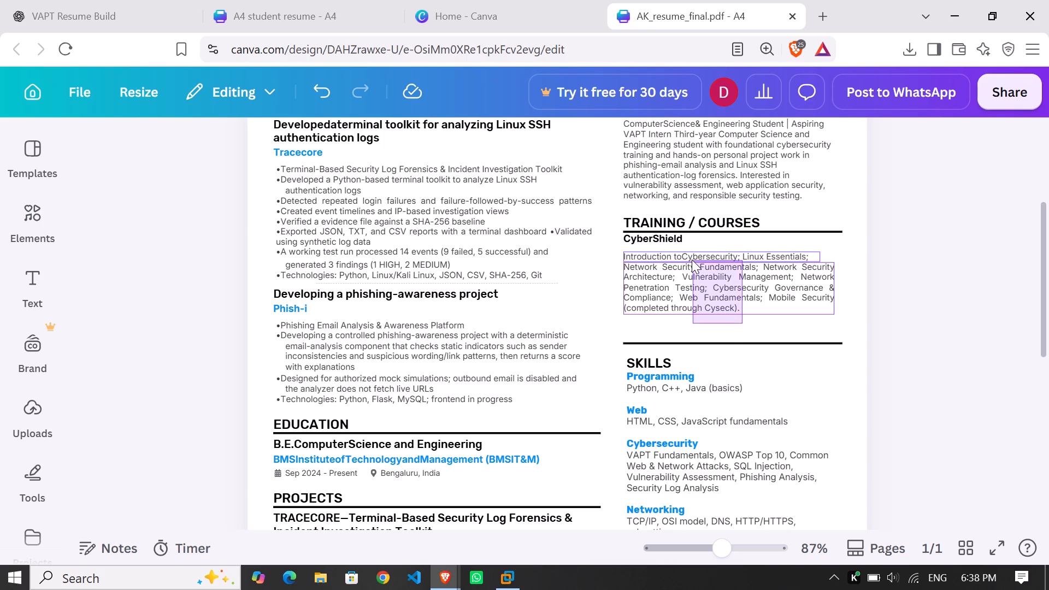
left_click_drag(692, 259, 692, 259)
left_click(679, 215)
left_click(670, 285)
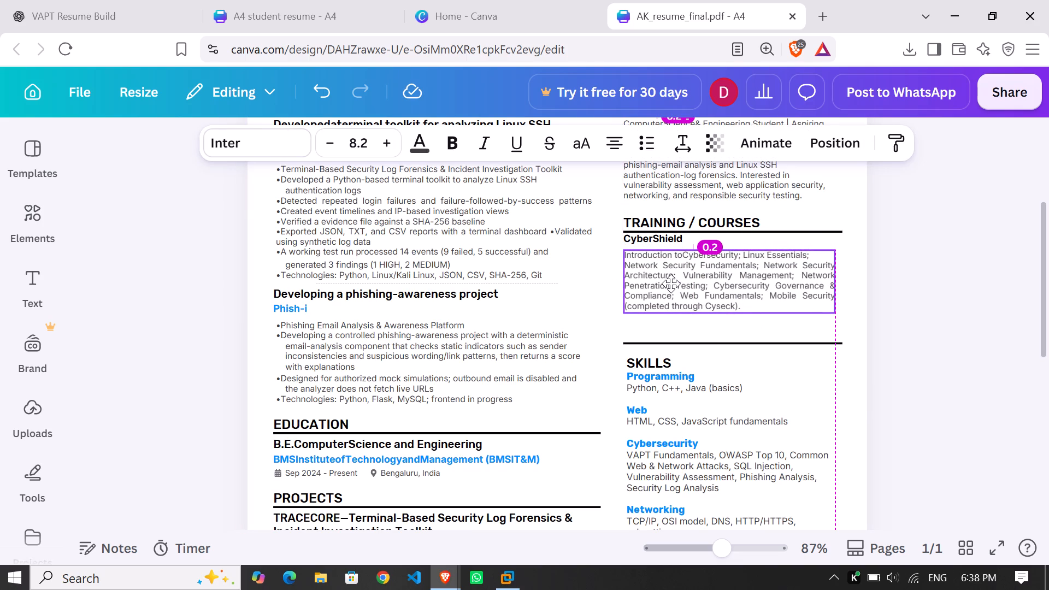
left_click_drag(863, 285, 871, 288)
left_click(927, 290)
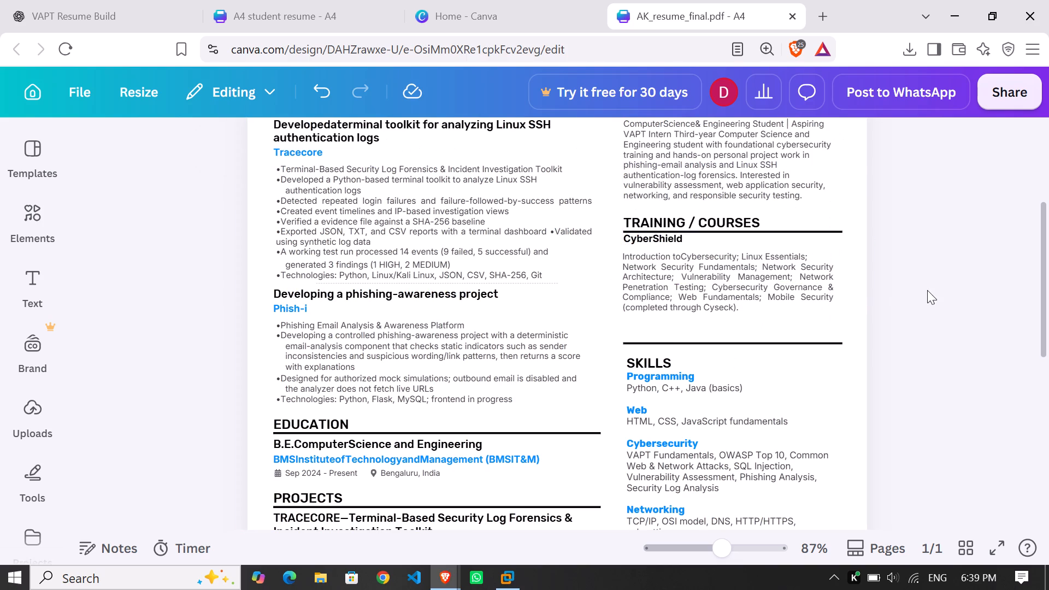
left_click(735, 287)
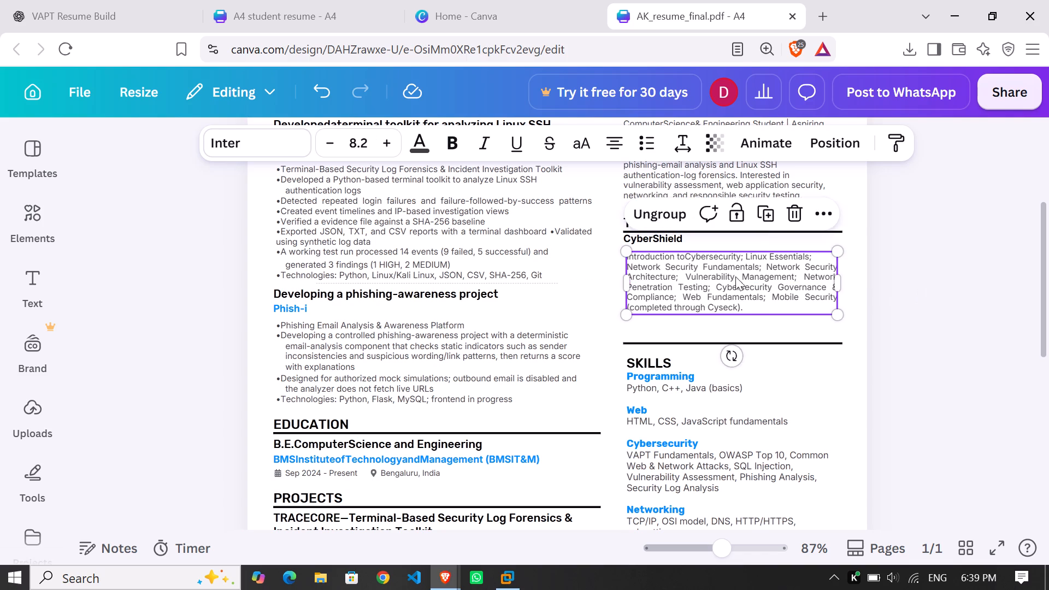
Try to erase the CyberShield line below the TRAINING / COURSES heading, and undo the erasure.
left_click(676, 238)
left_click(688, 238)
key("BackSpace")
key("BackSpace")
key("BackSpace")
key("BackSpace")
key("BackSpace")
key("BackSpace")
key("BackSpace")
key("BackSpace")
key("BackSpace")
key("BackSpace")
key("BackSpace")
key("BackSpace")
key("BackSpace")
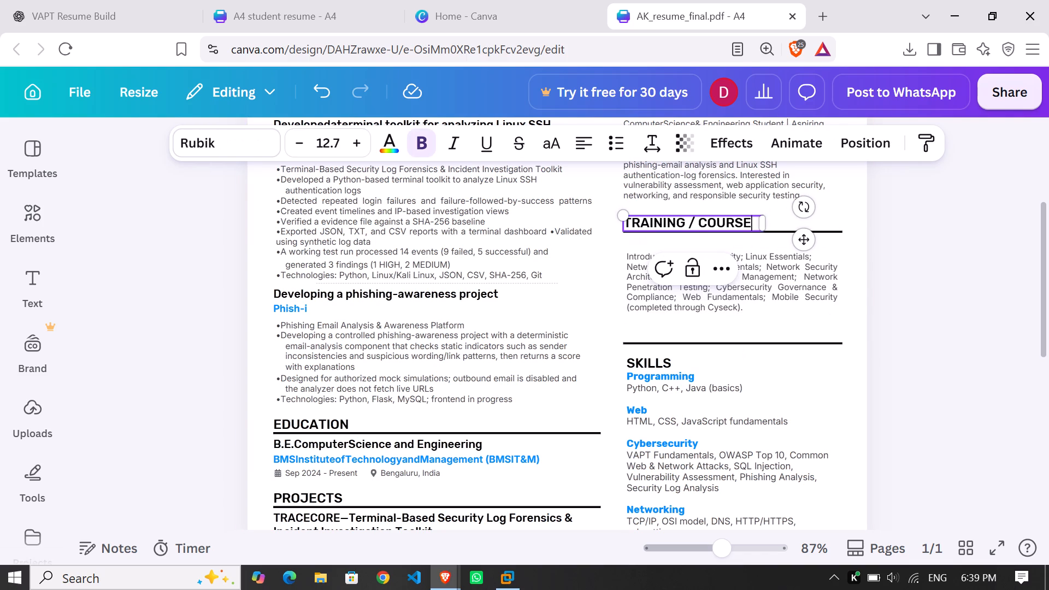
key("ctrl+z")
Delete only the CyberShield text below the TRAINING / COURSES heading.
left_click_drag(711, 239, 645, 231)
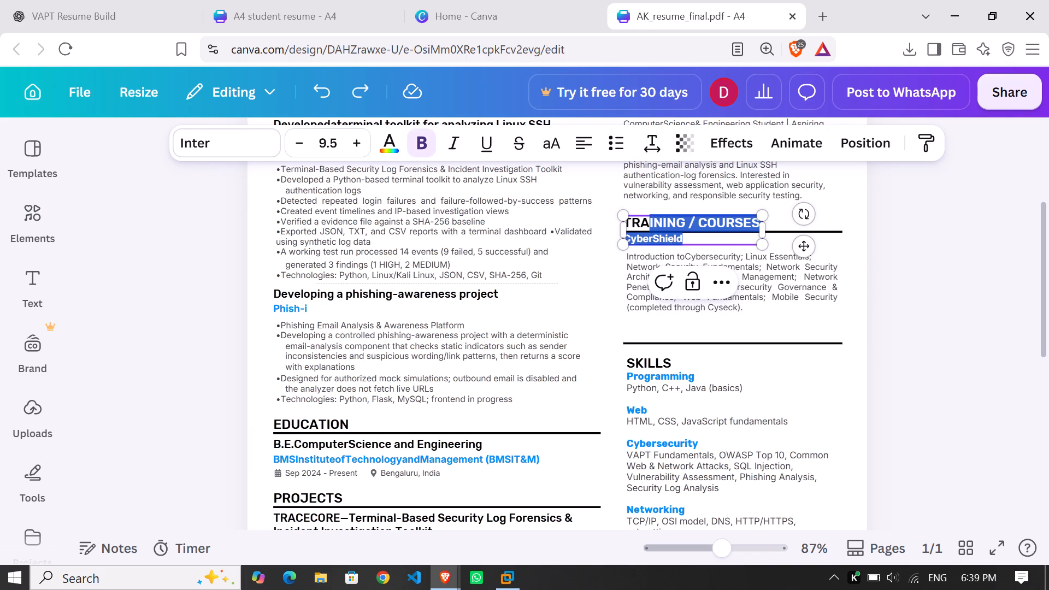
left_click_drag(645, 231, 625, 239)
key("BackSpace")
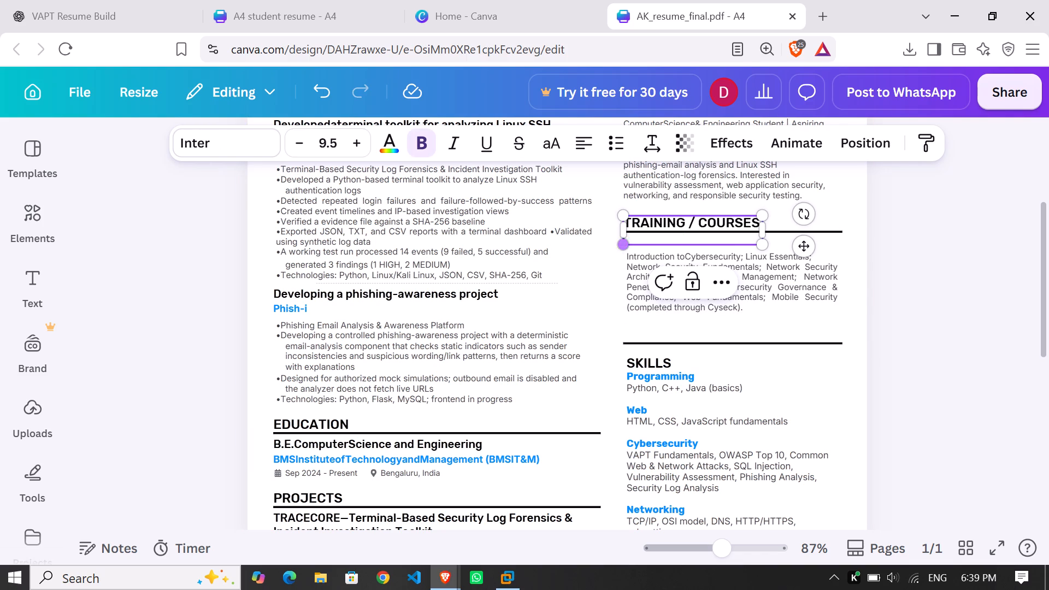
left_click(912, 261)
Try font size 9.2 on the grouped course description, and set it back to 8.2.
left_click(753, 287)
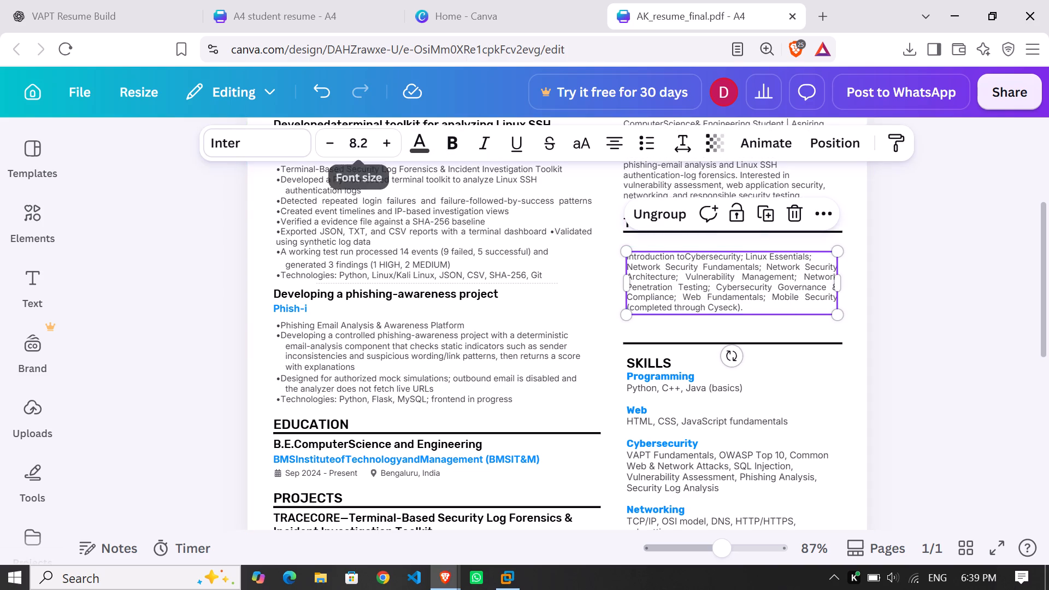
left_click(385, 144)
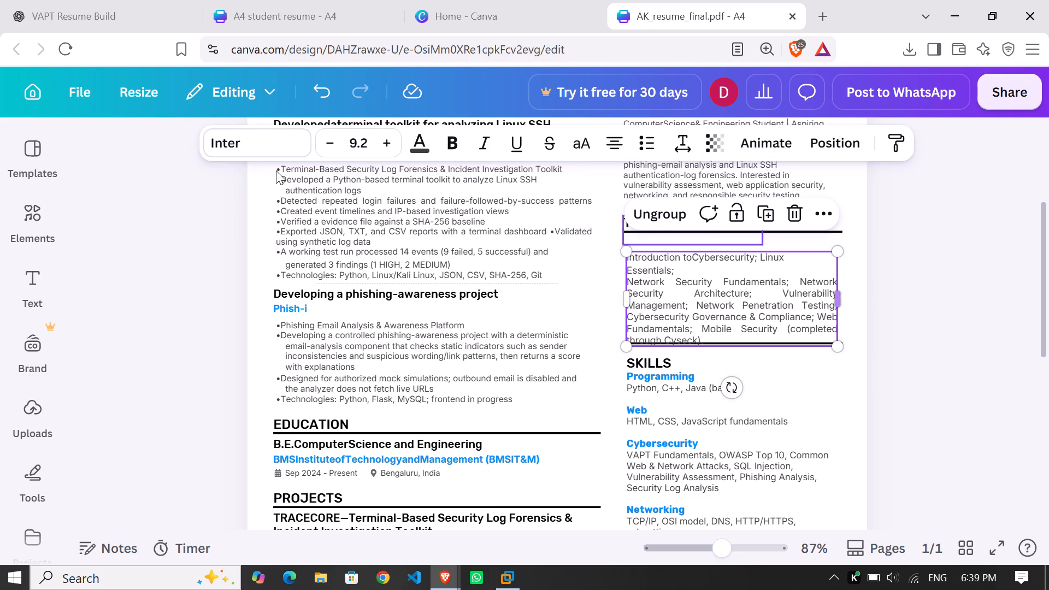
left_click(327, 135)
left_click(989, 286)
Move the grouped course description slightly up towards the TRAINING / COURSES divider and enlarge it a little from its corner.
left_click_drag(716, 280, 715, 272)
left_click_drag(835, 306, 835, 309)
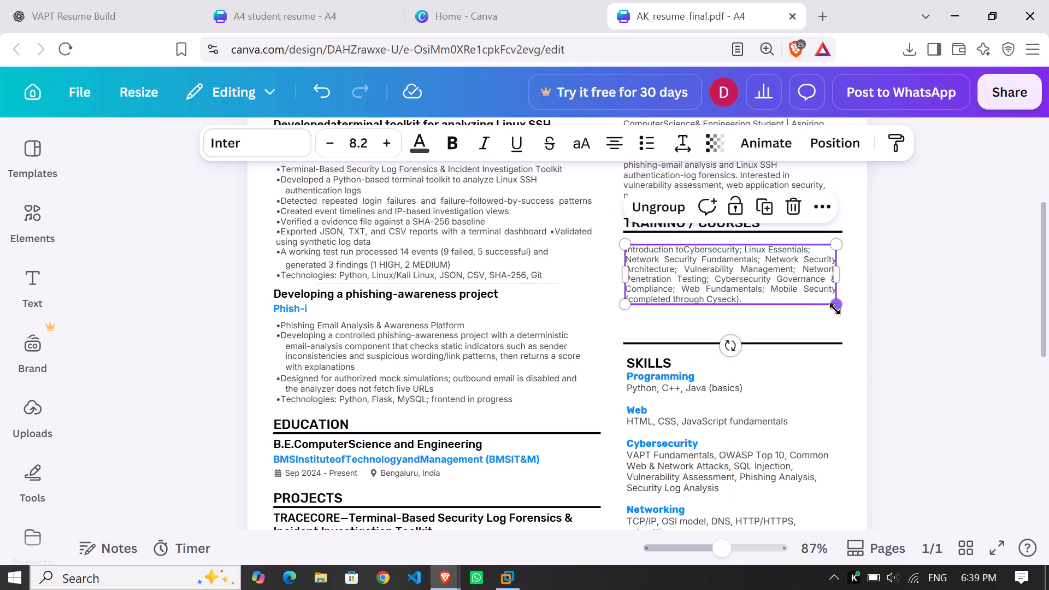
left_click_drag(835, 309, 844, 333)
left_click(938, 345)
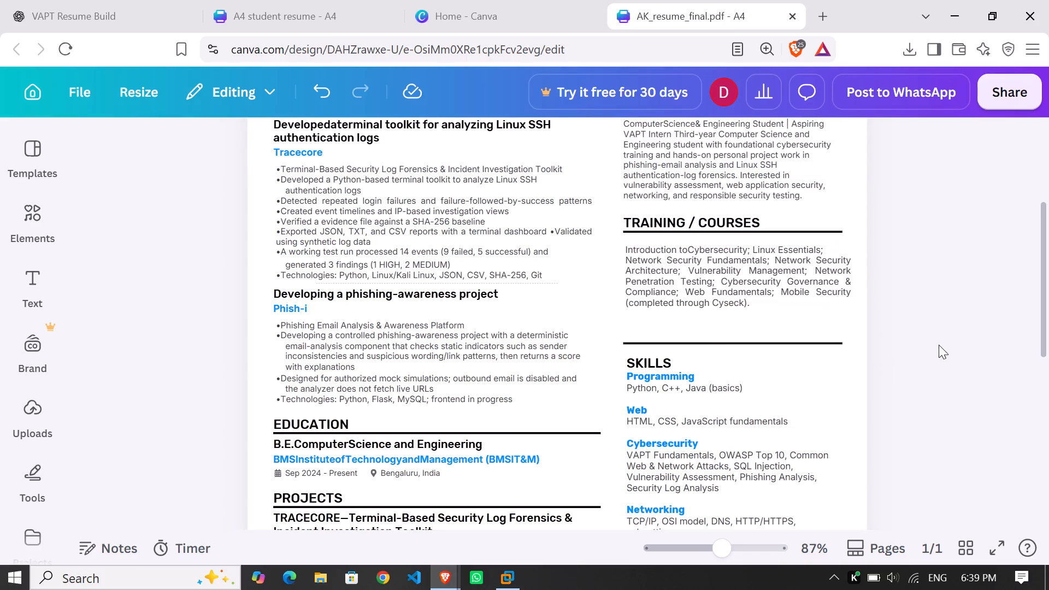
Review the resume page from the header to the Projects section to check the adjusted layout.
scroll(939, 345, "down", 1)
scroll(939, 345, "up", 3)
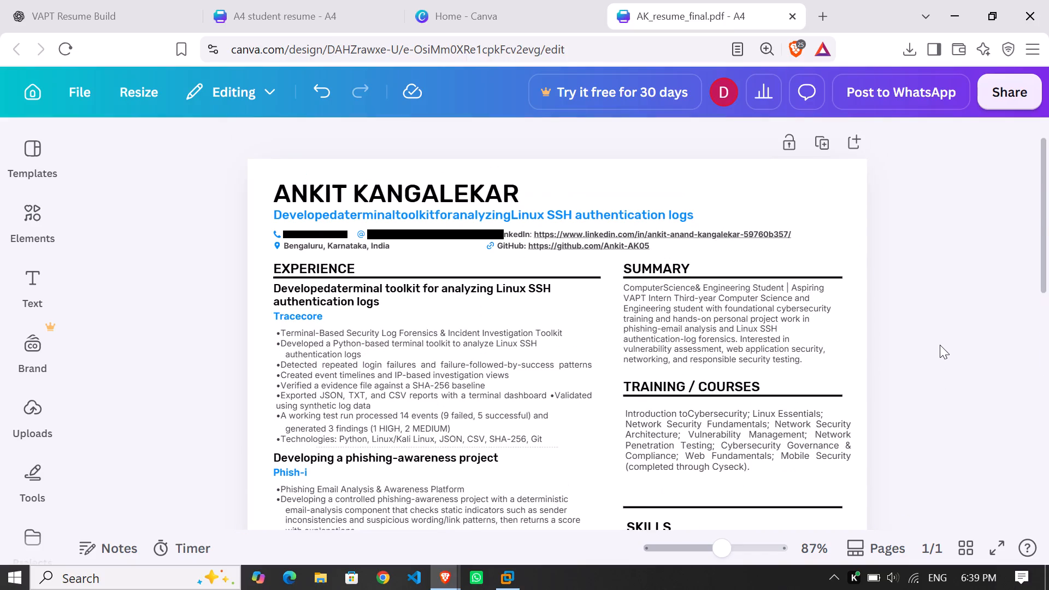
scroll(940, 345, "down", 2)
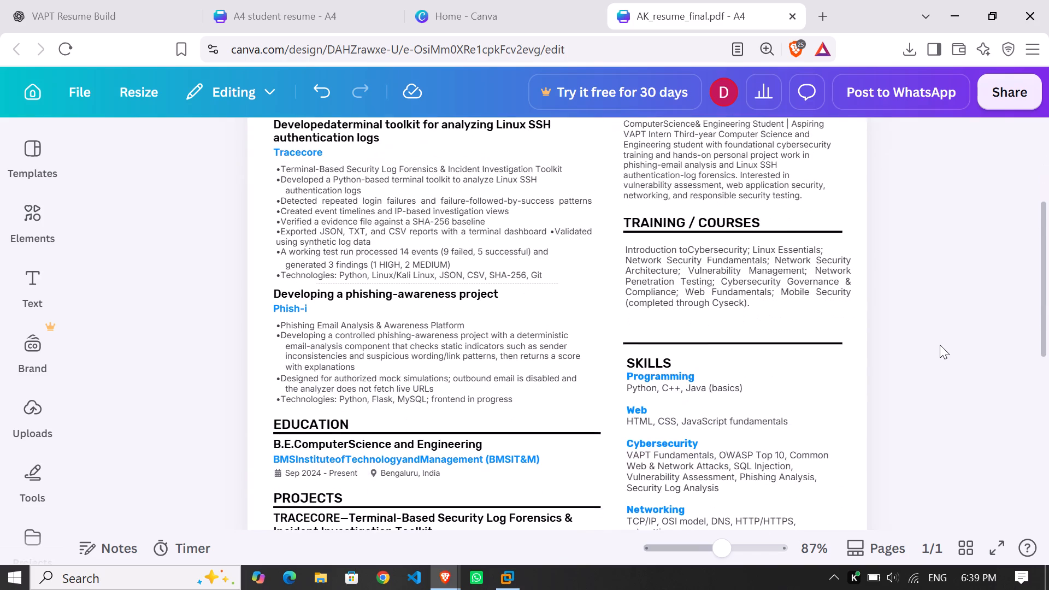
scroll(940, 345, "down", 3)
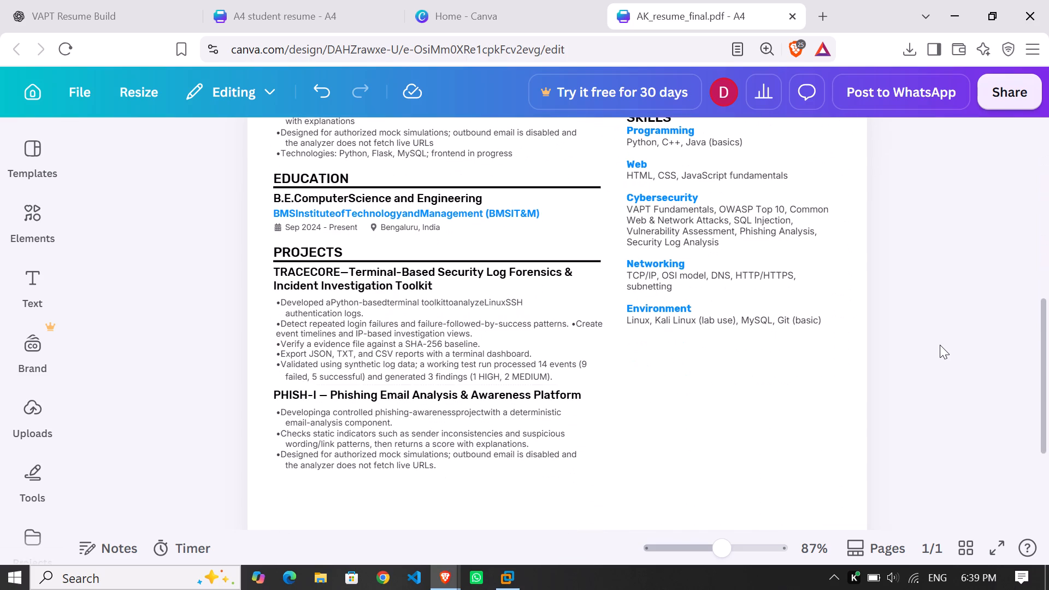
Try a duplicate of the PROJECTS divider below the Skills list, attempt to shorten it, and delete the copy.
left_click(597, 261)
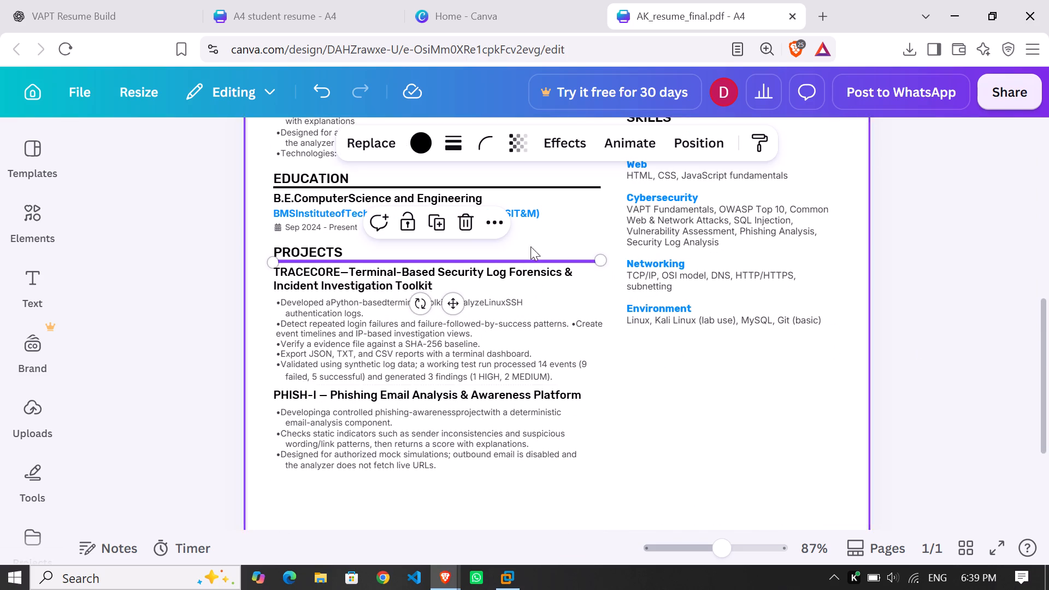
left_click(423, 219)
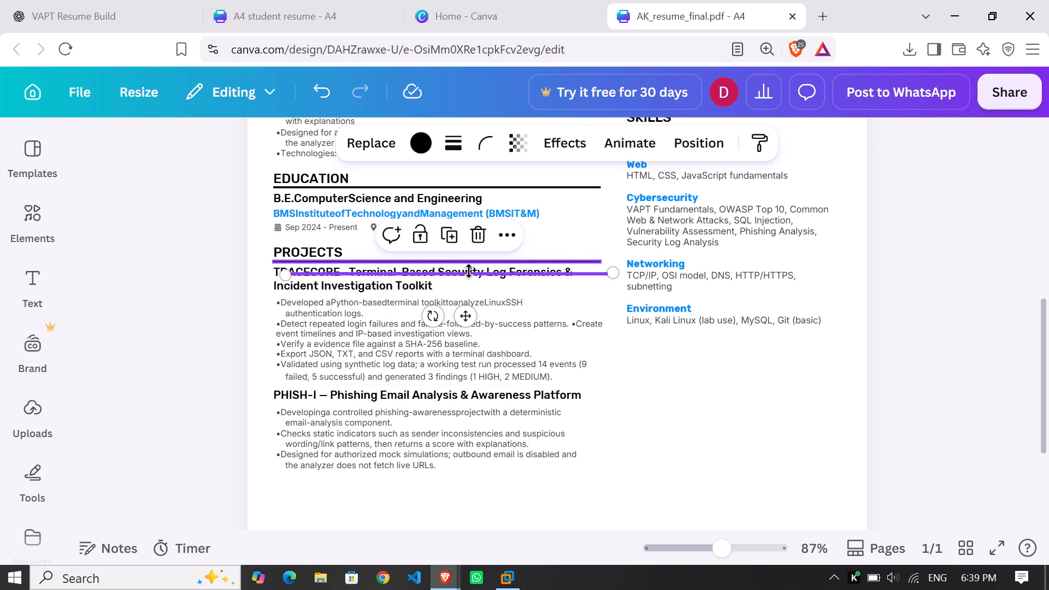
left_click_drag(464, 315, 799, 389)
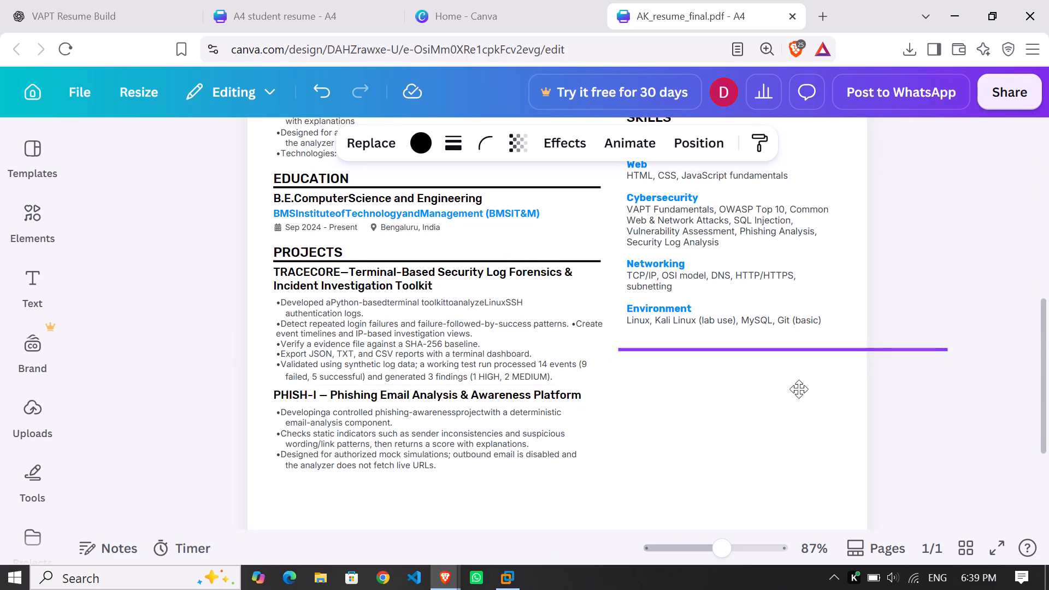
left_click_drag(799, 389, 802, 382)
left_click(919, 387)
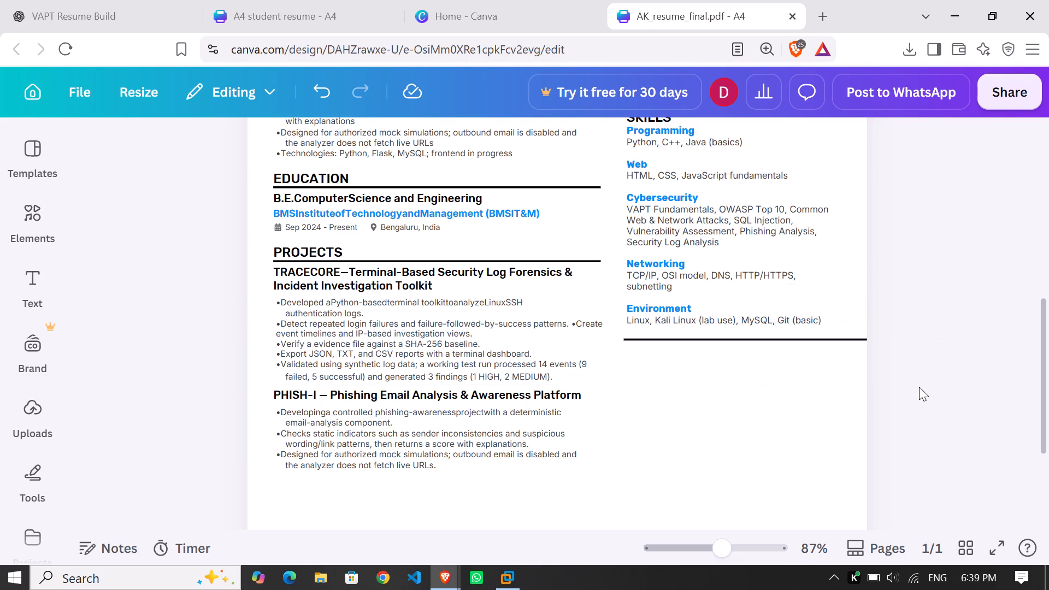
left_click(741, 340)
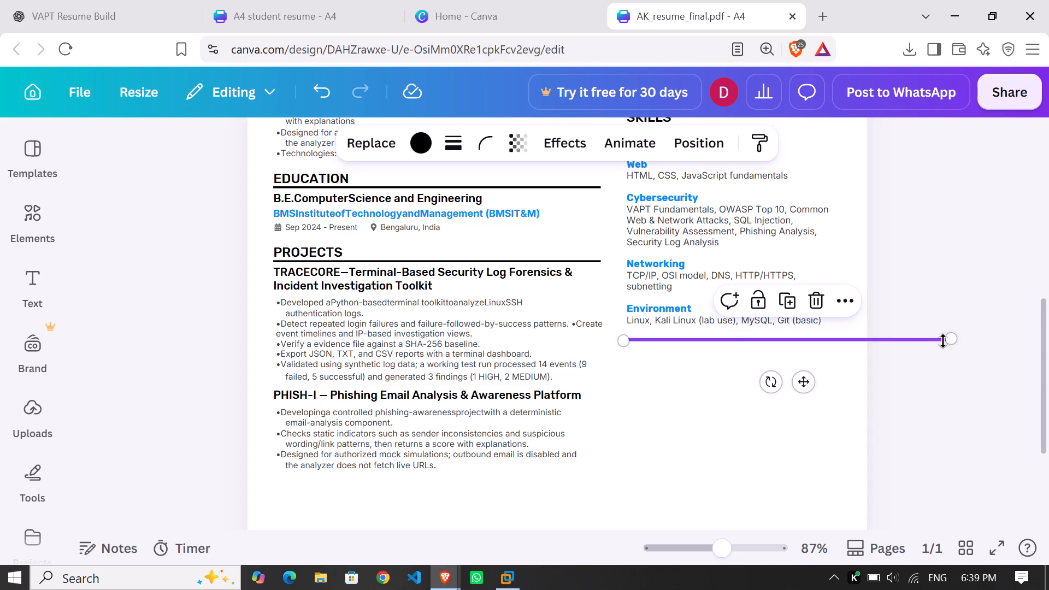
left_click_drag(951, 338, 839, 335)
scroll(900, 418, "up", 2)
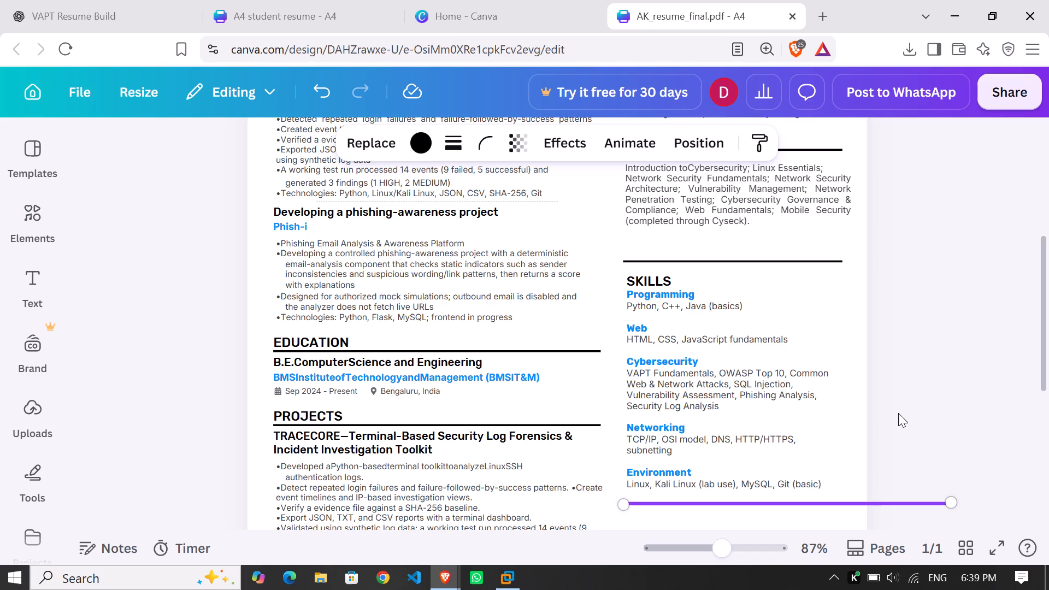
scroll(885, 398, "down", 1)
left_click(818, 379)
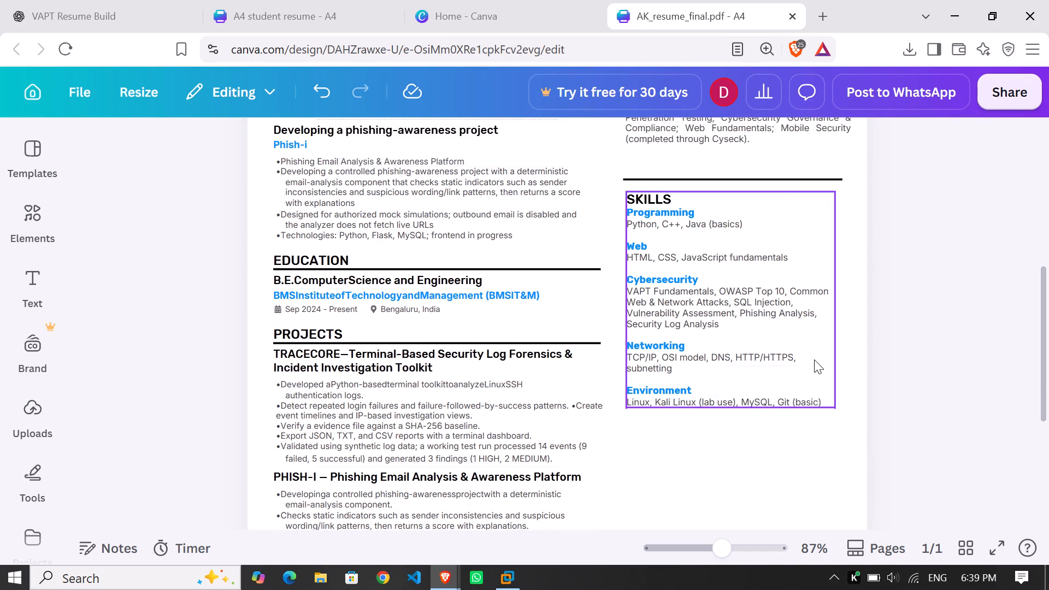
Duplicate the divider above SKILLS and place the copy just below the Environment entry, aligned with the original.
left_click(780, 180)
left_click(780, 178)
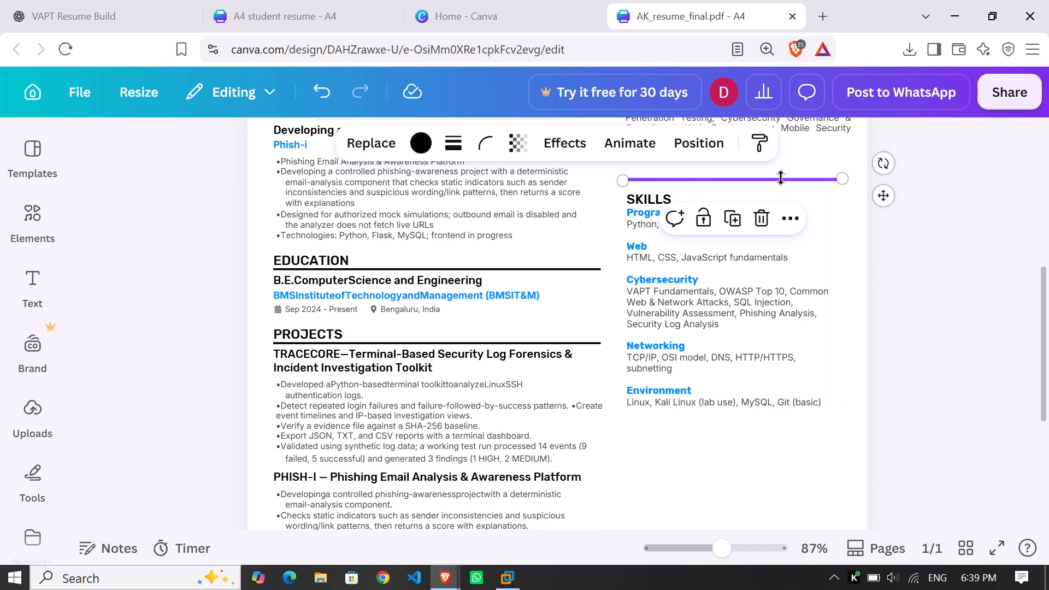
left_click(723, 217)
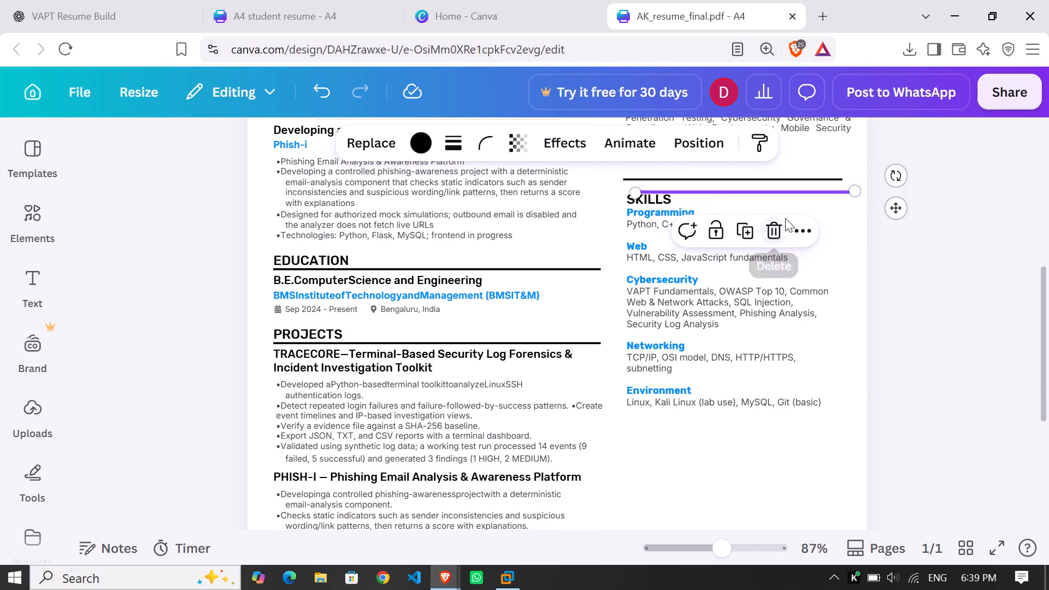
left_click_drag(897, 208, 885, 458)
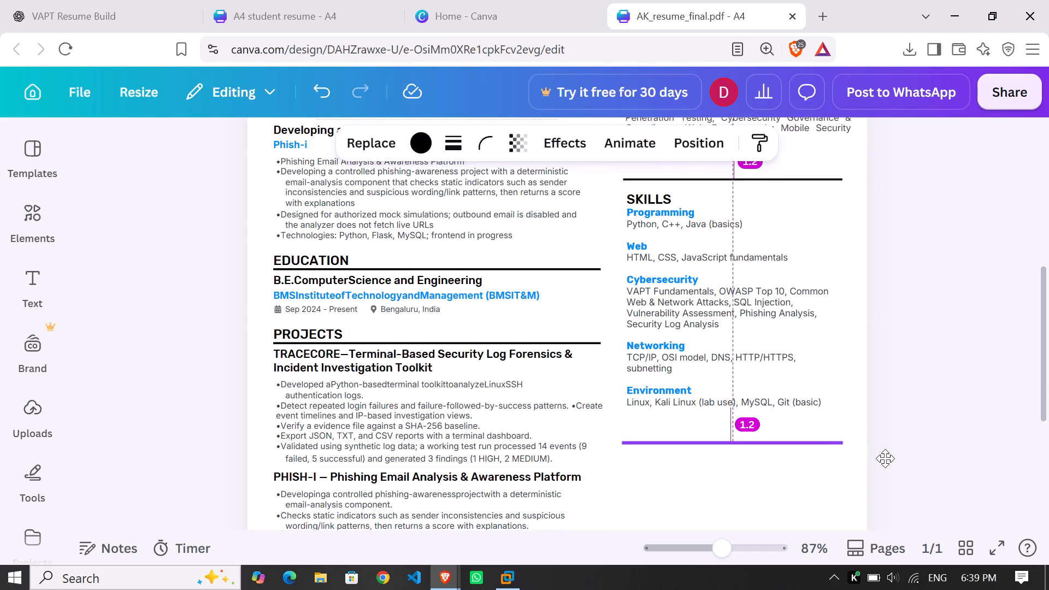
left_click_drag(885, 458, 885, 456)
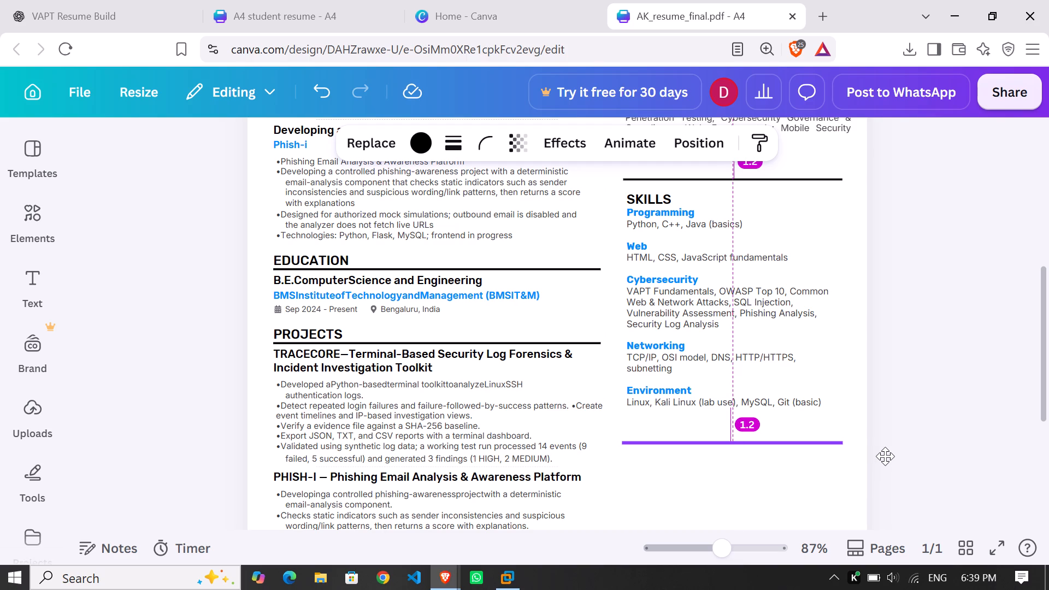
left_click_drag(885, 456, 884, 454)
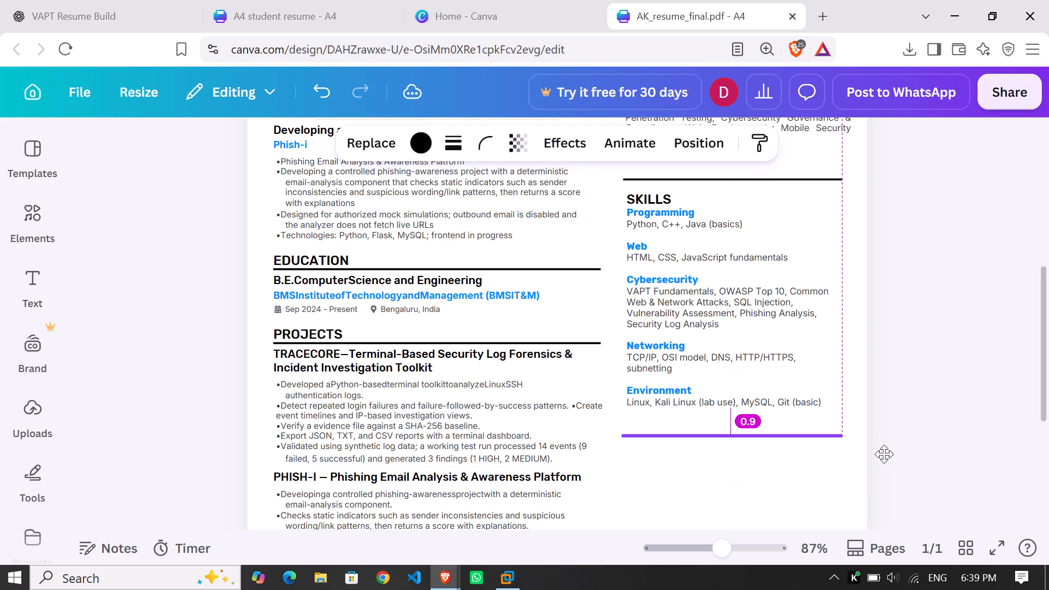
left_click_drag(884, 454, 884, 447)
left_click(885, 447)
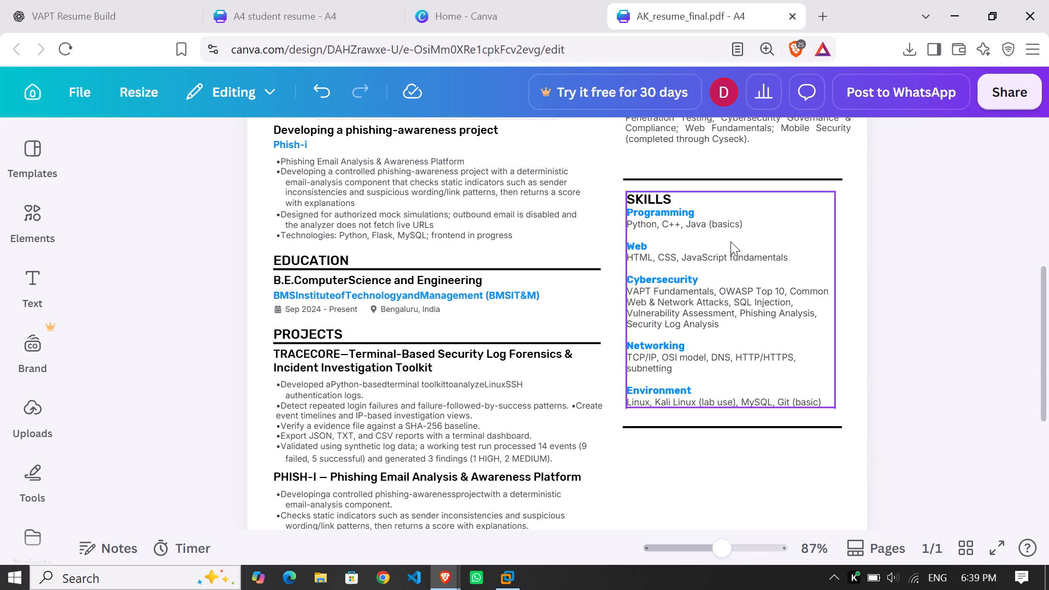
Duplicate the PHISH-I project heading and place the copy beneath the new divider below the Skills list.
scroll(646, 262, "down", 1)
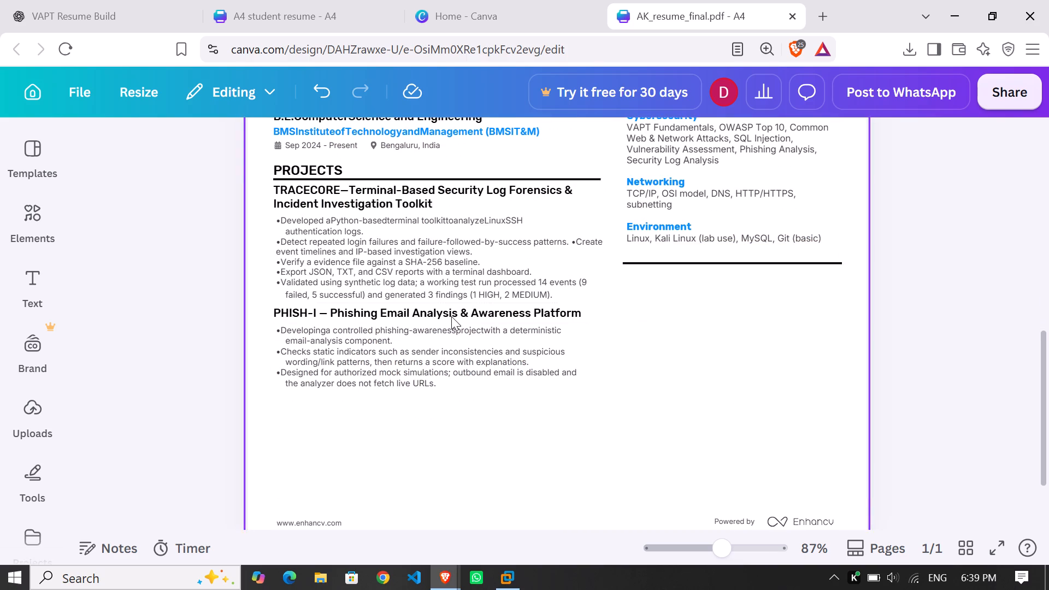
left_click(451, 316)
left_click(426, 273)
left_click_drag(457, 380, 799, 339)
left_click(780, 274)
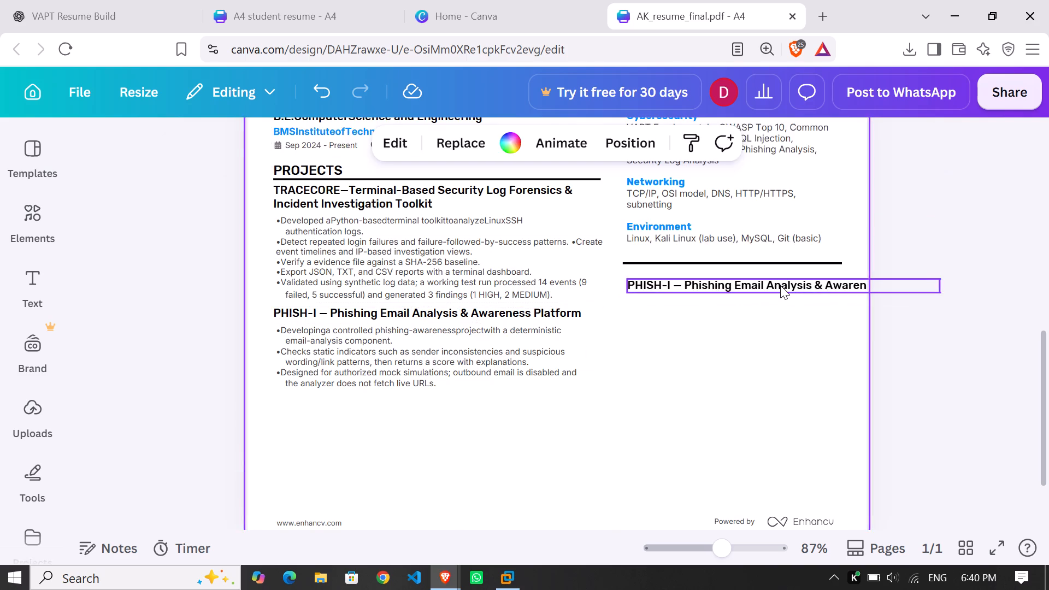
Replace the copied heading's text with Languages.
left_click(780, 285)
left_click(780, 285)
type("Languges")
key("BackSpace")
key("BackSpace")
key("BackSpace")
key("BackSpace")
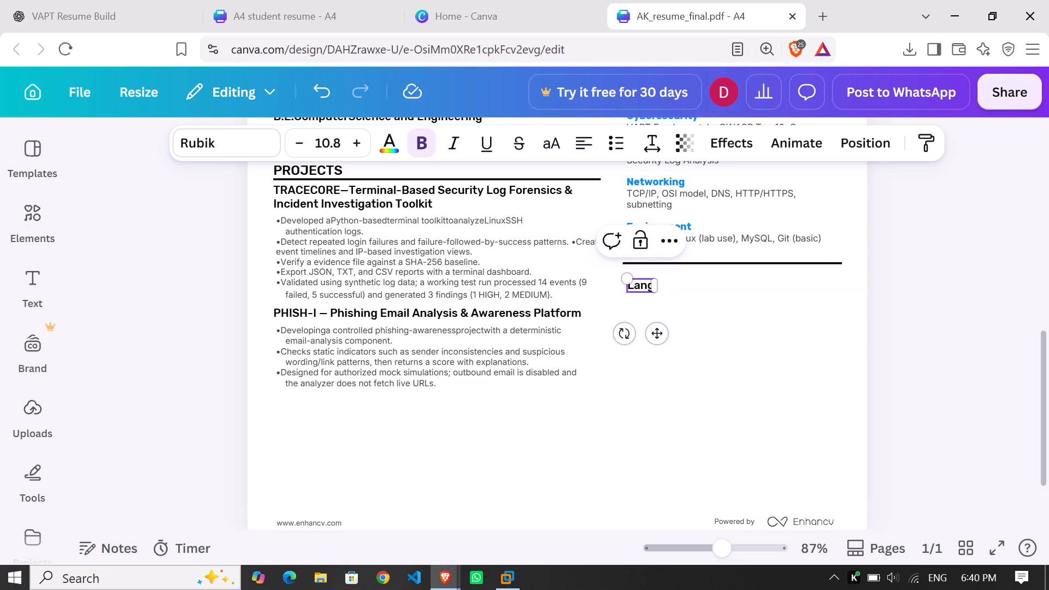
type("uages")
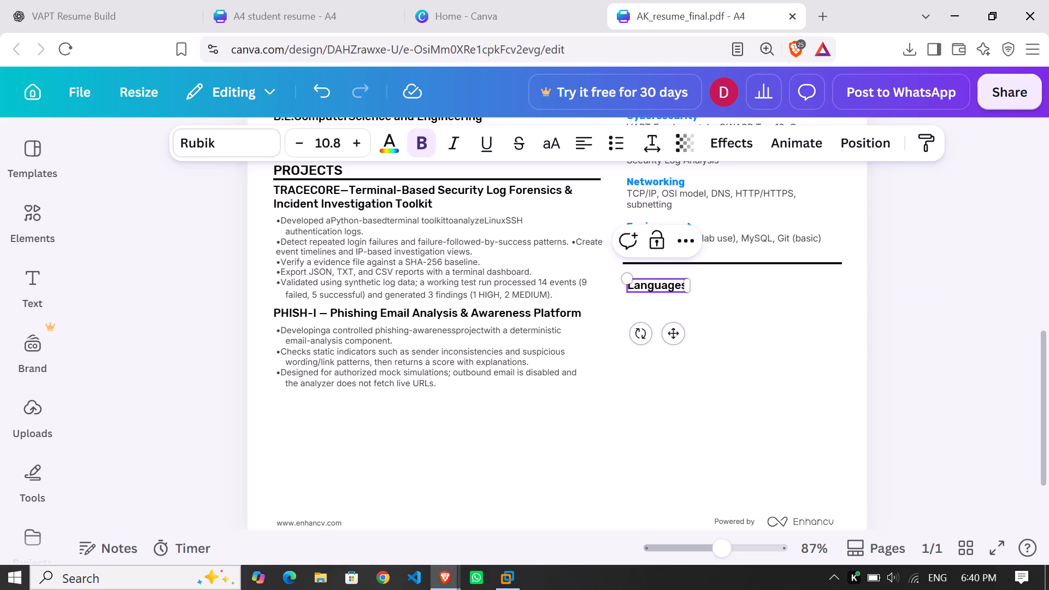
left_click(840, 379)
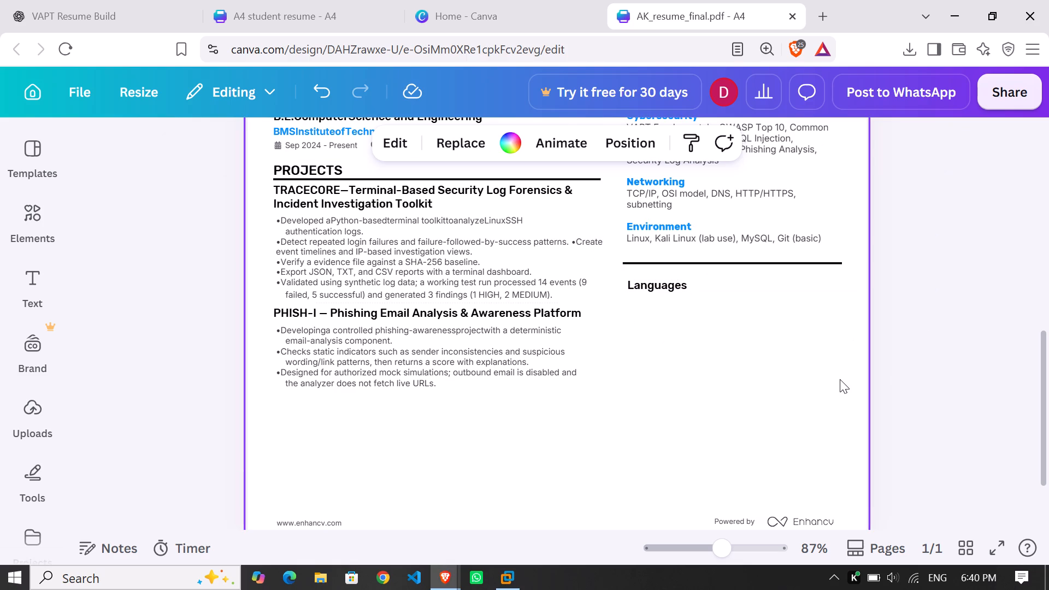
Move the Languages heading slightly up towards the divider above it, aligned with the Skills text.
left_click_drag(655, 288, 655, 282)
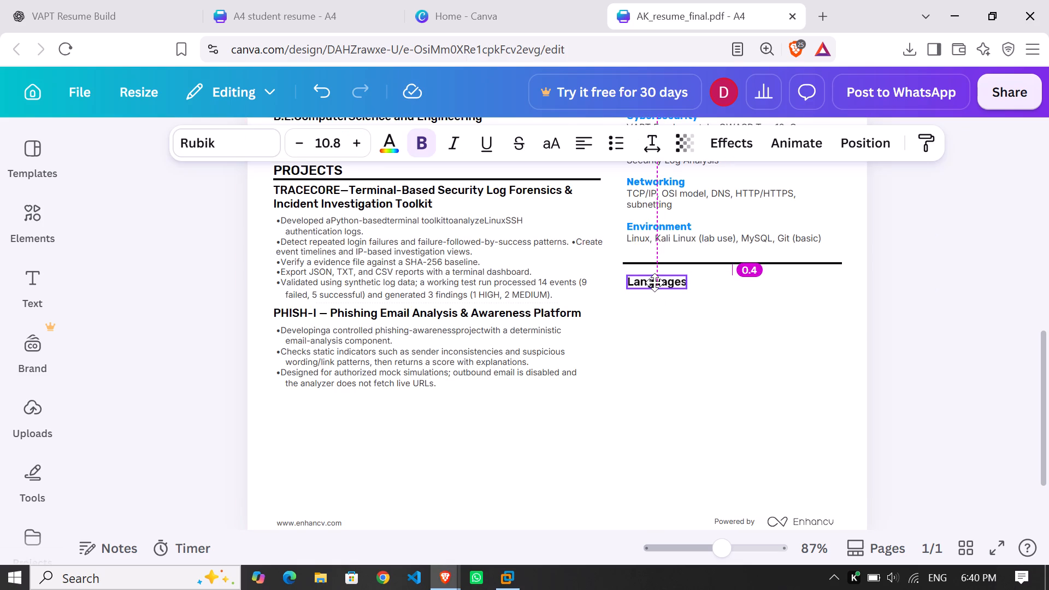
left_click_drag(655, 282, 654, 282)
left_click(930, 292)
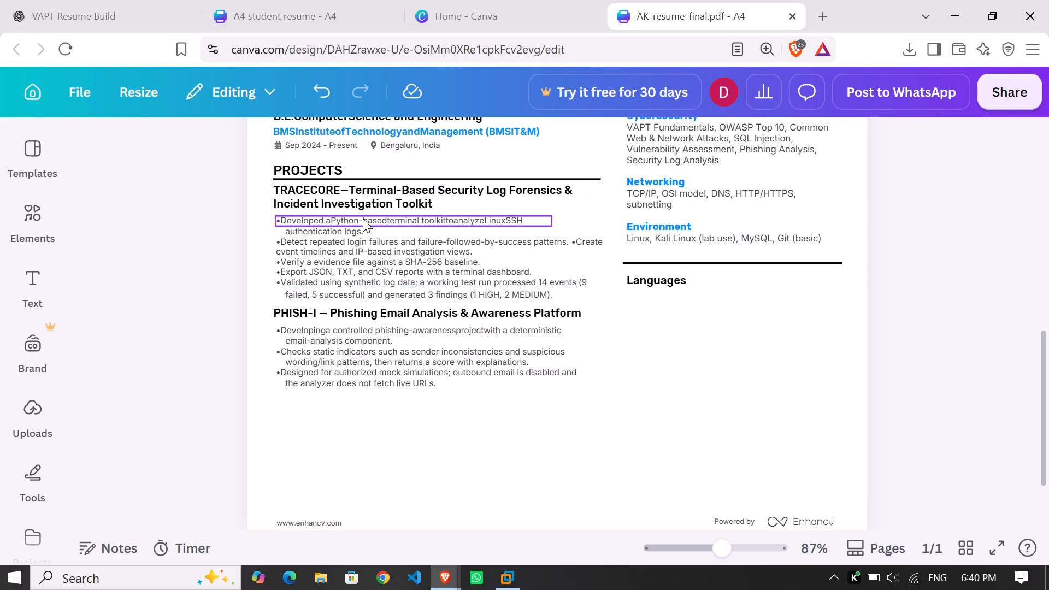
Duplicate the grouped course description from TRAINING / COURSES and place the copy directly beneath the Languages heading.
scroll(363, 219, "up", 2)
left_click(658, 282)
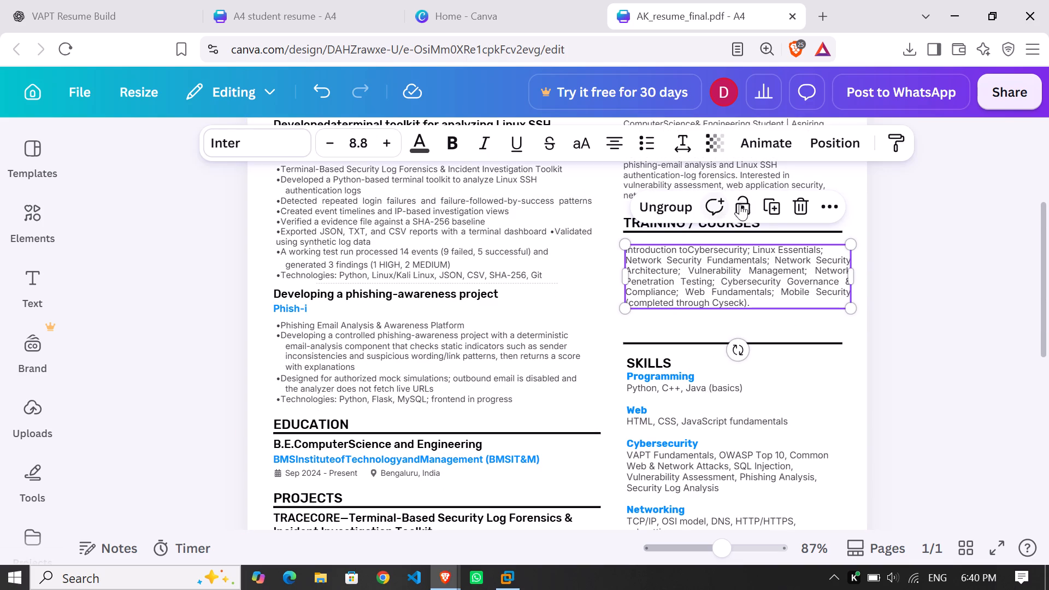
left_click(769, 206)
left_click_drag(749, 291, 740, 425)
scroll(739, 416, "down", 2)
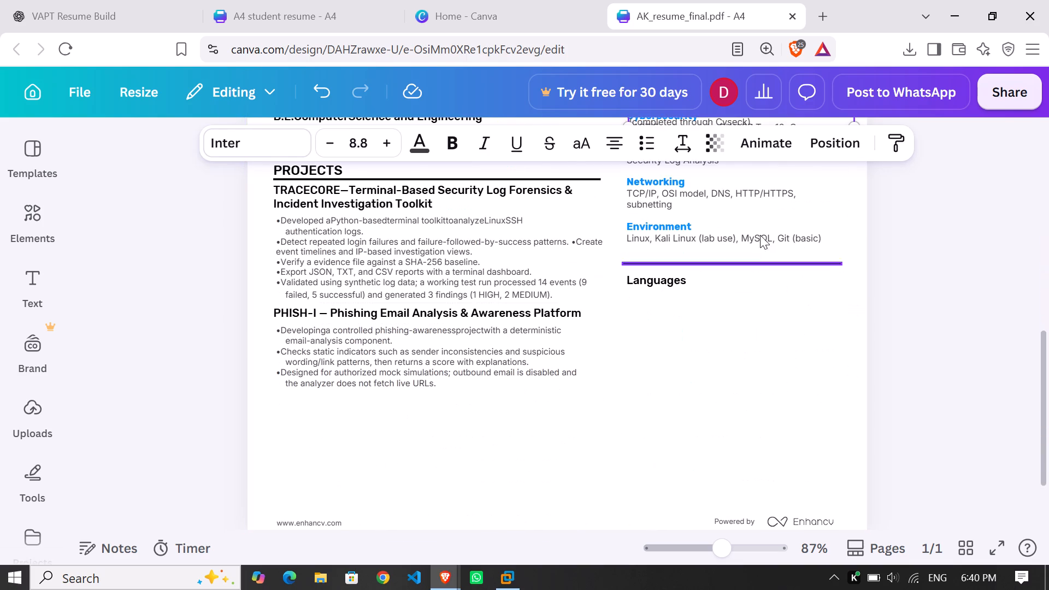
scroll(749, 238, "up", 1)
left_click_drag(748, 264, 744, 498)
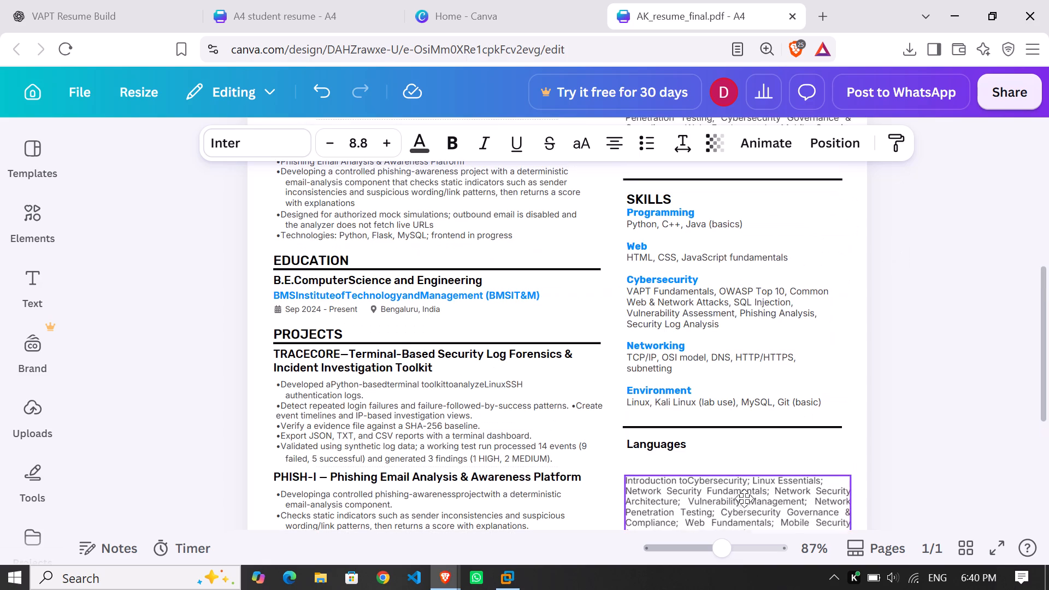
left_click_drag(744, 498, 743, 496)
scroll(743, 496, "up", 1)
scroll(743, 496, "down", 2)
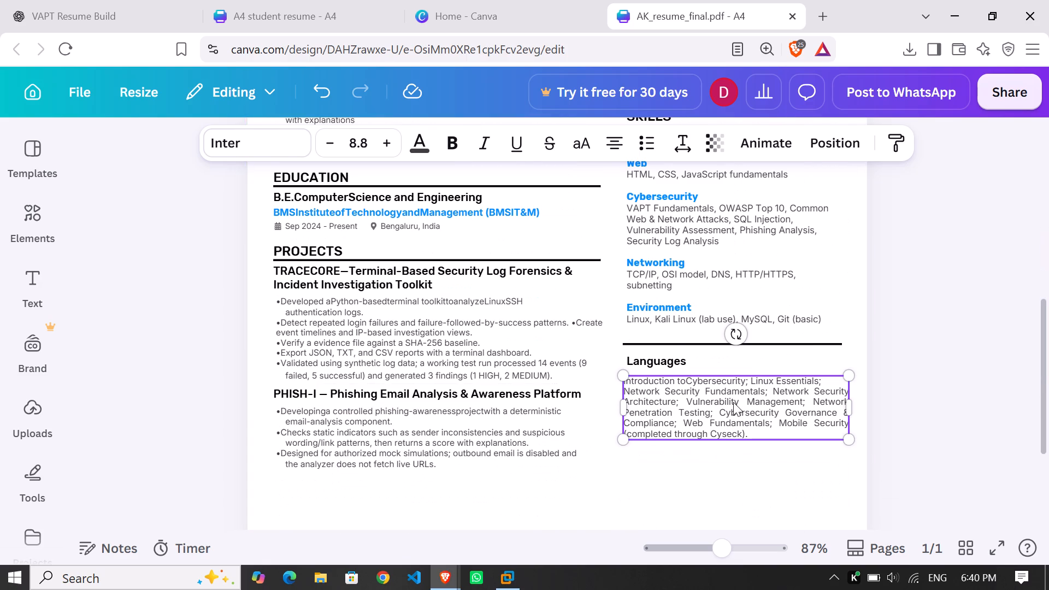
Ungroup the copied course description beneath the Languages heading.
left_click(733, 402)
left_click(661, 340)
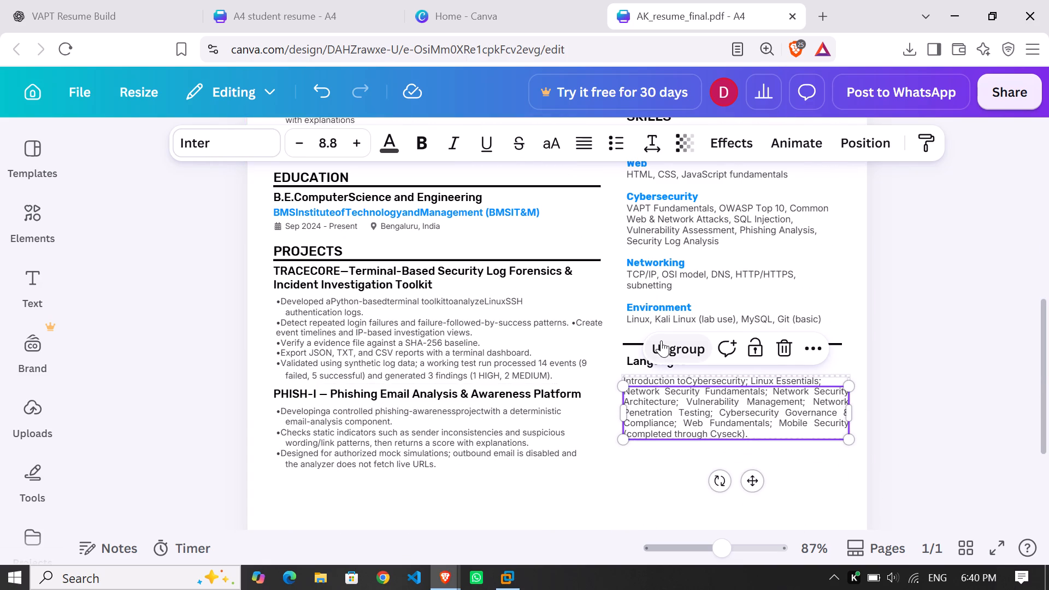
left_click(696, 405)
key("ctrl+a")
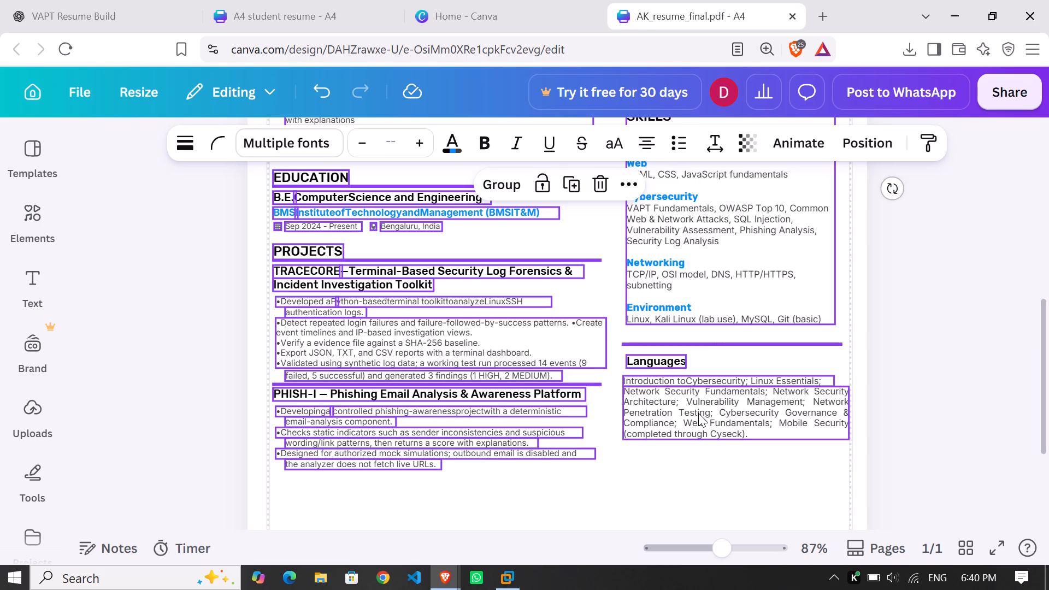
left_click(698, 413)
left_click(764, 487)
Replace the larger course paragraph beneath Languages with English and Kannada on separate lines.
double_click(774, 419)
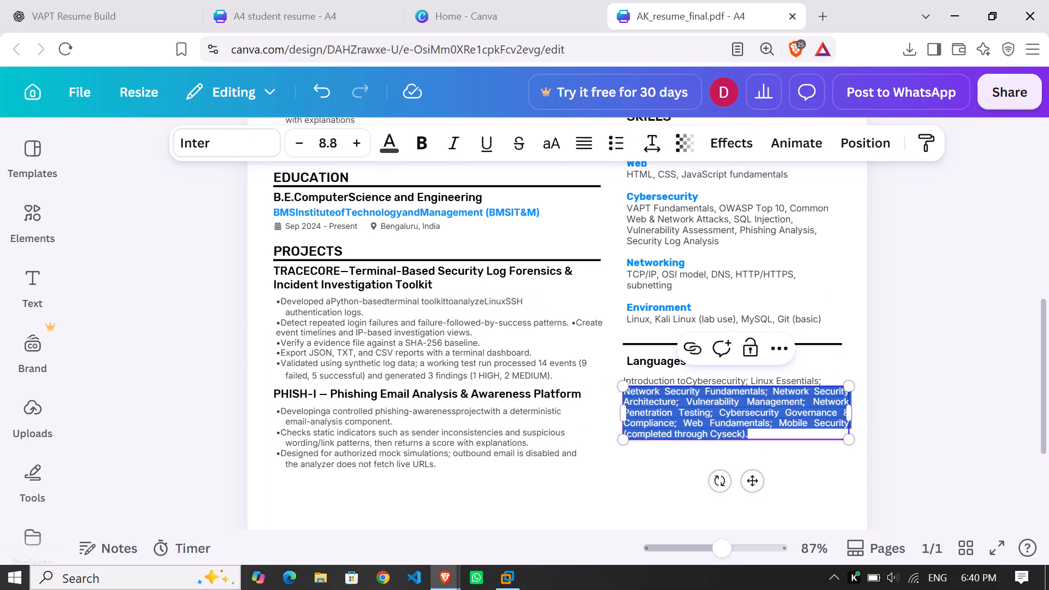
type("En")
type("glish")
key("shift+Return")
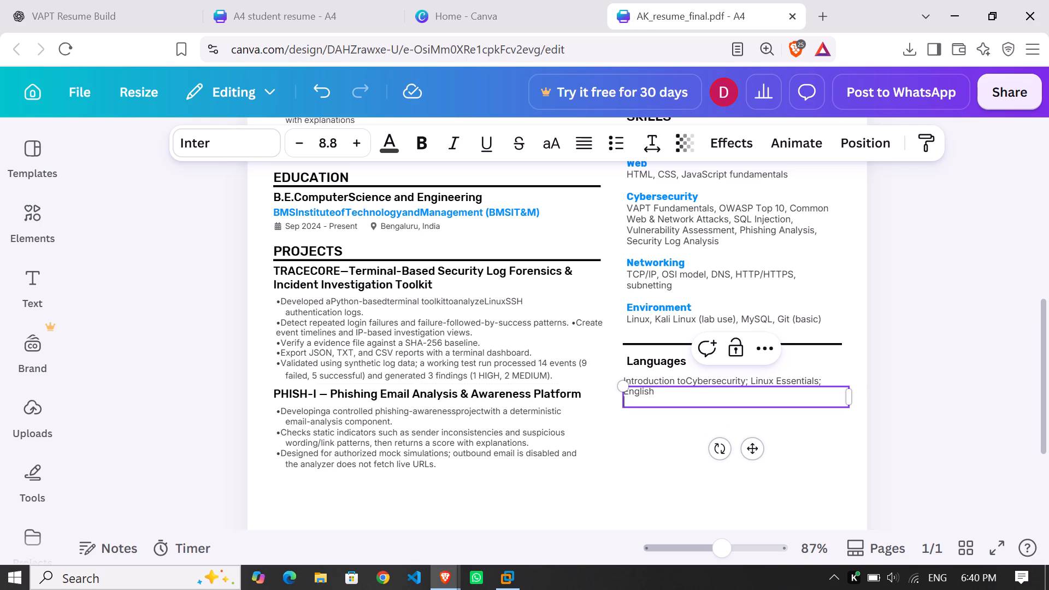
type("Kan")
key("a")
key("BackSpace")
type("na")
key("BackSpace")
type("ada")
key("shift+Return")
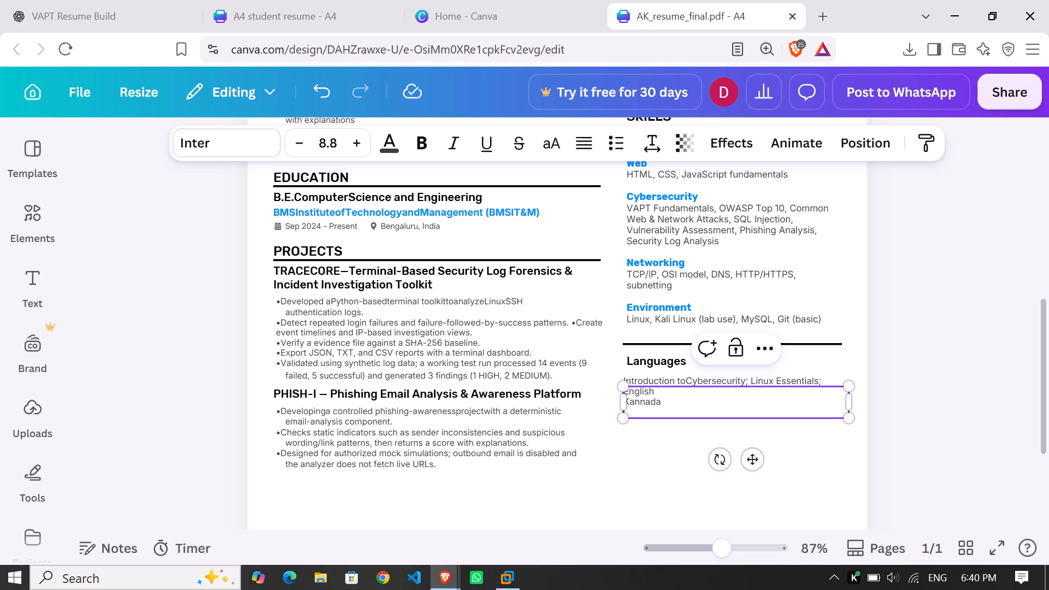
type("Ma")
key("BackSpace")
key("BackSpace")
key("BackSpace")
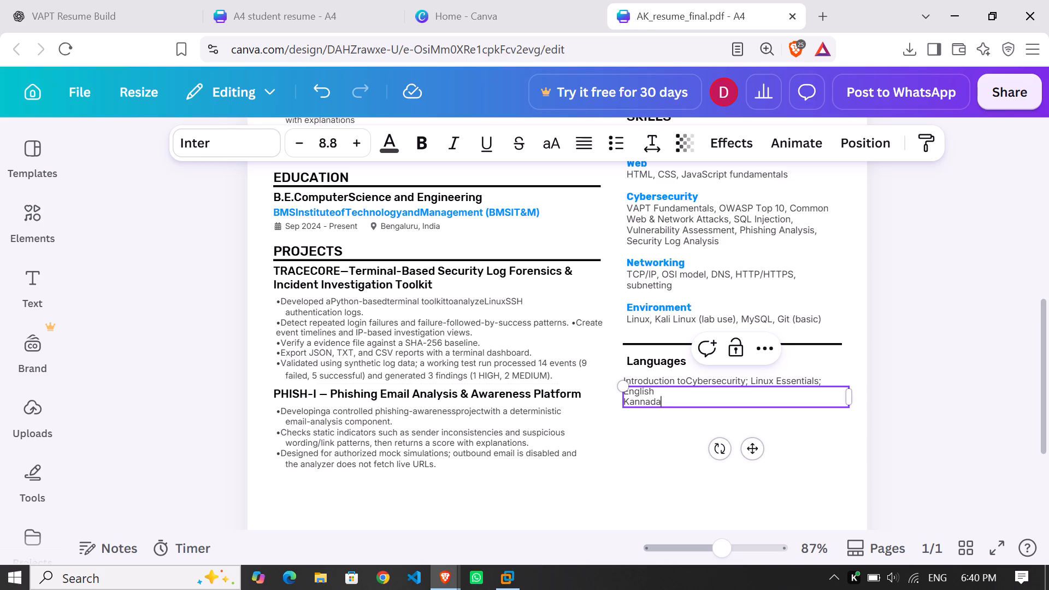
Complete the list beneath Languages by adding Hindi and Marathi on separate lines below Kannada.
key("BackSpace")
key("BackSpace")
key("BackSpace")
key("BackSpace")
type("nada")
key("shift+Return")
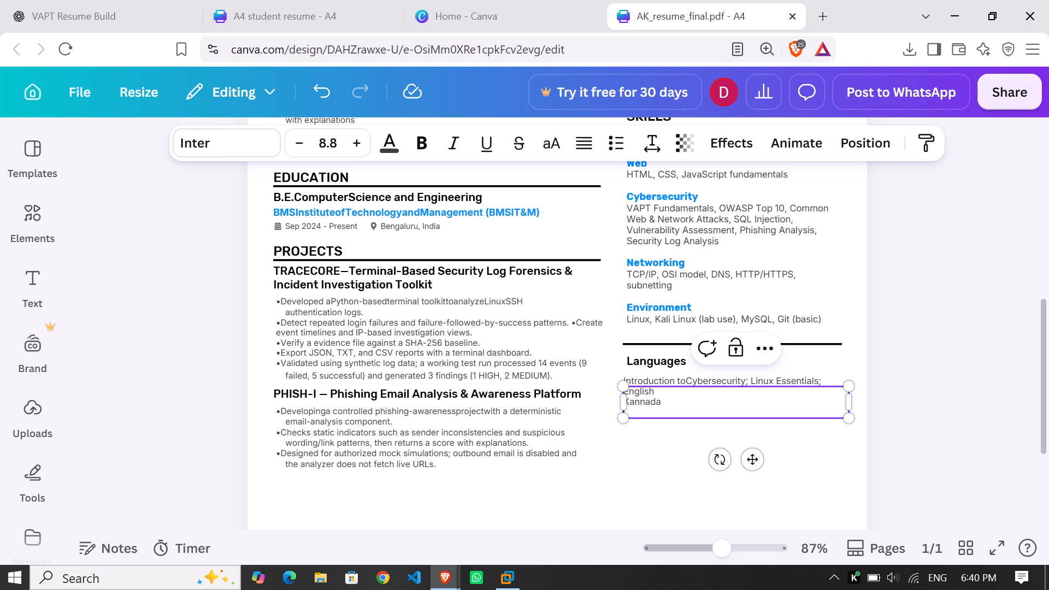
type("Hindi")
key("Return")
type("Marathi")
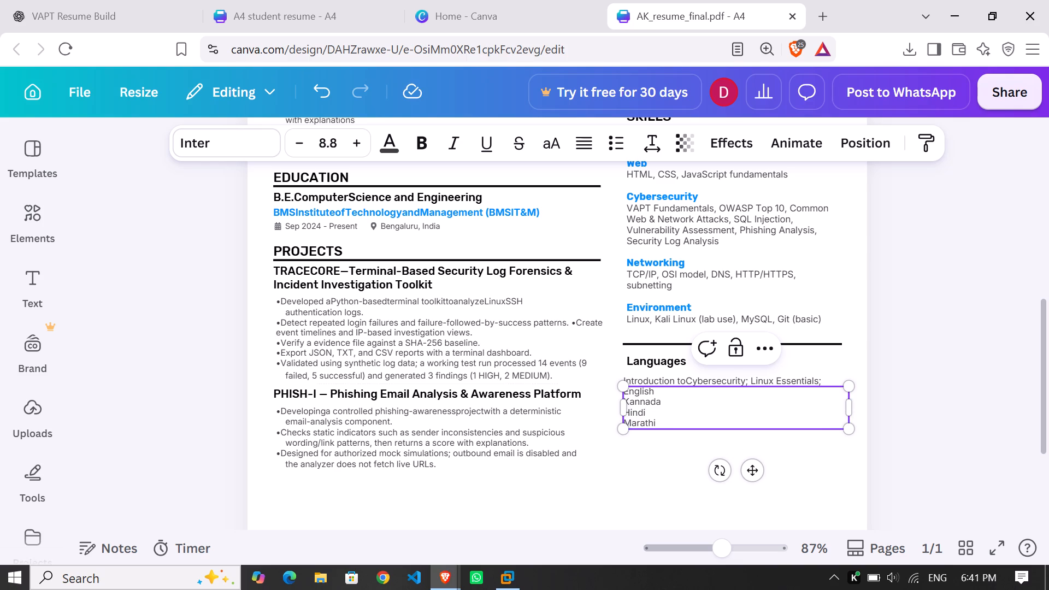
left_click(957, 402)
Delete the leftover course line "Introduction toCybersecurity; Linux Essentials;" between the Languages heading and the language list.
left_click(738, 381)
left_click(751, 345)
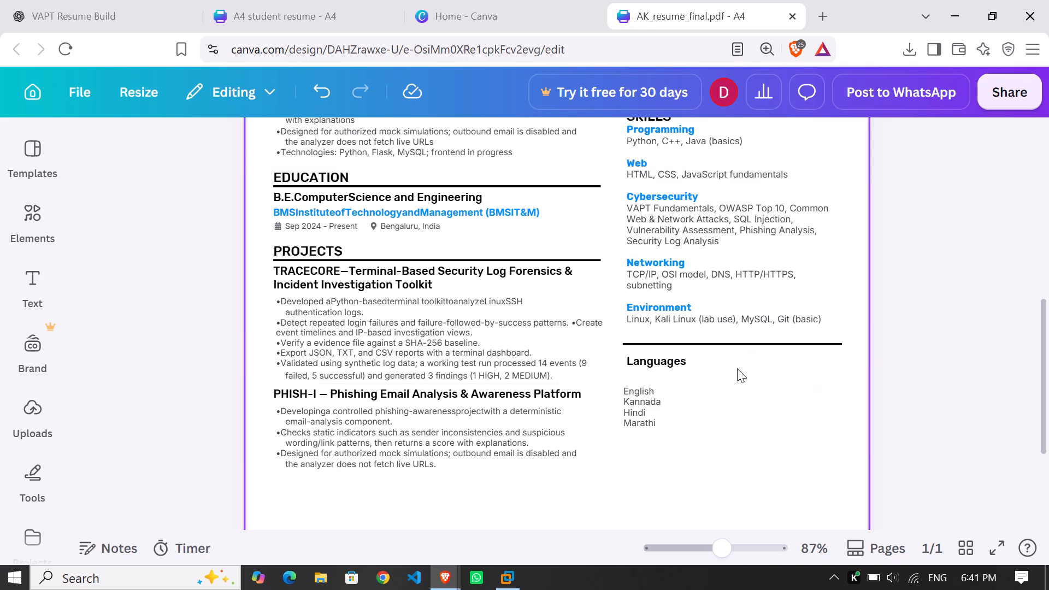
Move the language list up directly beneath the Languages heading, align it with the heading, and save the design.
left_click_drag(658, 411, 662, 401)
left_click(916, 381)
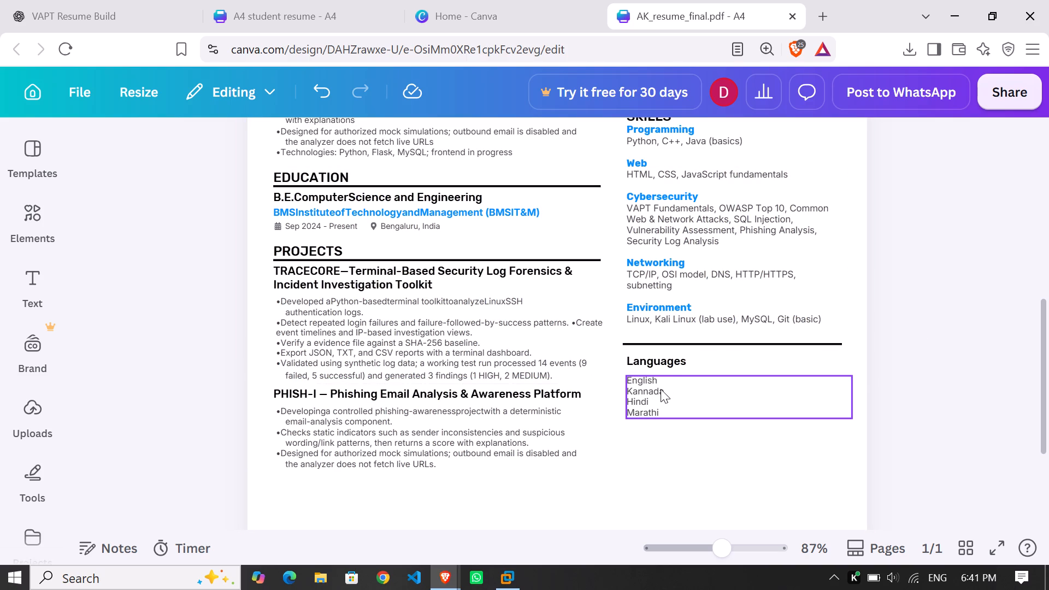
left_click(880, 421)
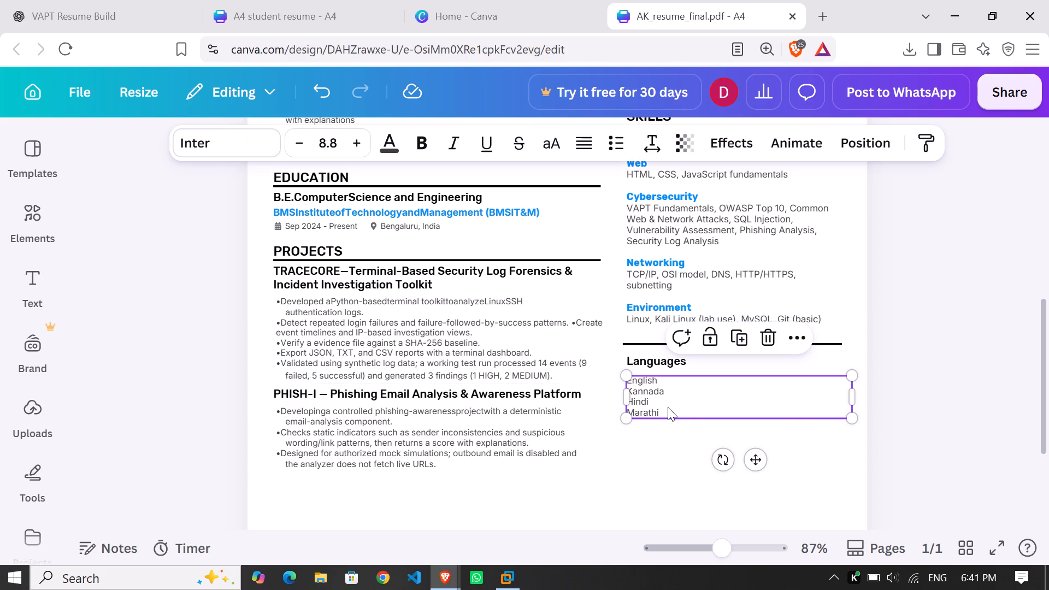
left_click(899, 393)
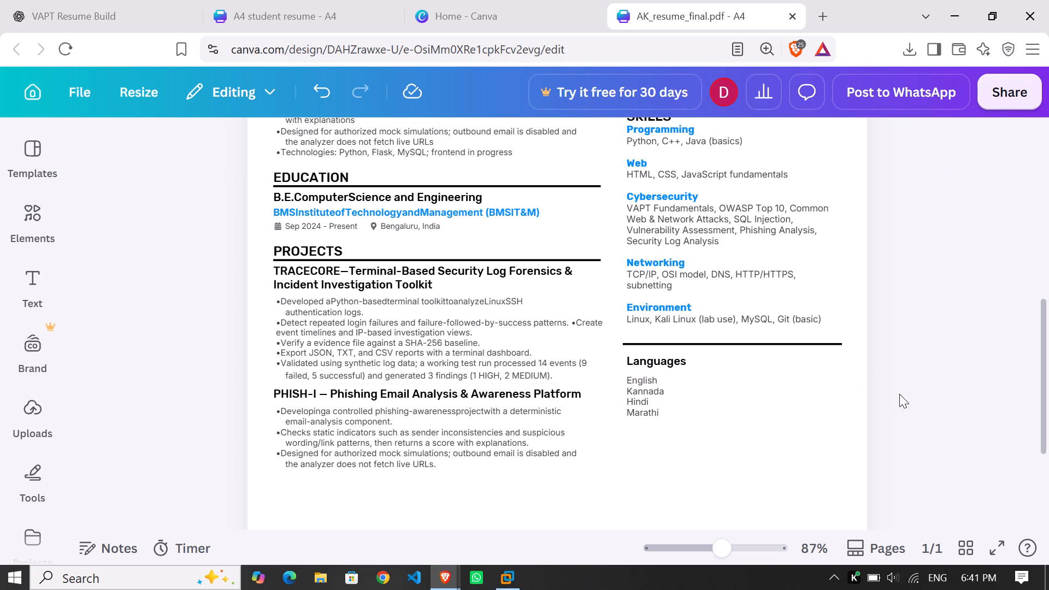
key("ctrl+s")
Set the font size of the language list beneath the Languages heading to 9.8.
left_click(705, 386)
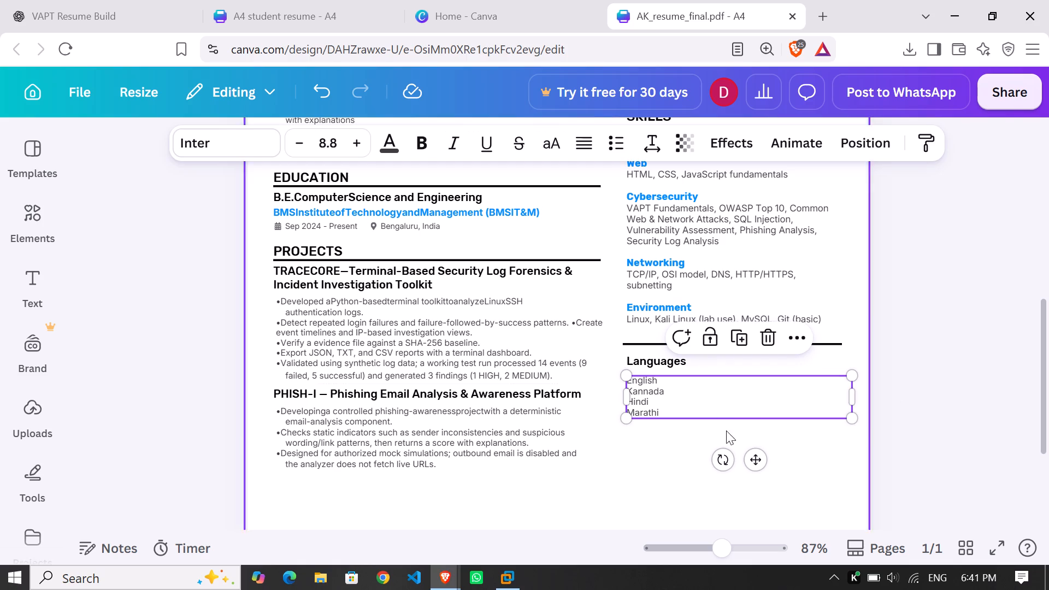
left_click(366, 151)
left_click(928, 433)
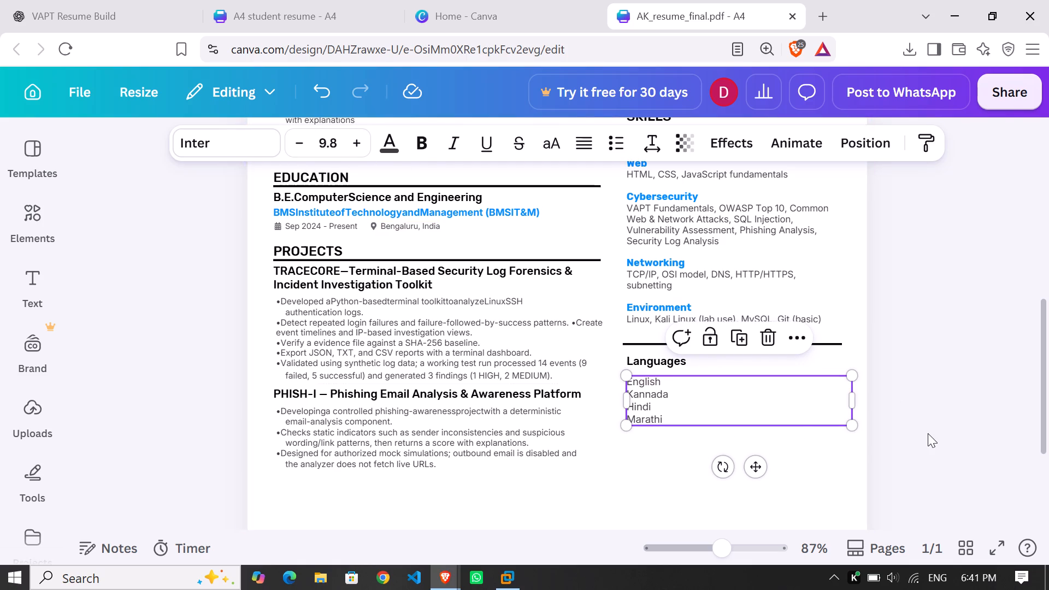
left_click(663, 416)
left_click(300, 140)
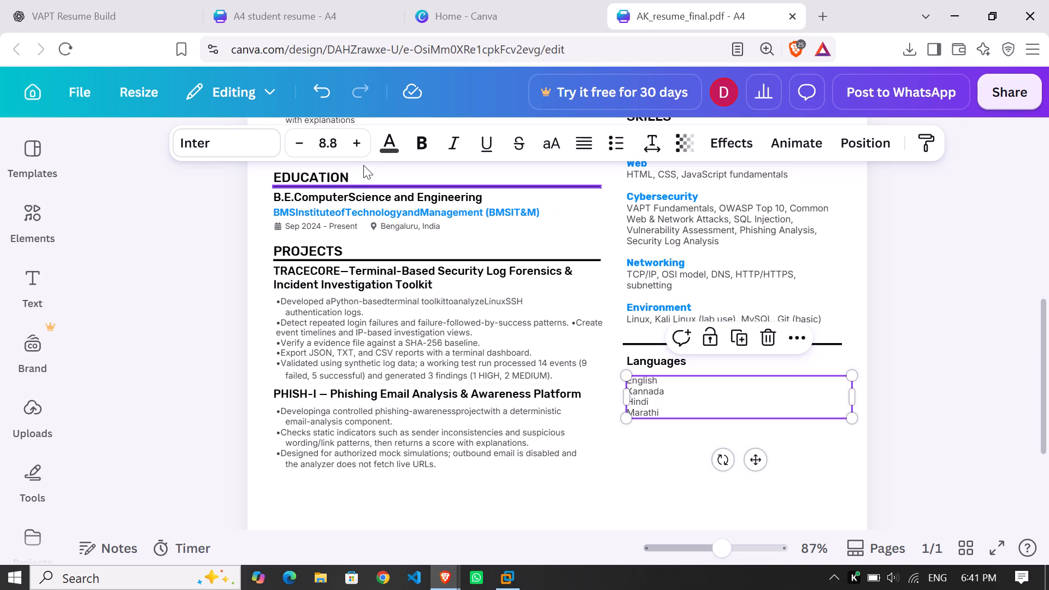
left_click(362, 141)
left_click(985, 365)
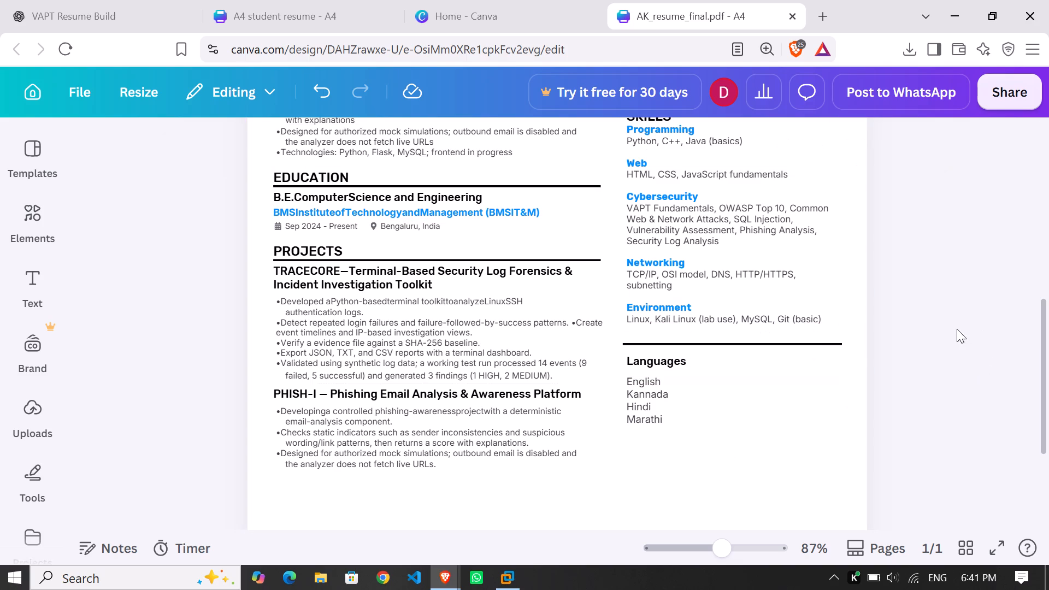
Nudge the language list slightly upward, closer to the Languages heading, keeping it aligned with the heading.
left_click(650, 418)
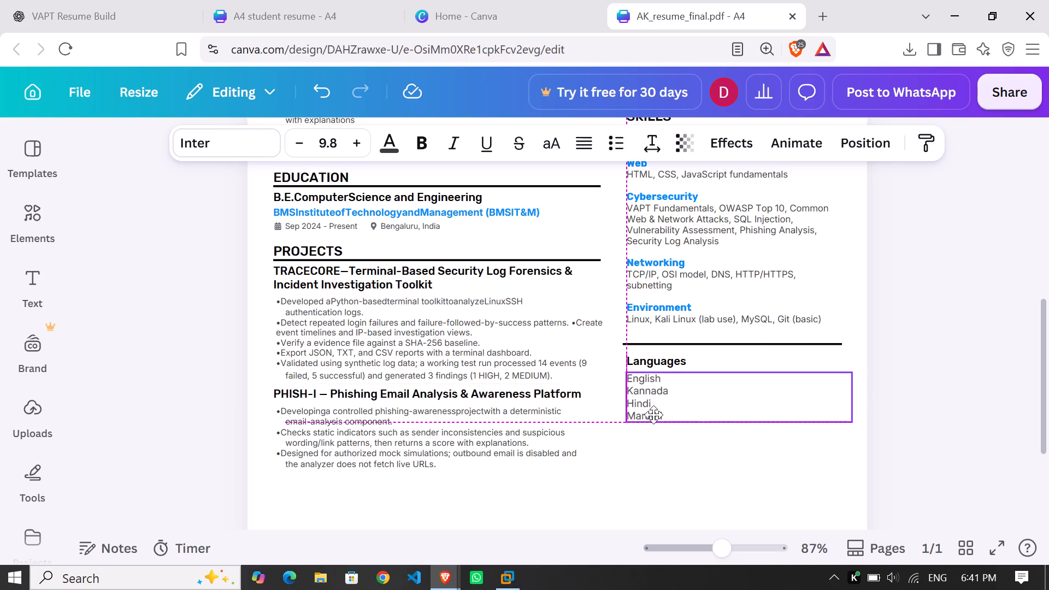
left_click(991, 401)
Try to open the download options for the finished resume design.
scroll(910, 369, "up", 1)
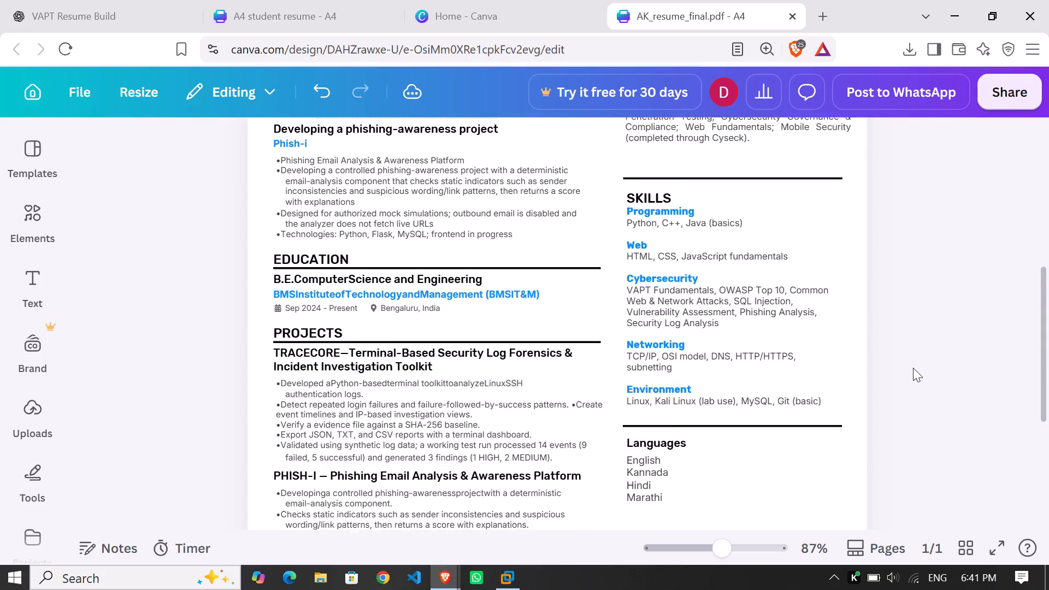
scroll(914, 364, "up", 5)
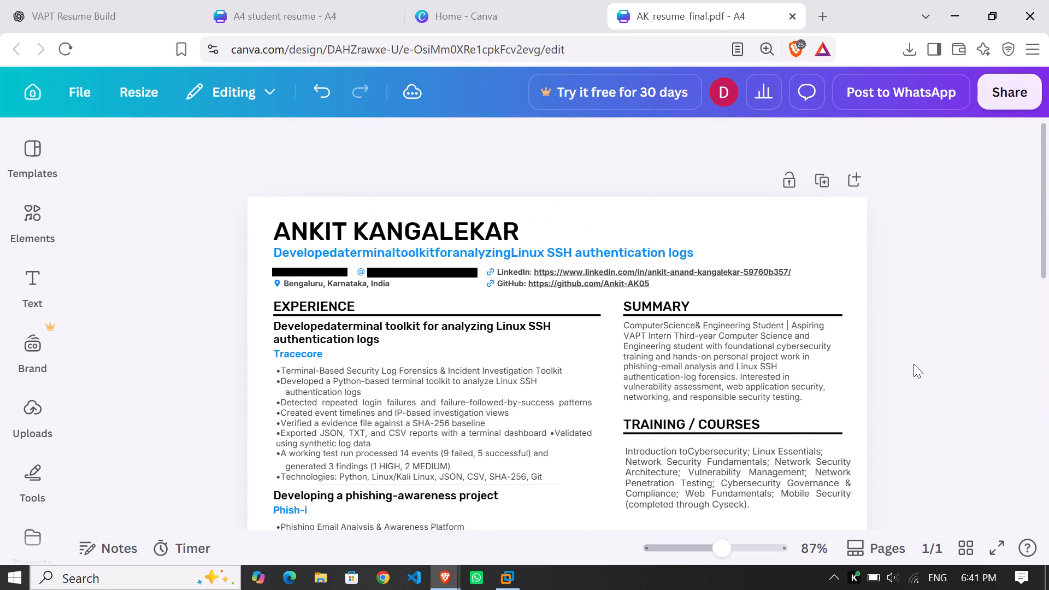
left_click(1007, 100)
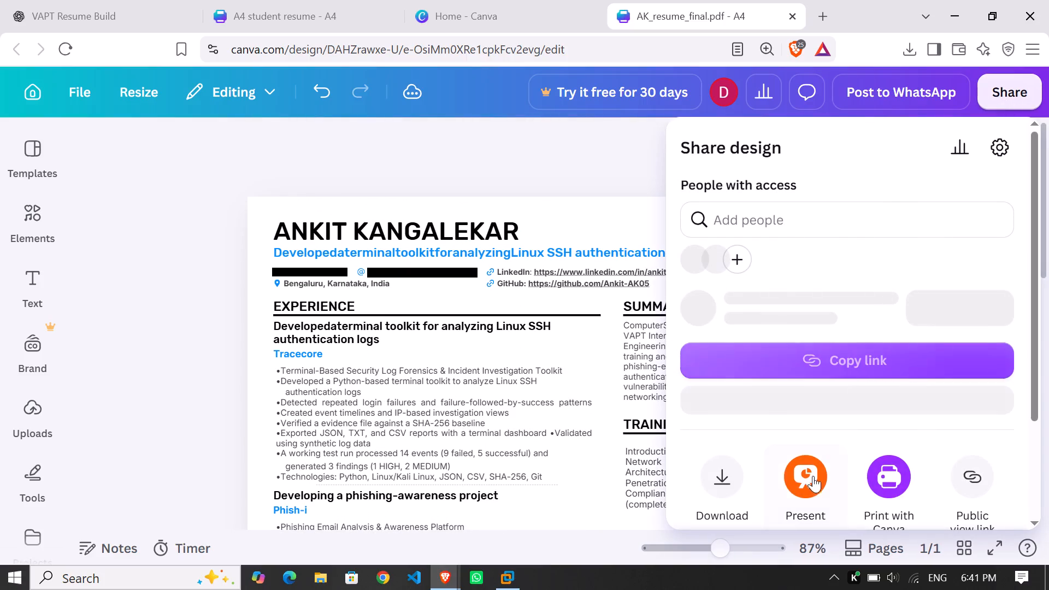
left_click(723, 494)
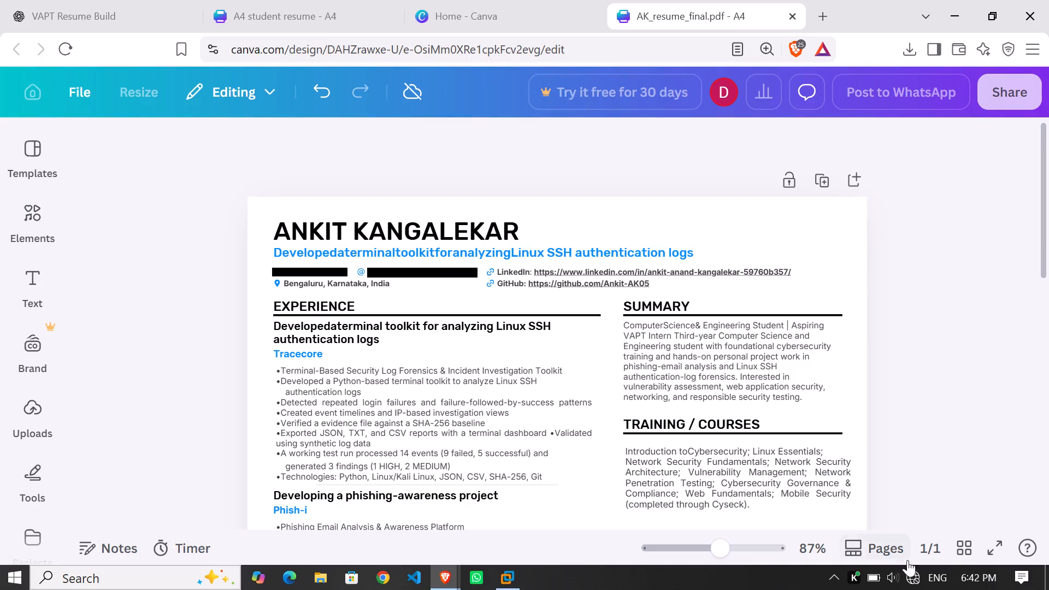
Check the Wi-Fi connection status in the list of available networks.
left_click(917, 576)
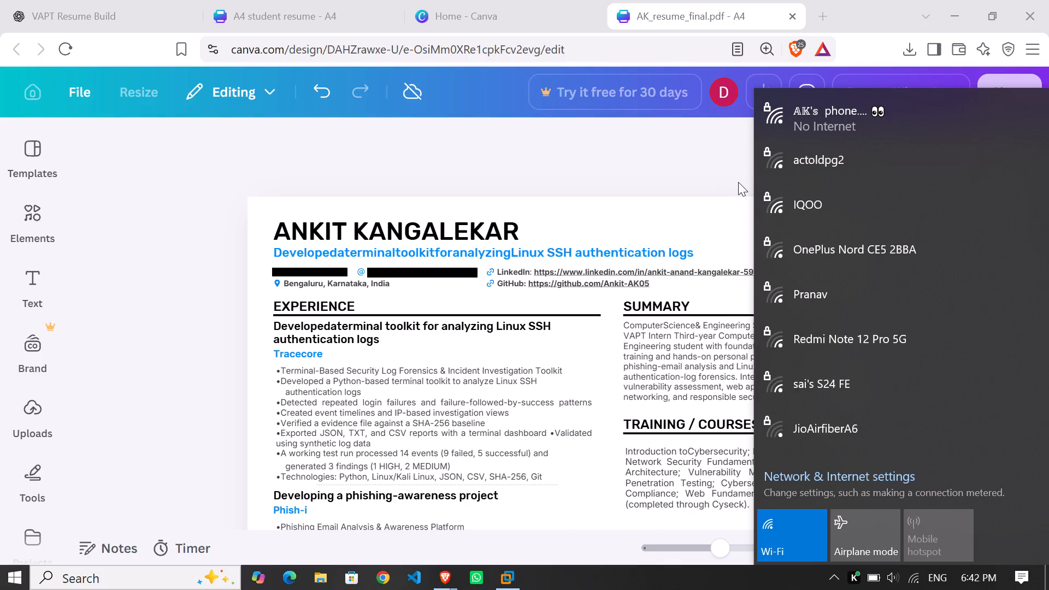
left_click(676, 167)
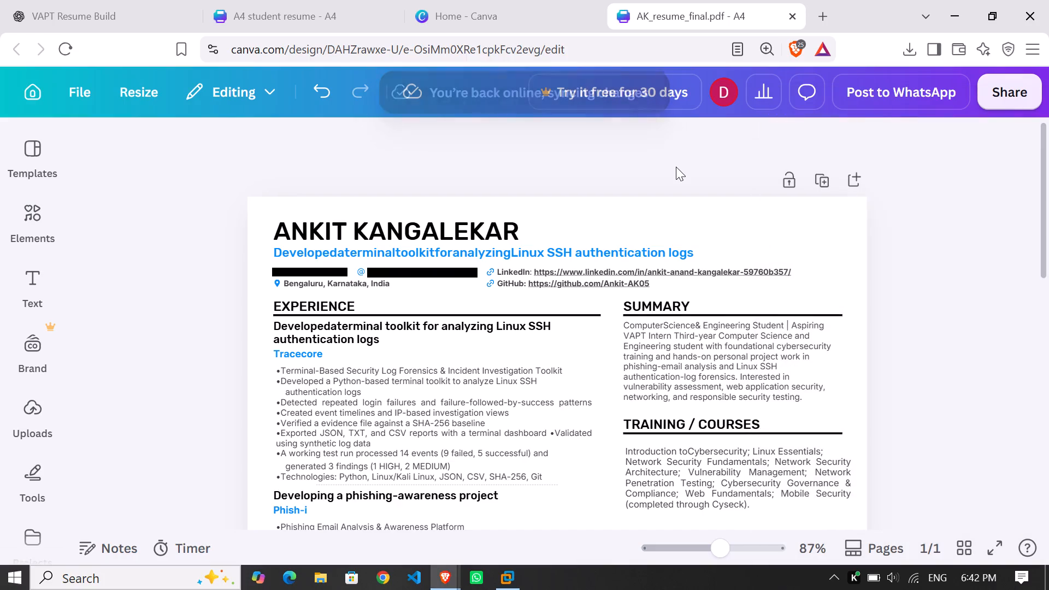
Download the resume design as a PDF using the Digital preset.
left_click(1006, 101)
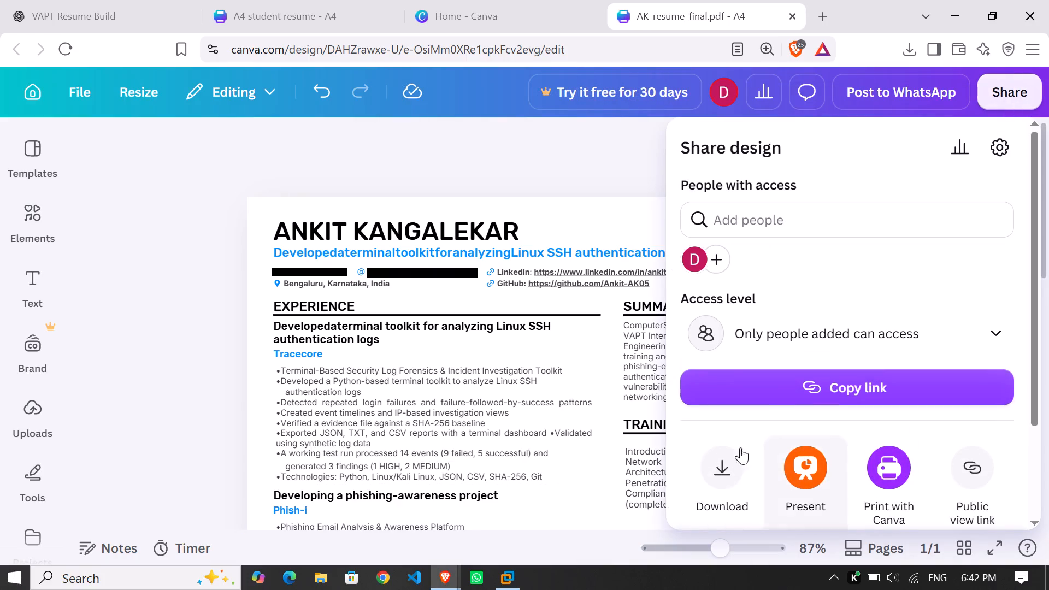
left_click(714, 461)
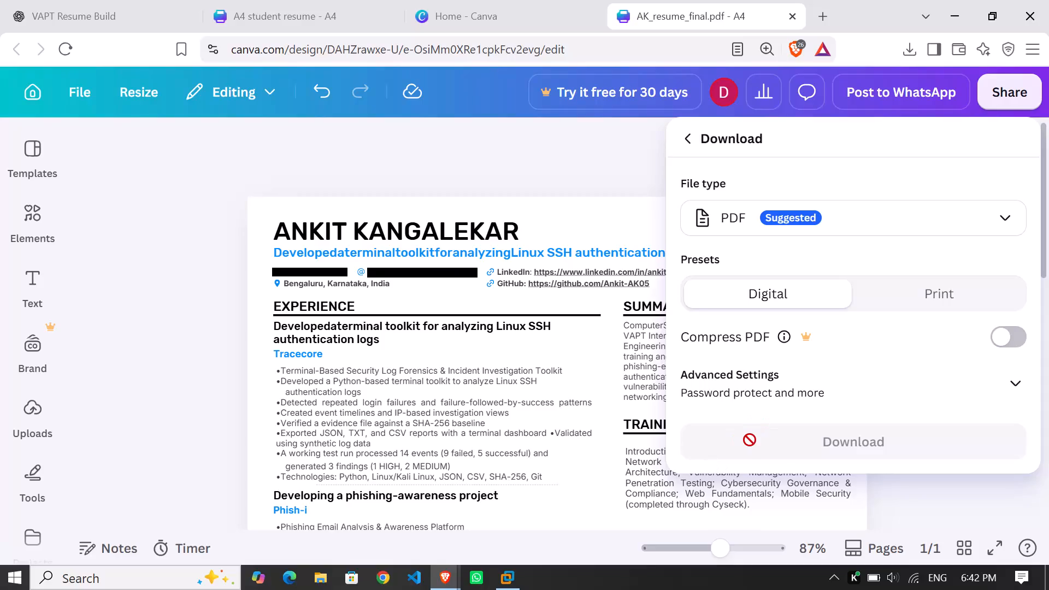
left_click(750, 440)
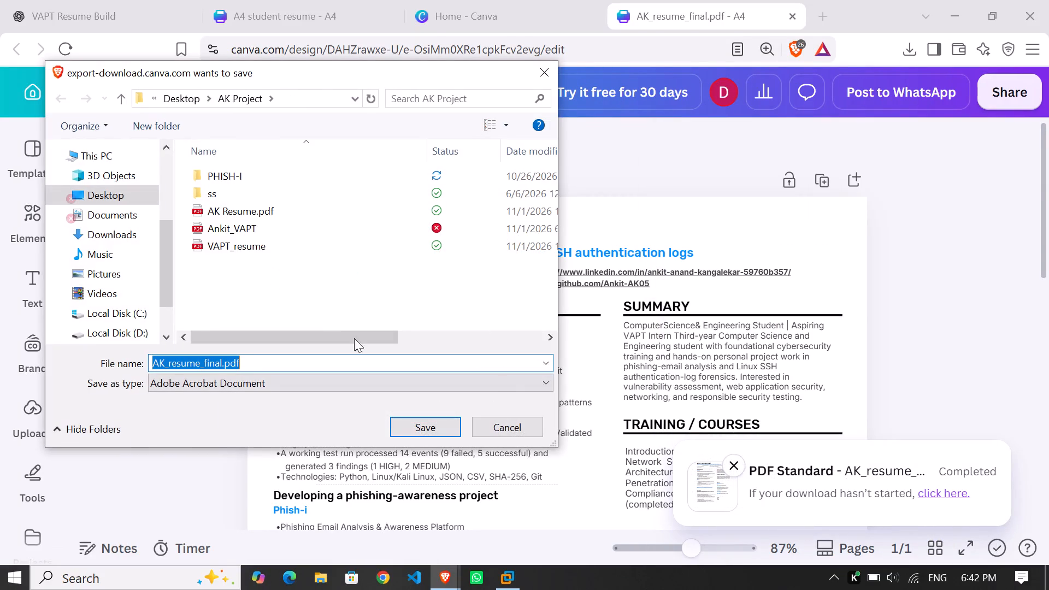
Choose the Desktop as the destination folder for the exported resume PDF.
left_click(114, 194)
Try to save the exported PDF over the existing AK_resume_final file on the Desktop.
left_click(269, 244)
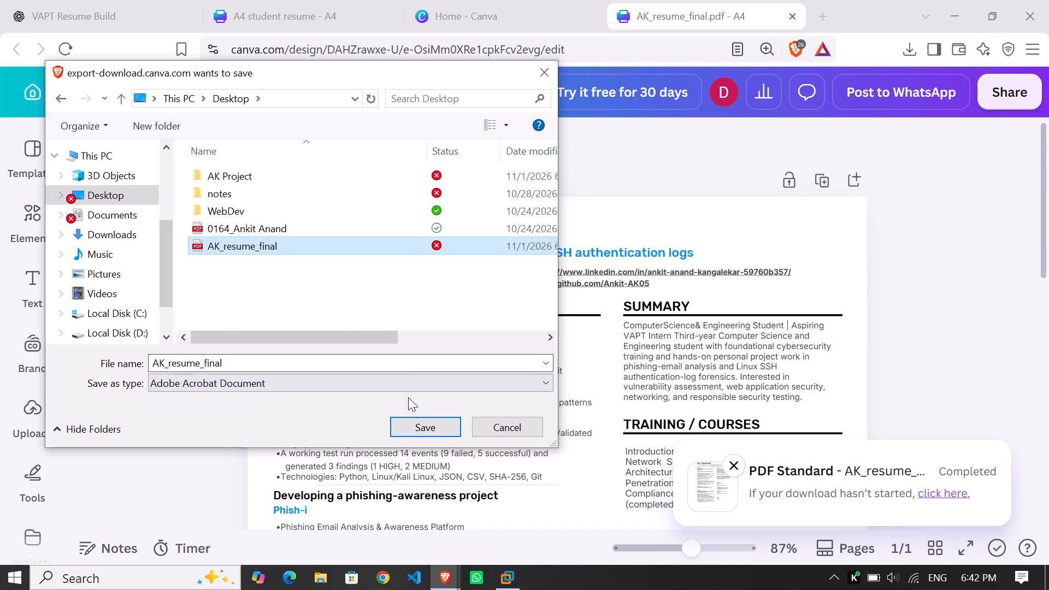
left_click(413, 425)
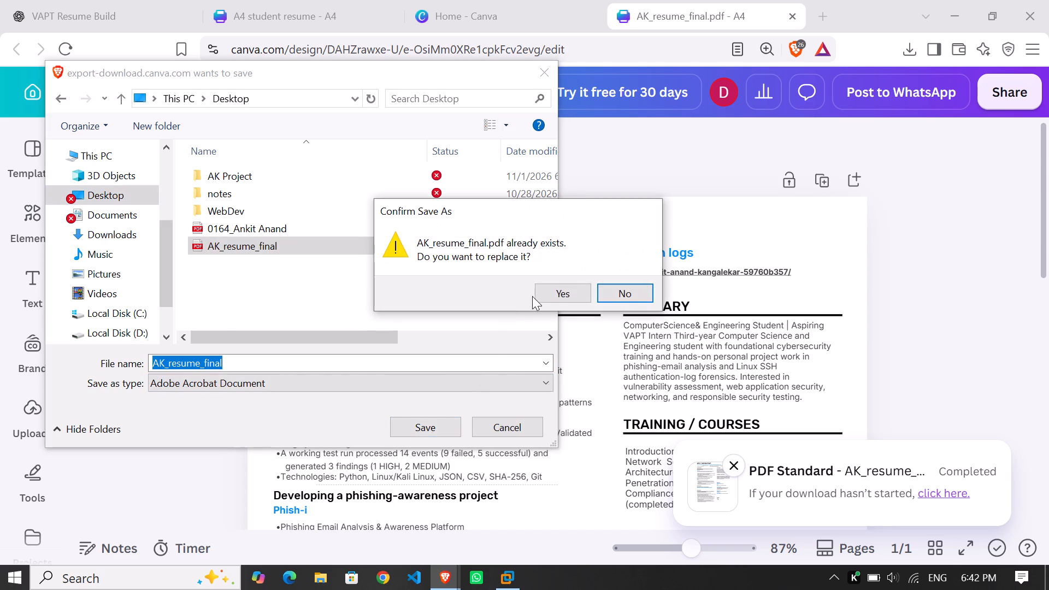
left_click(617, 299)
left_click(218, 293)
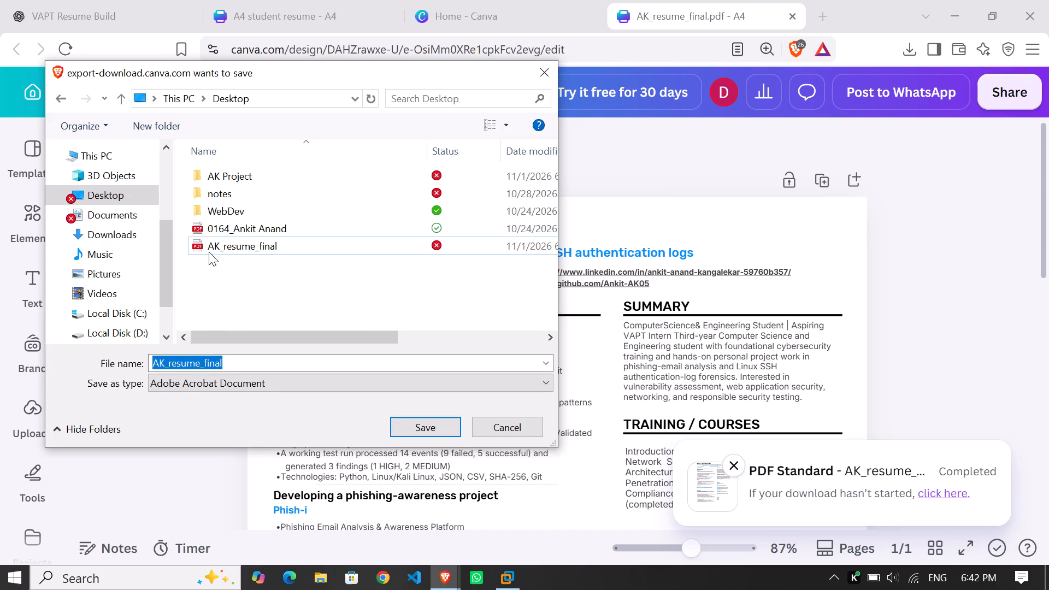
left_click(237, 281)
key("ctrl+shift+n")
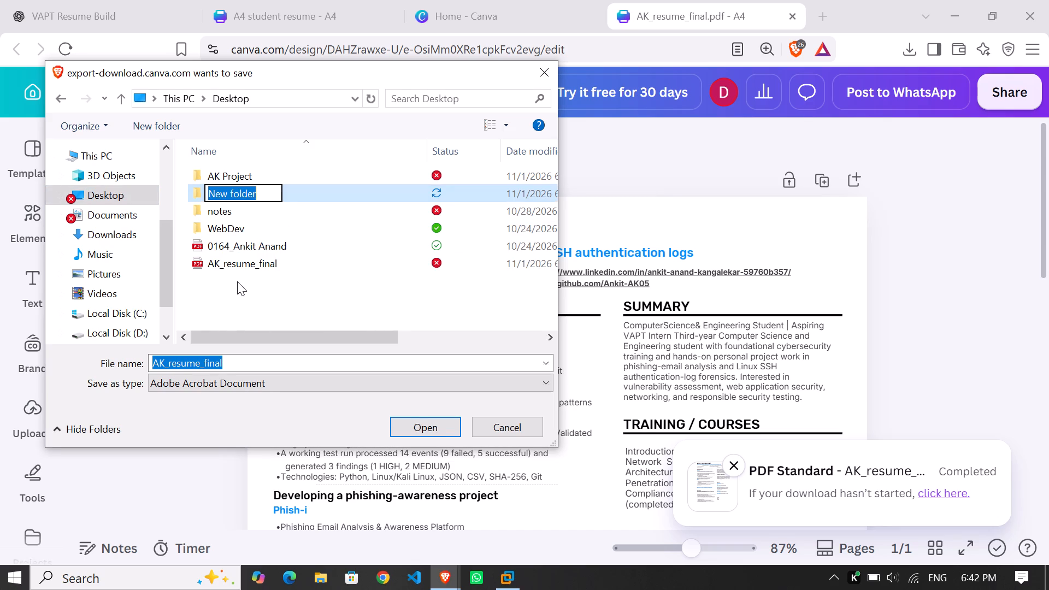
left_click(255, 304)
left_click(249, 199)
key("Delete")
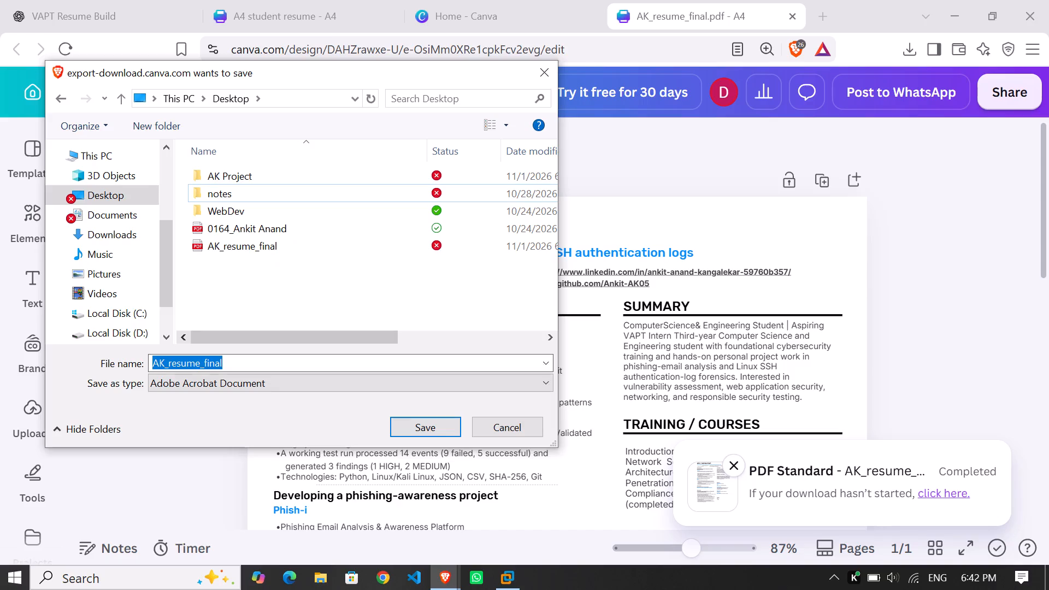
Save the exported resume PDF on the Desktop under the file name Anii.
left_click(247, 359)
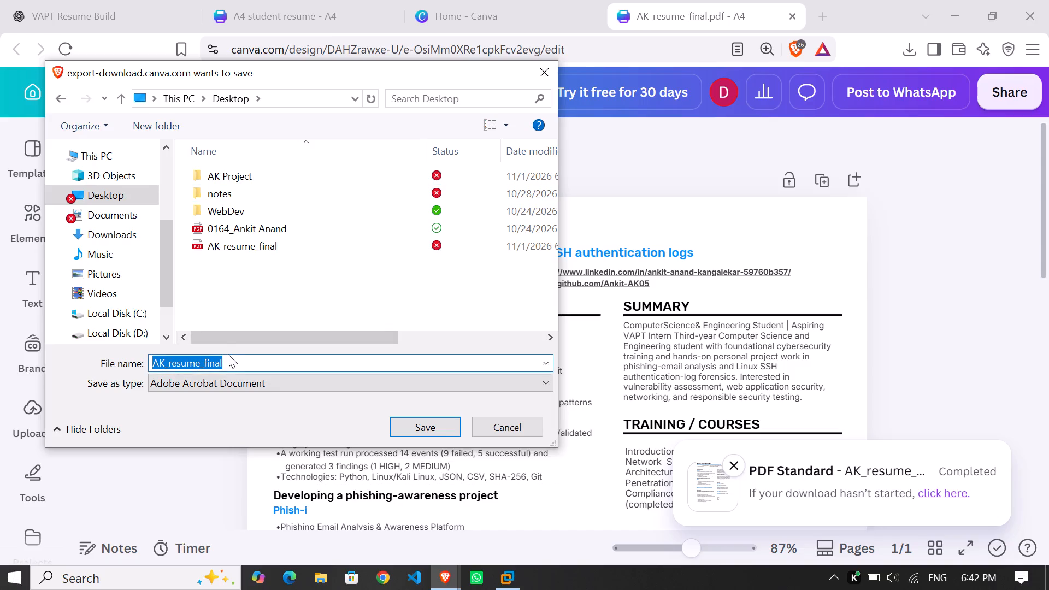
type("Anii")
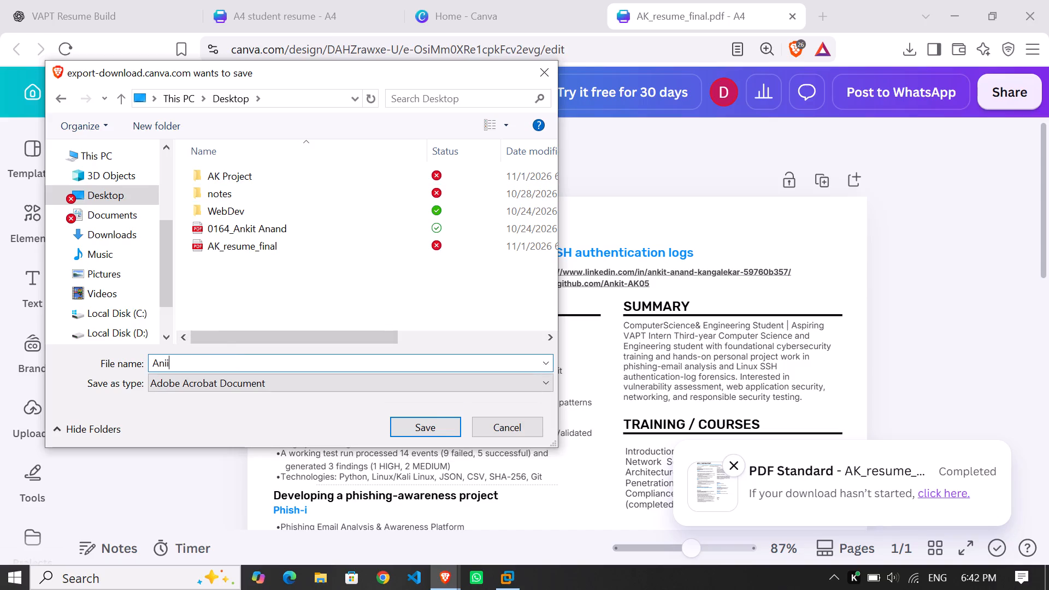
key("Return")
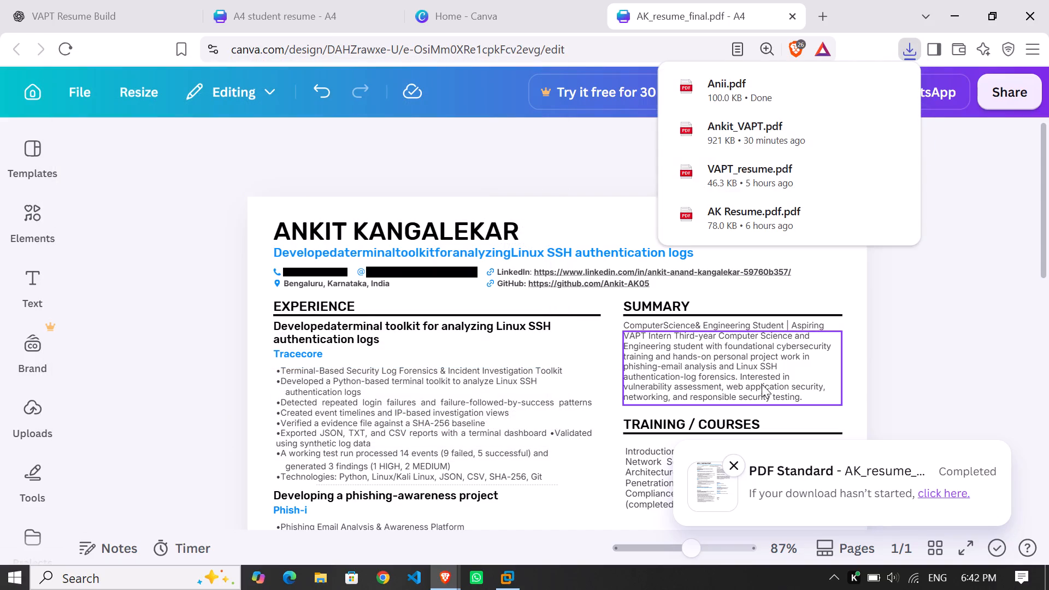
Minimize the browser and refresh the desktop.
left_click(909, 334)
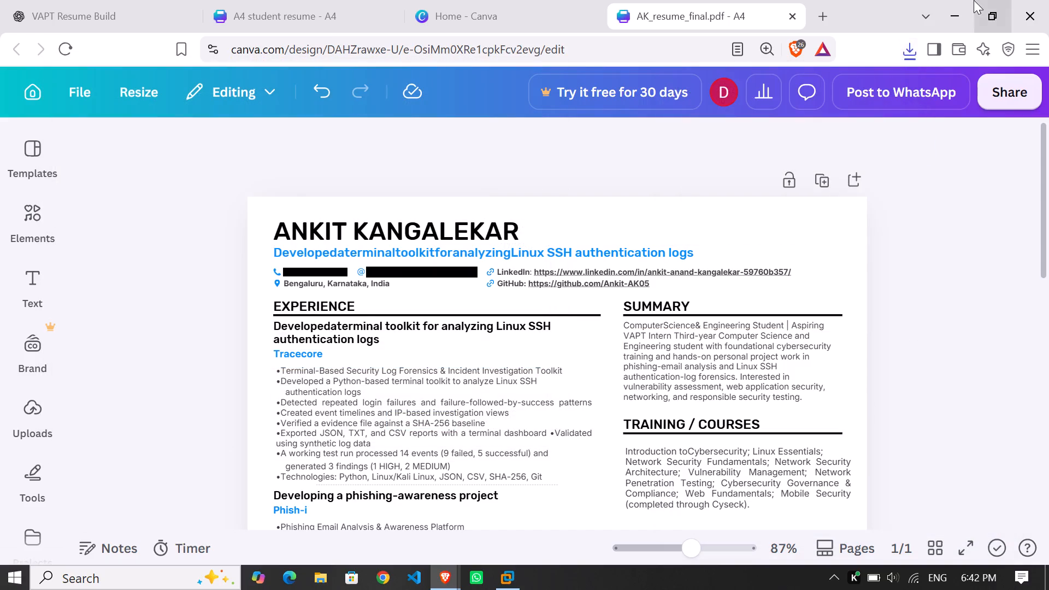
left_click(959, 4)
left_click(953, 0)
right_click(394, 0)
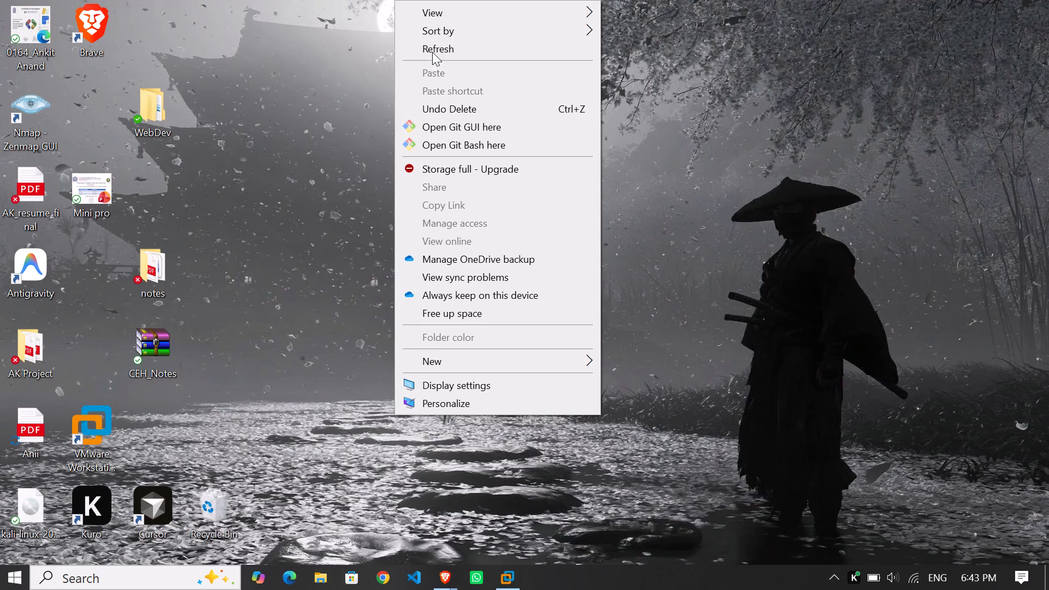
left_click(432, 52)
right_click(432, 52)
left_click(453, 98)
right_click_drag(453, 98, 455, 106)
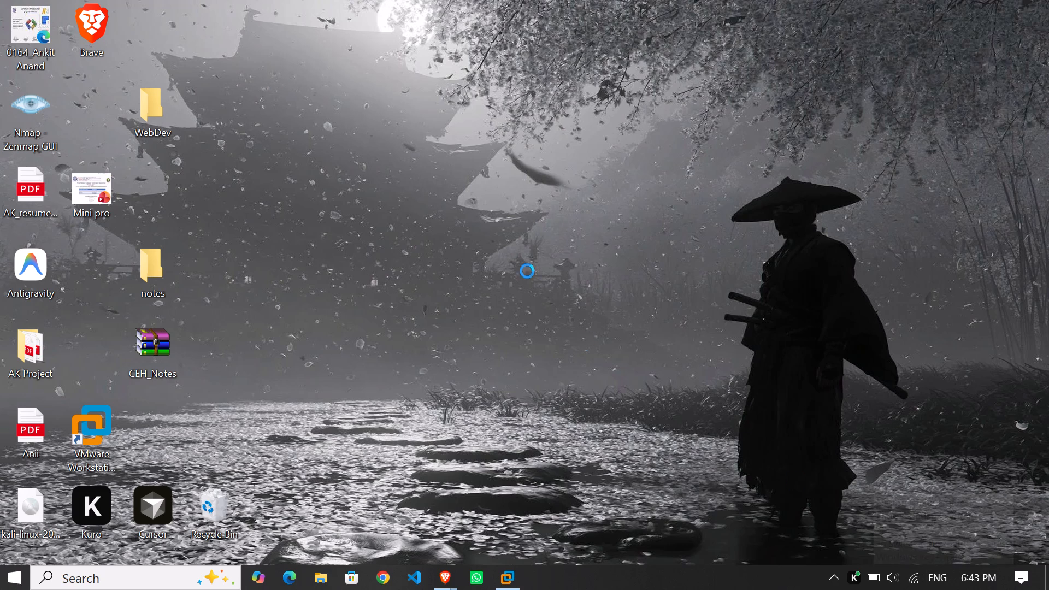
left_click(512, 149)
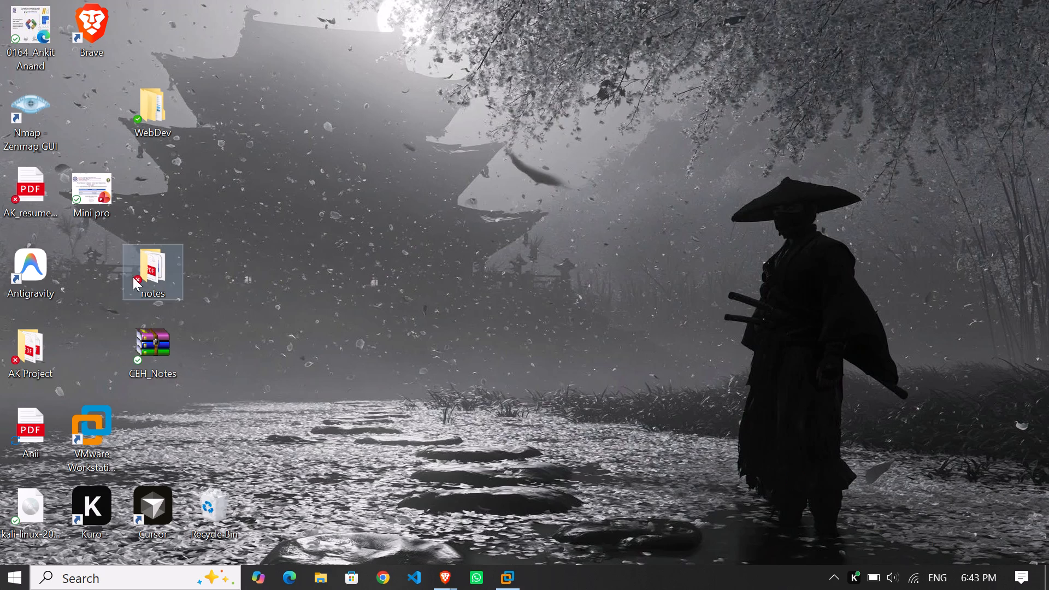
Open the exported Anii PDF from the desktop, review the resume from the headline to the Languages section, and close it.
double_click(17, 430)
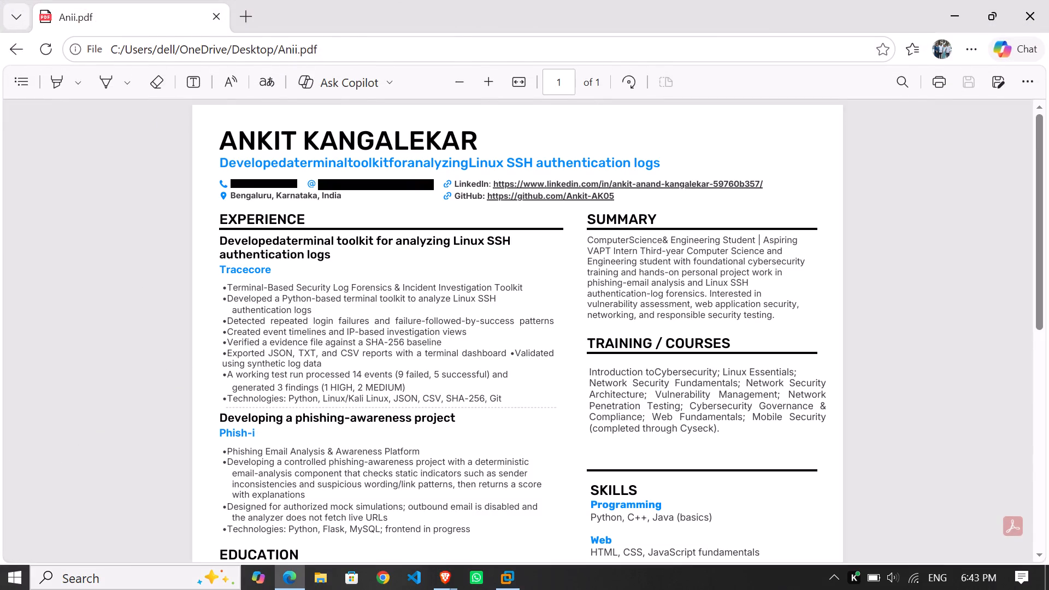
left_click_drag(240, 166, 353, 166)
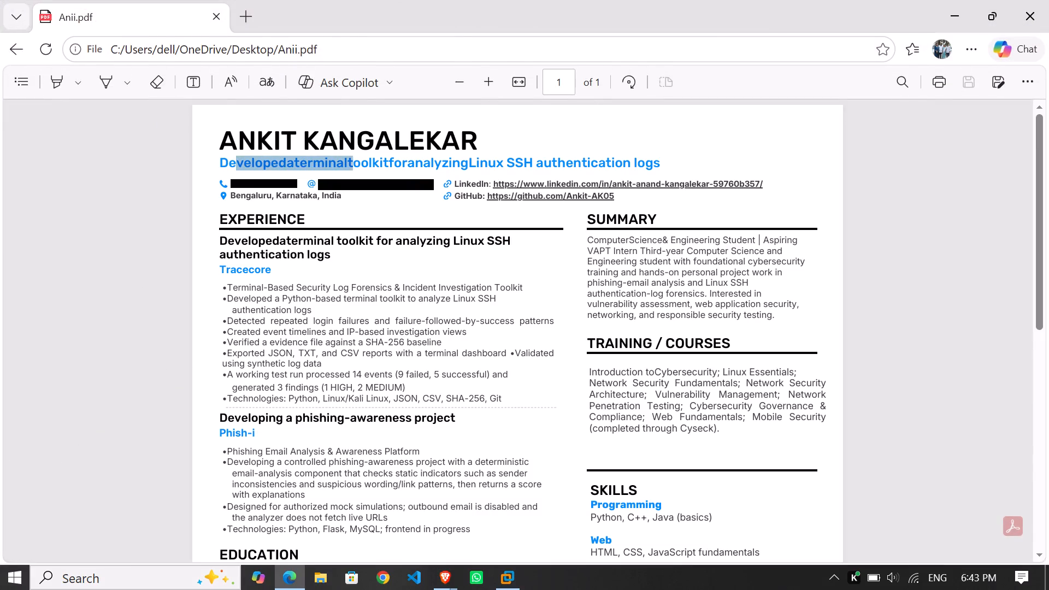
left_click_drag(353, 166, 660, 161)
left_click(660, 161)
scroll(642, 194, "down", 2)
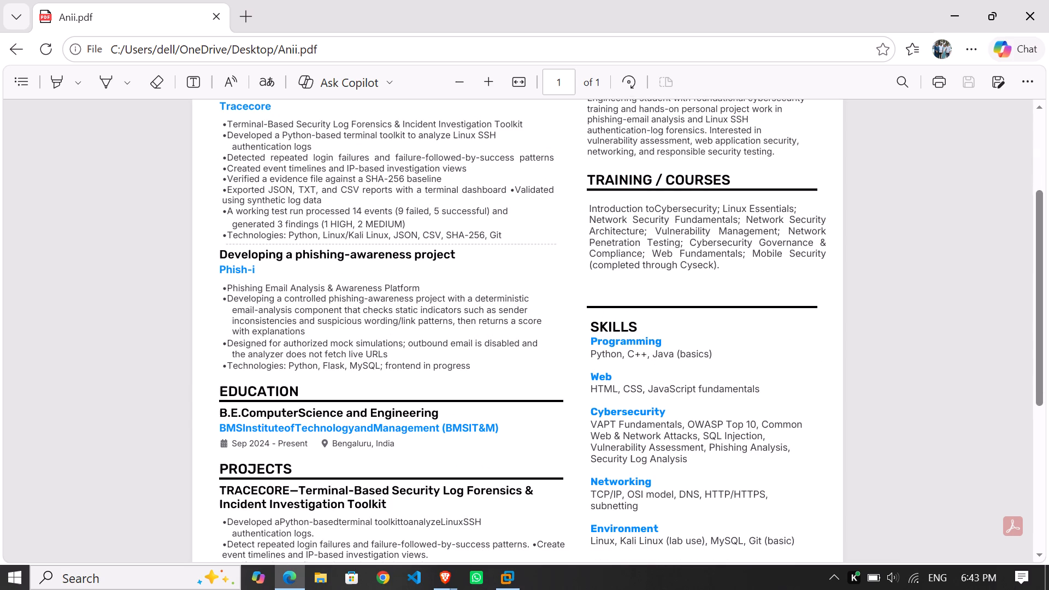
scroll(642, 194, "down", 3)
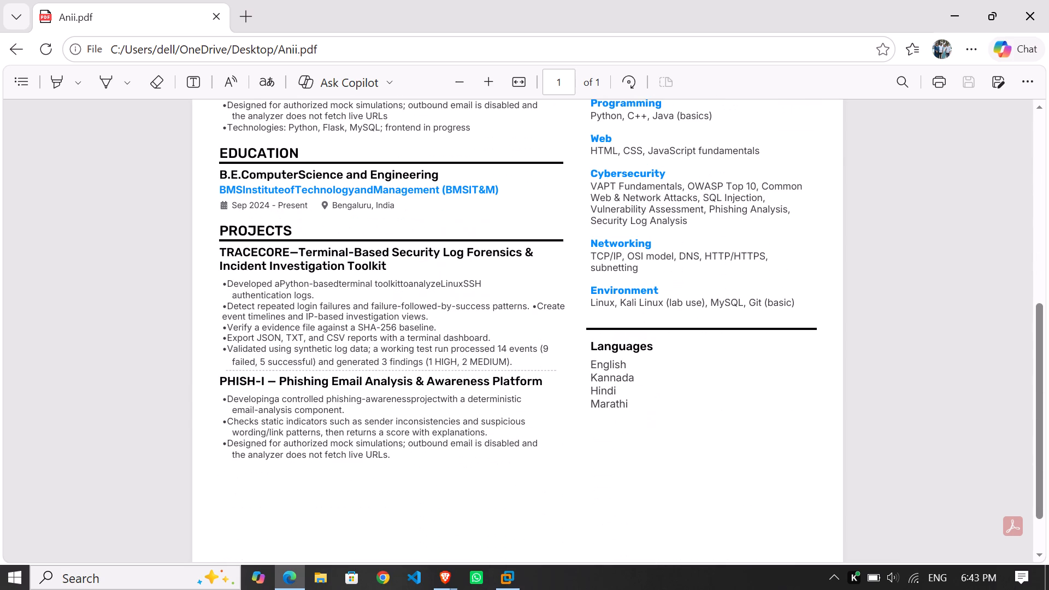
left_click(1048, 1)
Disconnect the computer from the wireless network.
right_click(524, 38)
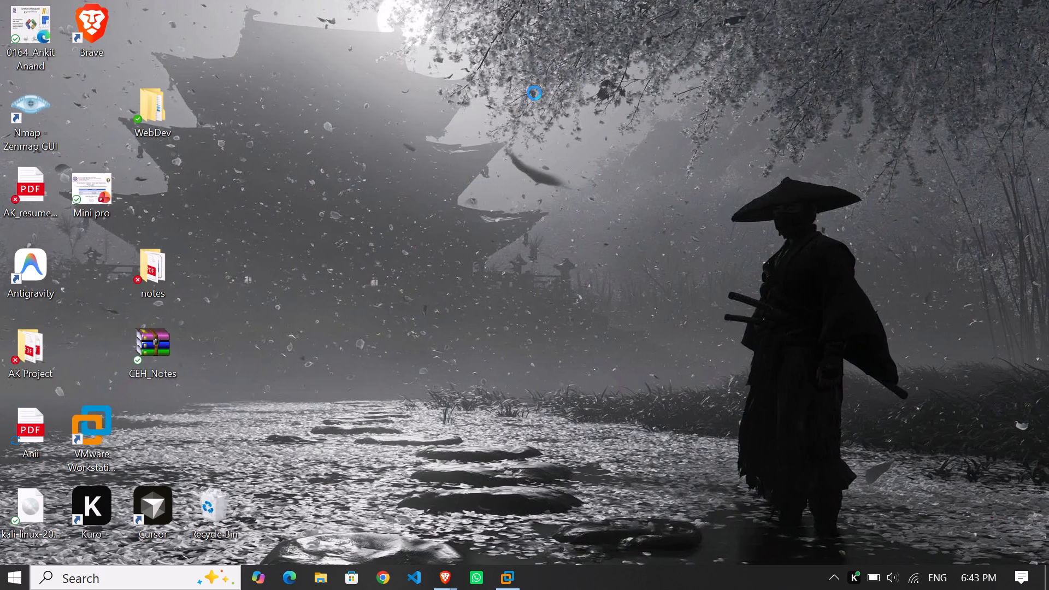
left_click(897, 589)
left_click(914, 587)
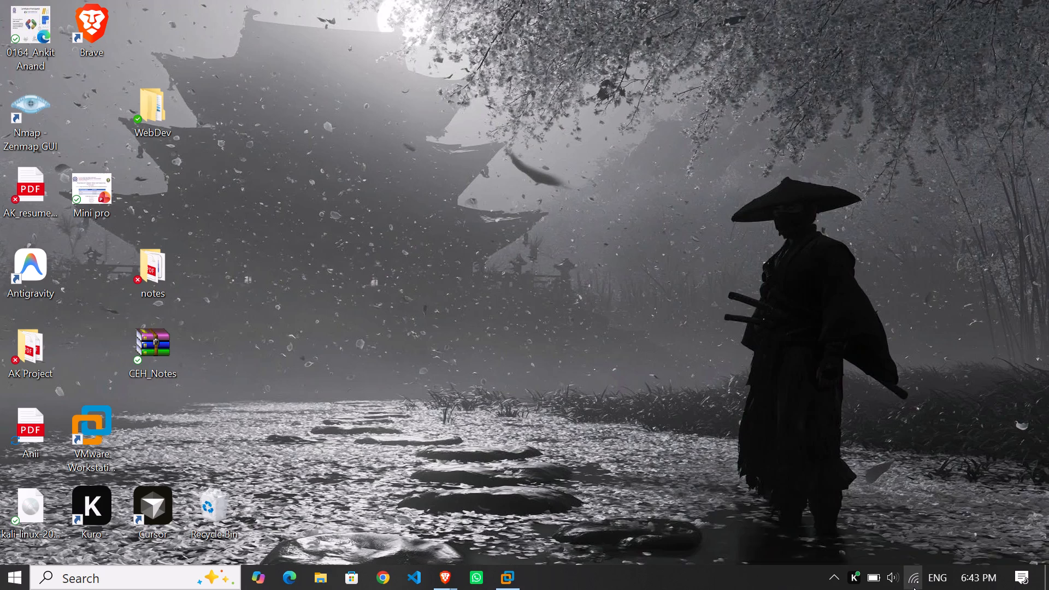
left_click(793, 523)
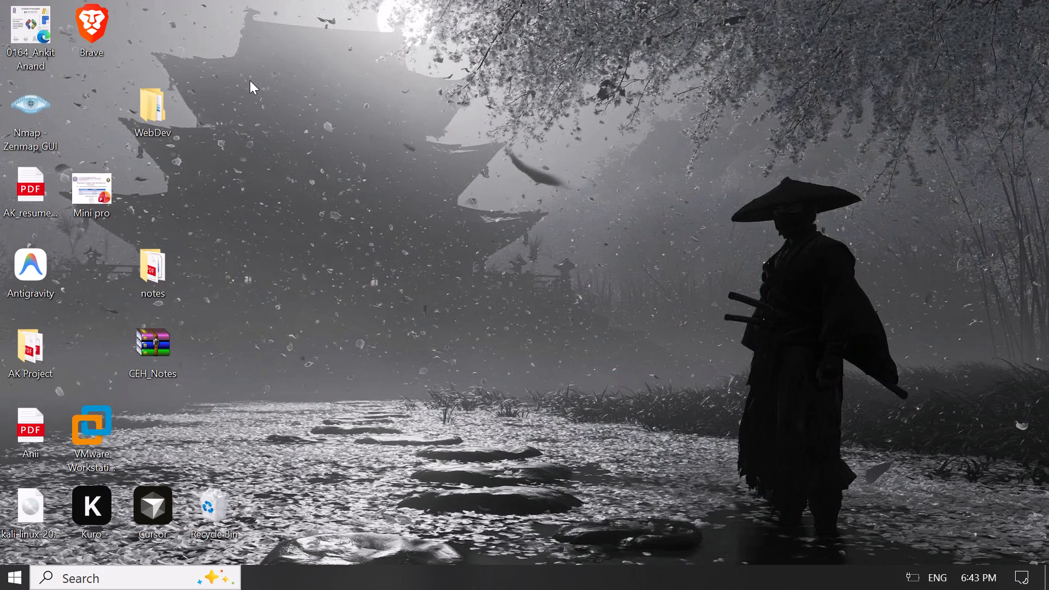
Refresh the desktop.
right_click(274, 56)
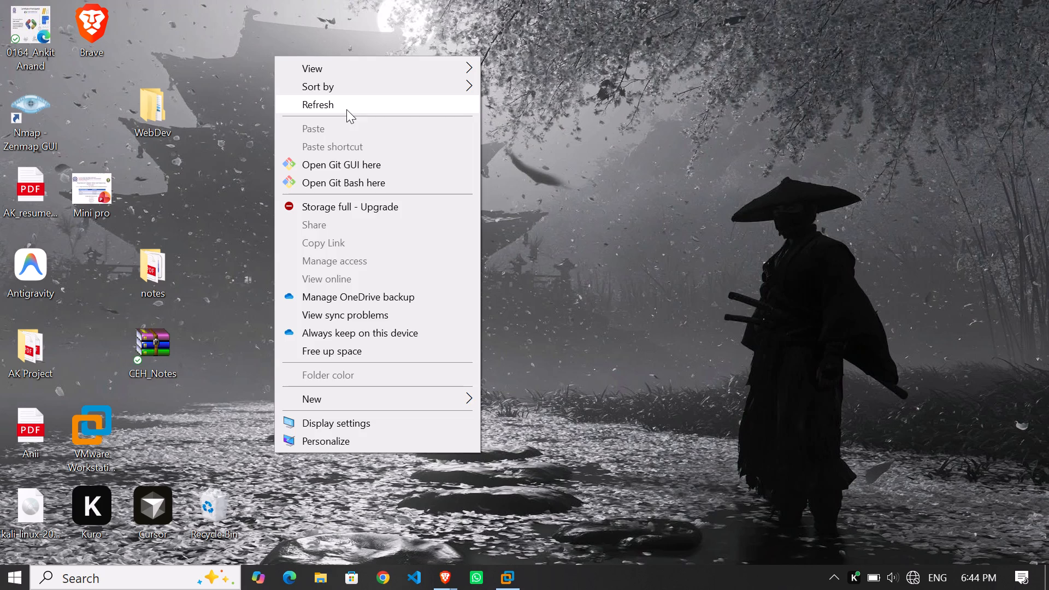
left_click(346, 109)
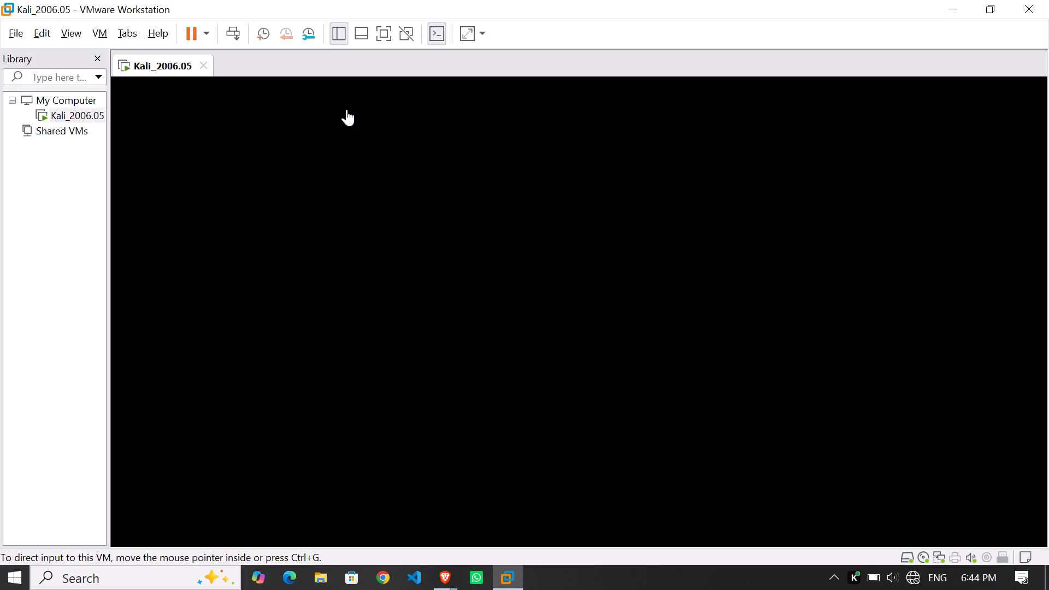
Close the VMware Workstation window with the Kali_2006.05 machine and both Brave browser windows, including all their open tabs.
left_click(1048, 0)
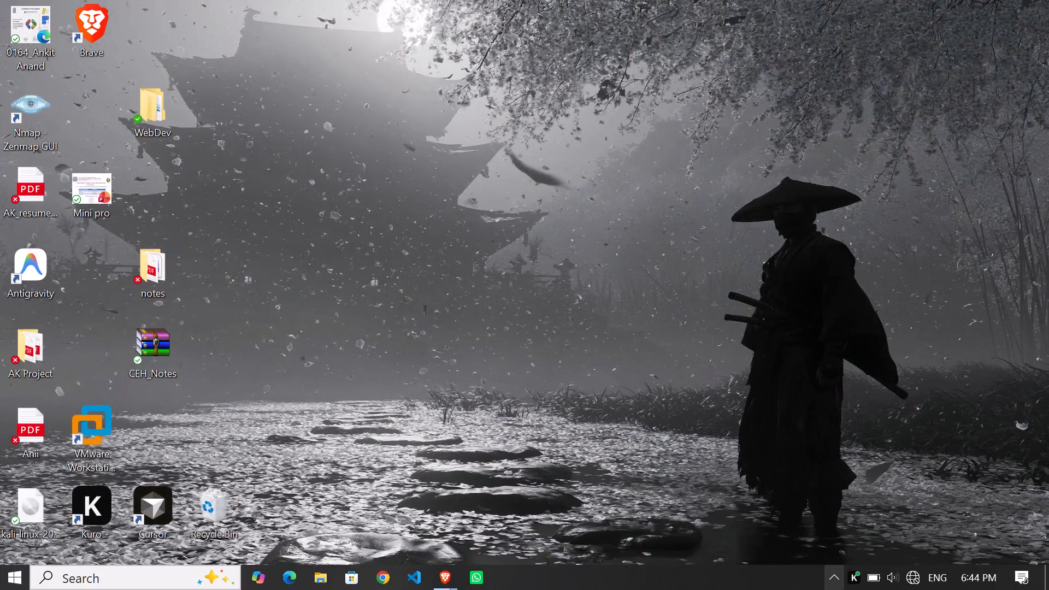
left_click(1048, 13)
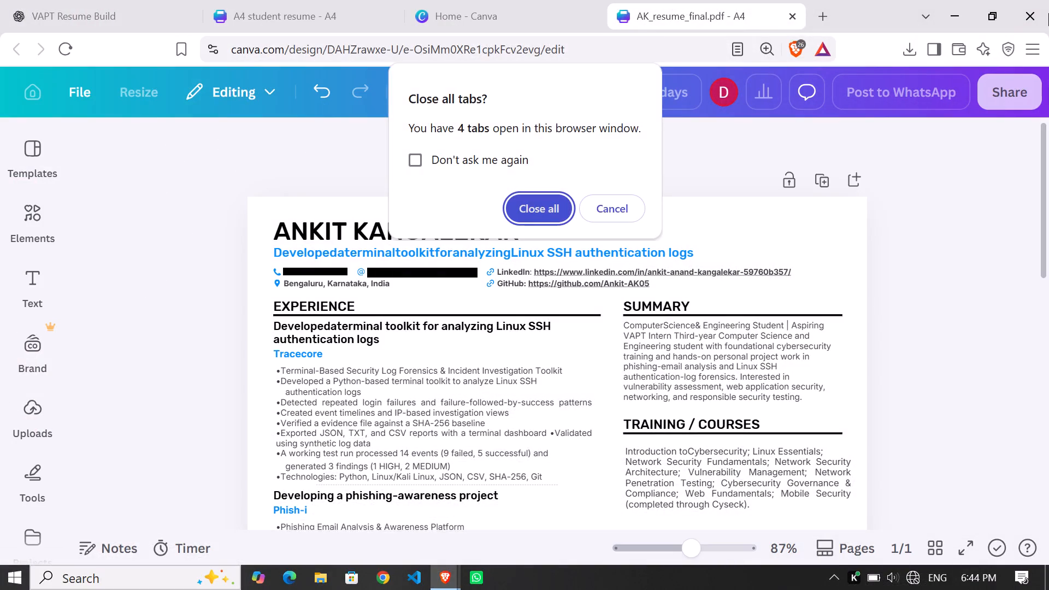
key("Return")
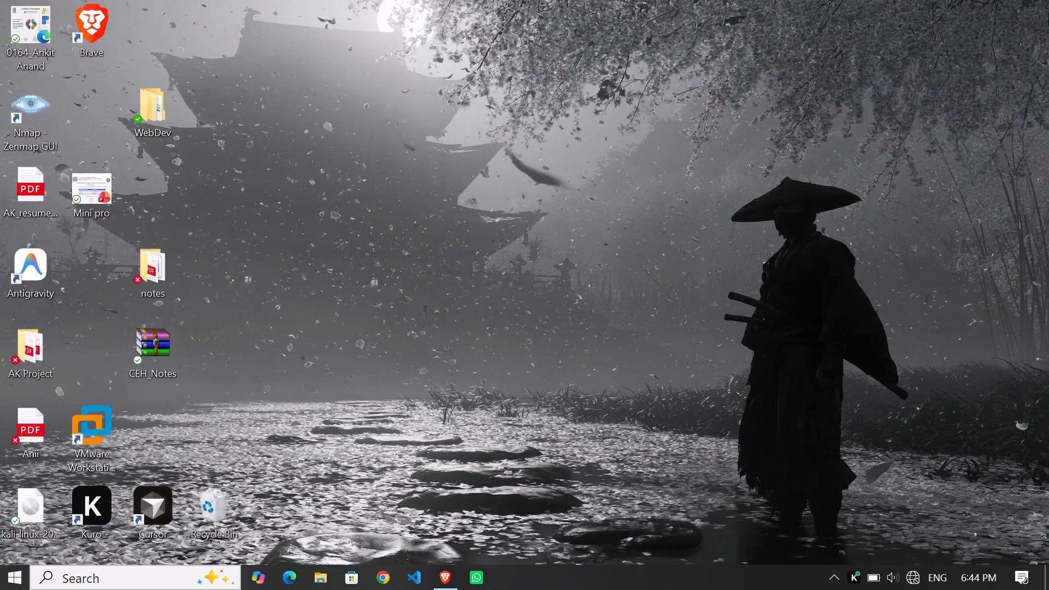
left_click(1048, 1)
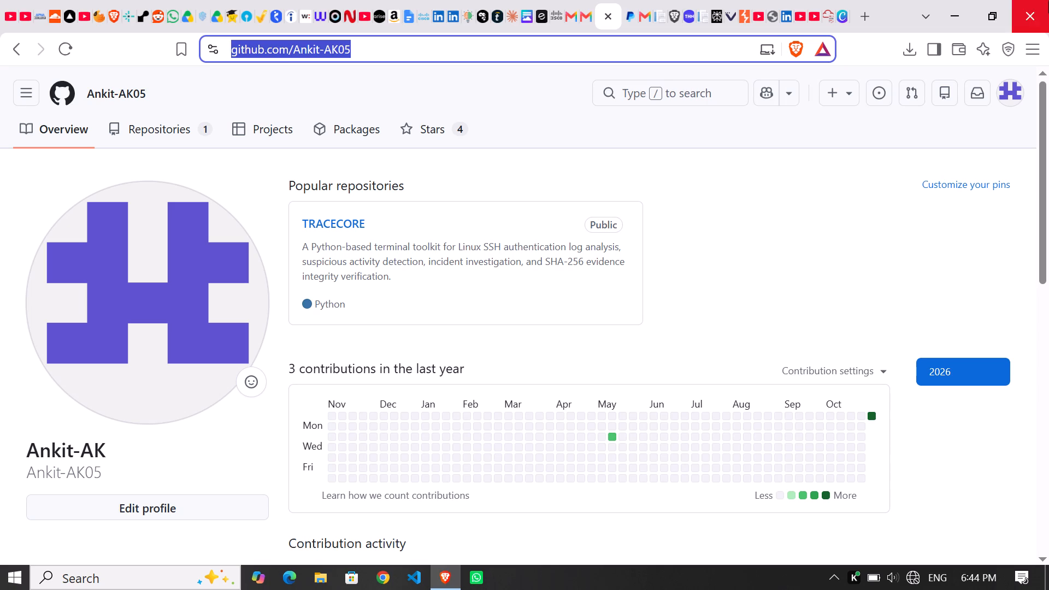
key("Return")
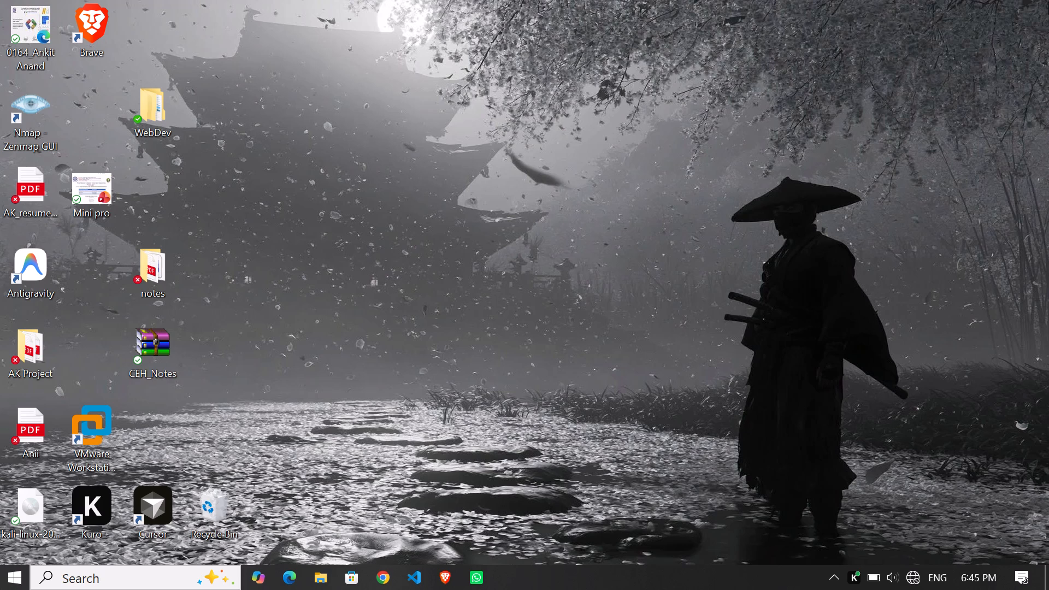
Open the Windows power user options from the desktop.
key("super+x")
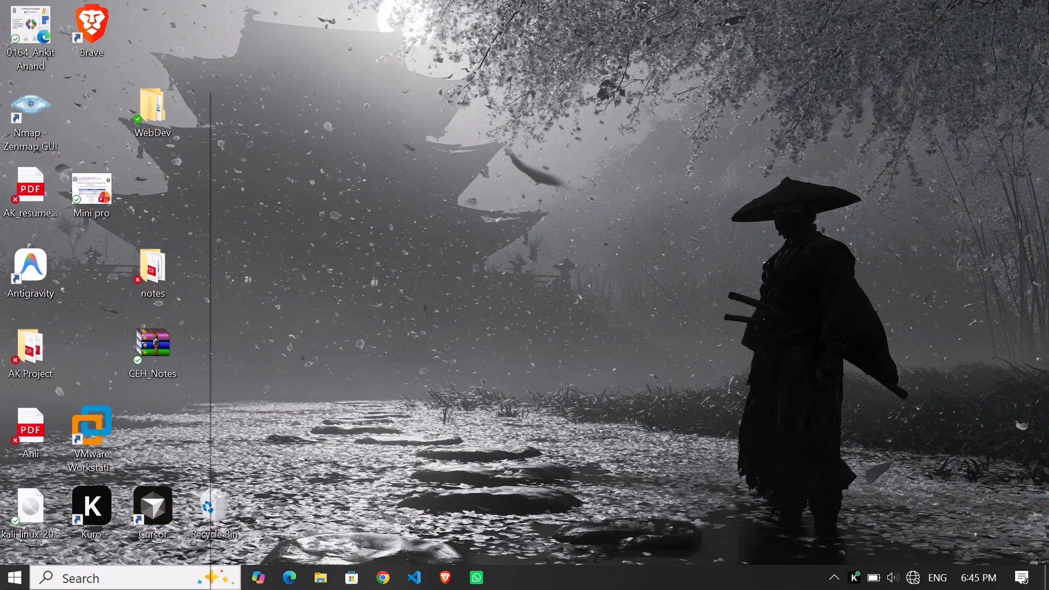